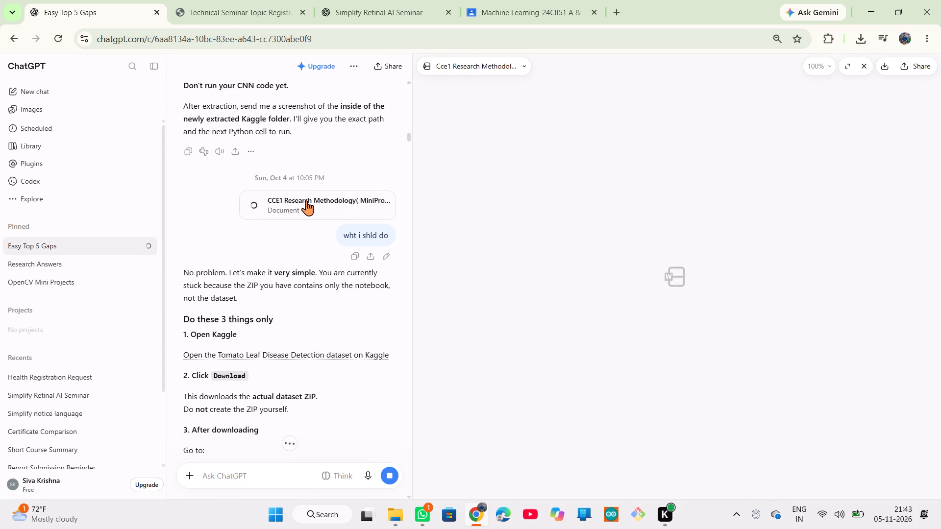
Find the Mini Project Report Format.docx attachment in the chat, preview its cover page, and close the preview.
{"action": "scroll", "coordinate": [292, 303], "scroll_direction": "down", "scroll_amount": 1}
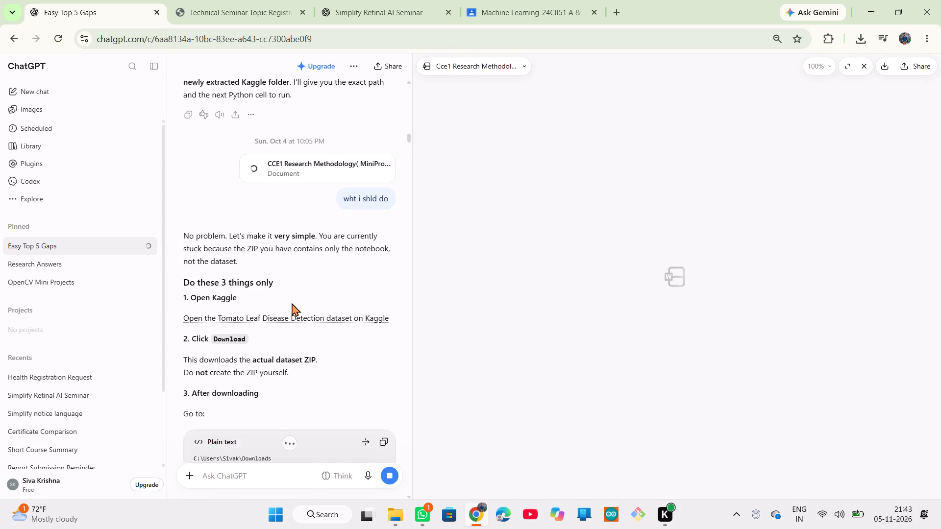
{"action": "scroll", "coordinate": [292, 303], "scroll_direction": "down", "scroll_amount": 6}
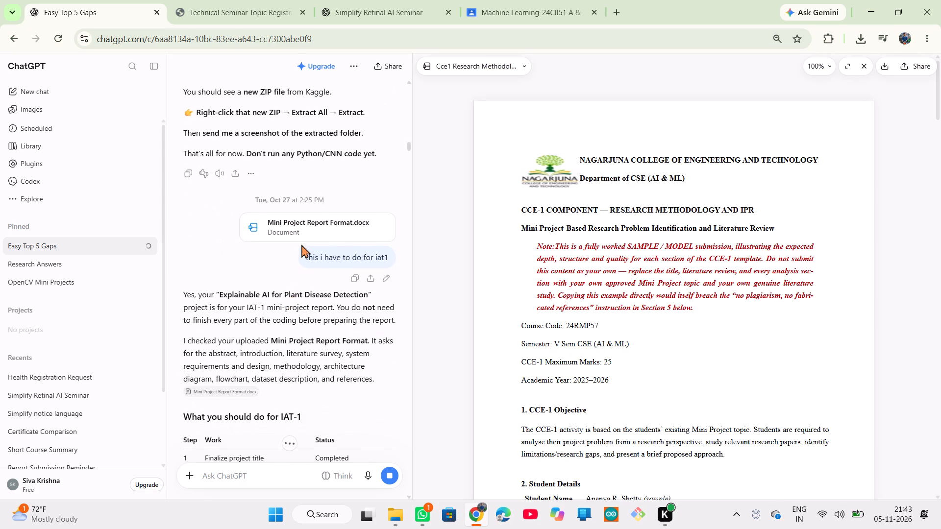
{"action": "left_click", "coordinate": [301, 238]}
{"action": "left_click", "coordinate": [301, 238]}
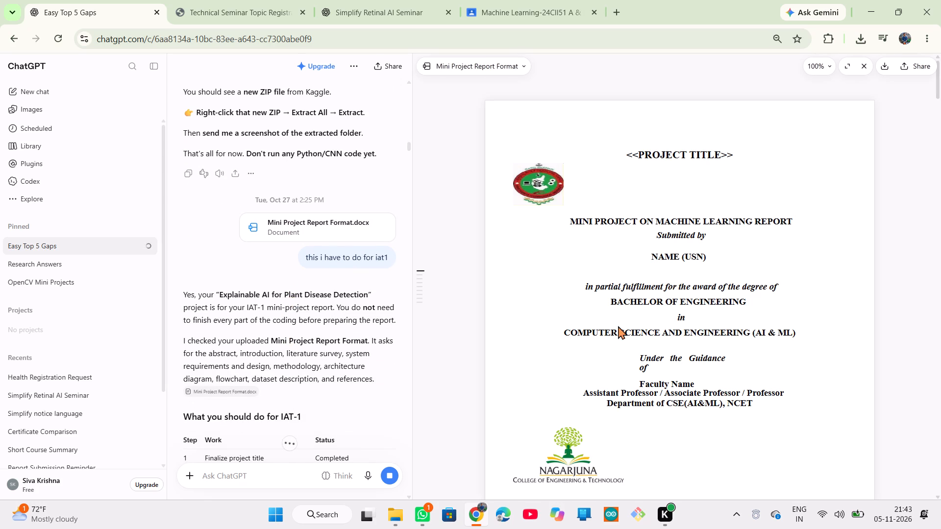
{"action": "scroll", "coordinate": [618, 326], "scroll_direction": "down", "scroll_amount": 3}
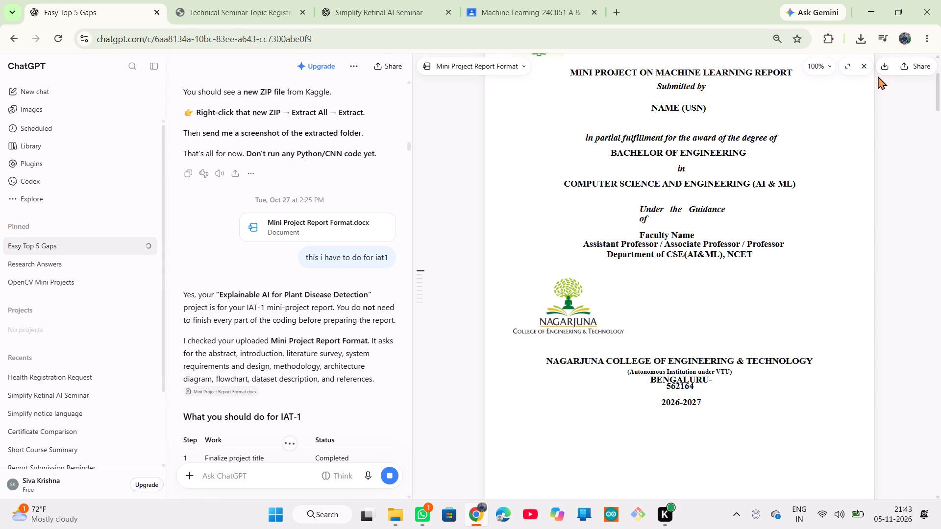
{"action": "left_click", "coordinate": [864, 65]}
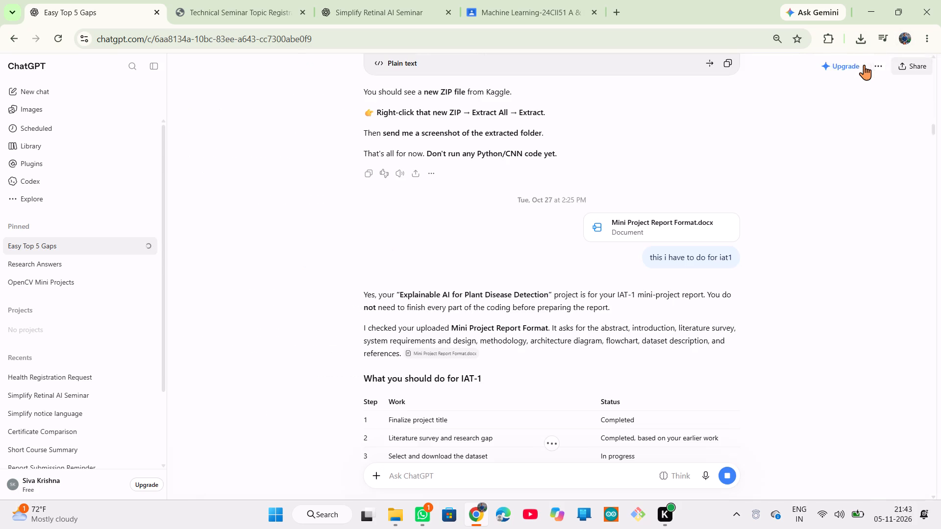
Download the Mini Project Report Format.docx attachment from the chat and close its preview.
{"action": "left_click", "coordinate": [652, 235]}
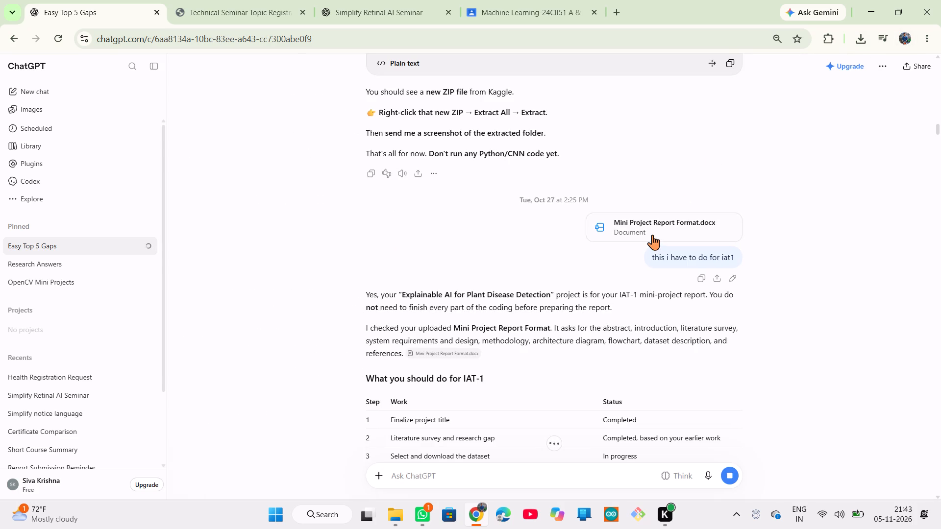
{"action": "left_click", "coordinate": [884, 67]}
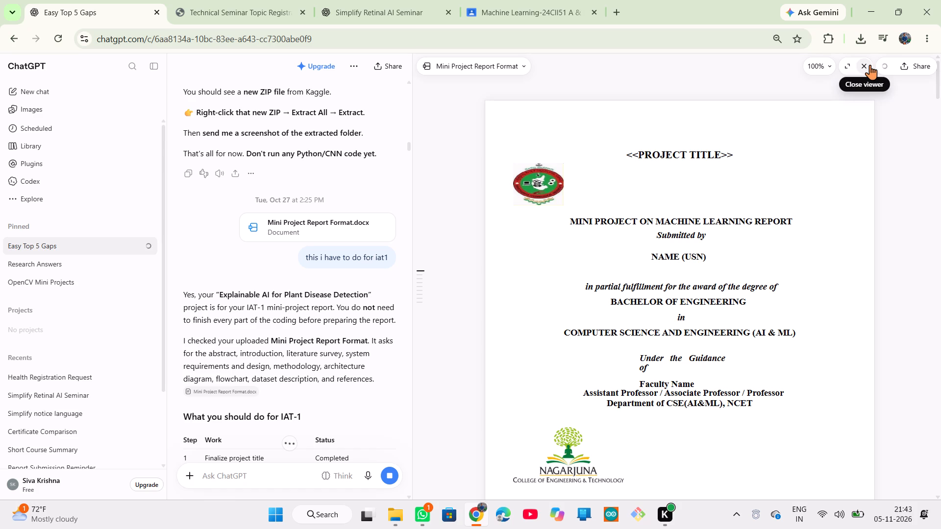
{"action": "left_click", "coordinate": [870, 65]}
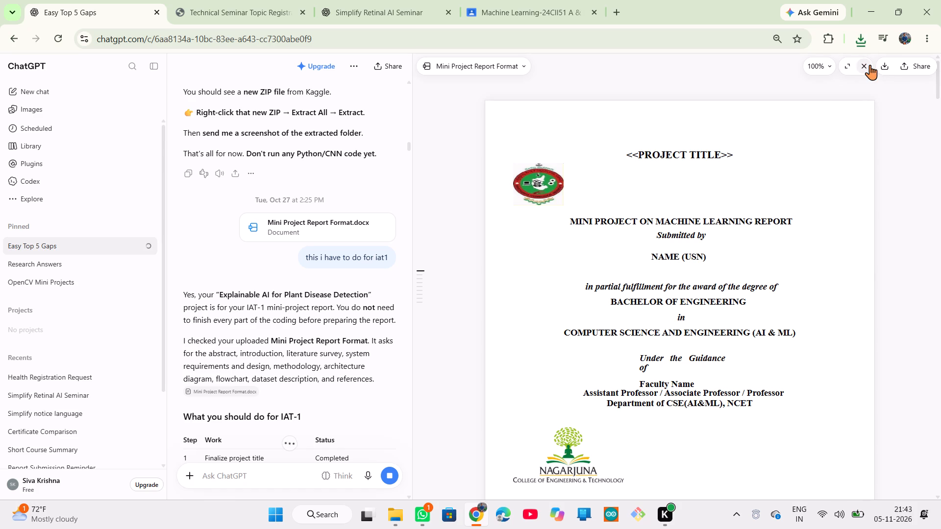
Open the downloaded Mini Project Report Format.docx in Word and look through its cover and certificate pages.
{"action": "left_click", "coordinate": [858, 38]}
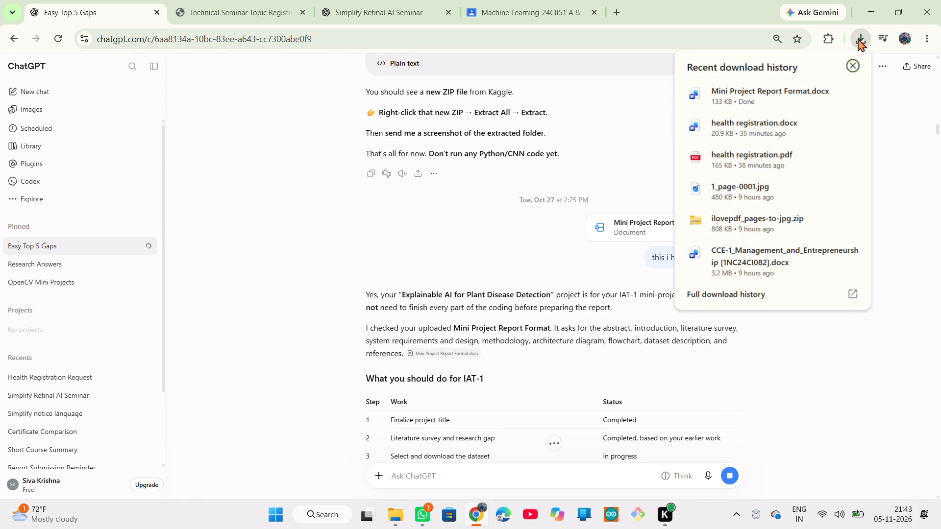
{"action": "left_click", "coordinate": [853, 92]}
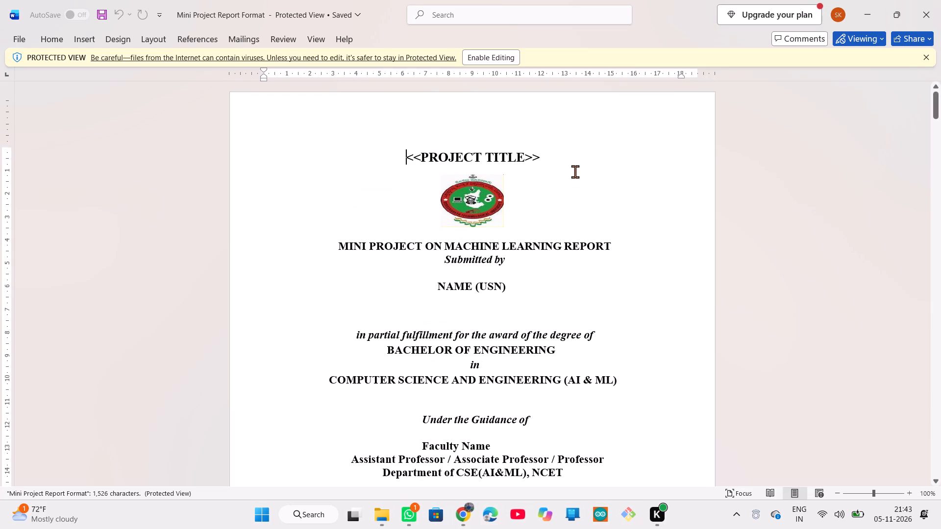
{"action": "scroll", "coordinate": [575, 171], "scroll_direction": "down", "scroll_amount": 8}
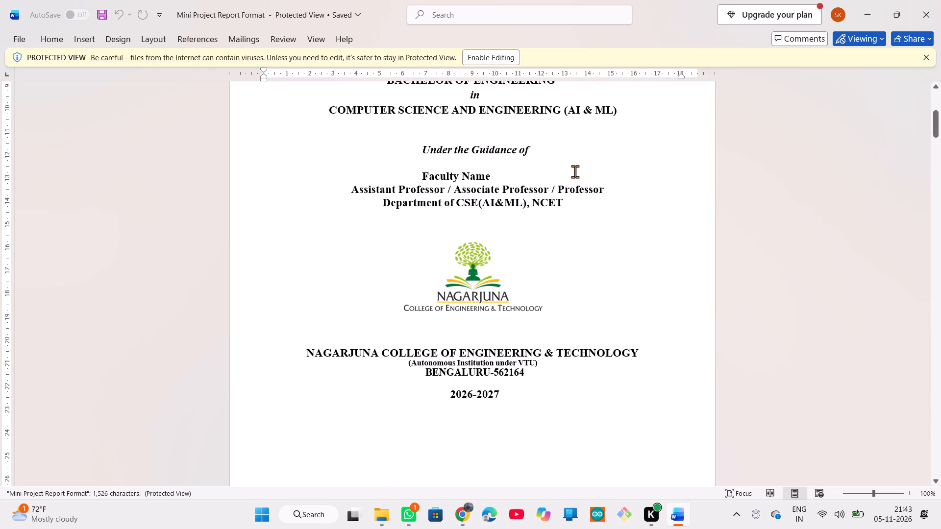
{"action": "scroll", "coordinate": [518, 273], "scroll_direction": "down", "scroll_amount": 8}
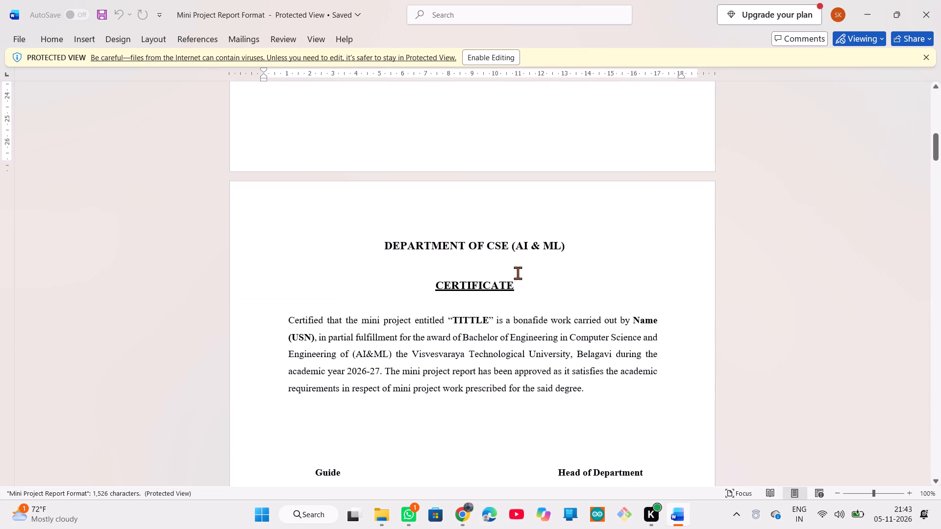
Look back over the report format's cover page and close the document.
{"action": "scroll", "coordinate": [518, 273], "scroll_direction": "up", "scroll_amount": 8}
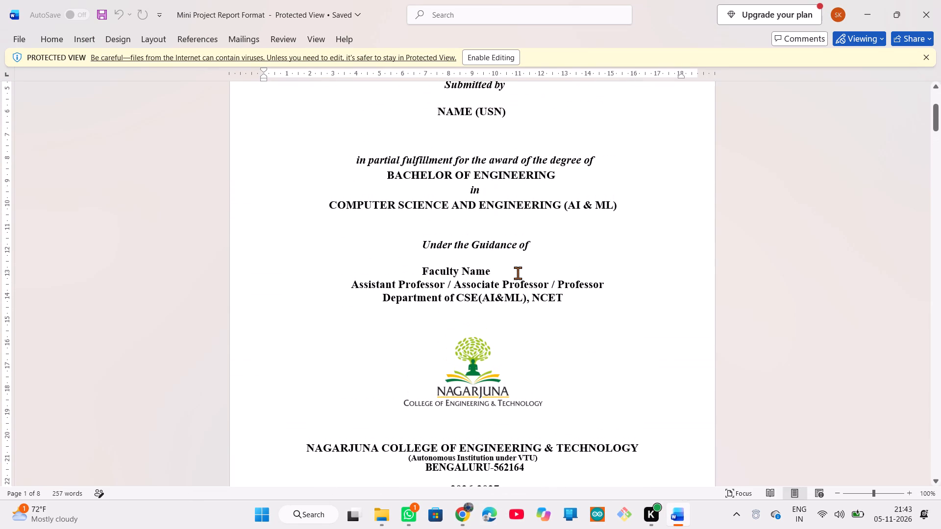
{"action": "left_click", "coordinate": [940, 0]}
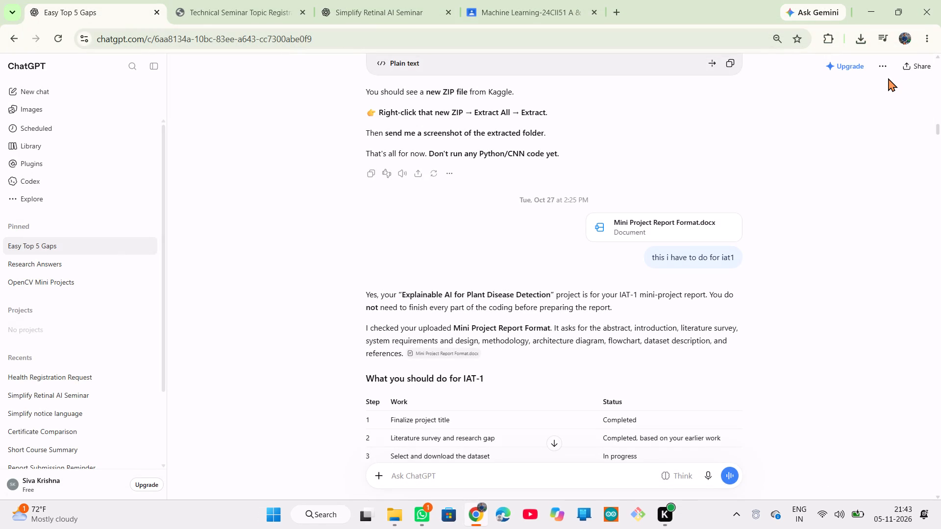
Search the web for "pdf to word" in a new tab and open iLovePDF's PDF to Word converter.
{"action": "left_click", "coordinate": [618, 7]}
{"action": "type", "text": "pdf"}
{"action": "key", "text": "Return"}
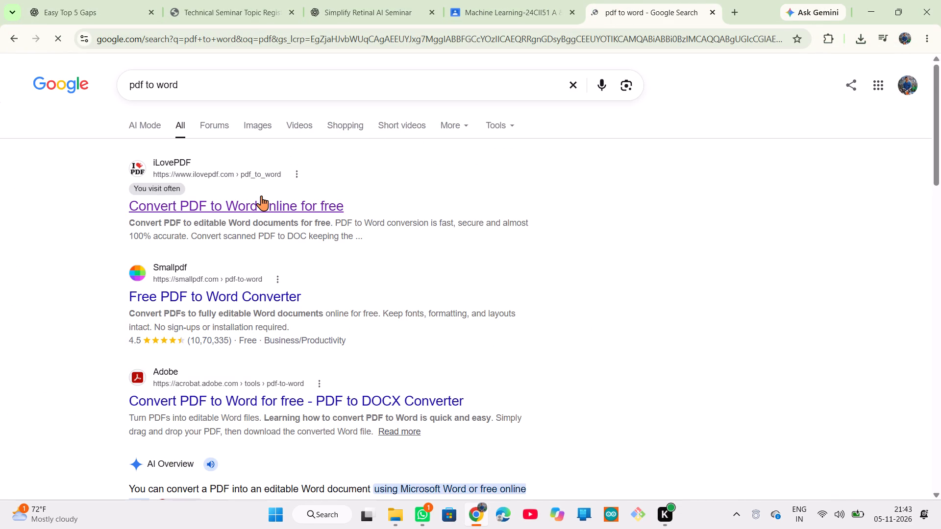
{"action": "left_click", "coordinate": [260, 200]}
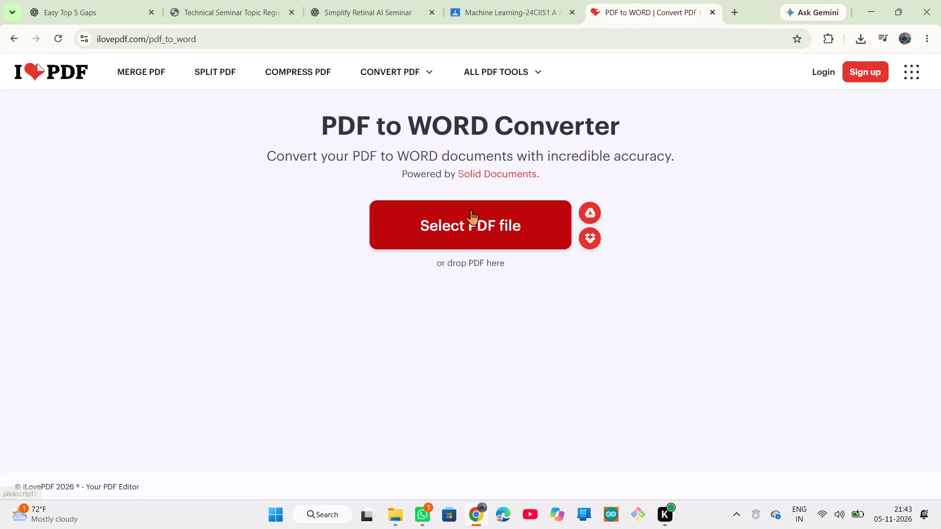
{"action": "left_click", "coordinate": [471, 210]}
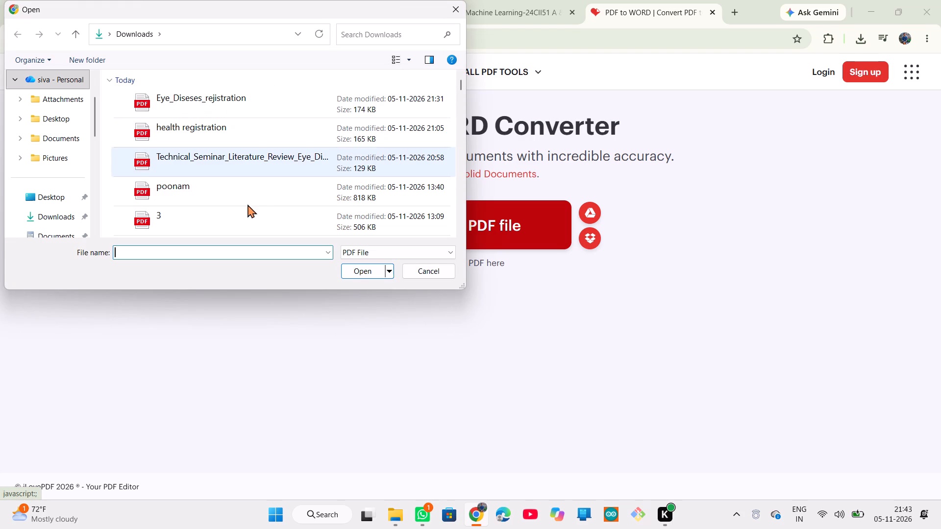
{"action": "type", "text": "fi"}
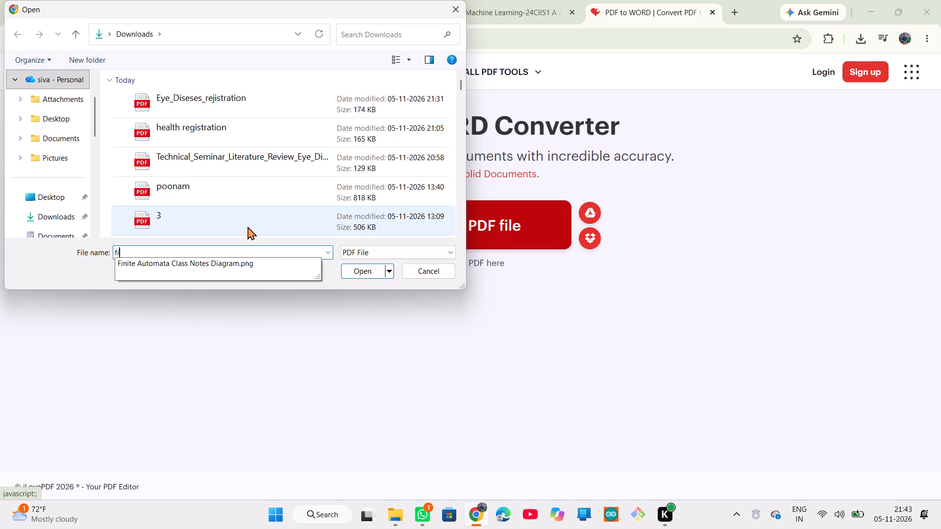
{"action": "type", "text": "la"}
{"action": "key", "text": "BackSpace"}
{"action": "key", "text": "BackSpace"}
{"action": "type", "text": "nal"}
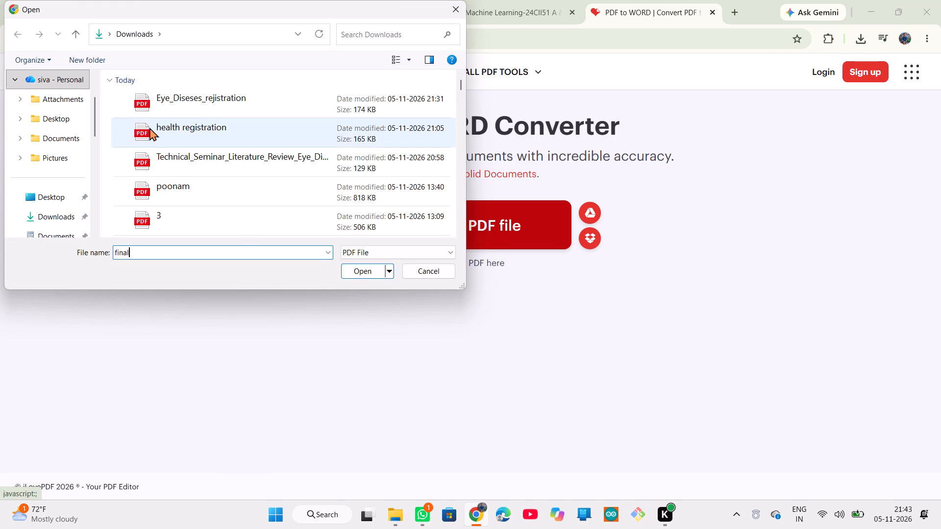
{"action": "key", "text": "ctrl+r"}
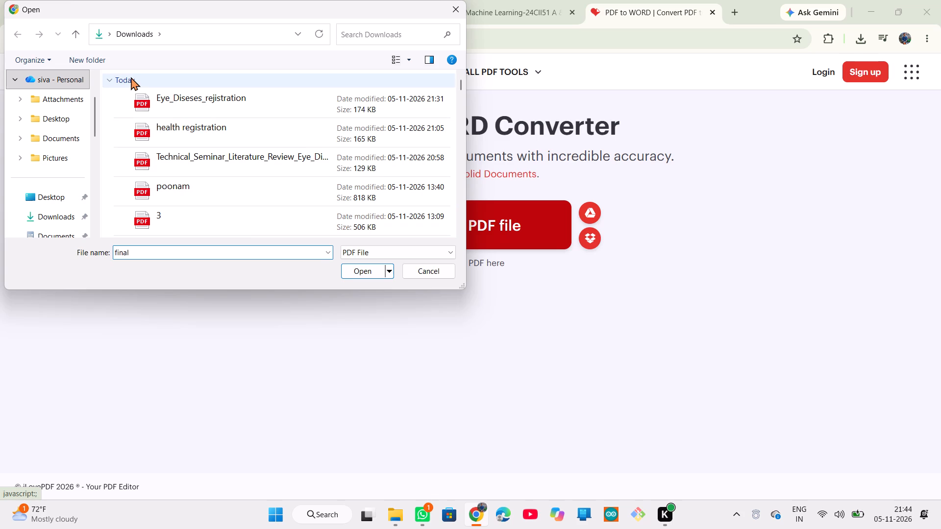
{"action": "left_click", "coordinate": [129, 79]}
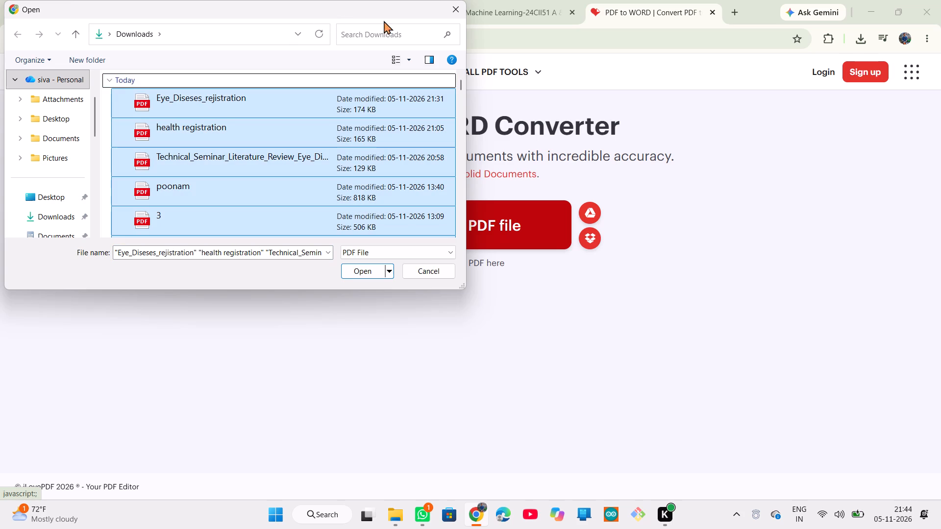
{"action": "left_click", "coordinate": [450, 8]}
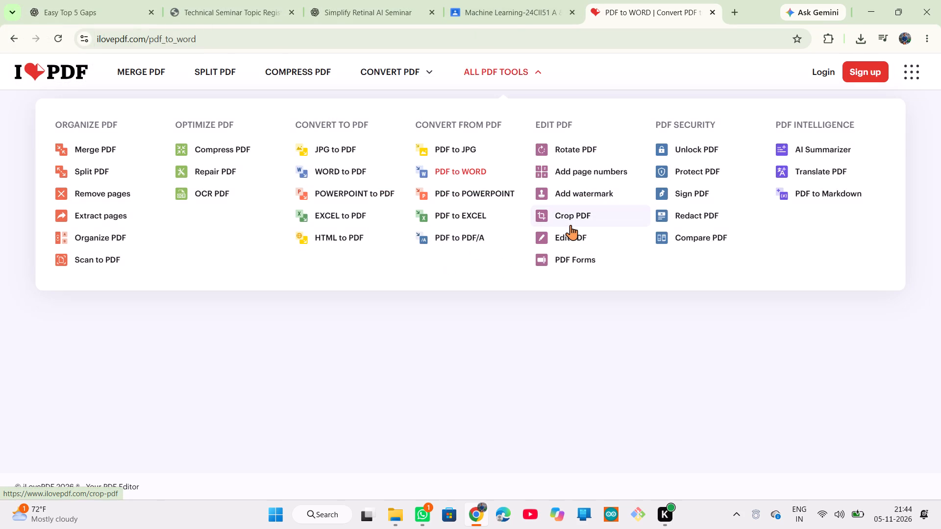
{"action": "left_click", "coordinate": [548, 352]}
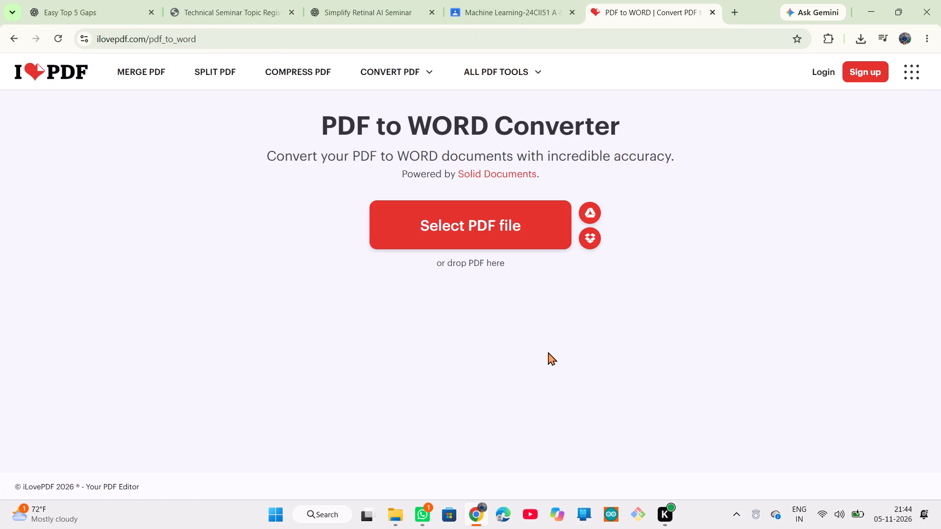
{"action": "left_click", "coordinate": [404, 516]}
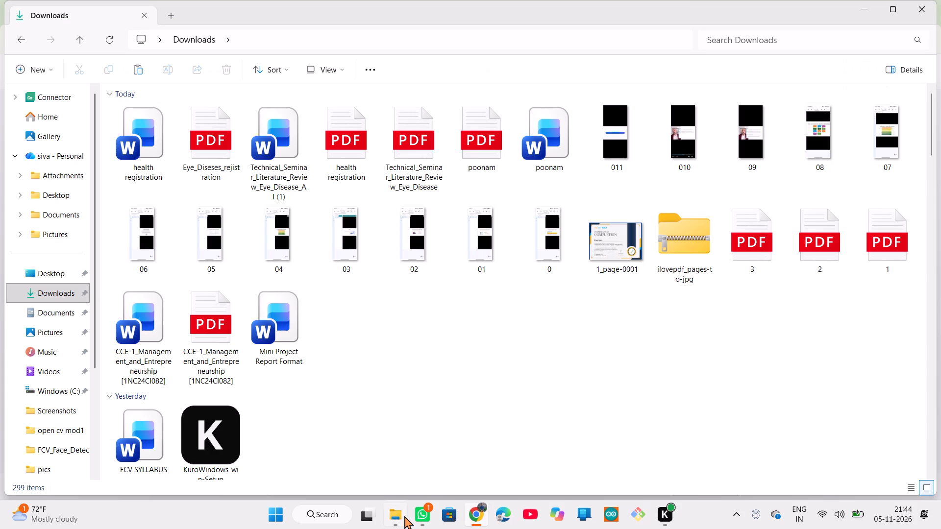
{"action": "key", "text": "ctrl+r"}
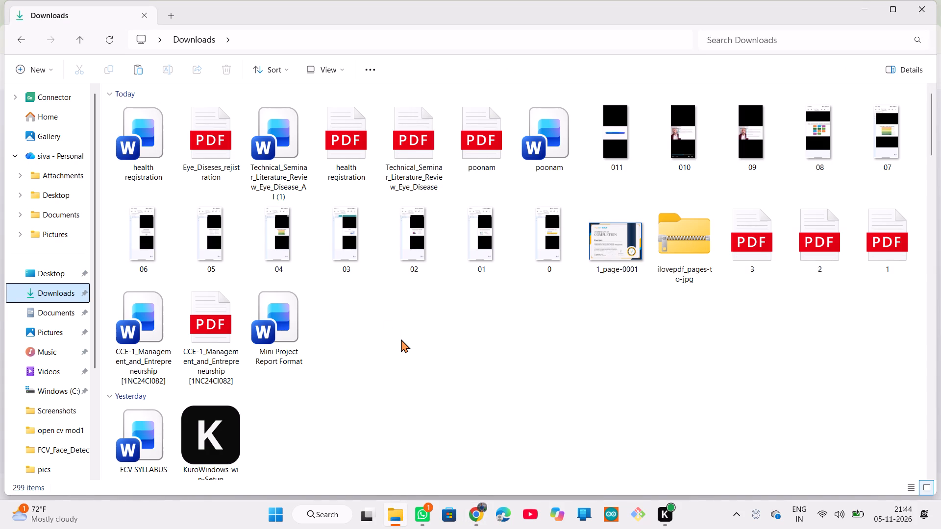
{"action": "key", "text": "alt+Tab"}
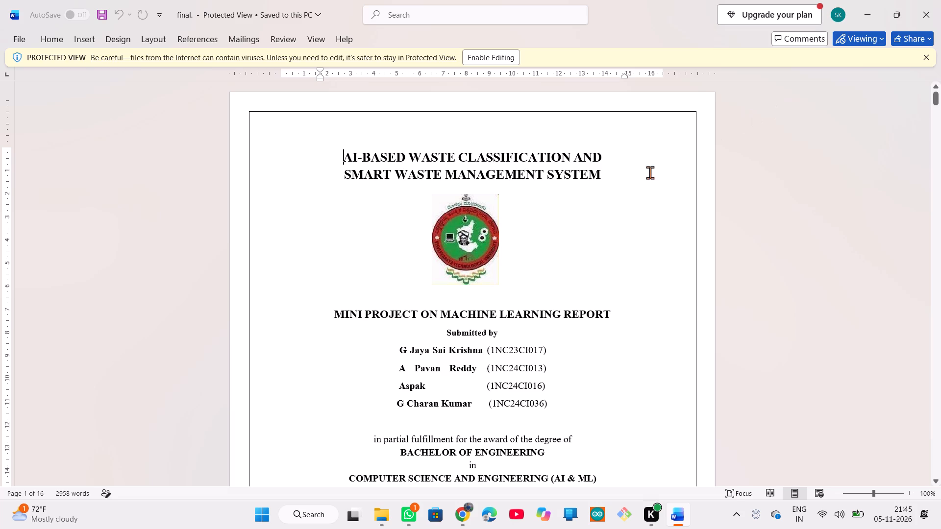
{"action": "left_click", "coordinate": [501, 56]}
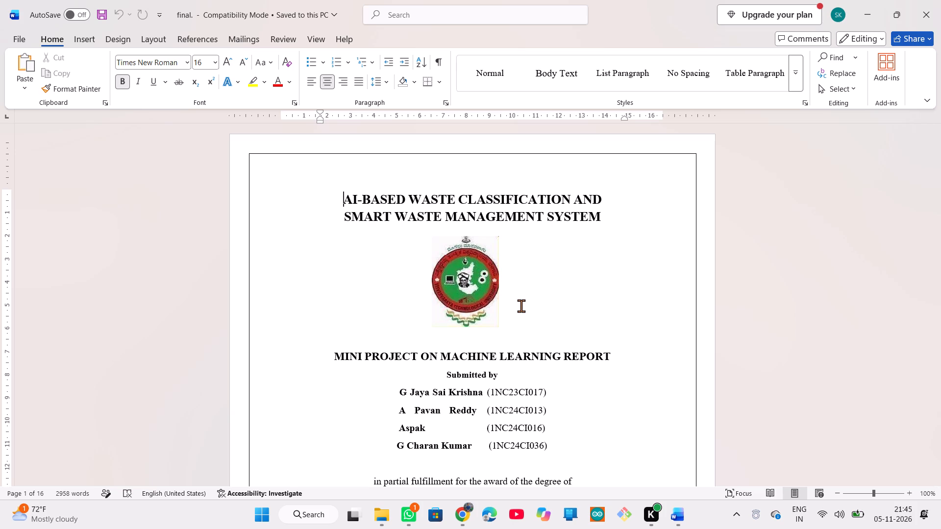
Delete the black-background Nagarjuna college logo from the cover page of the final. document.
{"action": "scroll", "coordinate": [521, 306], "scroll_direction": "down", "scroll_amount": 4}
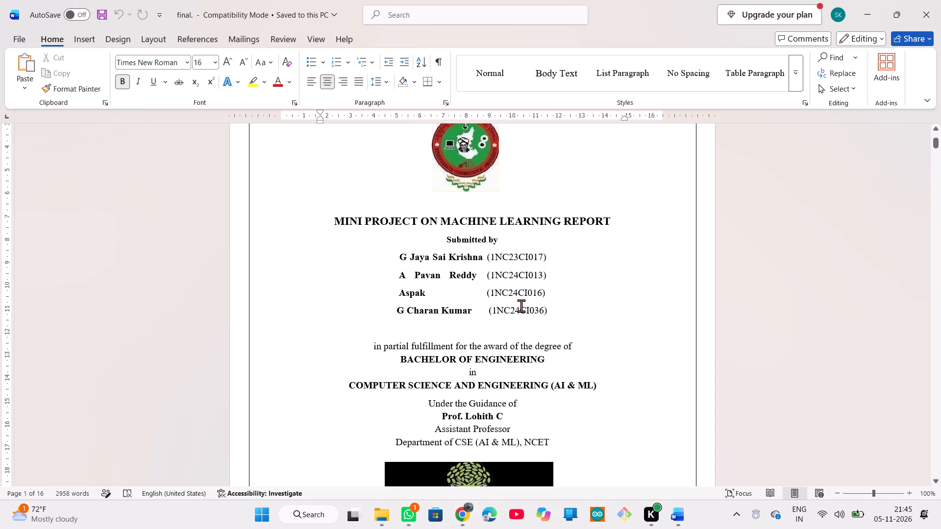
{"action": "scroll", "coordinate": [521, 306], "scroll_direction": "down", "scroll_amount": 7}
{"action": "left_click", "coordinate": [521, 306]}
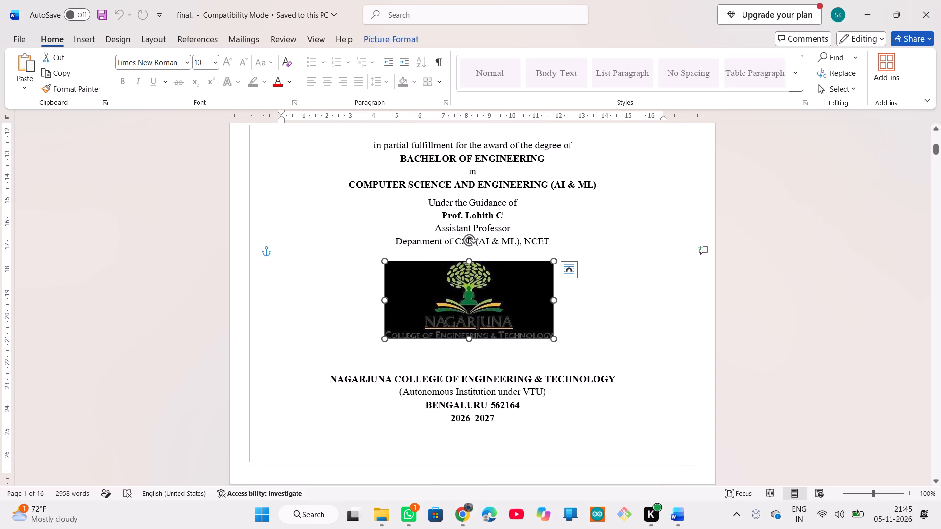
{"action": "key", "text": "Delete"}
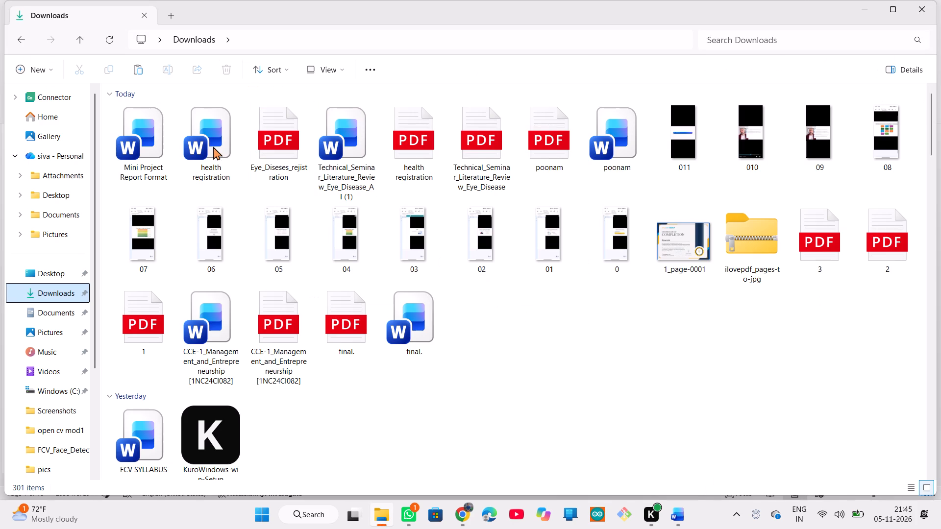
Open Mini Project Report Format from Downloads, enable editing, and copy the Nagarjuna college logo from its cover page.
{"action": "double_click", "coordinate": [153, 146]}
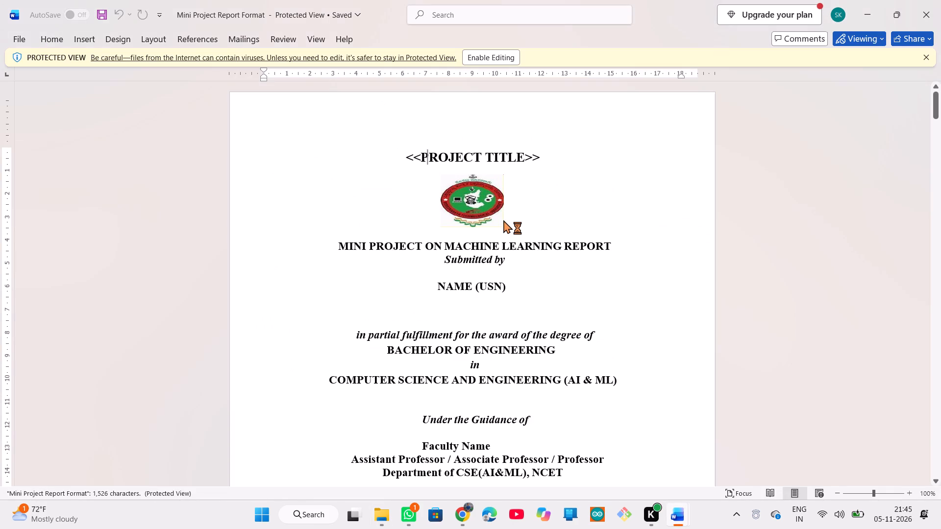
{"action": "left_click", "coordinate": [484, 64]}
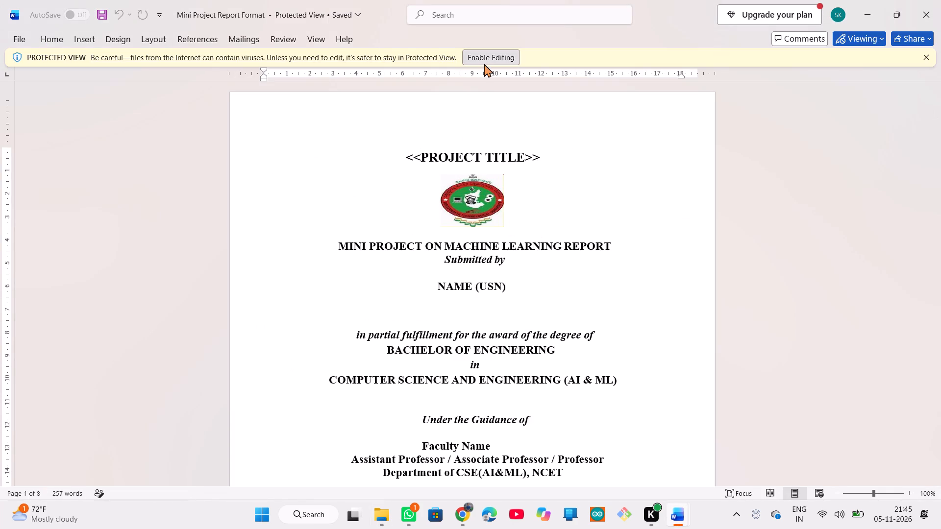
{"action": "scroll", "coordinate": [505, 266], "scroll_direction": "down", "scroll_amount": 9}
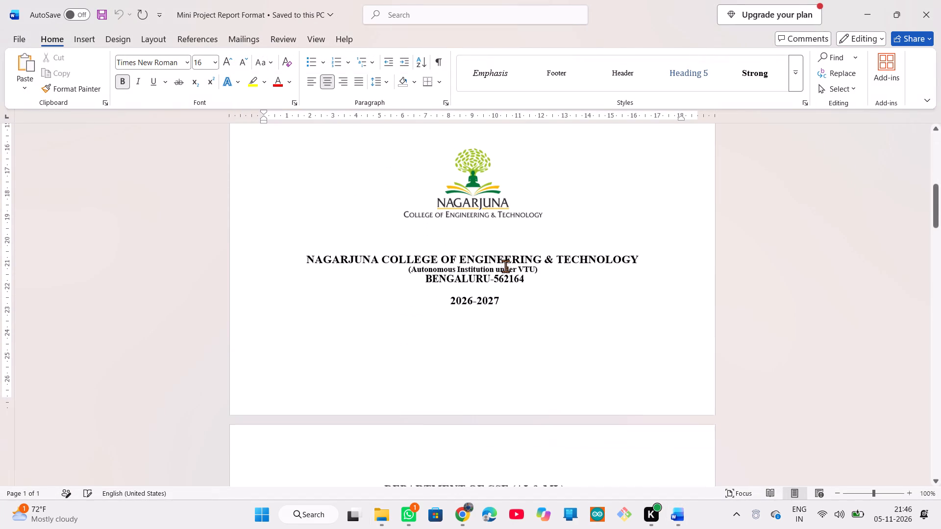
{"action": "scroll", "coordinate": [505, 266], "scroll_direction": "down", "scroll_amount": 1}
{"action": "left_click", "coordinate": [465, 191]}
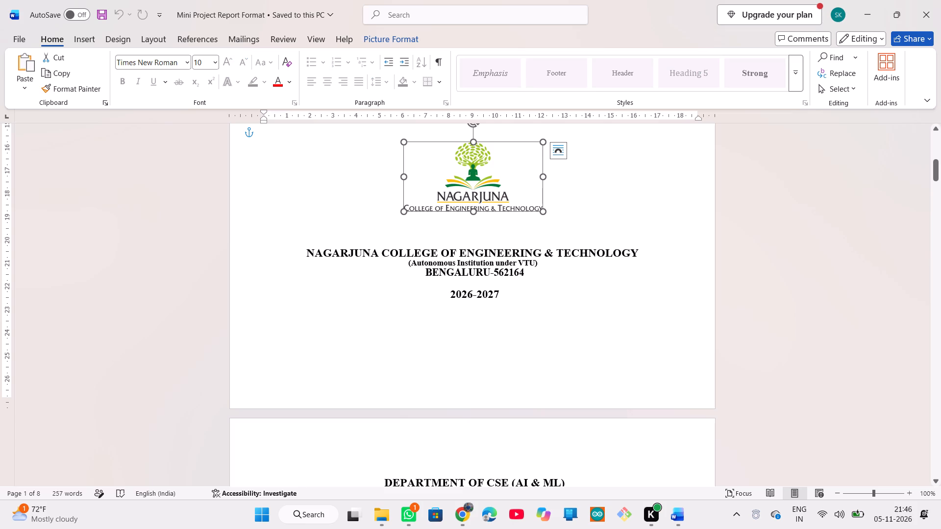
{"action": "key", "text": "ctrl+c"}
In the final. document, replace the cover page's black-background logo with the copied one, centred between the department line and college name.
{"action": "key", "text": "alt+Tab"}
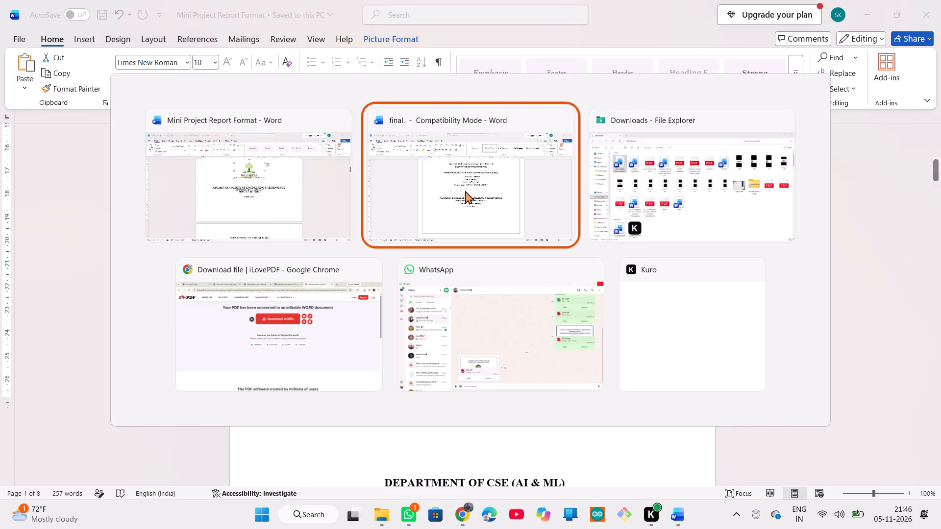
{"action": "key", "text": "ctrl+z"}
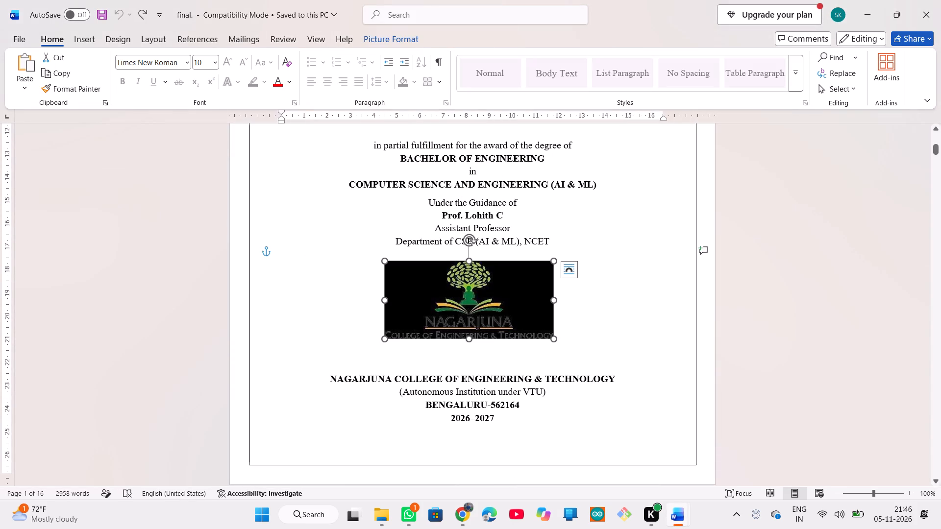
{"action": "key", "text": "Delete"}
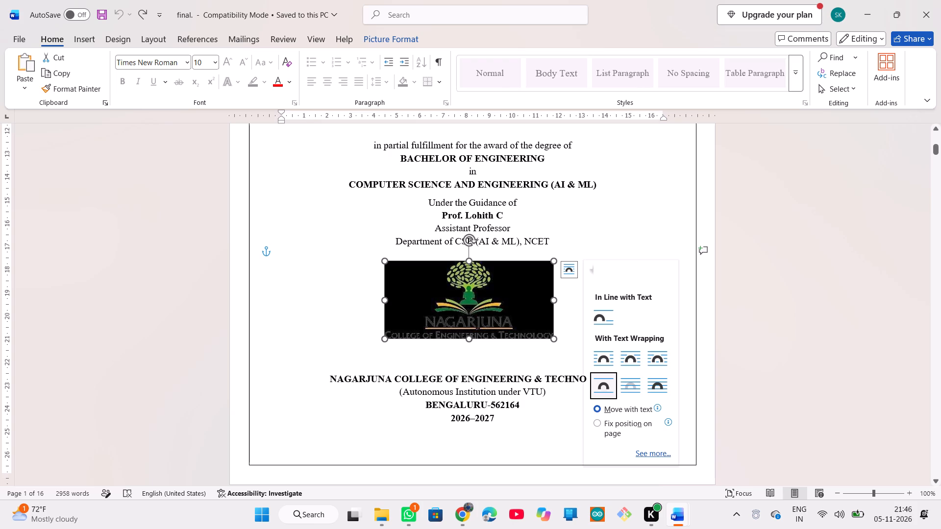
{"action": "left_click", "coordinate": [495, 316]}
{"action": "left_click", "coordinate": [495, 316]}
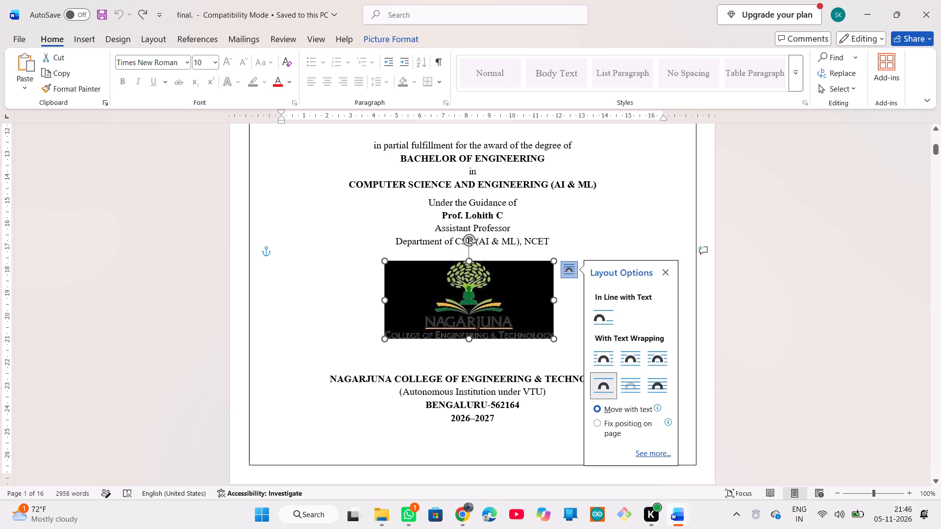
{"action": "left_click", "coordinate": [667, 276]}
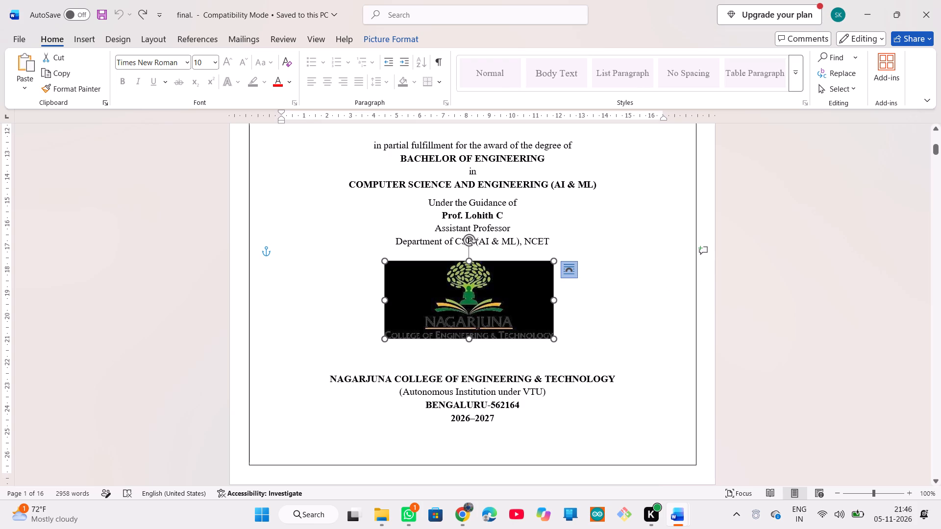
{"action": "left_click", "coordinate": [513, 314]}
{"action": "key", "text": "Delete"}
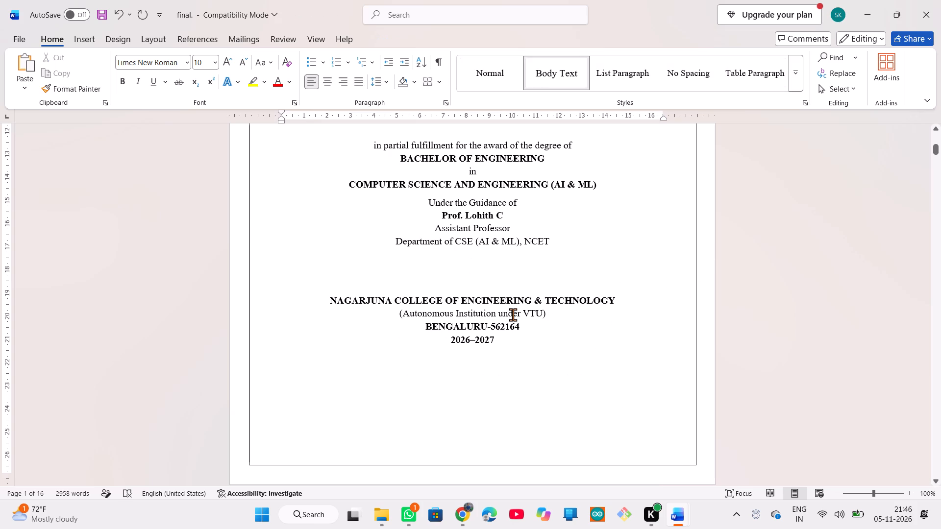
{"action": "key", "text": "ctrl+v"}
{"action": "left_click_drag", "start_coordinate": [335, 281], "coordinate": [458, 291]}
{"action": "left_click", "coordinate": [577, 332]}
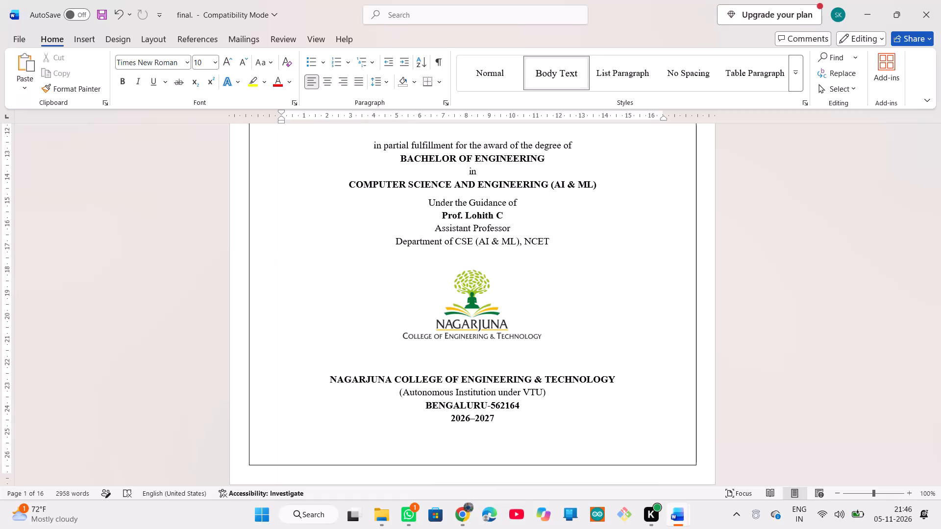
Tighten the gap between the new logo and the college name, and close the Mini Project Report Format document.
{"action": "left_click", "coordinate": [514, 359]}
{"action": "key", "text": "BackSpace"}
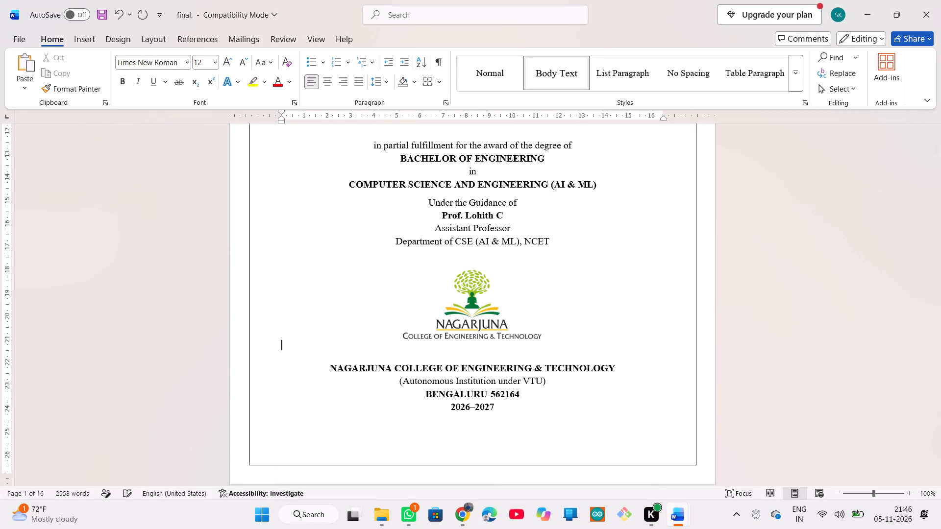
{"action": "key", "text": "BackSpace"}
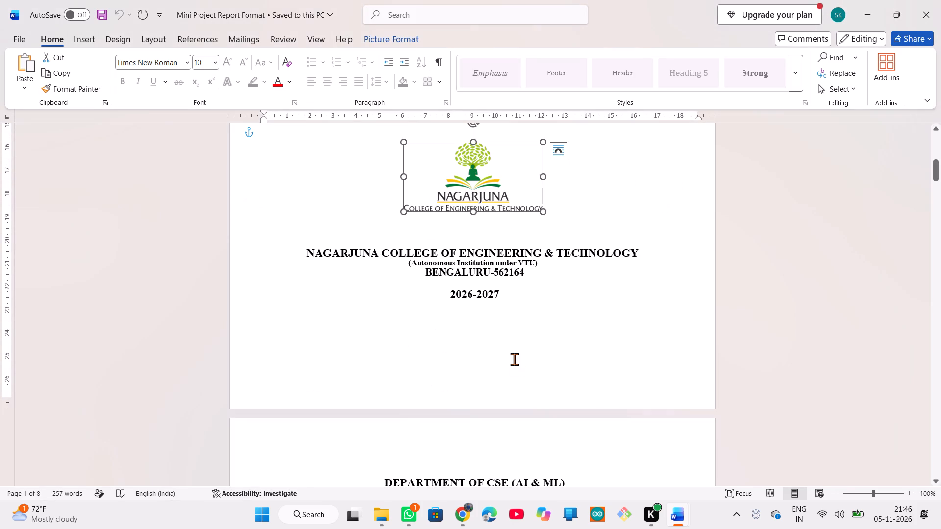
{"action": "left_click", "coordinate": [940, 0]}
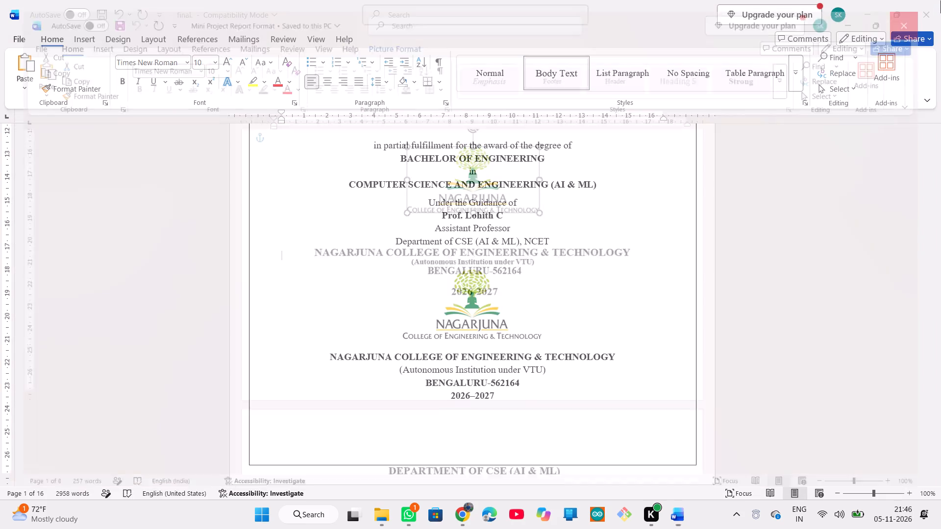
{"action": "key", "text": "Return"}
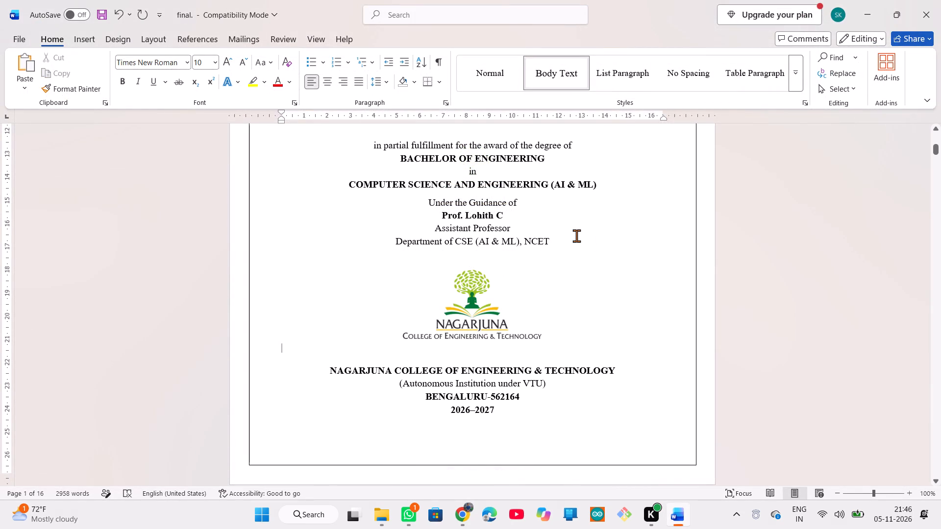
Replace the guide's name after "Prof." under "Under the Guidance of" with the new guide's name.
{"action": "scroll", "coordinate": [576, 236], "scroll_direction": "up", "scroll_amount": 2}
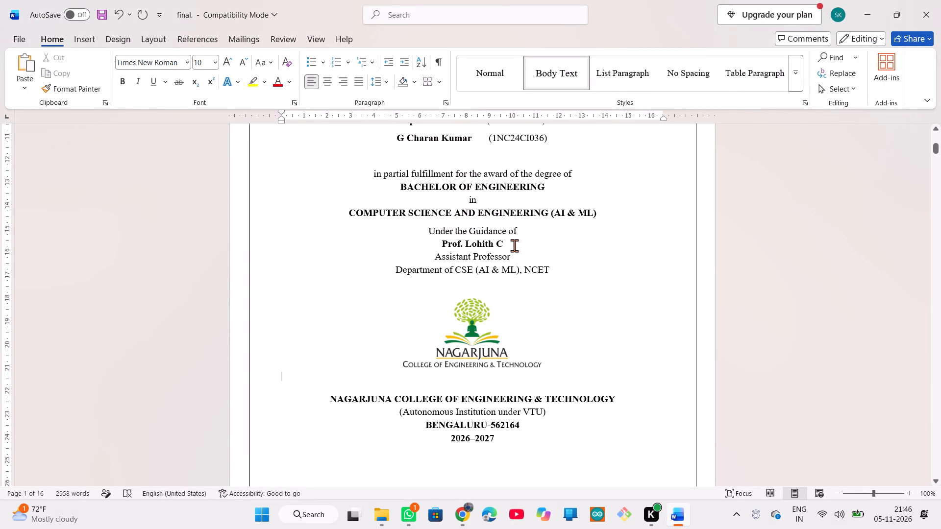
{"action": "left_click_drag", "start_coordinate": [514, 245], "coordinate": [473, 244]}
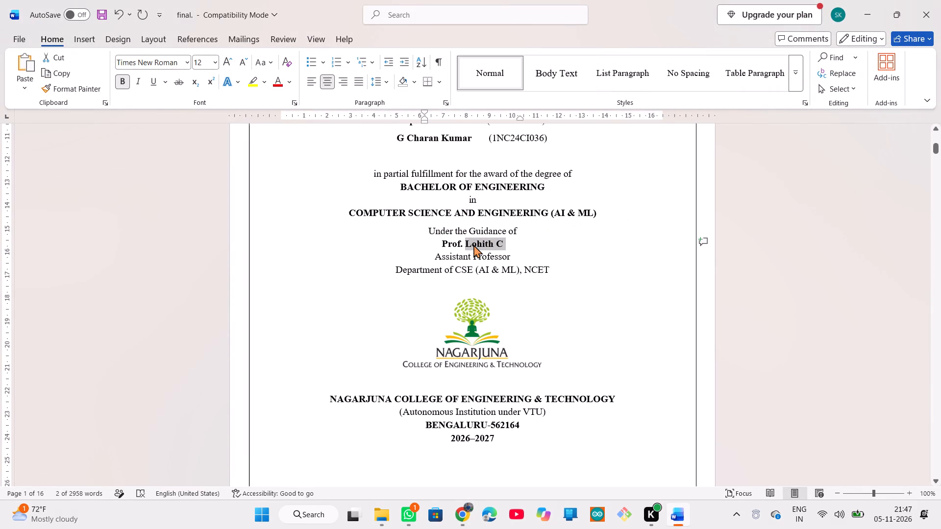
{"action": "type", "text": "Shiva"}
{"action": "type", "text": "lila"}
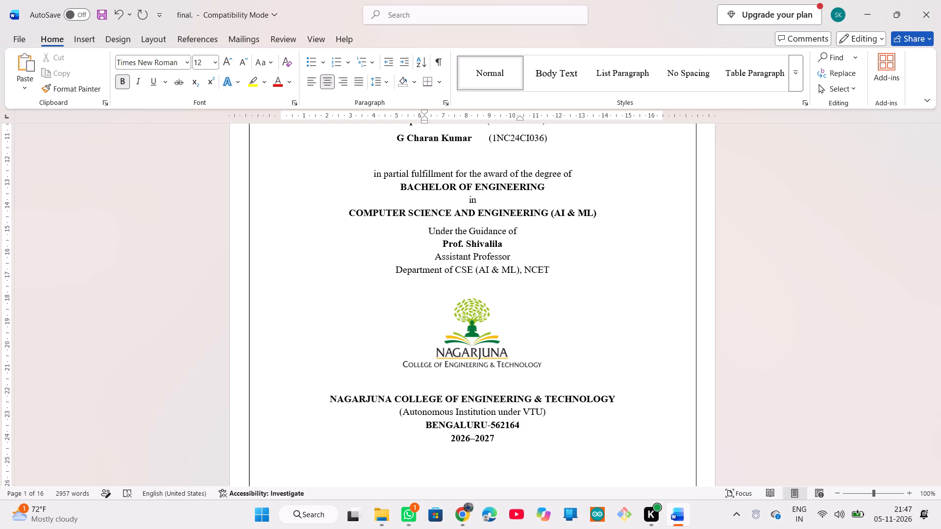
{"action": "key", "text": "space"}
Replace the first student's name in the "Submitted by" list with the new student's name, with a space after the initial.
{"action": "scroll", "coordinate": [550, 256], "scroll_direction": "up", "scroll_amount": 2}
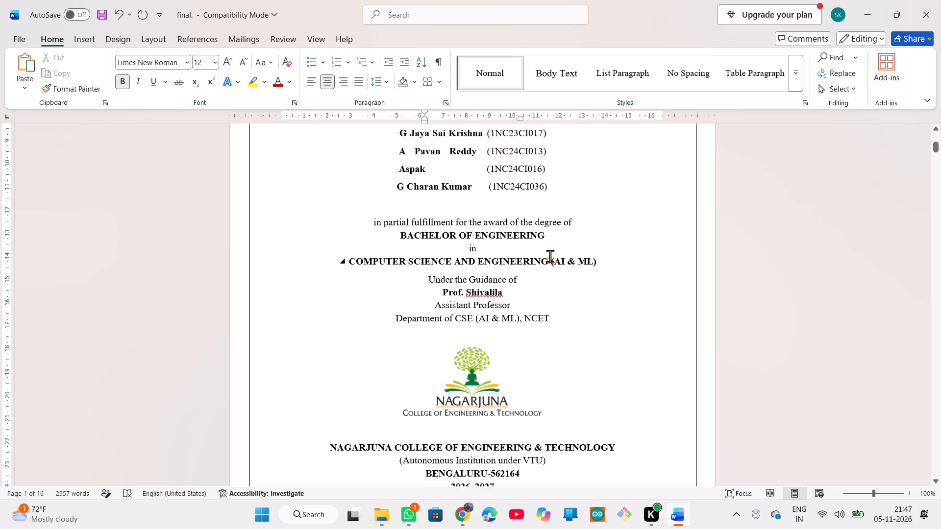
{"action": "scroll", "coordinate": [550, 256], "scroll_direction": "up", "scroll_amount": 3}
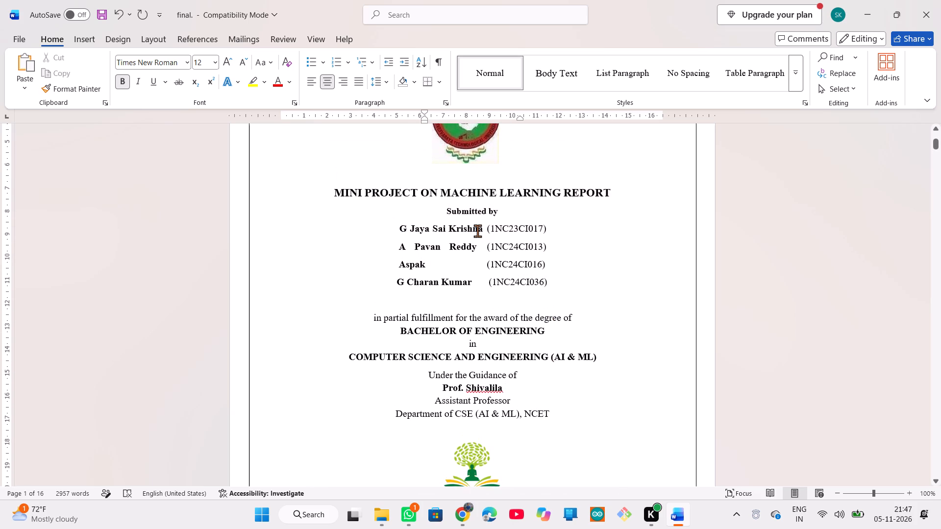
{"action": "left_click_drag", "start_coordinate": [483, 228], "coordinate": [431, 229]}
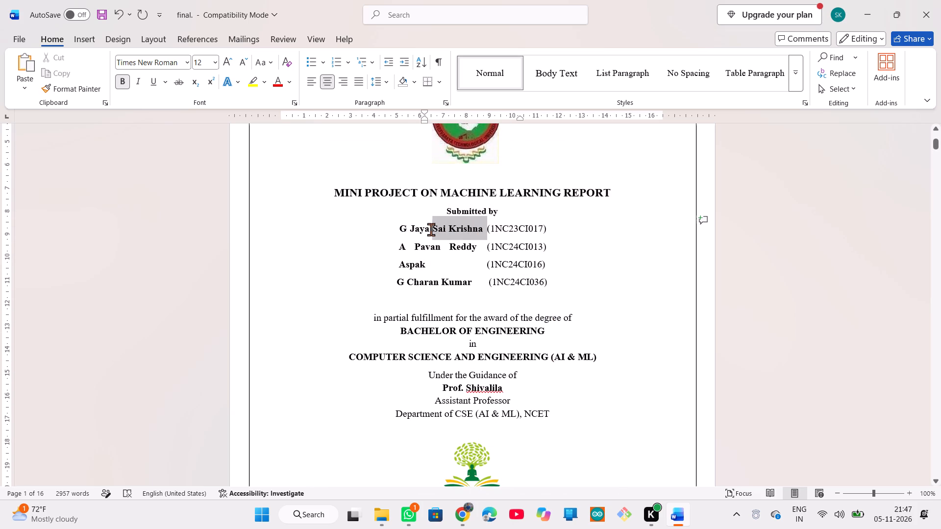
{"action": "left_click_drag", "start_coordinate": [431, 229], "coordinate": [404, 231]}
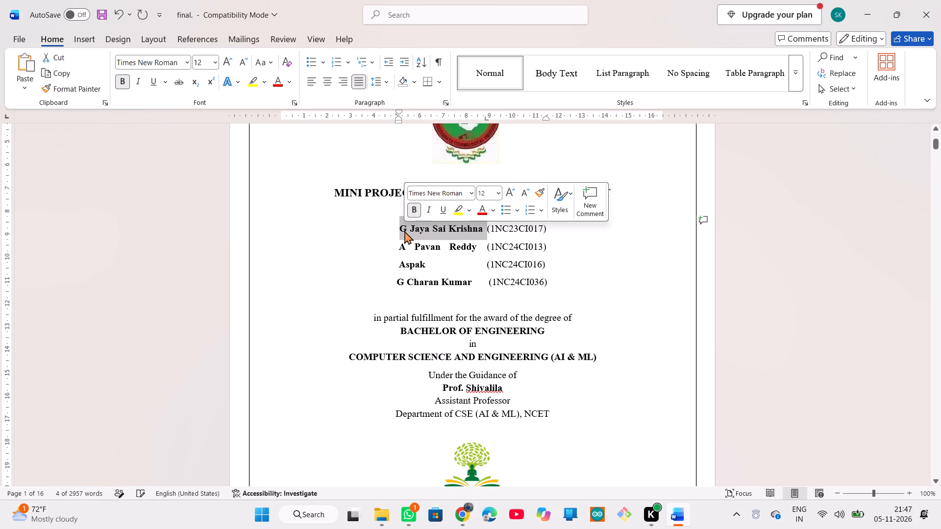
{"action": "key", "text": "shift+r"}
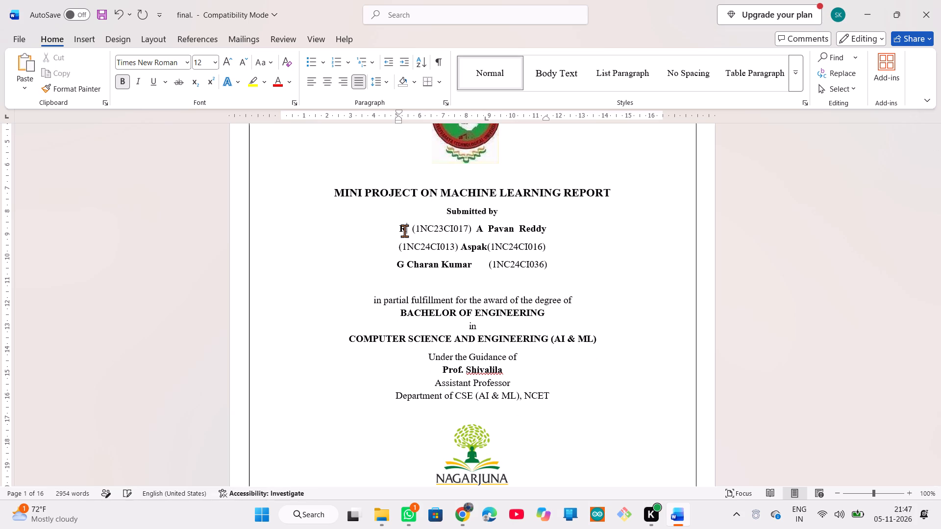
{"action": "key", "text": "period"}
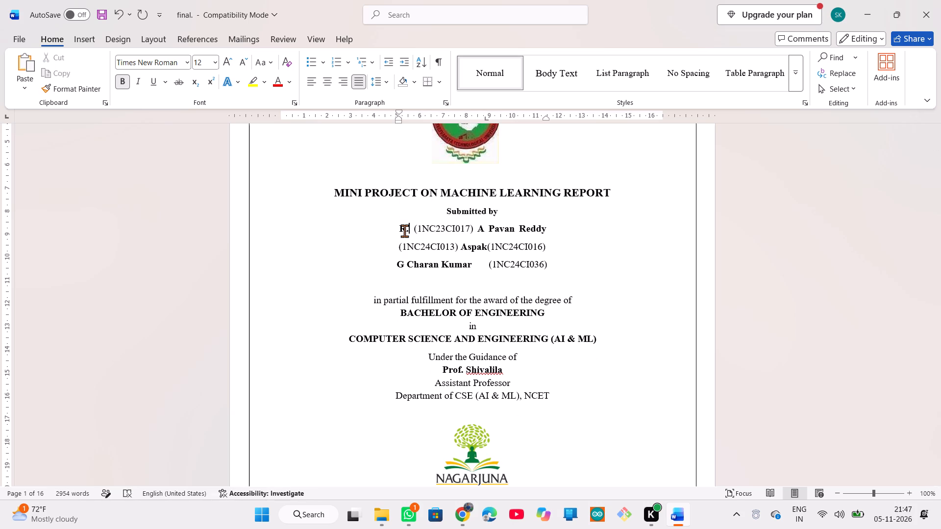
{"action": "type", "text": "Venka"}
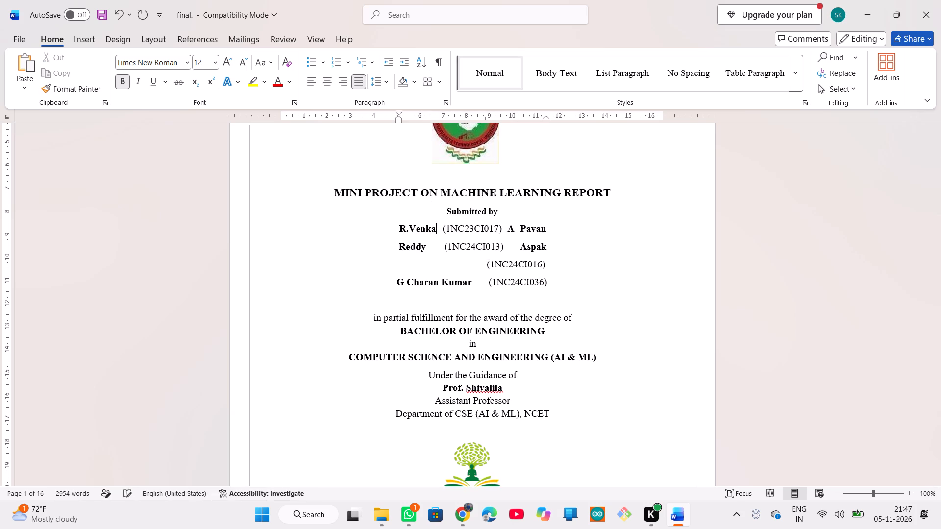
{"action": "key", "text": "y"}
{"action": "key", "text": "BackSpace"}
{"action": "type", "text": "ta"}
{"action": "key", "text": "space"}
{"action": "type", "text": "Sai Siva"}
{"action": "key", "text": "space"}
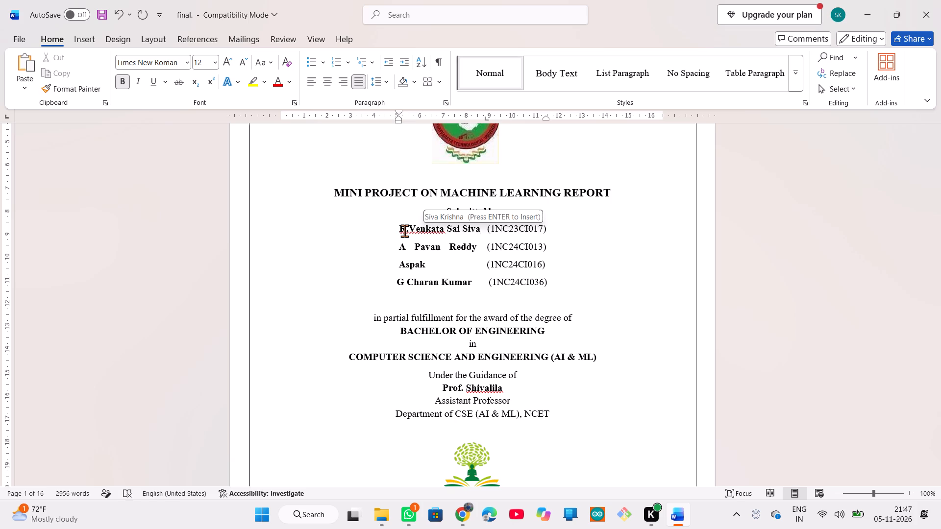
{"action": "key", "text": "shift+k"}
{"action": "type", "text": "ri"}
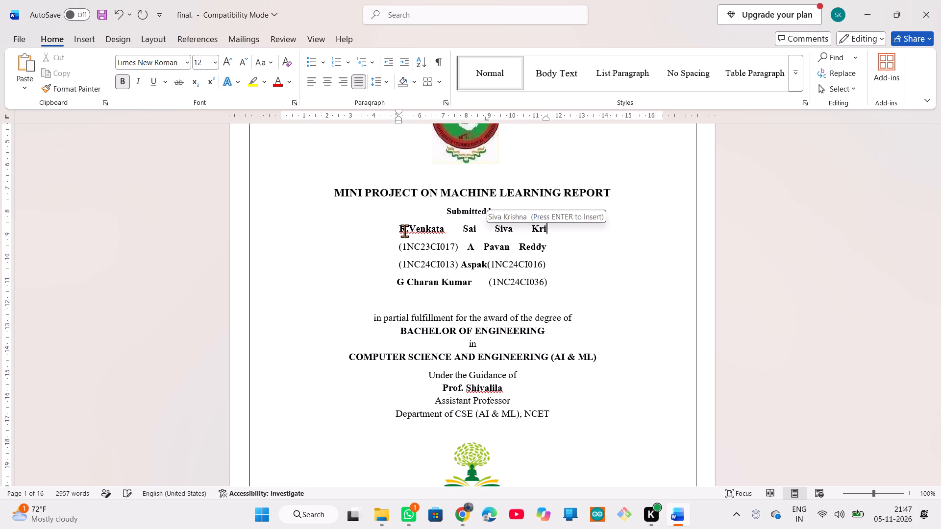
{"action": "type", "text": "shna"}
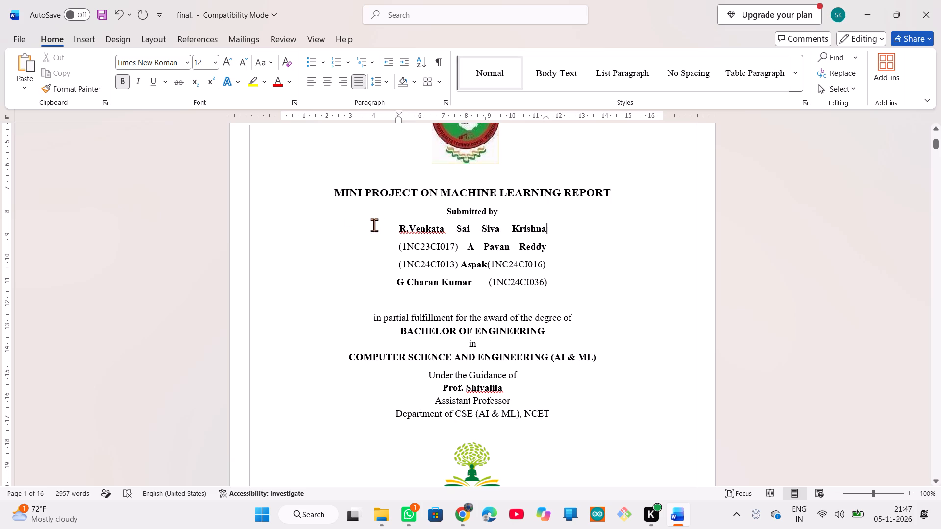
{"action": "left_click", "coordinate": [410, 229]}
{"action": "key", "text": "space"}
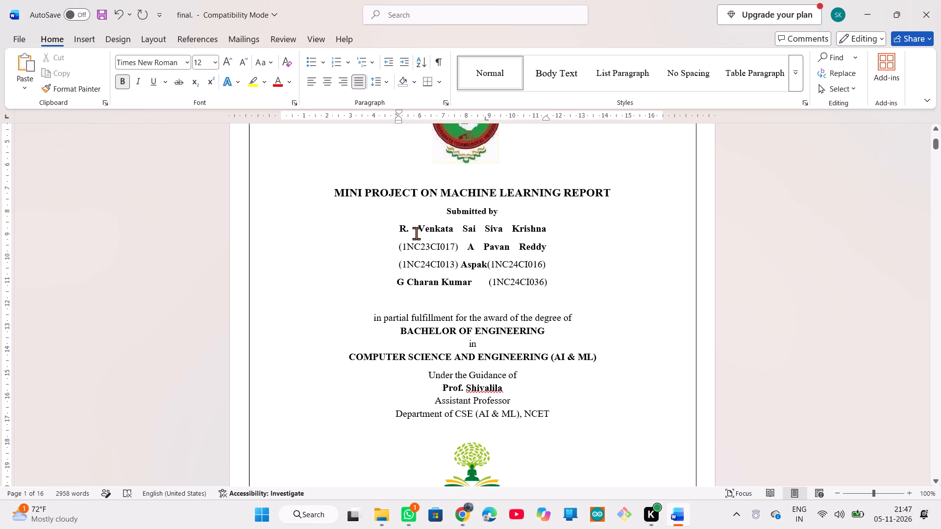
Delete the old list of four students and their ID numbers under "Submitted by" on the cover page.
{"action": "left_click_drag", "start_coordinate": [397, 228], "coordinate": [506, 283]}
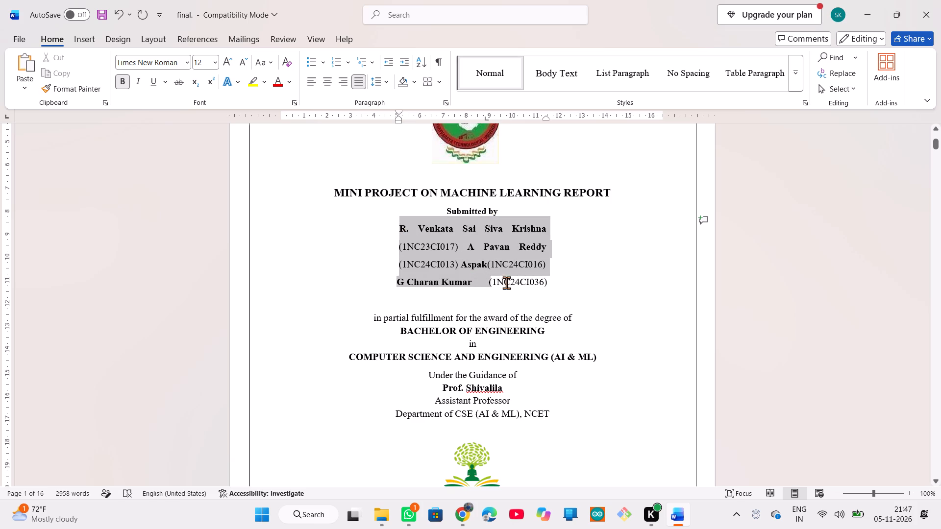
{"action": "left_click_drag", "start_coordinate": [506, 283], "coordinate": [549, 281]}
{"action": "key", "text": "Delete"}
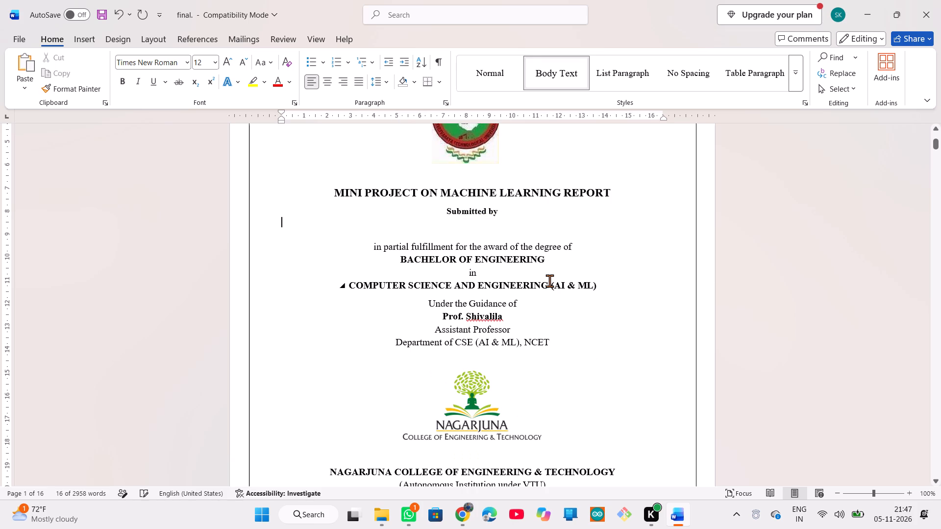
{"action": "key", "text": "alt+Tab"}
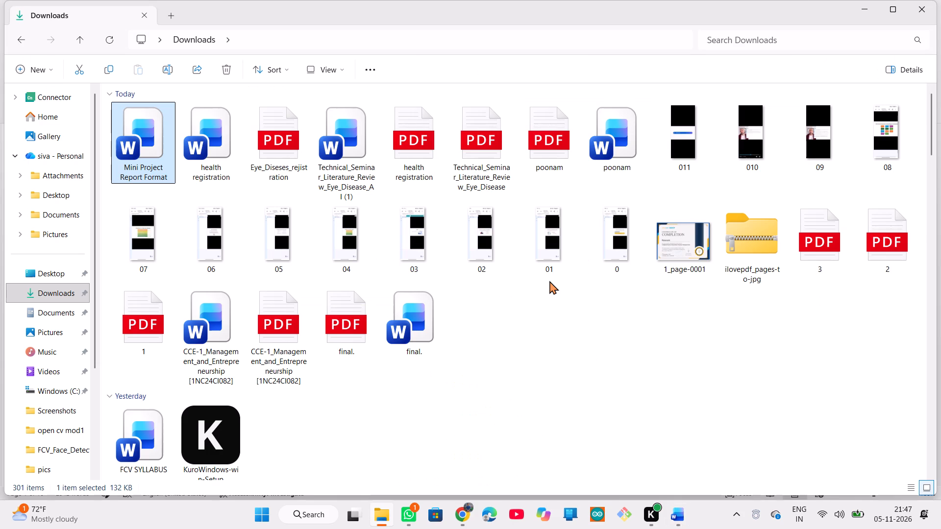
{"action": "left_click", "coordinate": [934, 9]}
{"action": "key", "text": "alt+Tab"}
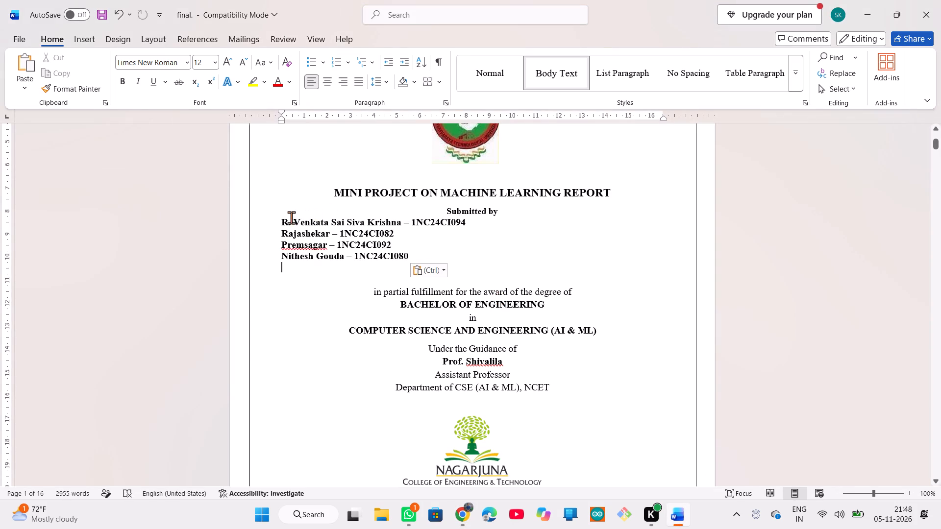
{"action": "left_click", "coordinate": [282, 218]}
{"action": "left_click_drag", "start_coordinate": [278, 221], "coordinate": [378, 246]}
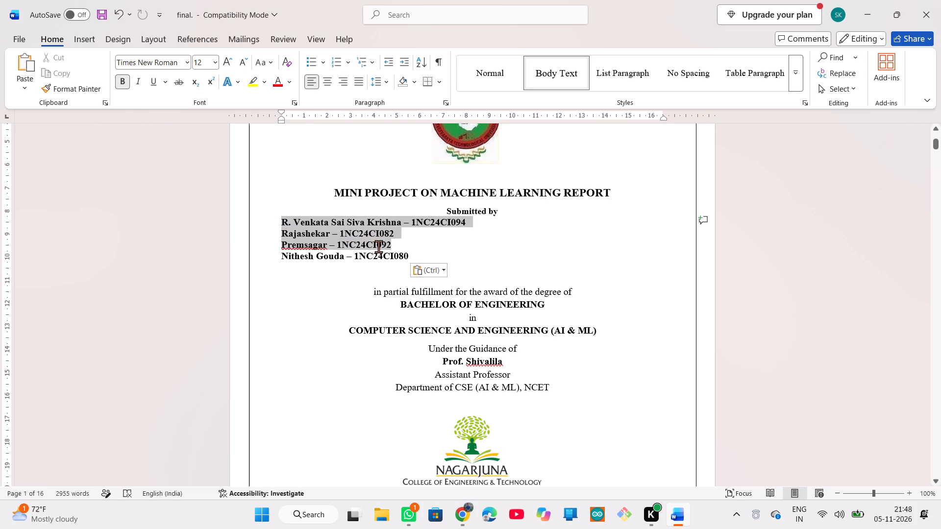
{"action": "left_click_drag", "start_coordinate": [378, 246], "coordinate": [409, 254]}
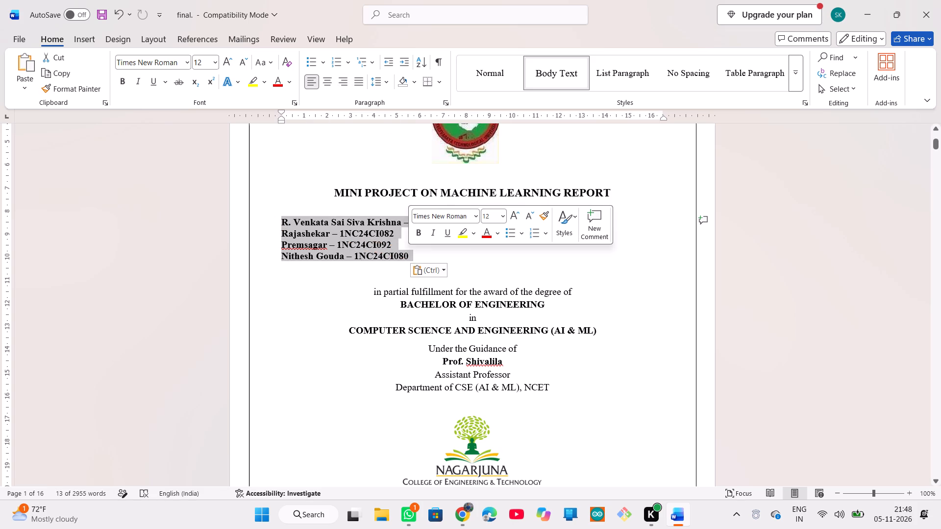
{"action": "left_click", "coordinate": [327, 86]}
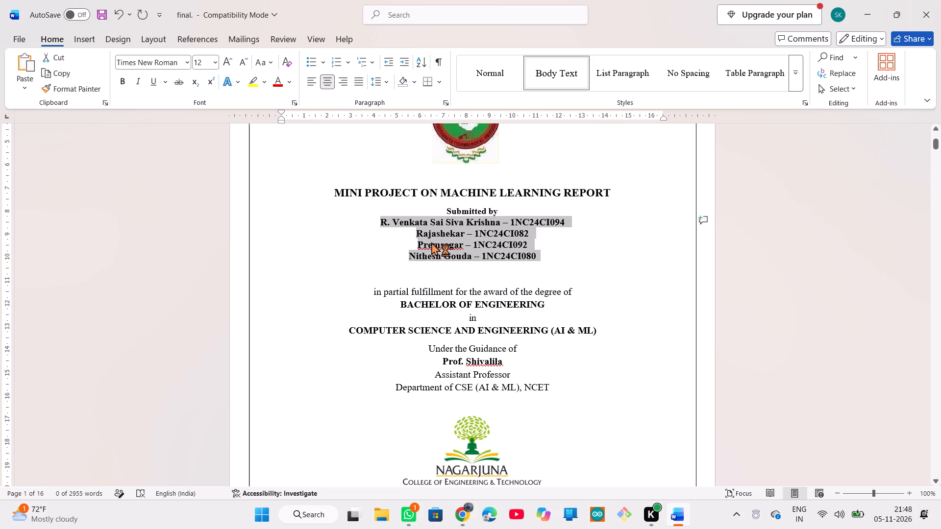
Left-align and indent the last three student lines, then add five spaces before the second so it starts under the first student's name.
{"action": "left_click", "coordinate": [418, 235]}
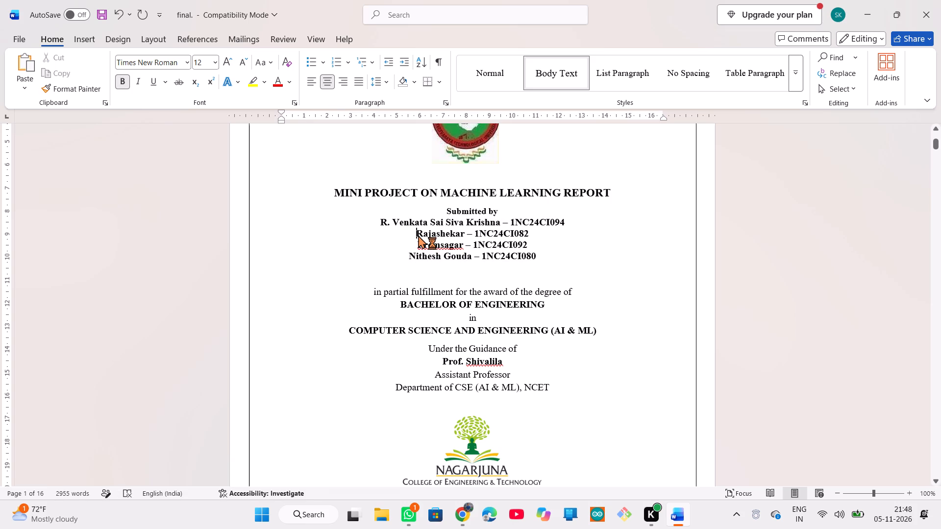
{"action": "key", "text": "BackSpace"}
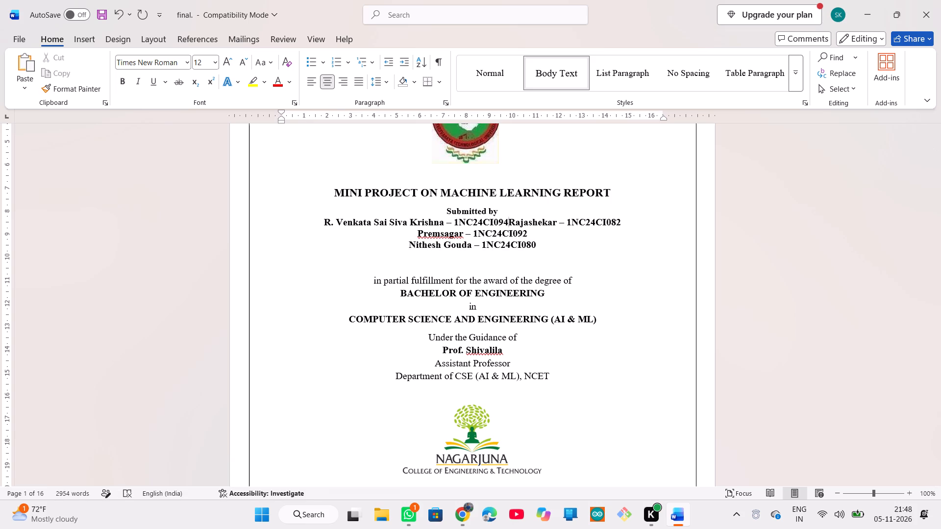
{"action": "key", "text": "Return"}
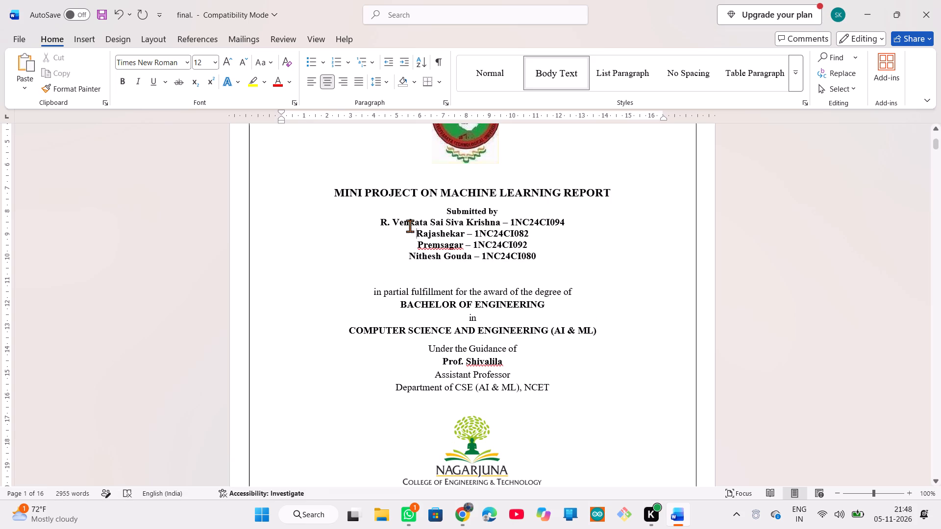
{"action": "key", "text": "BackSpace"}
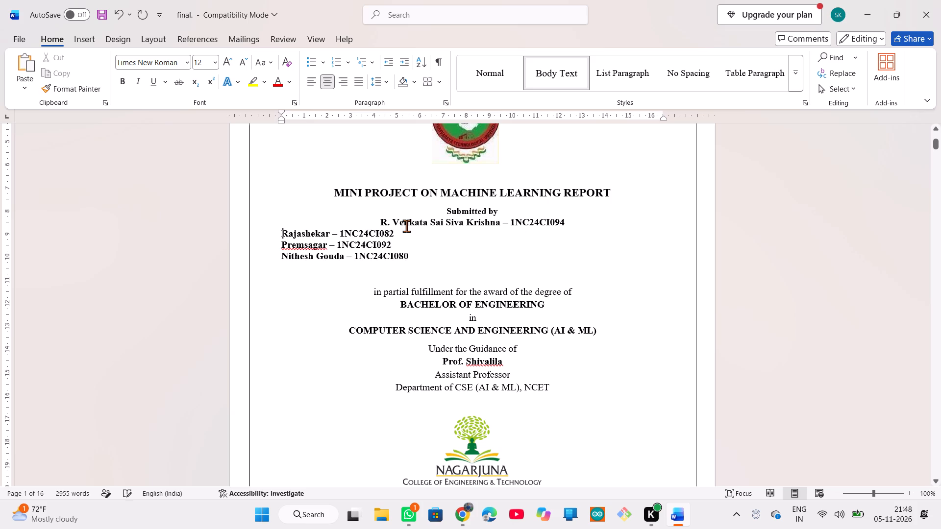
{"action": "key", "text": "Tab"}
{"action": "key", "text": "Tab"}
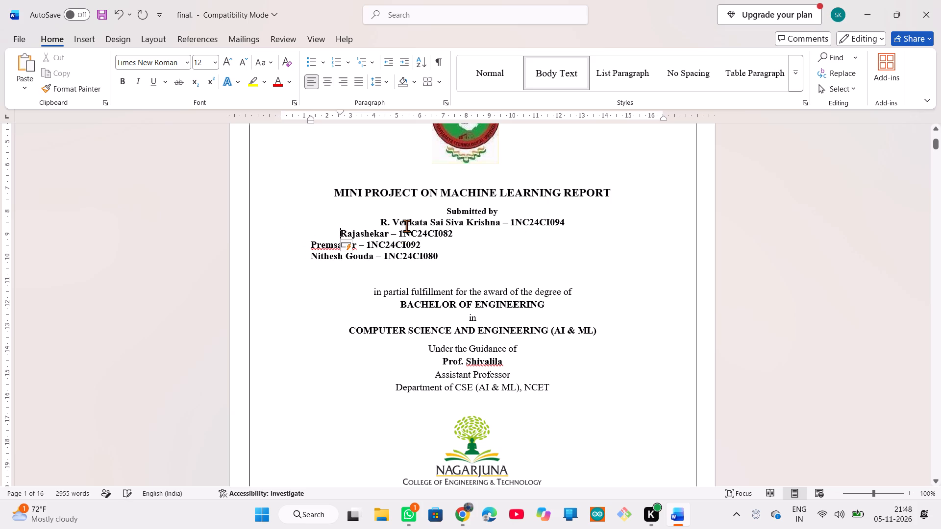
{"action": "key", "text": "Tab"}
{"action": "key", "text": "Tab"}
{"action": "key", "text": "Tab"}
{"action": "key", "text": "BackSpace"}
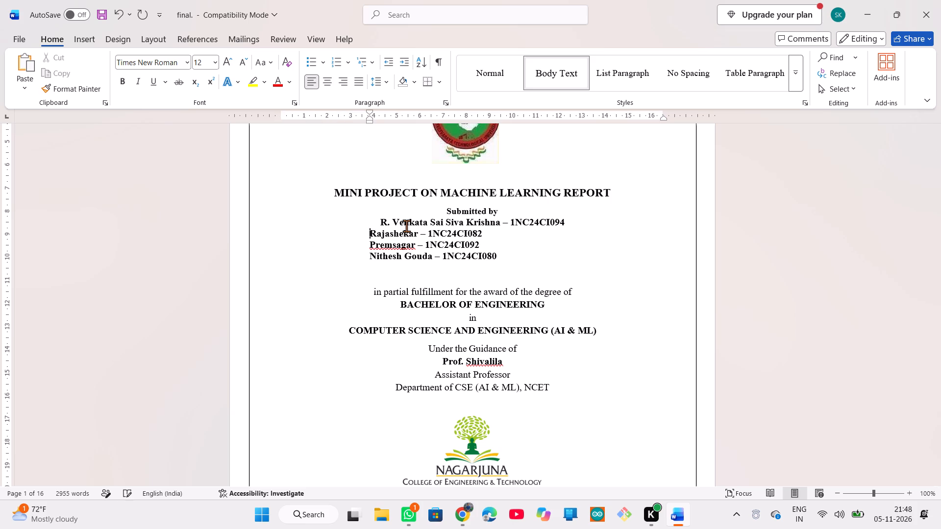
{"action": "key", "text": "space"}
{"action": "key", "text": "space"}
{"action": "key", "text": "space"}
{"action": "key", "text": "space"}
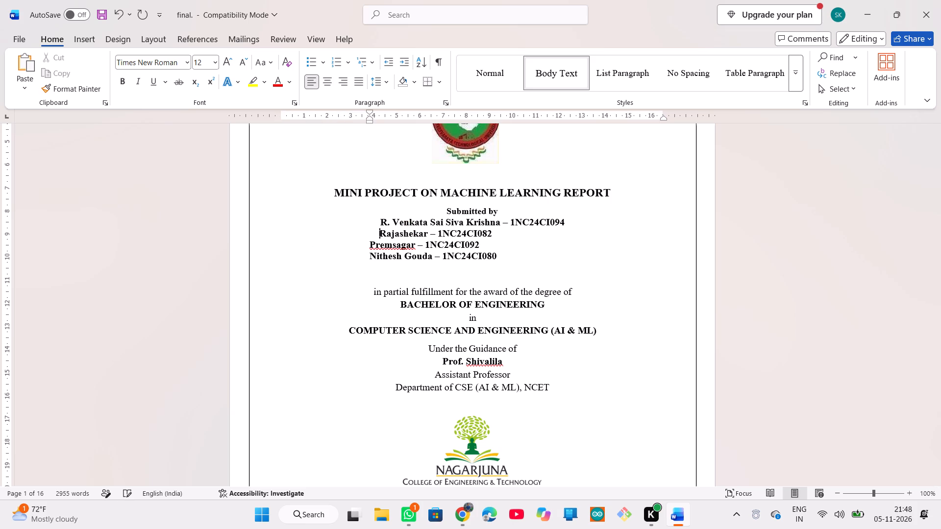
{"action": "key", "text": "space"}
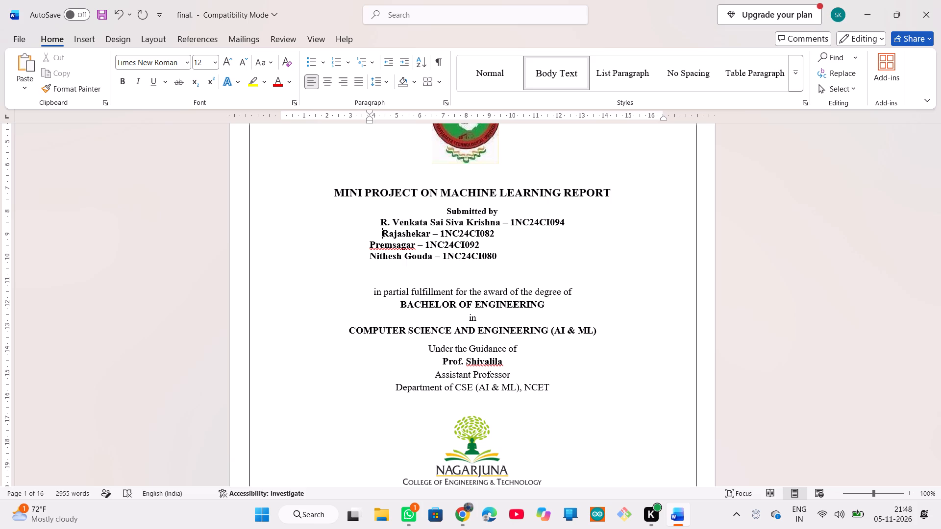
Insert four spaces before the third student's name to line it up with the names above.
{"action": "key", "text": "Down"}
{"action": "key", "text": "Left"}
{"action": "key", "text": "Left"}
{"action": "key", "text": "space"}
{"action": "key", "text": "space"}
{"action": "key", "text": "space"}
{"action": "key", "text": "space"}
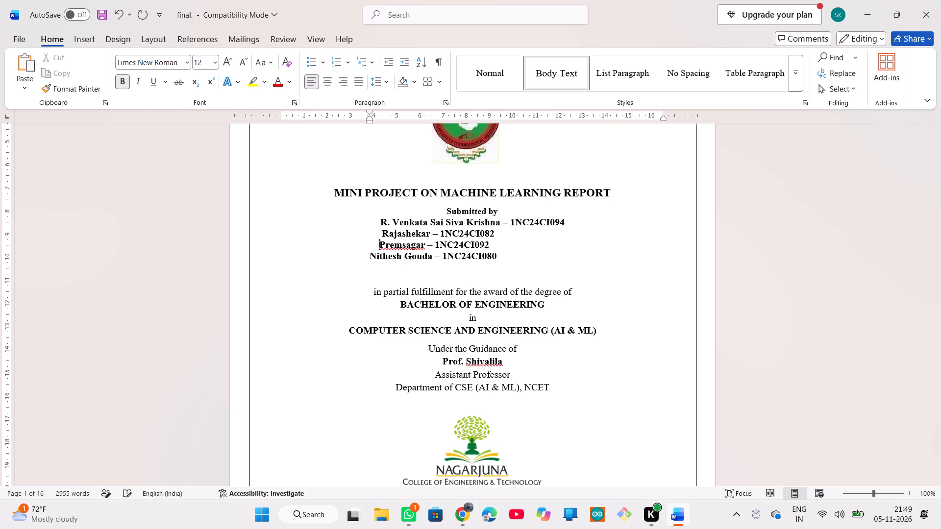
Add the initial "P." and a space before the second student's name, and make the initial bold.
{"action": "key", "text": "Up"}
{"action": "key", "text": "Right"}
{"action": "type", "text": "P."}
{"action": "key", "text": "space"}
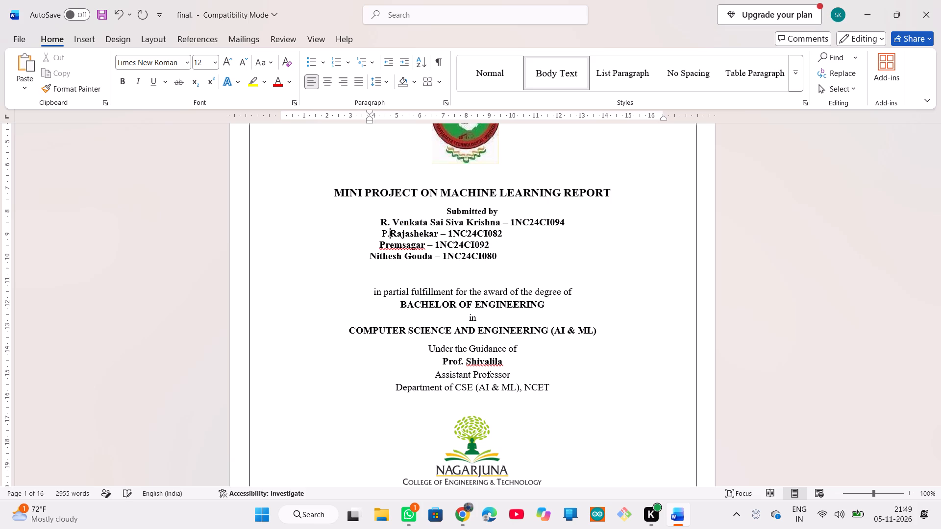
{"action": "left_click", "coordinate": [379, 244]}
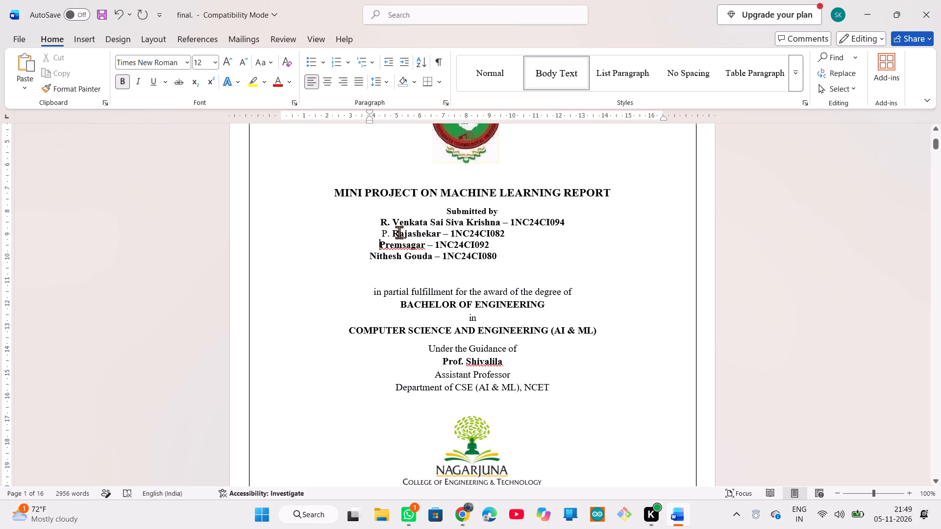
{"action": "left_click_drag", "start_coordinate": [391, 234], "coordinate": [381, 235]}
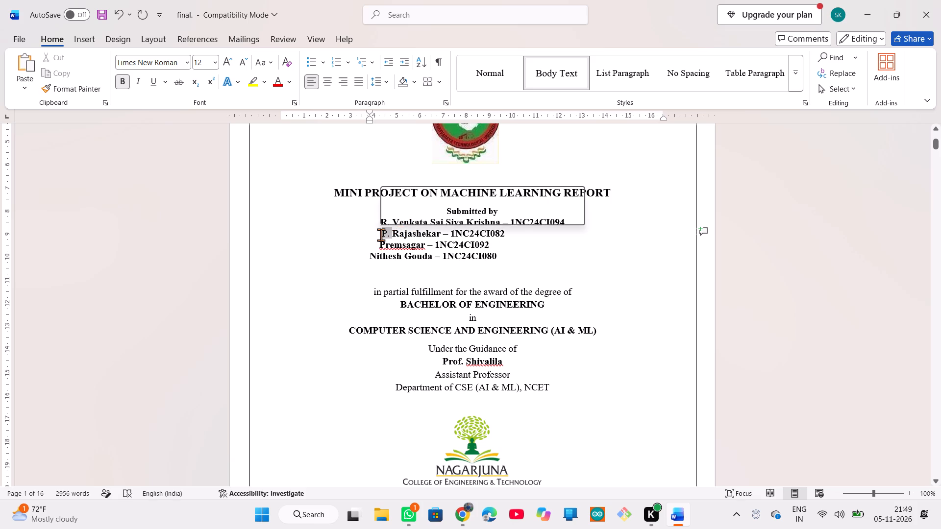
{"action": "key", "text": "ctrl+b"}
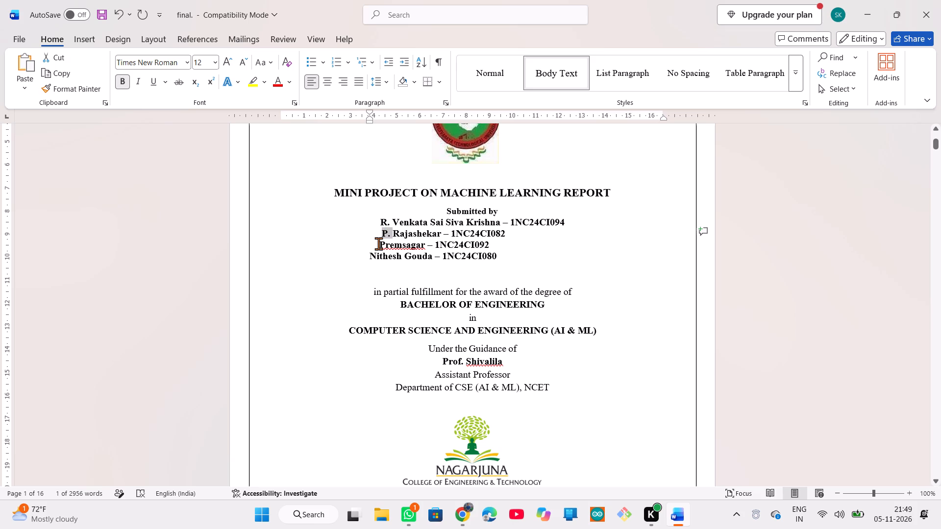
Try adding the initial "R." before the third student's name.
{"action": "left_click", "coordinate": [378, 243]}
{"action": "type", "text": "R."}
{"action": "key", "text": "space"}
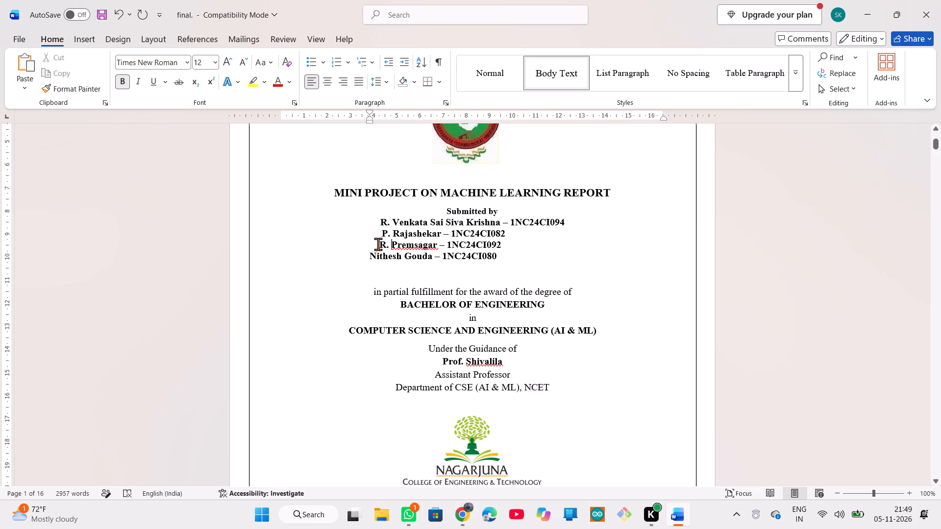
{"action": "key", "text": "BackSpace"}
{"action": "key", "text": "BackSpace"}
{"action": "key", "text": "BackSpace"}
Split the third student's name into two words by adding a space after its first four letters.
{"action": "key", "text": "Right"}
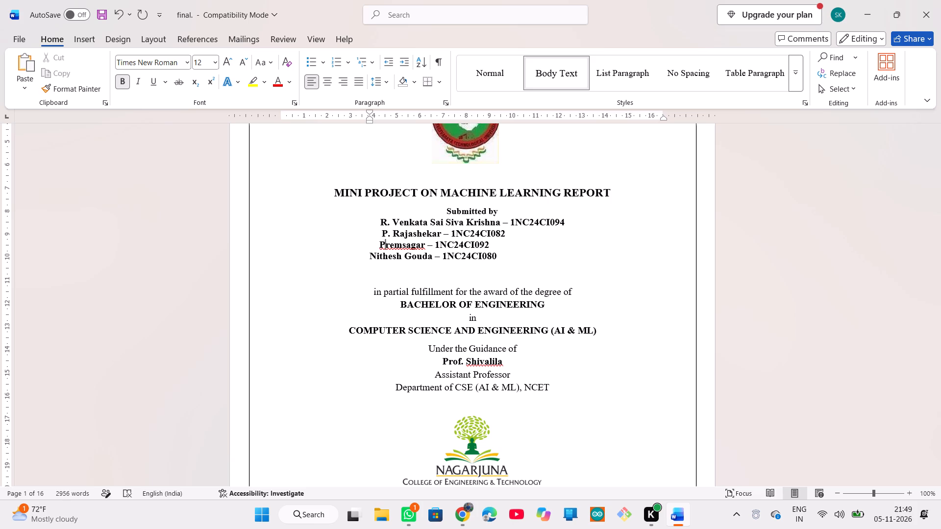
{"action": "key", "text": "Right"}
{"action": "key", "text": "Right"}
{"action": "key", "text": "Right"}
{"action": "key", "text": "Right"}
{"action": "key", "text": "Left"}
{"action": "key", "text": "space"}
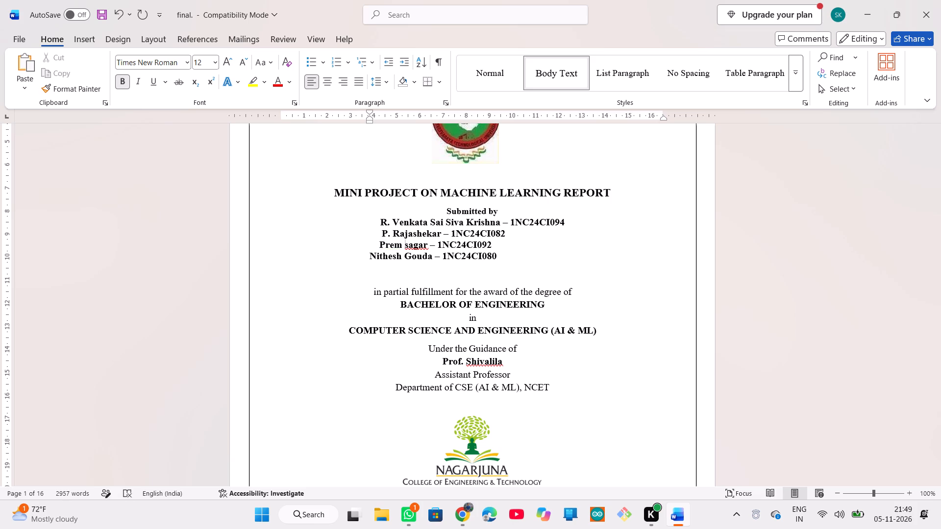
Rejoin the third student's name into one word and add a space and the initial ".R" after it.
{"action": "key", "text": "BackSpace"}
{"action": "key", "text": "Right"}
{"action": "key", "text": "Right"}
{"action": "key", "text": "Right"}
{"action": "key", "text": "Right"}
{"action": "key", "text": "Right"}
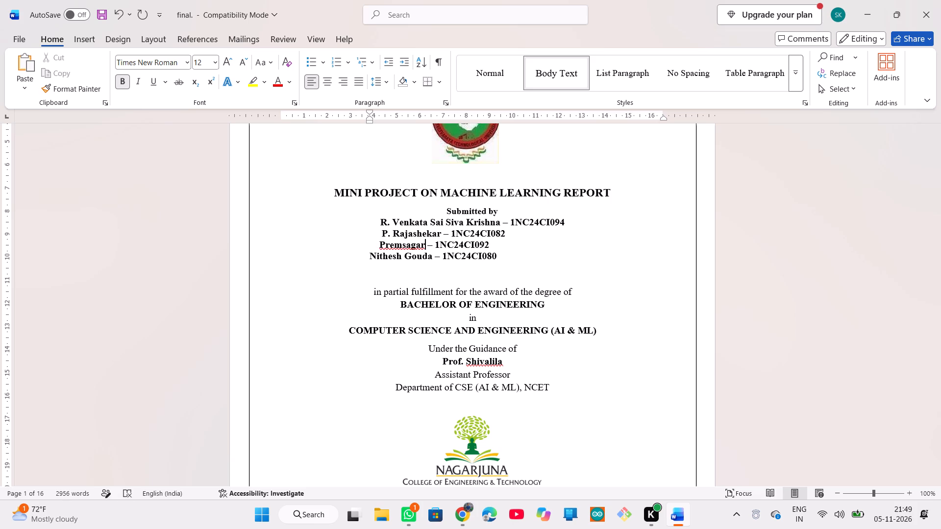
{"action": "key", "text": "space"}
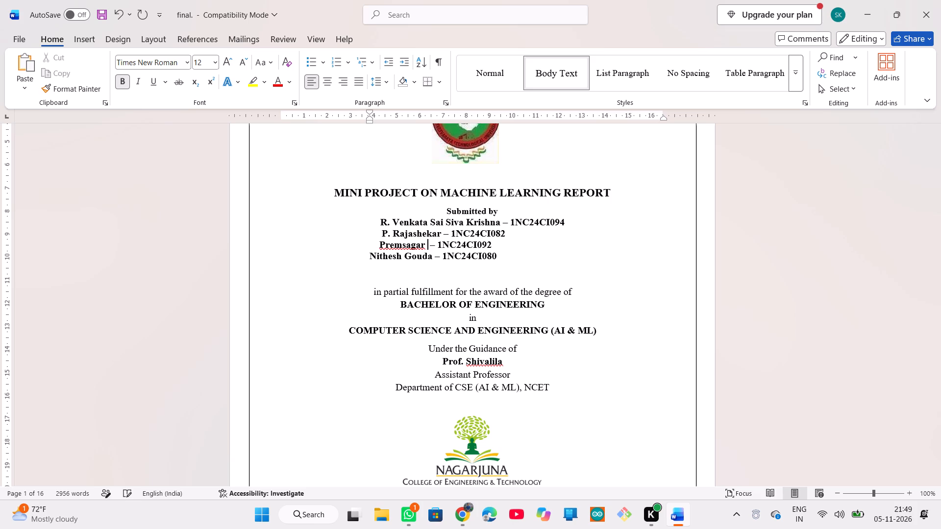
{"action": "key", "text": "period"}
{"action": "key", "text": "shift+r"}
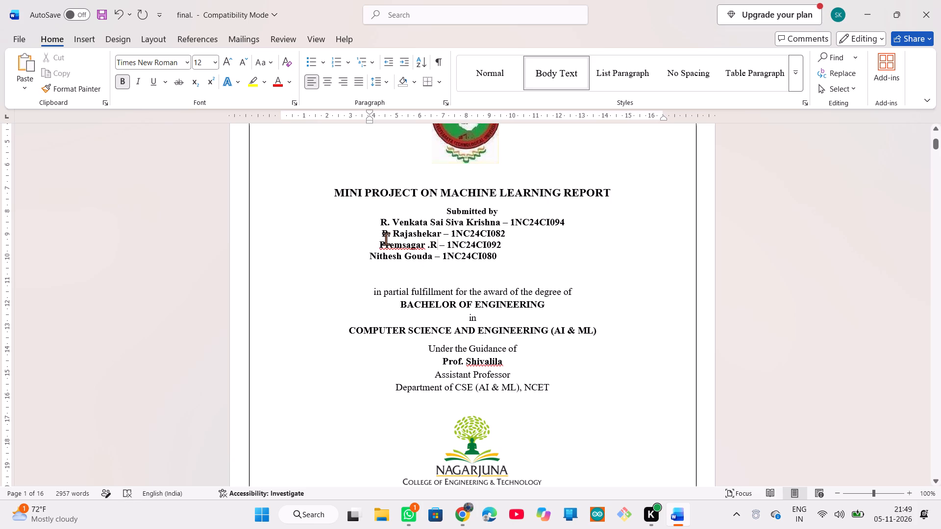
Delete one leading space before the second student's name to line it up with the name below.
{"action": "left_click", "coordinate": [379, 246]}
{"action": "key", "text": "Up"}
{"action": "key", "text": "Delete"}
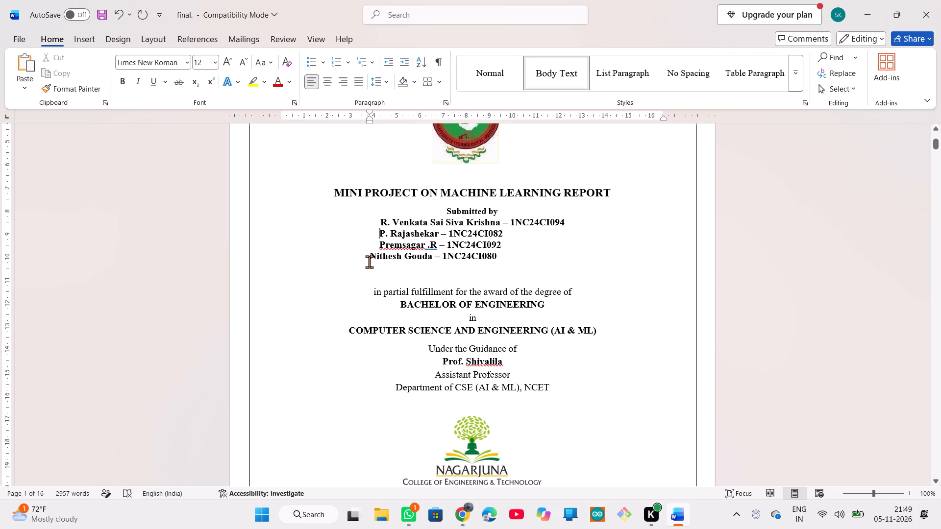
Add the initials "C.Y" after the fourth student's name and make them bold.
{"action": "left_click", "coordinate": [435, 258]}
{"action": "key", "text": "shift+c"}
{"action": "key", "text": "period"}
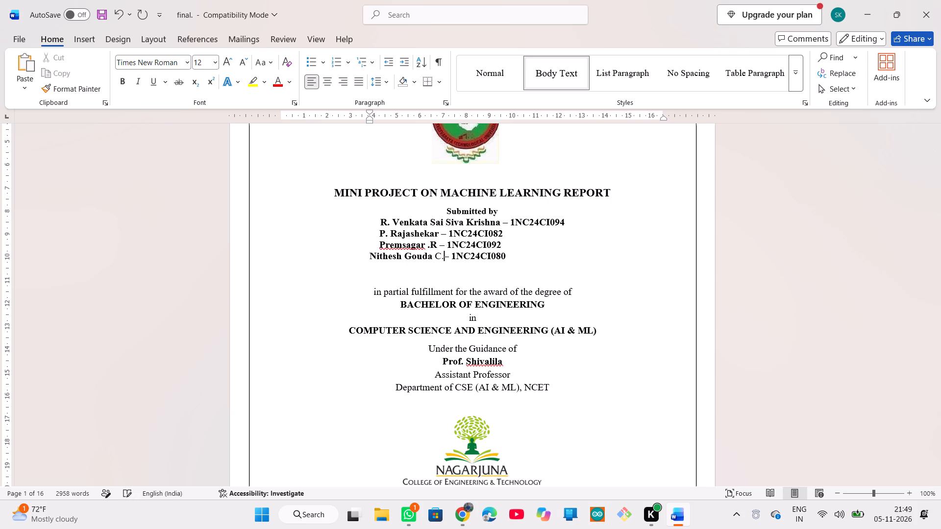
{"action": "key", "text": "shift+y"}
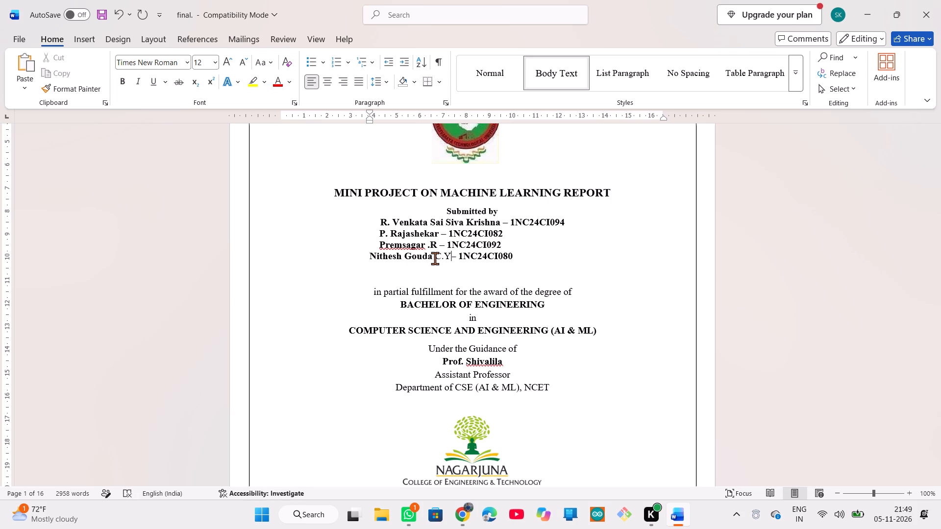
{"action": "key", "text": "shift+Left"}
{"action": "key", "text": "shift+Left"}
{"action": "key", "text": "shift+Left"}
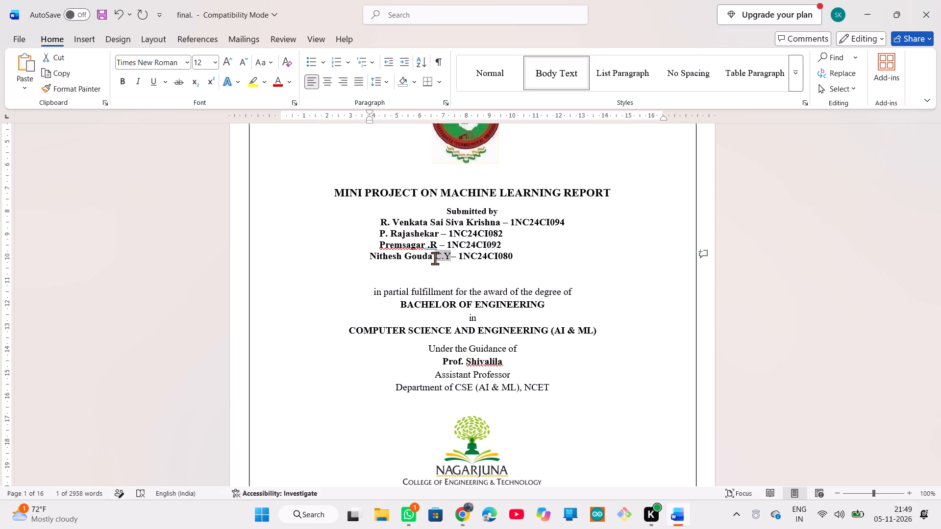
{"action": "key", "text": "ctrl+b"}
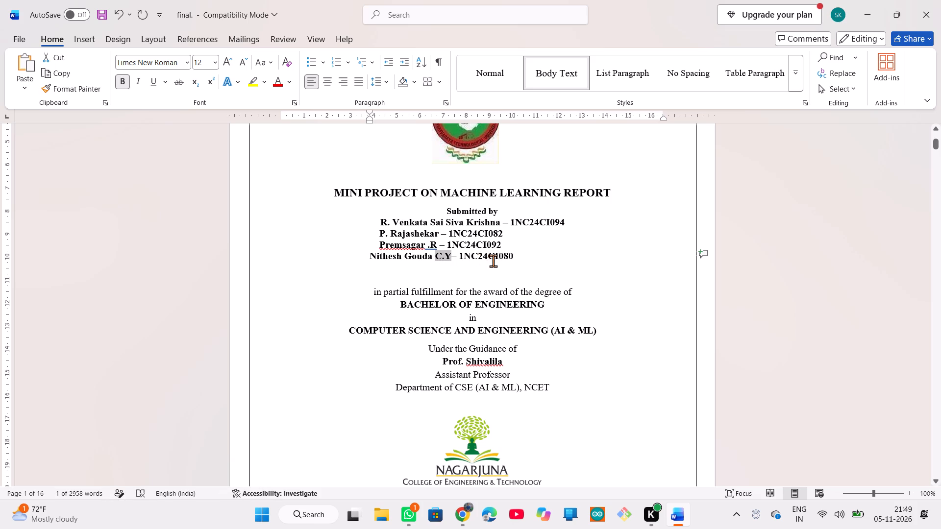
{"action": "left_click", "coordinate": [422, 254]}
Insert four spaces before the fourth student's name to line it up with the names above.
{"action": "left_click", "coordinate": [369, 255]}
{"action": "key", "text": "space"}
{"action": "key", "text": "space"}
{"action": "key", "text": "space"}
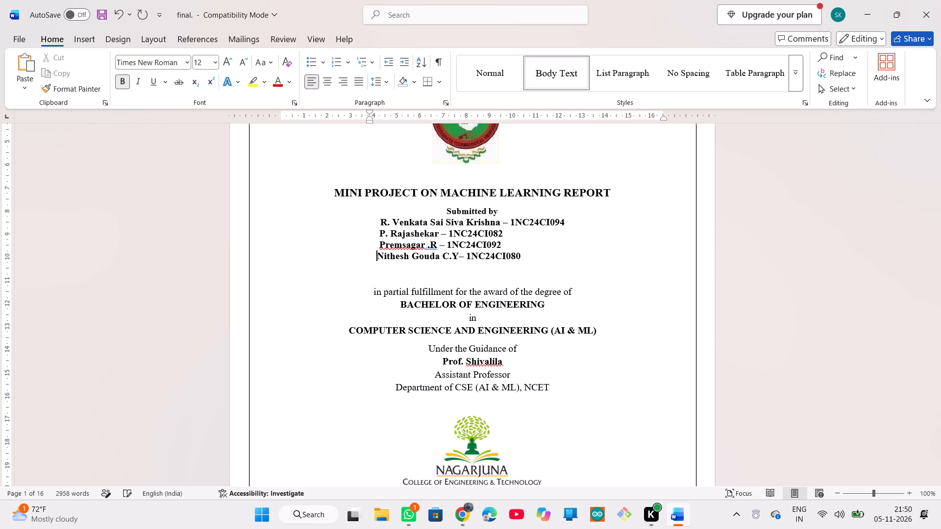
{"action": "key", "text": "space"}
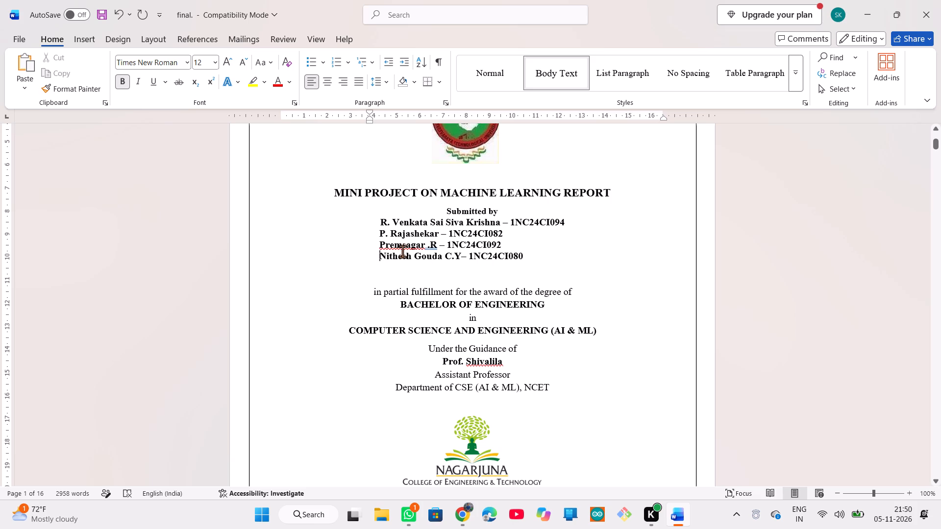
In the third student's name, delete the period before the initial "R" and add a space after the first four letters.
{"action": "left_click", "coordinate": [429, 245]}
{"action": "key", "text": "BackSpace"}
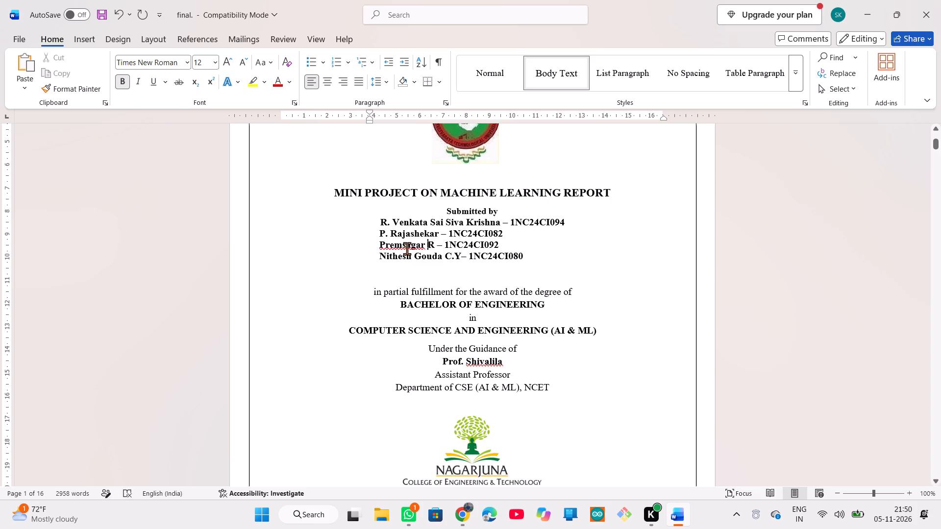
{"action": "left_click", "coordinate": [403, 248]}
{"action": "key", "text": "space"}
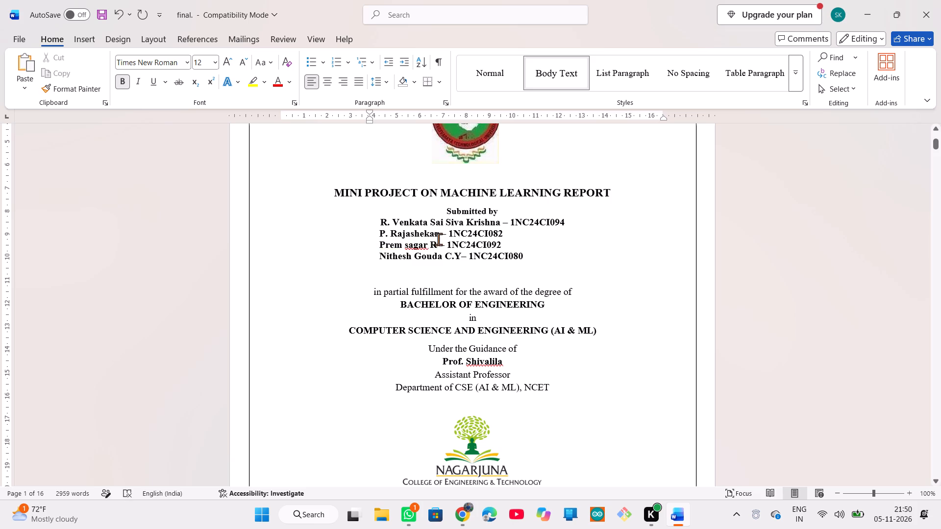
Correct the misspelled second word of the third student's name with the suggested spelling that starts with a capital letter.
{"action": "left_click", "coordinate": [411, 244]}
{"action": "right_click", "coordinate": [411, 244]}
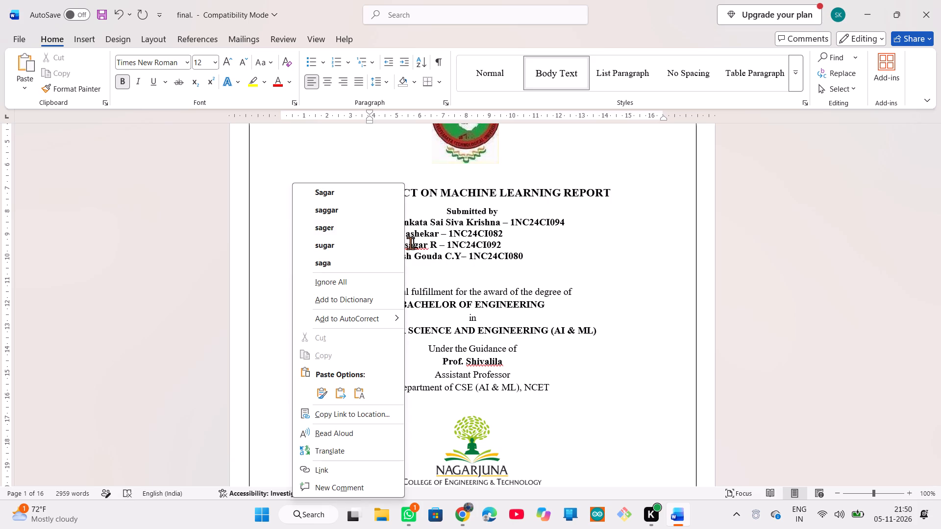
{"action": "left_click", "coordinate": [382, 191]}
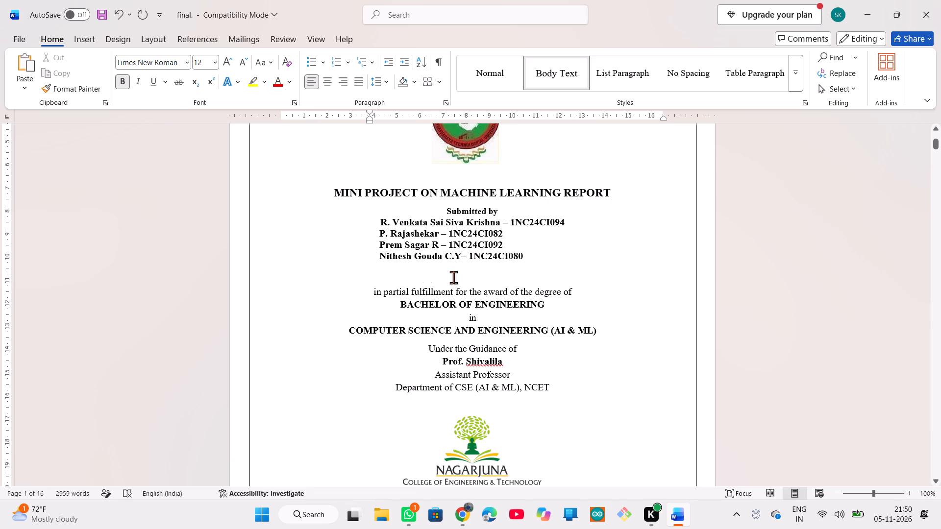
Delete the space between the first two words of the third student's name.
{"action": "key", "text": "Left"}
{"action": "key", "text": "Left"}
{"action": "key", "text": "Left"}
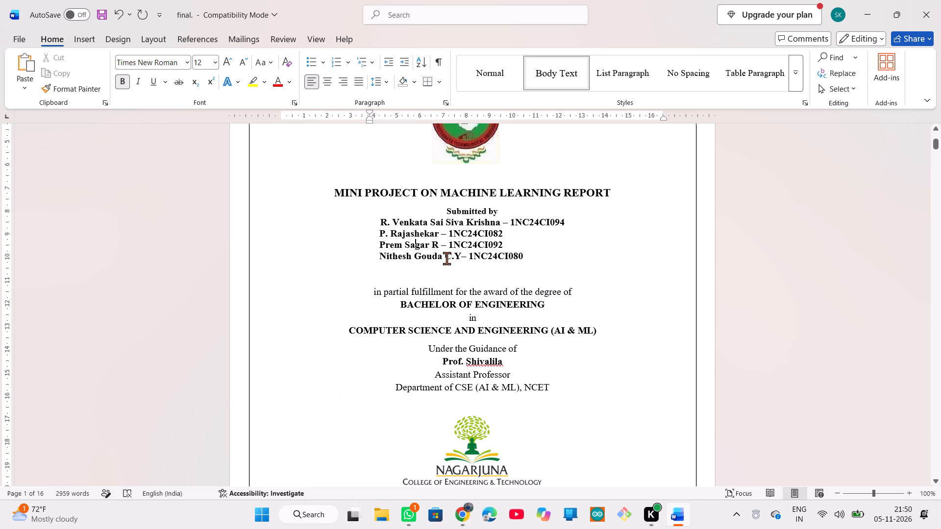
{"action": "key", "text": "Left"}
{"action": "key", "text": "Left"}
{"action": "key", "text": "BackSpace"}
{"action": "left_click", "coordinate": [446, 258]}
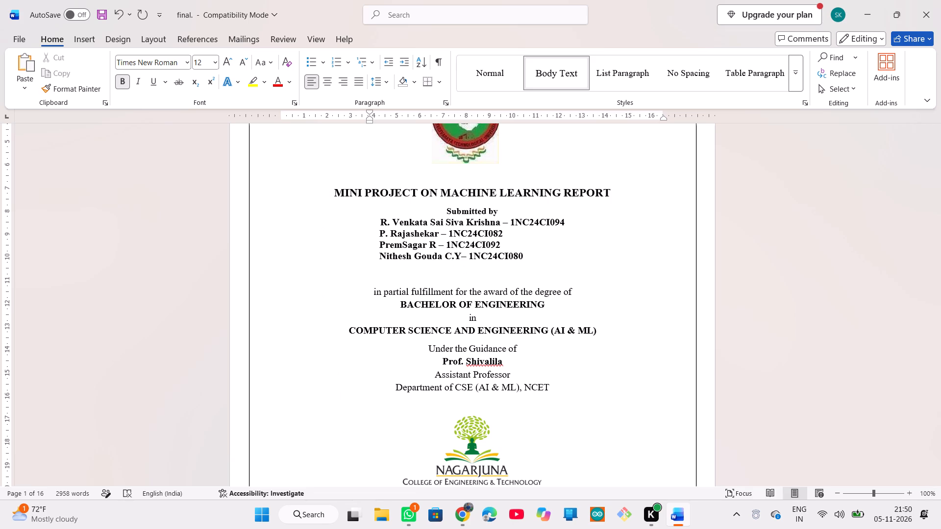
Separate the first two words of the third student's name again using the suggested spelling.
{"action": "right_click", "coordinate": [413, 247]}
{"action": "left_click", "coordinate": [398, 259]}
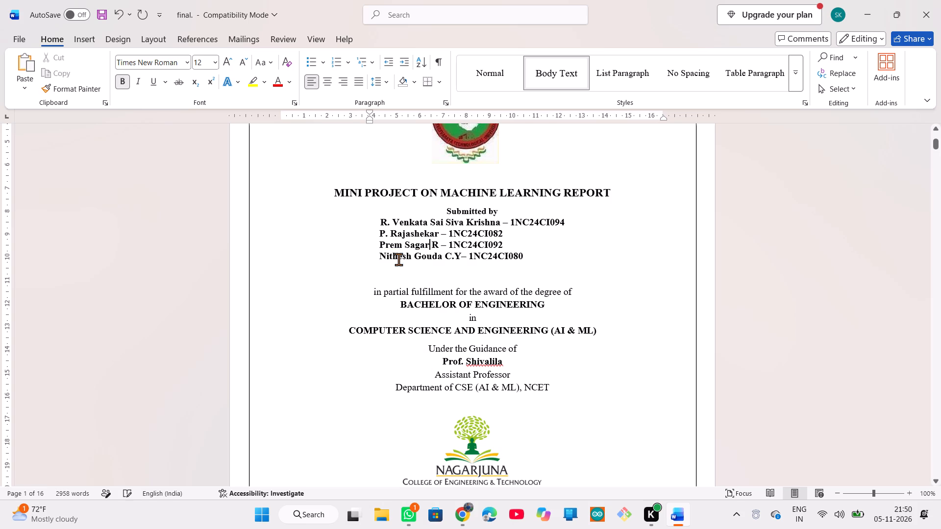
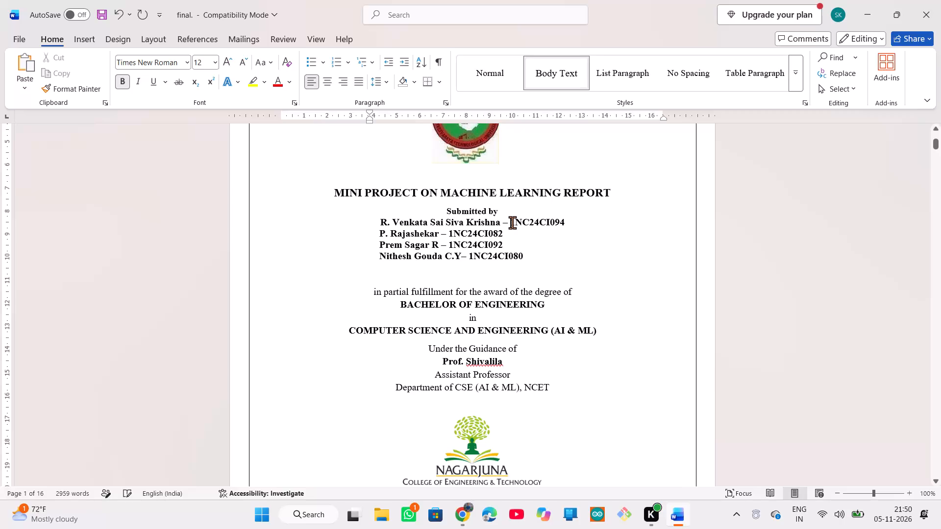
In the first student's line, replace the dash before the registration number with an opening parenthesis.
{"action": "key", "text": "BackSpace"}
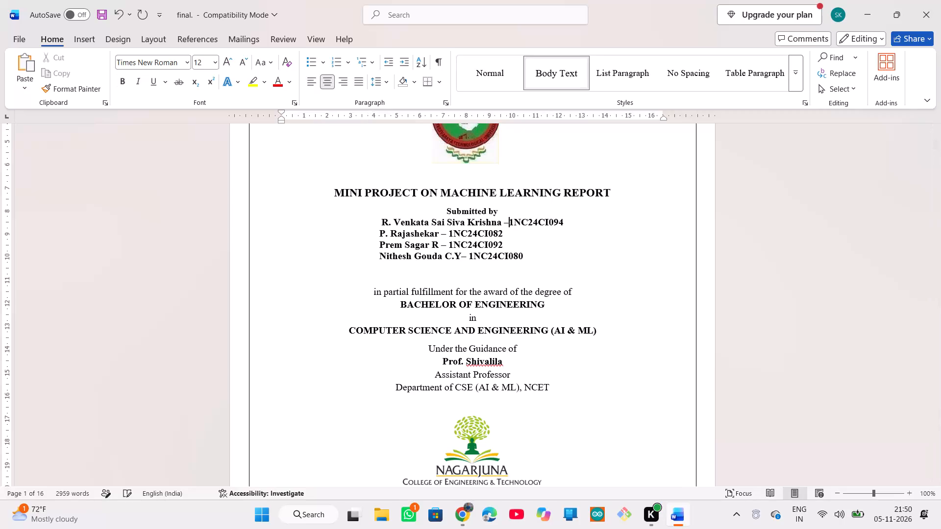
{"action": "key", "text": "BackSpace"}
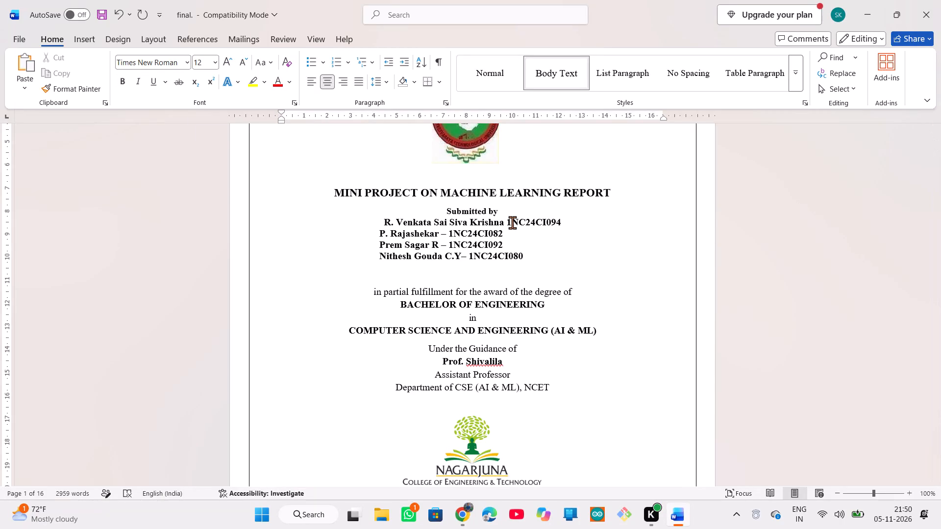
{"action": "key", "text": "shift+parenleft"}
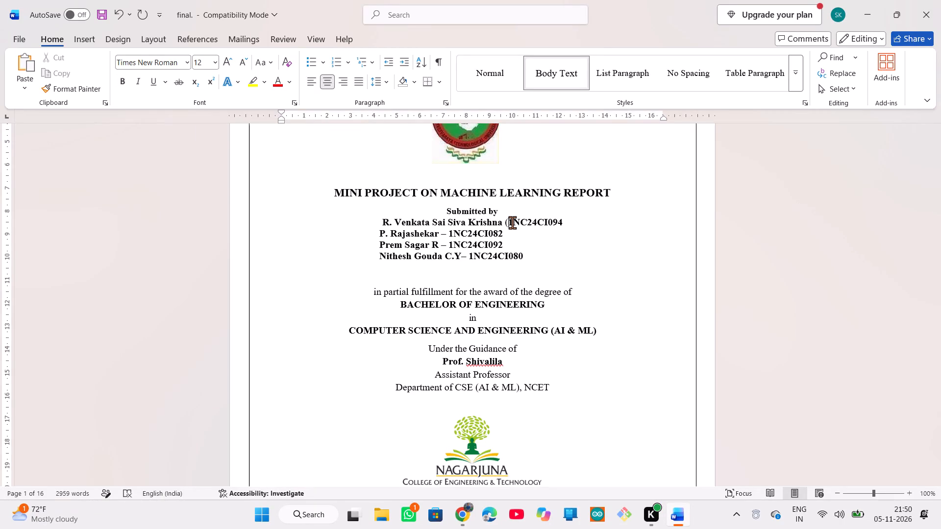
{"action": "left_click", "coordinate": [512, 222]}
Switch to File Explorer and open the recent PDF named "final." from Downloads to check it.
{"action": "left_click", "coordinate": [388, 528]}
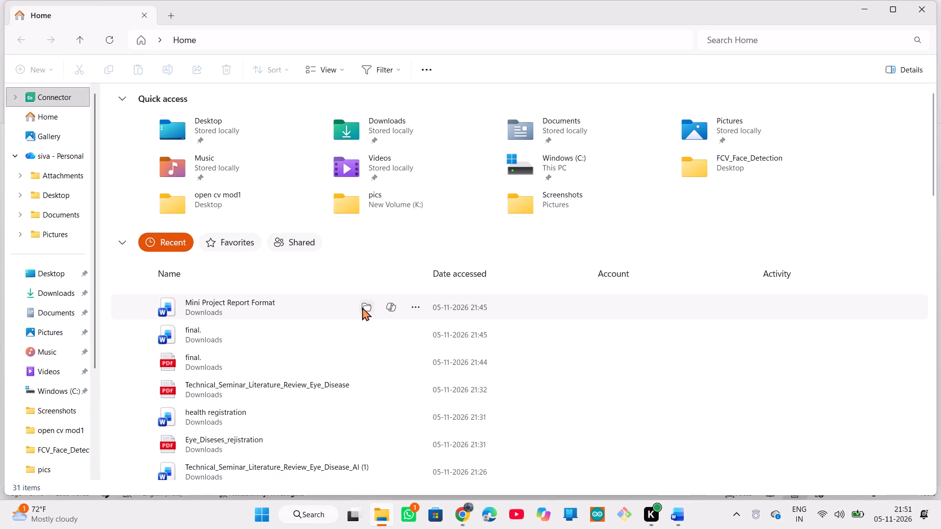
{"action": "left_click", "coordinate": [368, 364]}
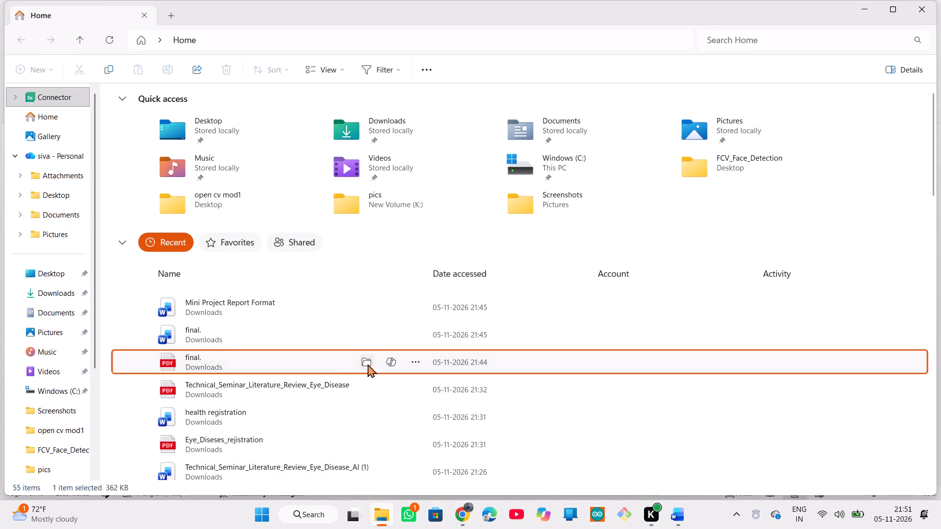
{"action": "key", "text": "Return"}
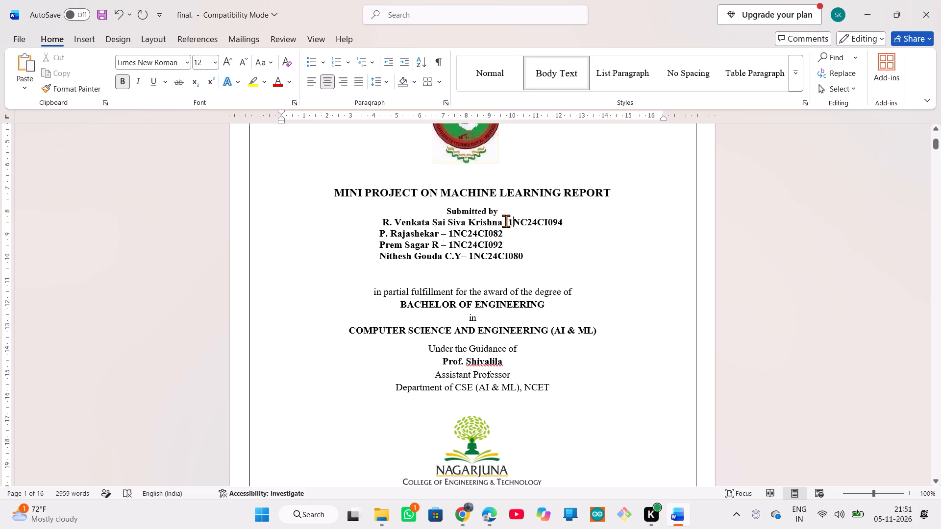
Remove bold from the first student's roll number and add a closing parenthesis after it.
{"action": "left_click_drag", "start_coordinate": [509, 221], "coordinate": [555, 222]}
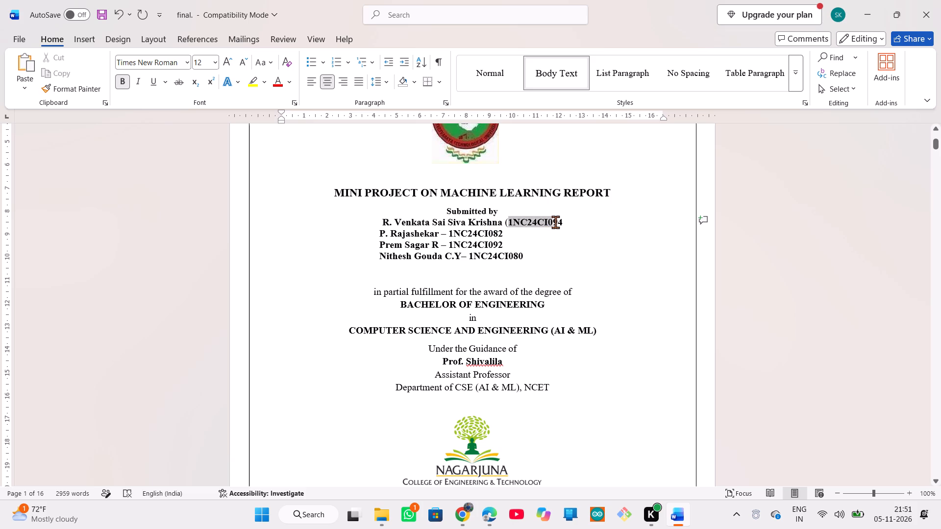
{"action": "left_click_drag", "start_coordinate": [555, 222], "coordinate": [562, 222]}
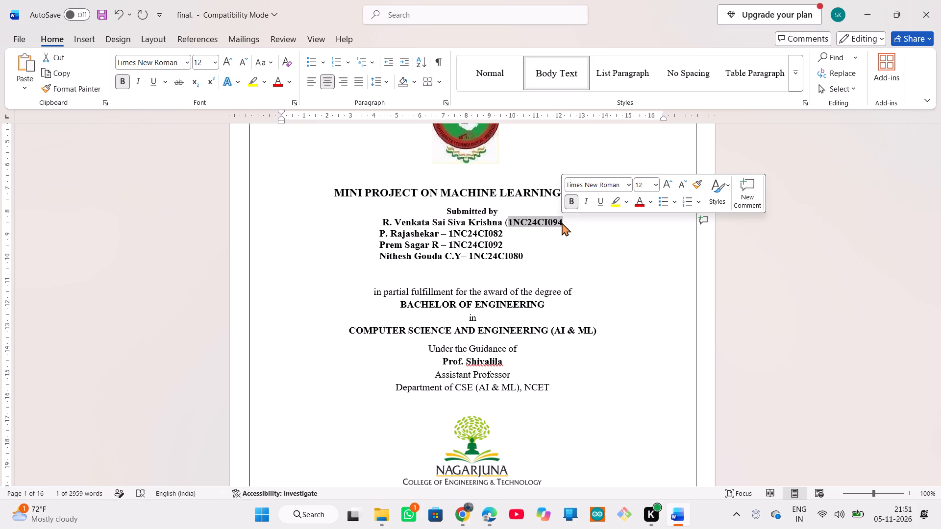
{"action": "key", "text": "ctrl+b"}
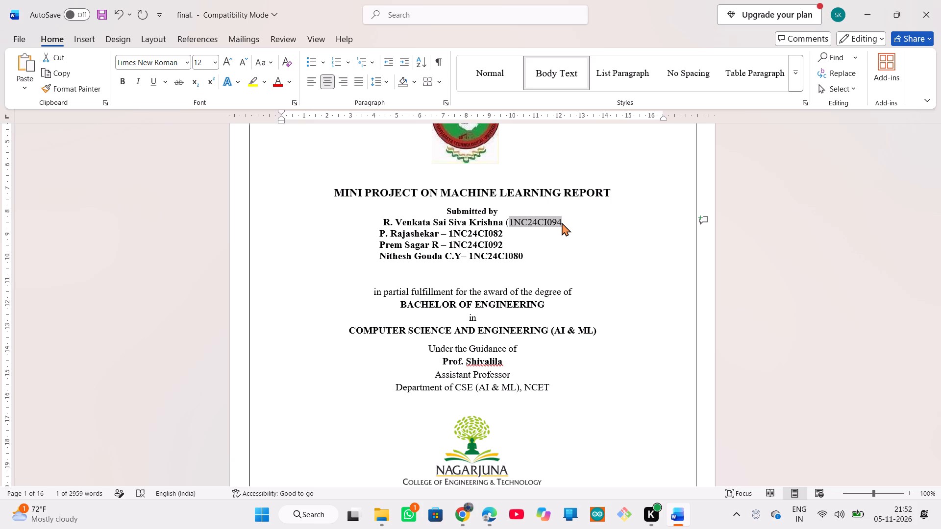
{"action": "left_click", "coordinate": [562, 222]}
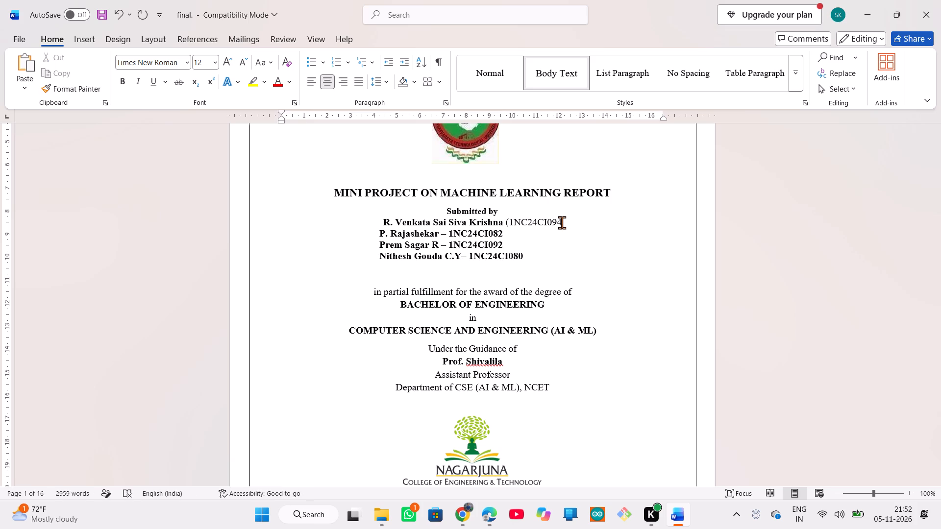
{"action": "key", "text": "shift+parenright"}
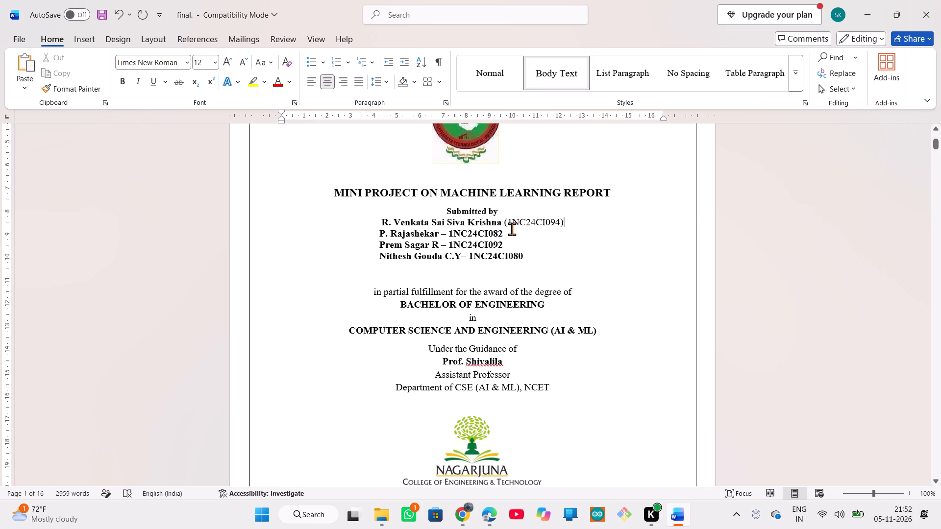
Replace the dash after the second student's name with spaces and an opening parenthesis, aligning the roll number with the one above.
{"action": "left_click", "coordinate": [511, 231]}
{"action": "key", "text": "Left"}
{"action": "key", "text": "Left"}
{"action": "key", "text": "Left"}
{"action": "key", "text": "Left"}
{"action": "key", "text": "Left"}
{"action": "key", "text": "Left"}
{"action": "key", "text": "Left"}
{"action": "key", "text": "Left"}
{"action": "key", "text": "Left"}
{"action": "key", "text": "Left"}
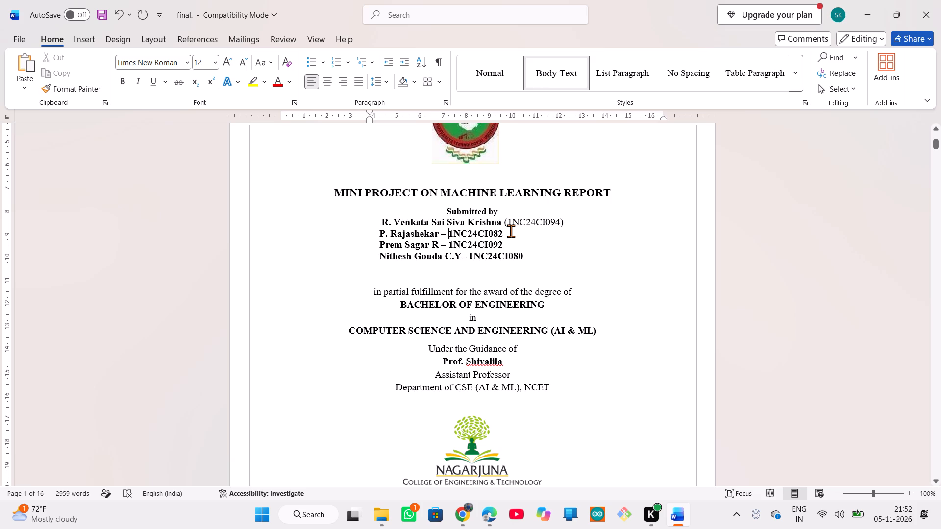
{"action": "key", "text": "Left"}
{"action": "key", "text": "BackSpace"}
{"action": "key", "text": "BackSpace"}
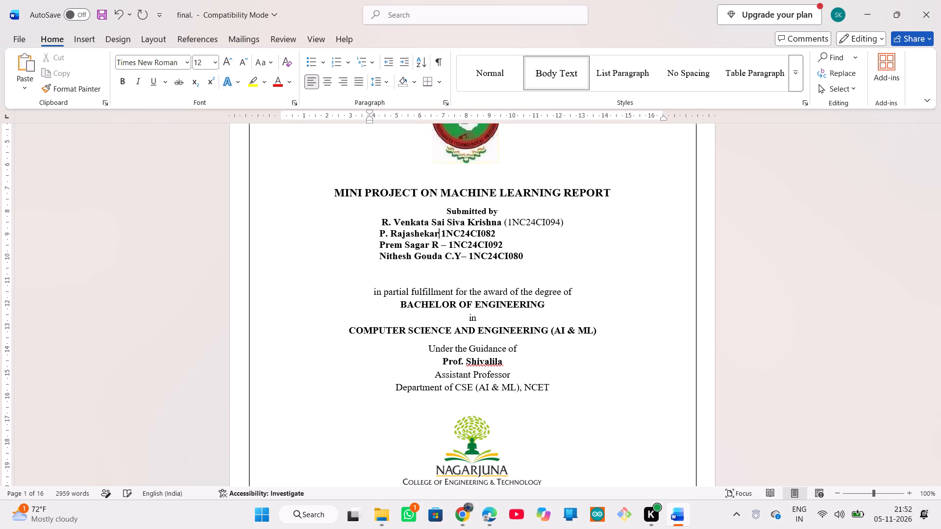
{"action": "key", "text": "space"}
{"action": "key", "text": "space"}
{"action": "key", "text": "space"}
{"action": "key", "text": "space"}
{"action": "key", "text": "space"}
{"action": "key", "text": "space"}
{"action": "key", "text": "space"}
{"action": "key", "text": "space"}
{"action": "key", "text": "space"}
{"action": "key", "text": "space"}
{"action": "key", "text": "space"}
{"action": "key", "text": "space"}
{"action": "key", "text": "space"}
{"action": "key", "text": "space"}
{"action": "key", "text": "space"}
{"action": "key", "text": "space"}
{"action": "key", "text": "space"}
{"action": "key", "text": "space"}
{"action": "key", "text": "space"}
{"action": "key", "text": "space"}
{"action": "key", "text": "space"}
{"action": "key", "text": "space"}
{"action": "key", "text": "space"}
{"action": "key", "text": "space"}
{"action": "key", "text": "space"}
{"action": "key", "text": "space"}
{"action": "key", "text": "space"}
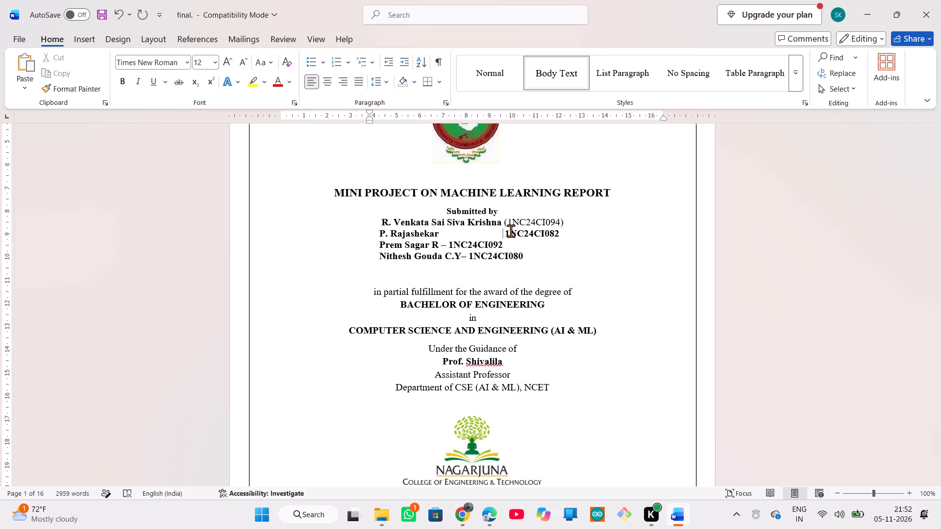
{"action": "key", "text": "shift+parenleft"}
{"action": "key", "text": "Left"}
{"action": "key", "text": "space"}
{"action": "key", "text": "Right"}
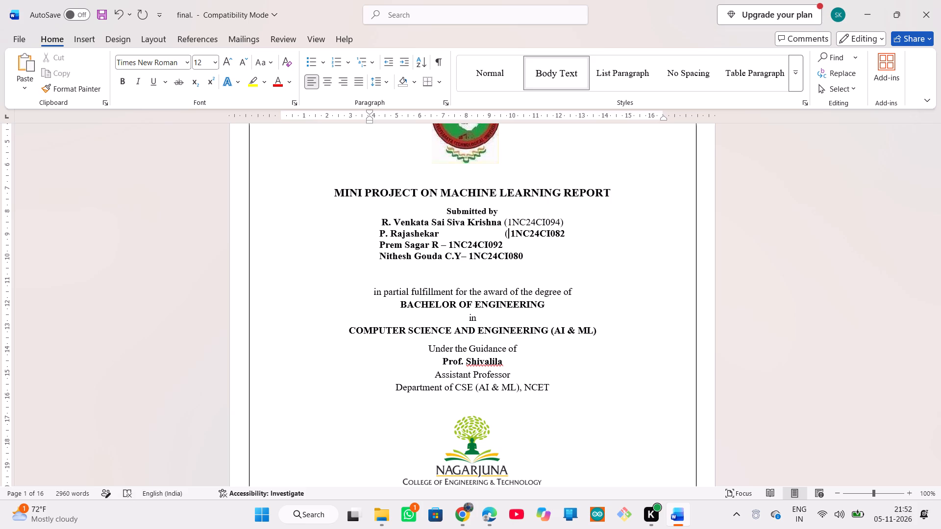
{"action": "key", "text": "Right"}
{"action": "key", "text": "BackSpace"}
Remove bold from the second student's roll number and add a closing parenthesis after it.
{"action": "key", "text": "shift+End"}
{"action": "key", "text": "ctrl+b"}
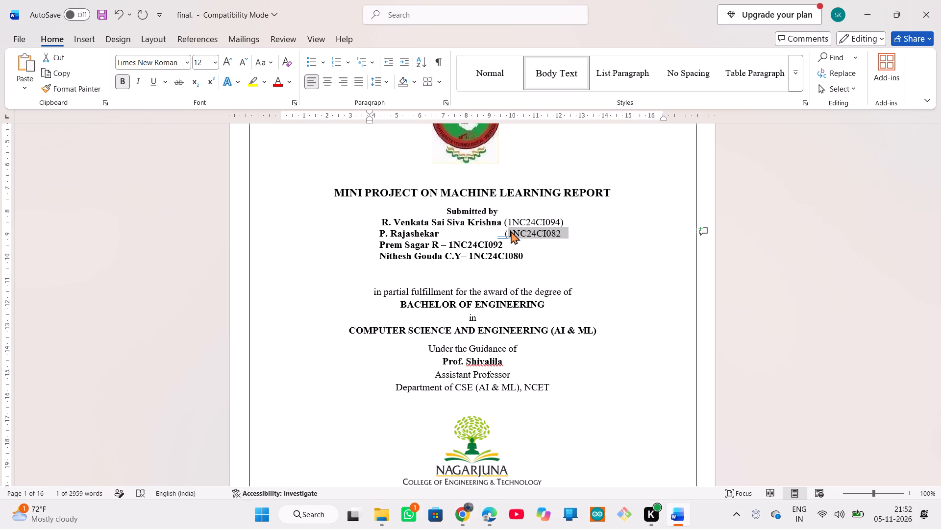
{"action": "key", "text": "Right"}
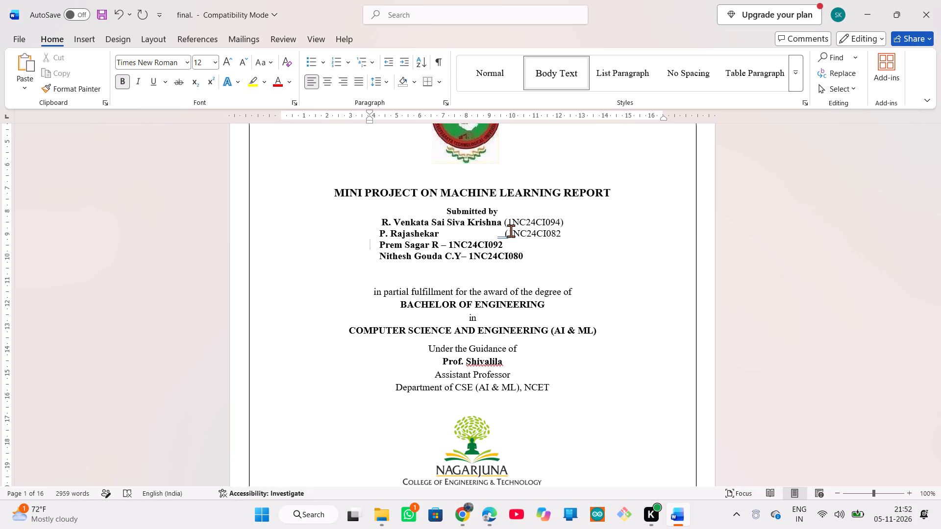
{"action": "key", "text": "Left"}
{"action": "key", "text": "shift+parenright"}
Insert one space before the second student's name to line it up with the first name.
{"action": "left_click", "coordinate": [380, 234]}
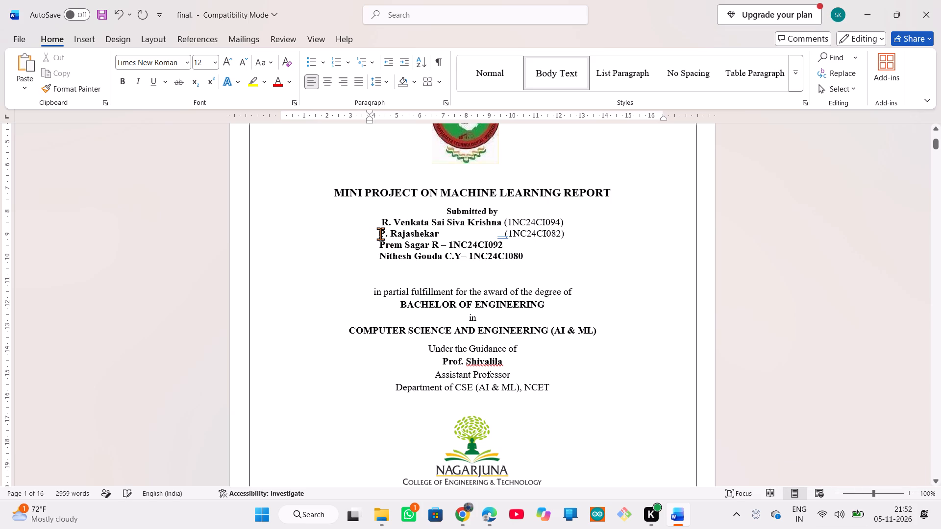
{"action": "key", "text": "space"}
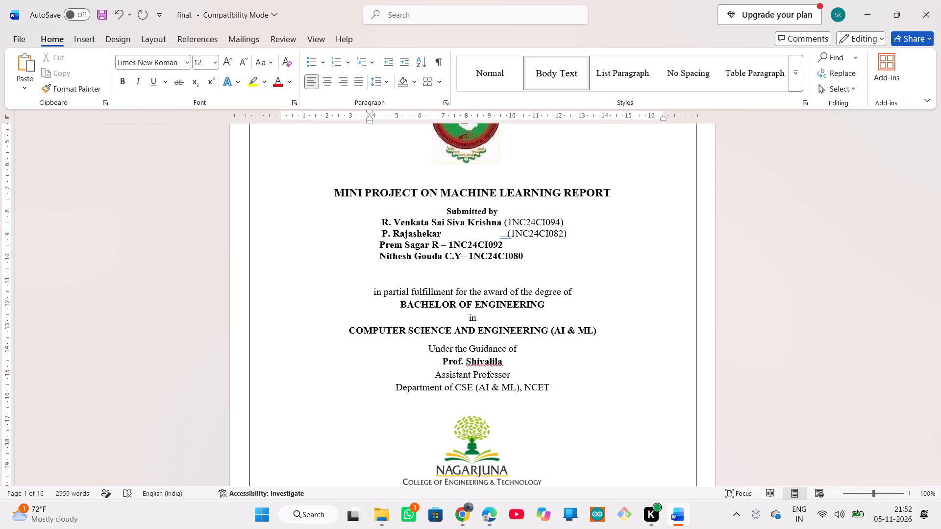
Accept the proofing suggestion for the spacing before the second student's opening parenthesis to realign the roll number.
{"action": "left_click", "coordinate": [504, 237]}
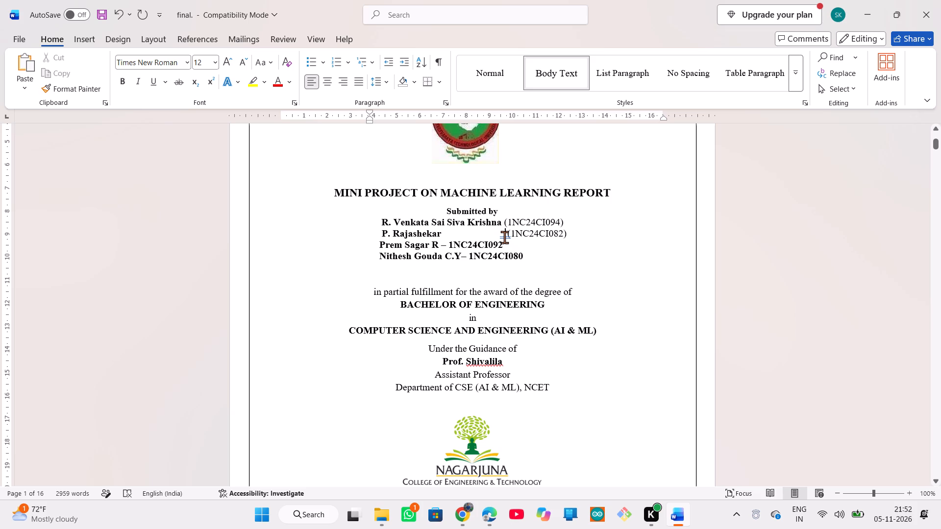
{"action": "right_click", "coordinate": [504, 237]}
{"action": "left_click", "coordinate": [424, 243]}
Replace the dash after the third student's name with spaces and an opening parenthesis, aligning the roll number with those above.
{"action": "left_click", "coordinate": [450, 245]}
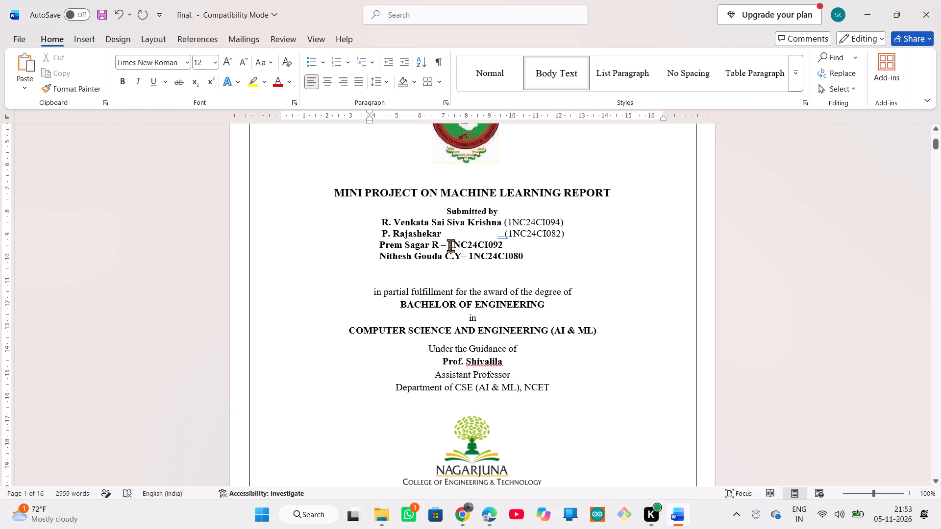
{"action": "key", "text": "BackSpace"}
{"action": "key", "text": "BackSpace"}
{"action": "key", "text": "BackSpace"}
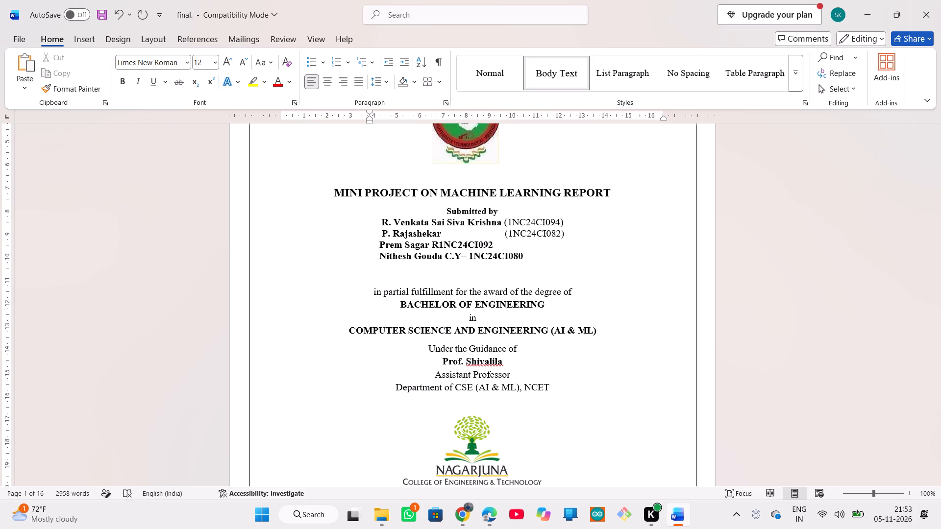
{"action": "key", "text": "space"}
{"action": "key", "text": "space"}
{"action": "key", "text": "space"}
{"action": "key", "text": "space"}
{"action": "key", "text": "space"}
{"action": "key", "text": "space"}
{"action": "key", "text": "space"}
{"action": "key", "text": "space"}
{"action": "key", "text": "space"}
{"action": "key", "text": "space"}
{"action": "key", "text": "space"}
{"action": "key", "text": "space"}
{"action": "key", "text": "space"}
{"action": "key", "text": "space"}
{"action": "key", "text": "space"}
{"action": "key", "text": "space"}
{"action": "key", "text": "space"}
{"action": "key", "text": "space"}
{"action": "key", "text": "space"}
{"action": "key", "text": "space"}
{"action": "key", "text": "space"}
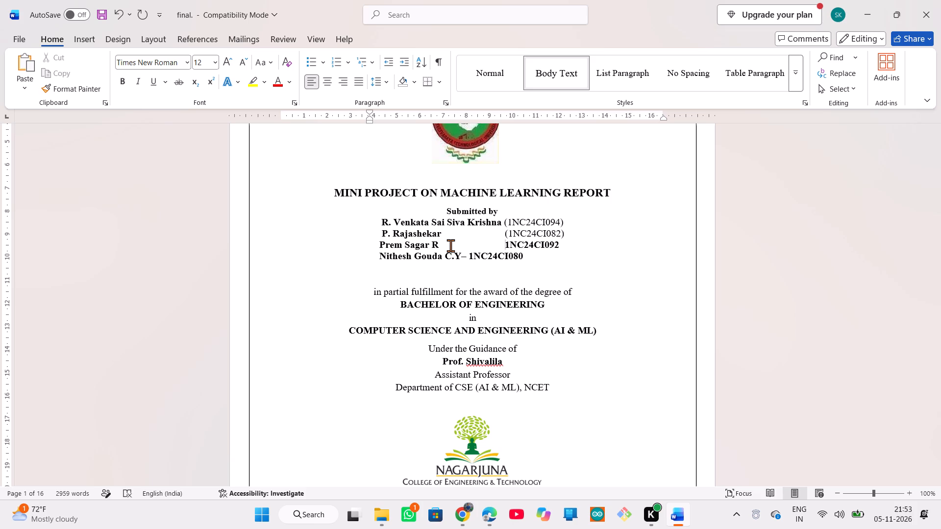
{"action": "key", "text": "shift+parenleft"}
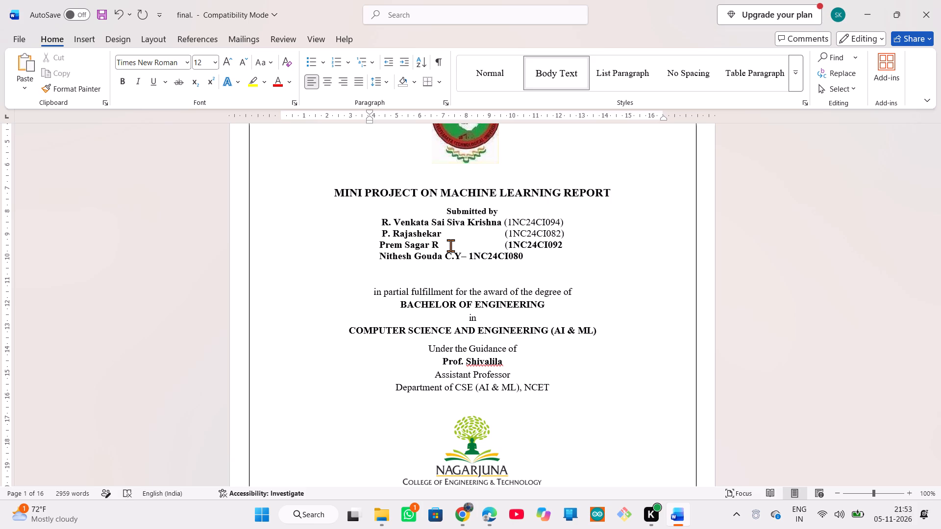
Remove bold from the third student's roll number and add a closing parenthesis after it.
{"action": "key", "text": "shift+End"}
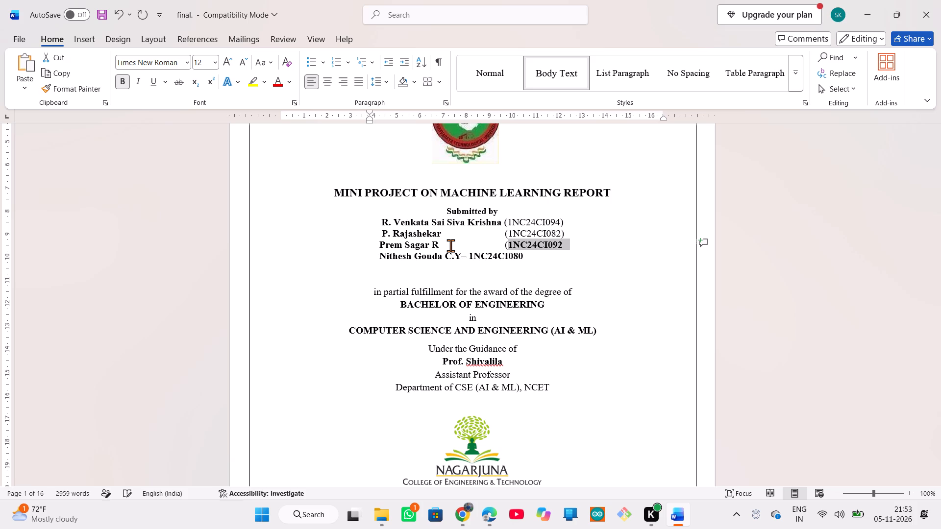
{"action": "key", "text": "ctrl+b"}
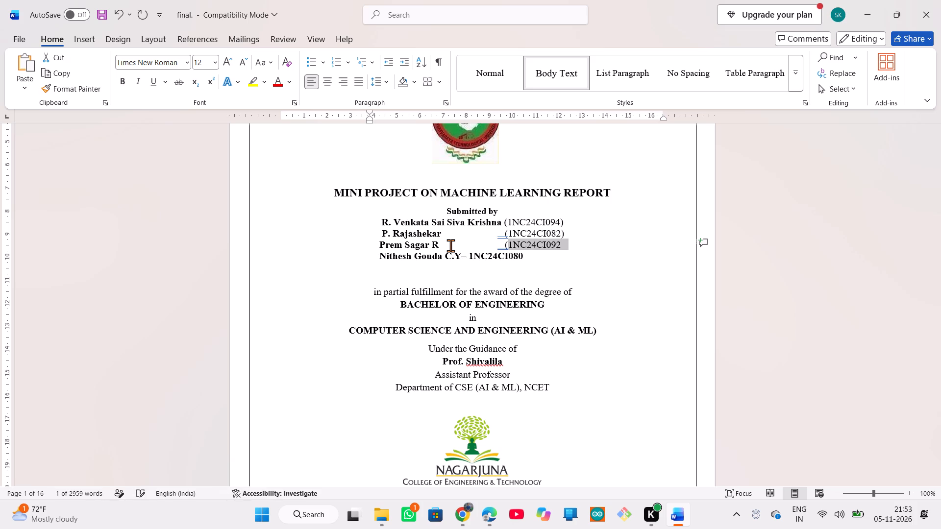
{"action": "key", "text": "Right"}
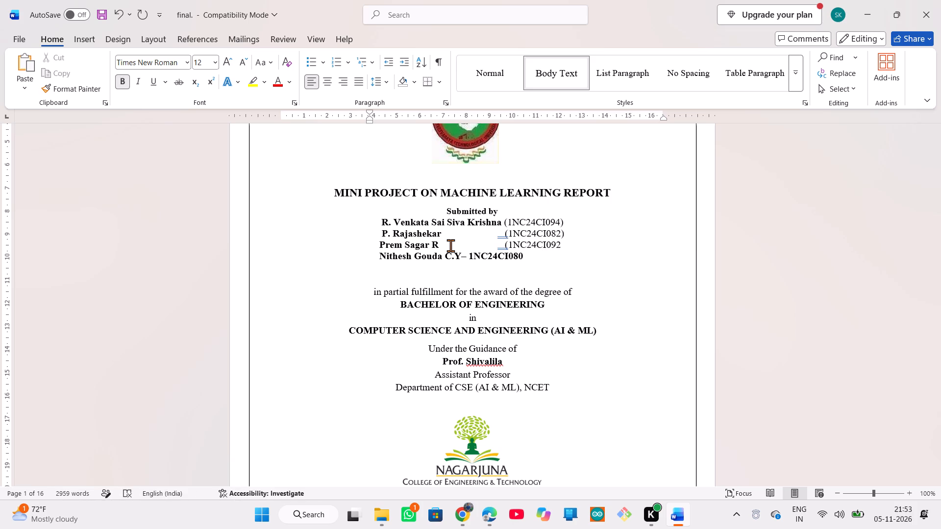
{"action": "key", "text": "Left"}
{"action": "key", "text": "shift+parenright"}
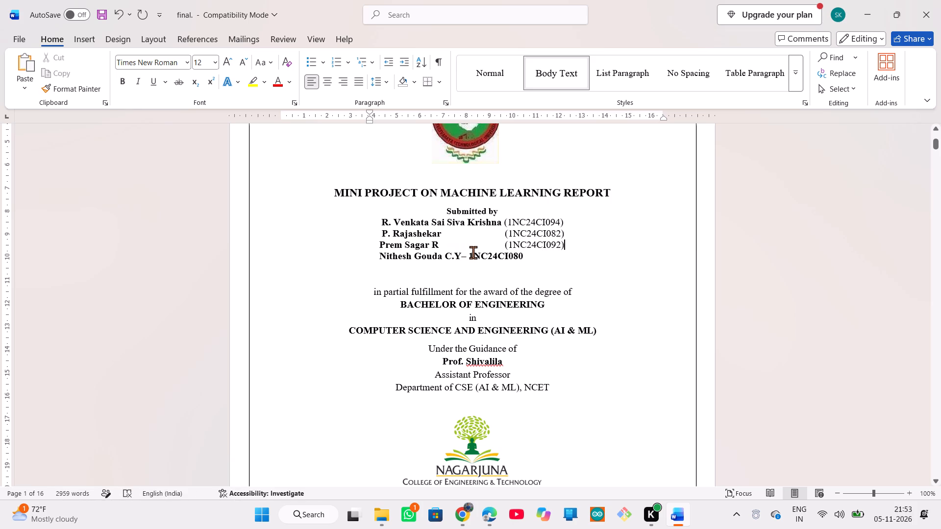
Replace the dash after the fourth student's name with spaces and an opening parenthesis, aligning the roll number with those above.
{"action": "left_click", "coordinate": [470, 256]}
{"action": "key", "text": "BackSpace"}
{"action": "key", "text": "BackSpace"}
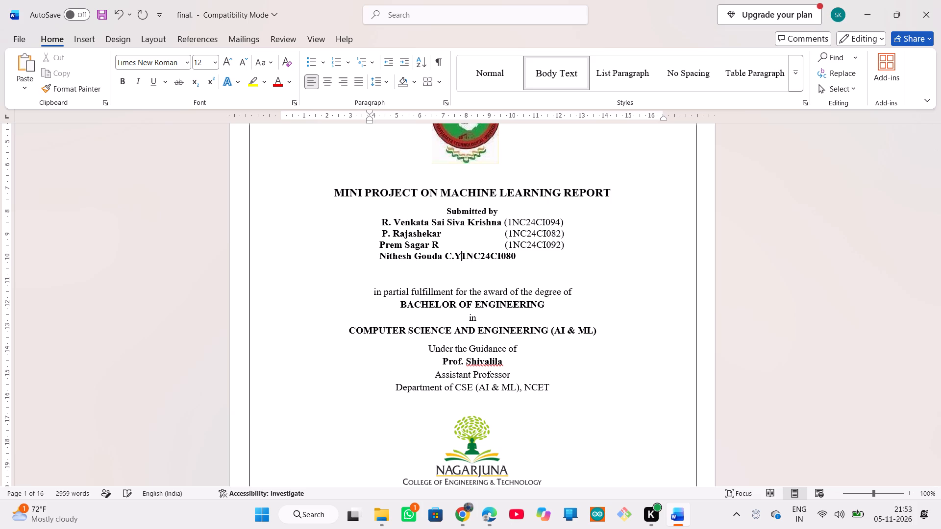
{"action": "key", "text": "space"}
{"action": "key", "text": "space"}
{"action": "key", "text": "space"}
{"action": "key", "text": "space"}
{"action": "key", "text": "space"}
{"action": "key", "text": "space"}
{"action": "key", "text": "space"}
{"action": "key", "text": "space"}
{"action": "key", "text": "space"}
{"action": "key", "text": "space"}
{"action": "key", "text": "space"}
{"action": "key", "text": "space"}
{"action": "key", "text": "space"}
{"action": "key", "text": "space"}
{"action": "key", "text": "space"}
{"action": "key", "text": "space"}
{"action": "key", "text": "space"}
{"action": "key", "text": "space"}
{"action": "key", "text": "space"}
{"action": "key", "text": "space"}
{"action": "key", "text": "BackSpace"}
{"action": "key", "text": "BackSpace"}
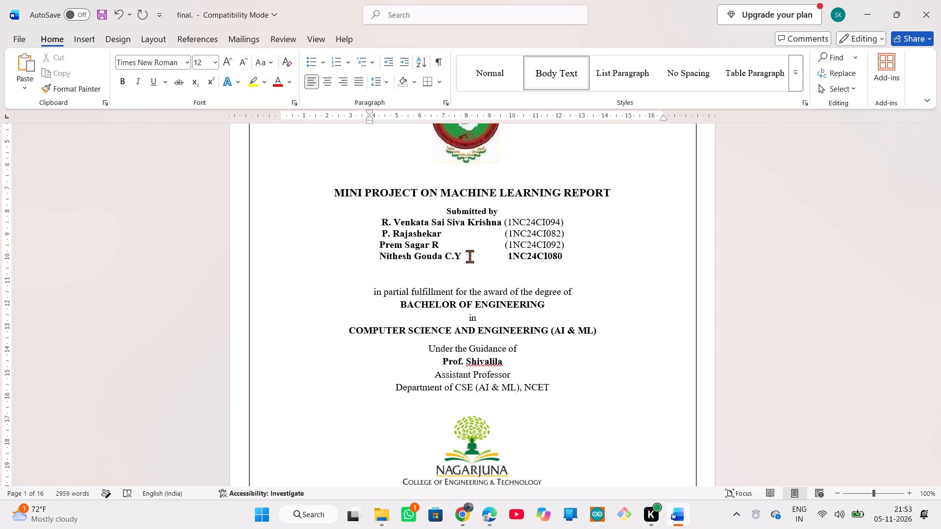
{"action": "key", "text": "shift+parenleft"}
{"action": "key", "text": "Left"}
{"action": "key", "text": "BackSpace"}
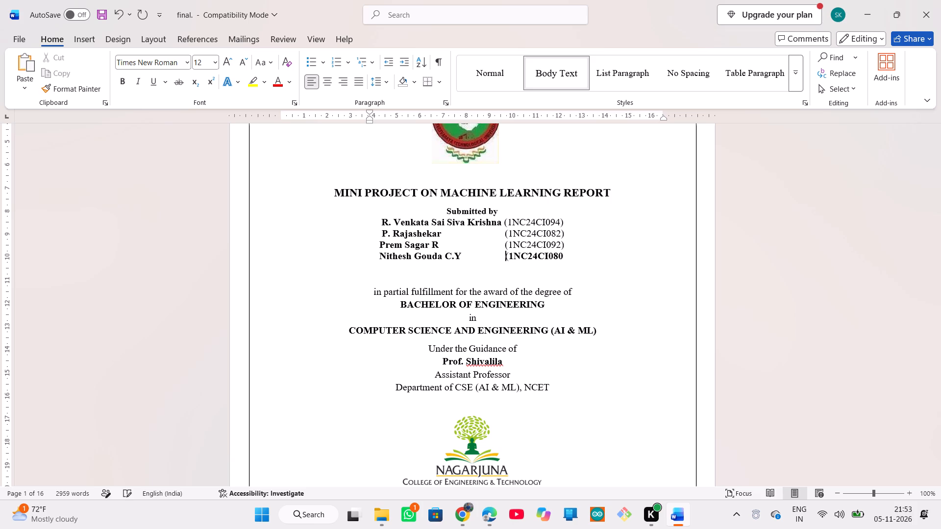
{"action": "key", "text": "Right"}
Remove bold from the fourth student's roll number and add a closing parenthesis after it.
{"action": "key", "text": "Right"}
{"action": "key", "text": "Left"}
{"action": "key", "text": "Left"}
{"action": "key", "text": "Right"}
{"action": "key", "text": "shift+End"}
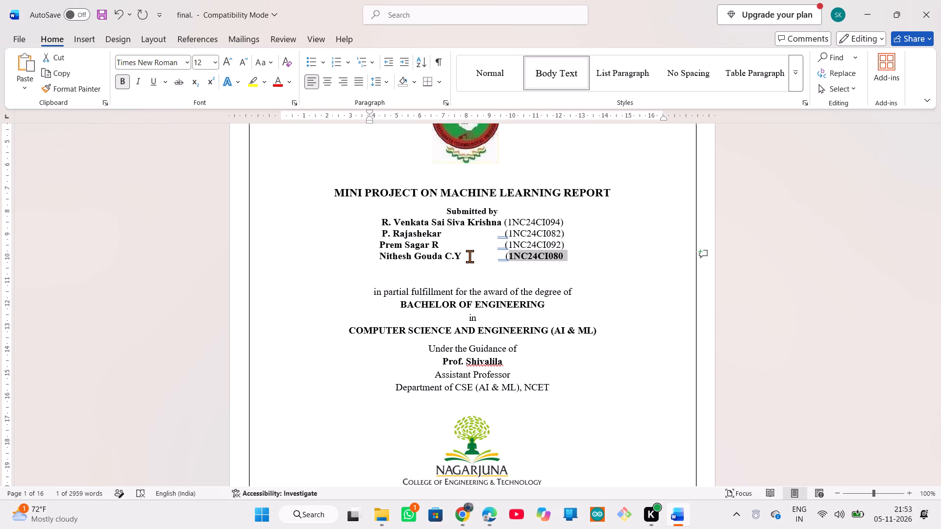
{"action": "key", "text": "ctrl+b"}
{"action": "key", "text": "Right"}
{"action": "key", "text": "Left"}
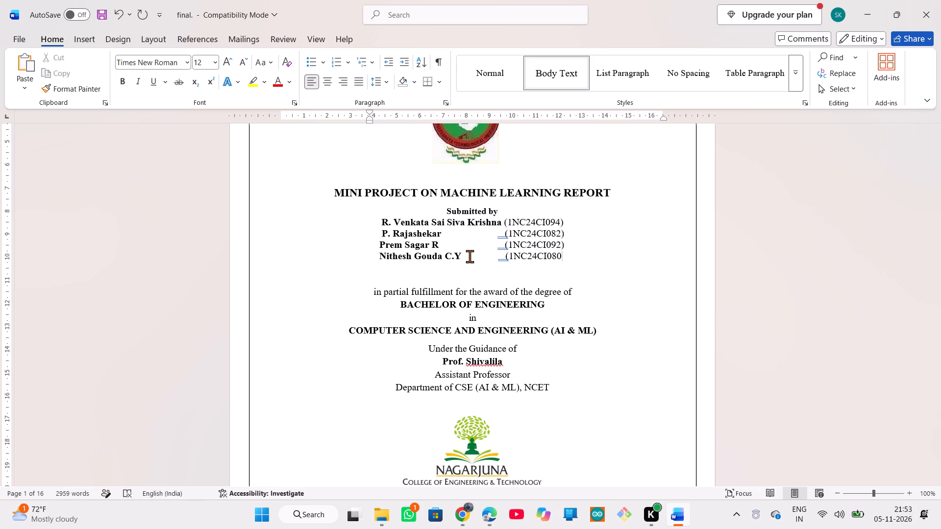
{"action": "key", "text": "shift+parenright"}
Insert one space before the third and fourth students' names to line them up with the names above.
{"action": "left_click", "coordinate": [380, 243]}
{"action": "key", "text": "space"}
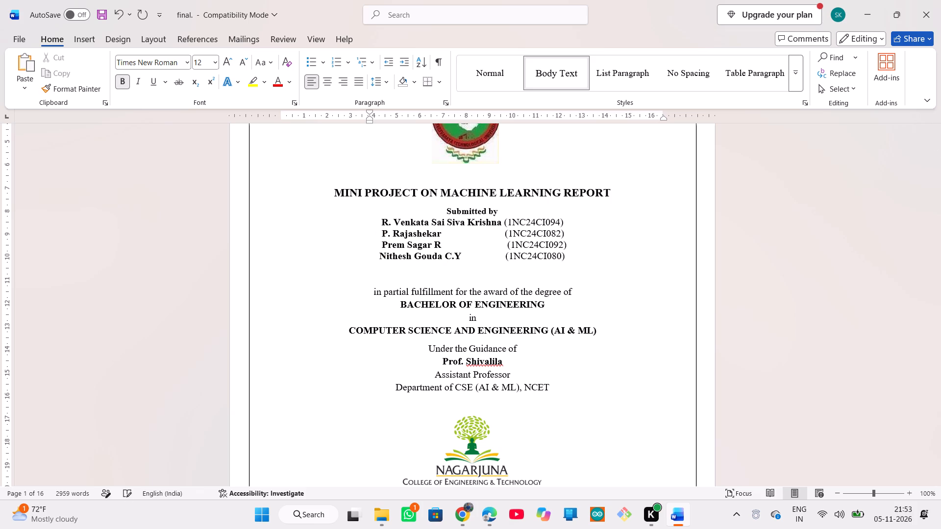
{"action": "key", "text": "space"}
{"action": "key", "text": "BackSpace"}
{"action": "left_click", "coordinate": [378, 258]}
{"action": "key", "text": "Right"}
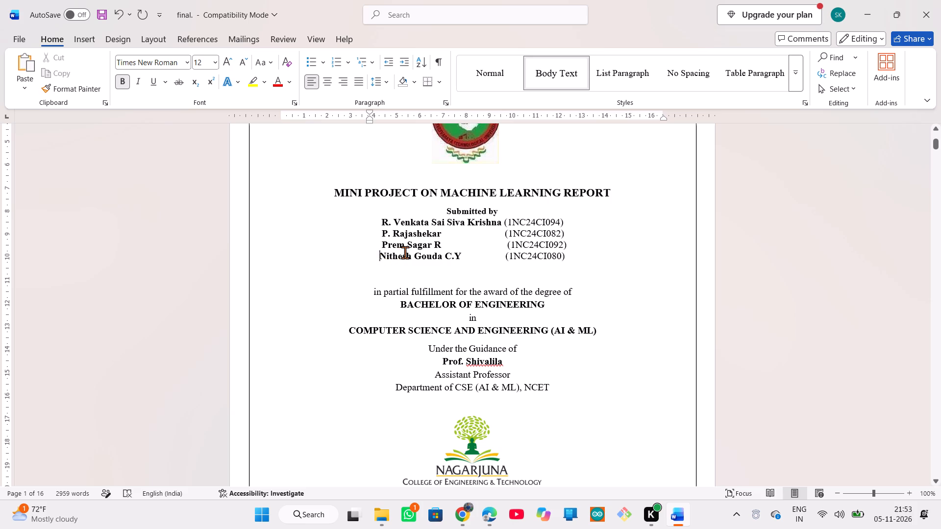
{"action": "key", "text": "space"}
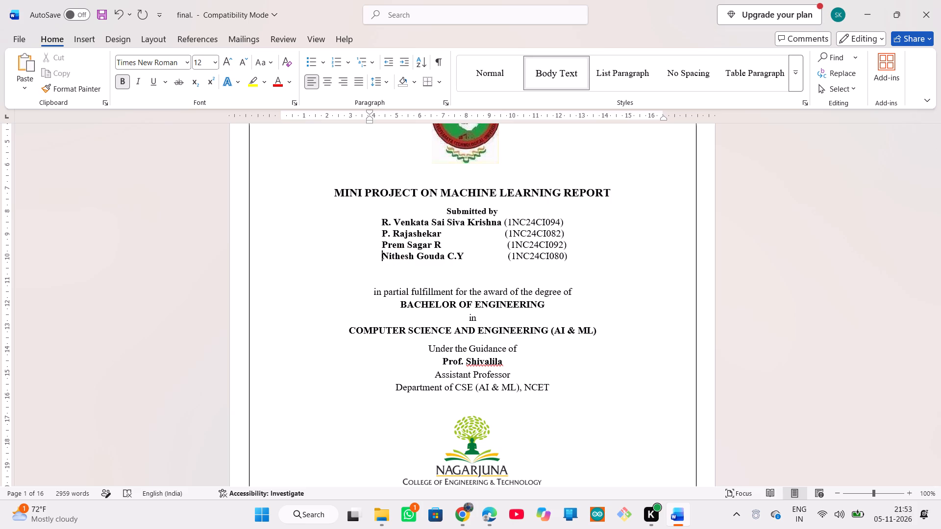
Add one space before the opening parenthesis of the first and second students' roll numbers to align the column.
{"action": "left_click", "coordinate": [503, 223]}
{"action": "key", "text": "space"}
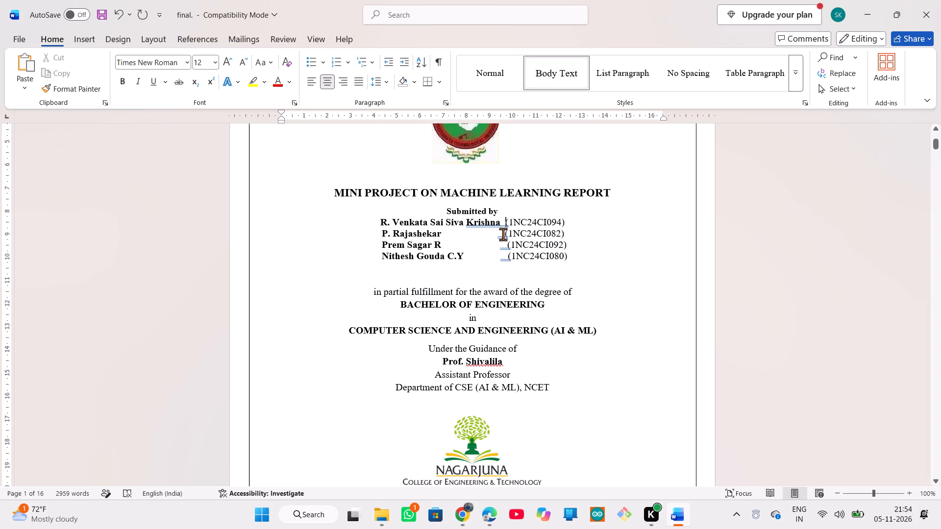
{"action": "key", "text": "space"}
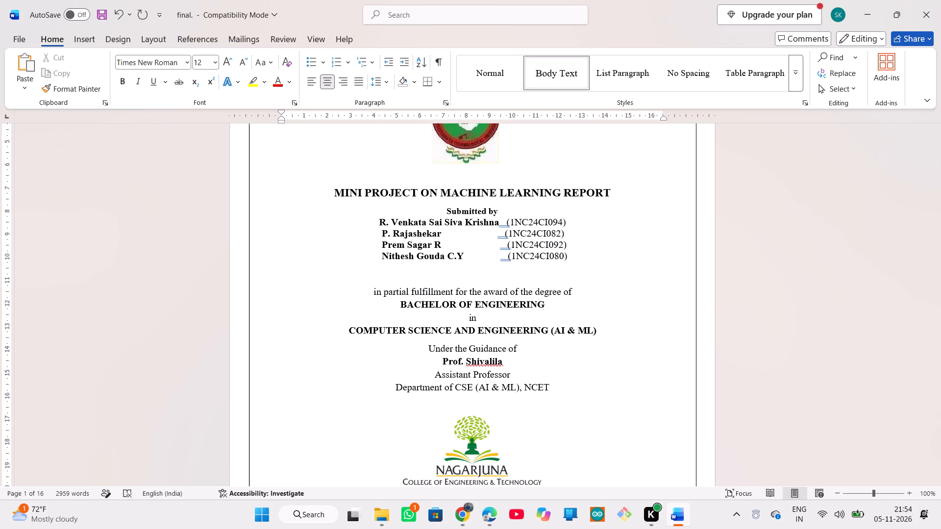
{"action": "key", "text": "BackSpace"}
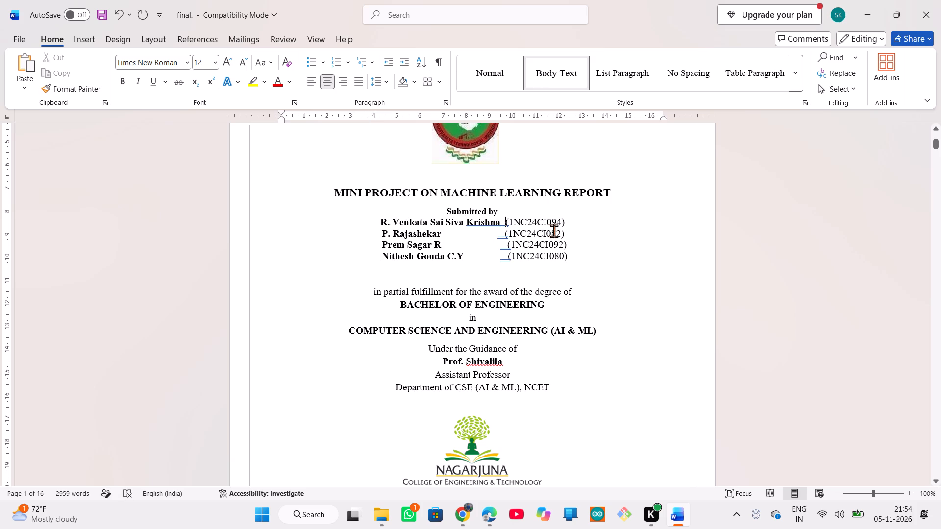
{"action": "key", "text": "Down"}
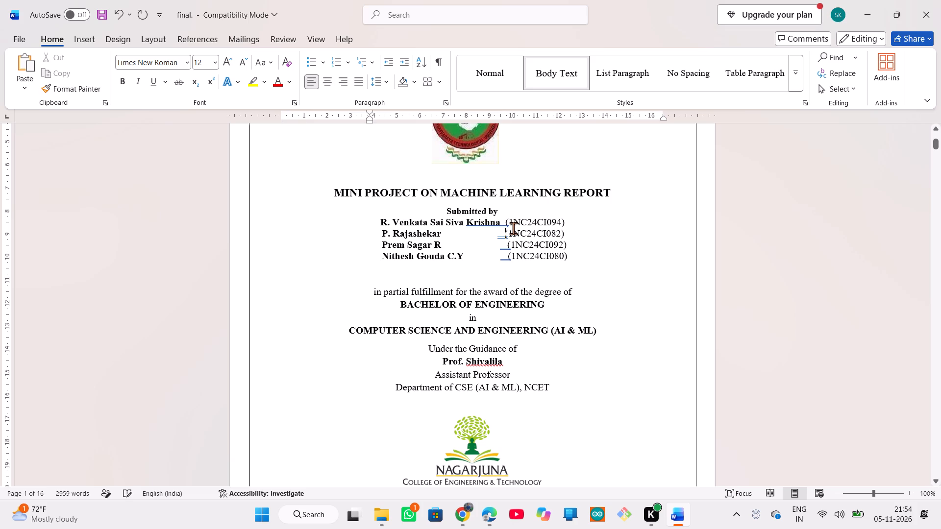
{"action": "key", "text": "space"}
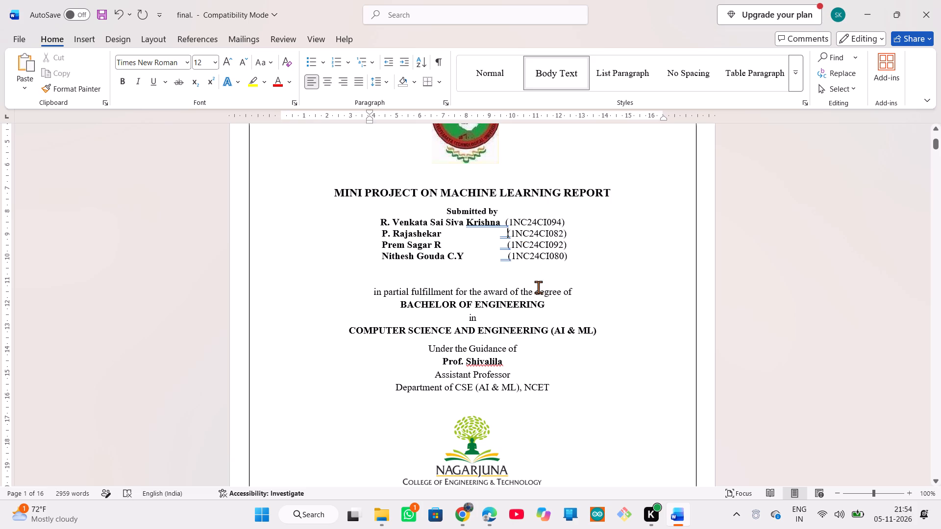
Open the final PDF from Downloads, review its cover and certificate pages, and close it along with the Downloads window.
{"action": "left_click", "coordinate": [374, 513]}
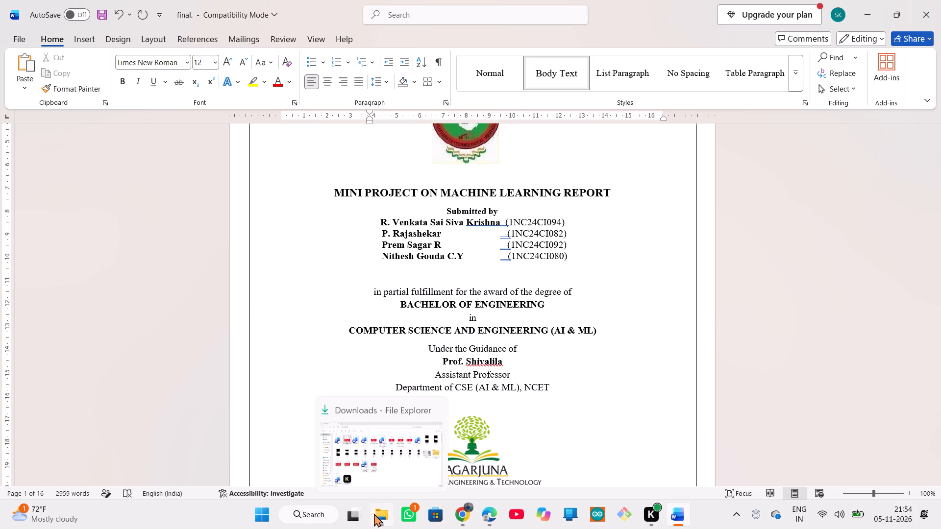
{"action": "double_click", "coordinate": [241, 152]}
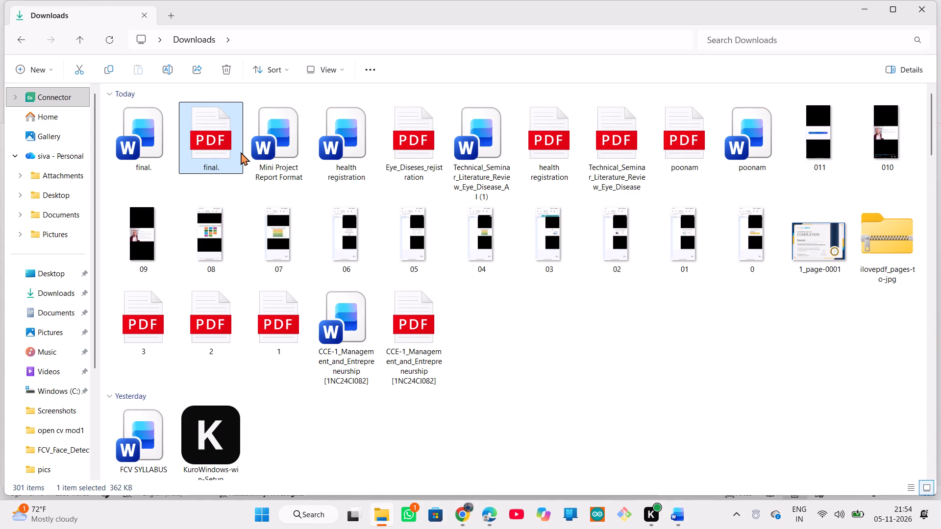
{"action": "scroll", "coordinate": [516, 258], "scroll_direction": "down", "scroll_amount": 1}
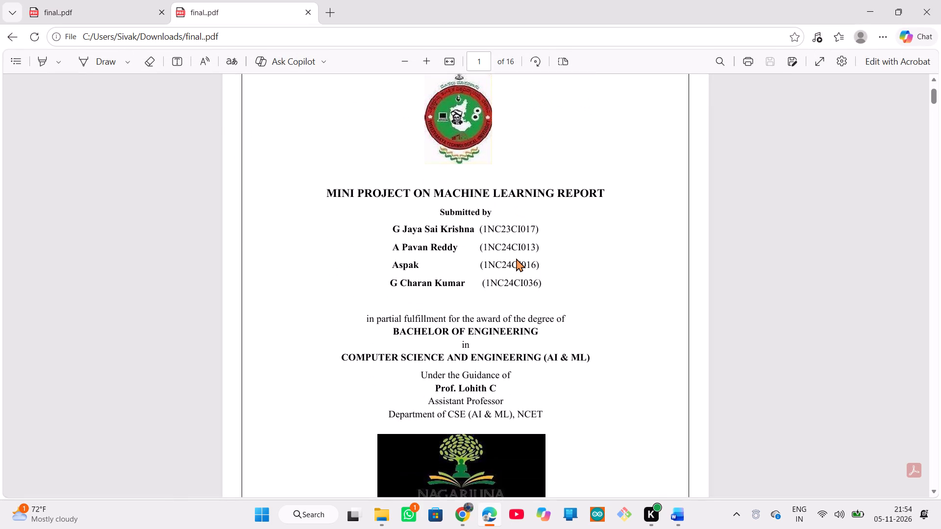
{"action": "scroll", "coordinate": [516, 258], "scroll_direction": "down", "scroll_amount": 5}
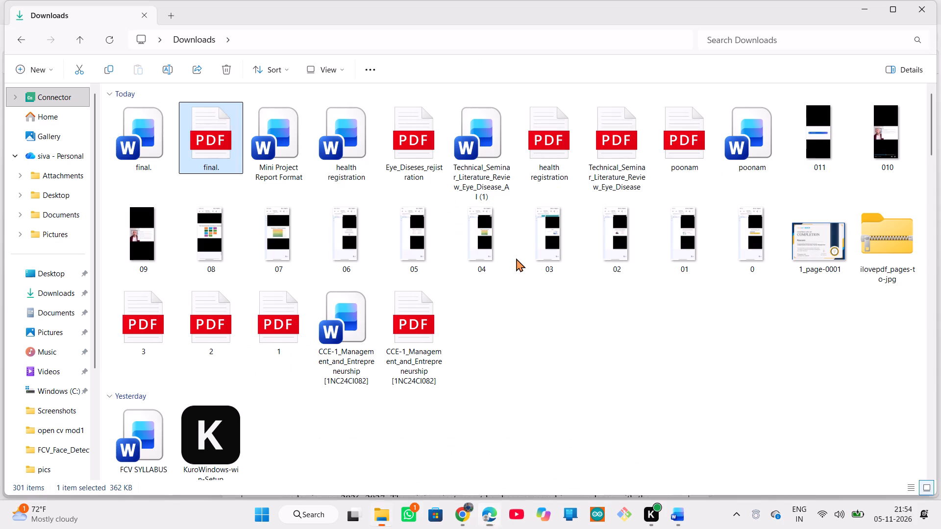
{"action": "left_click", "coordinate": [930, 8]}
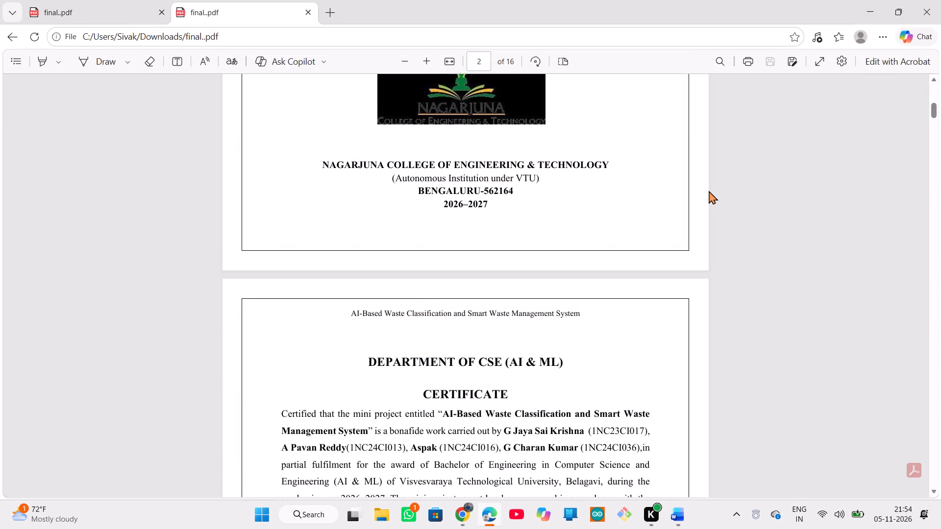
{"action": "left_click", "coordinate": [311, 10]}
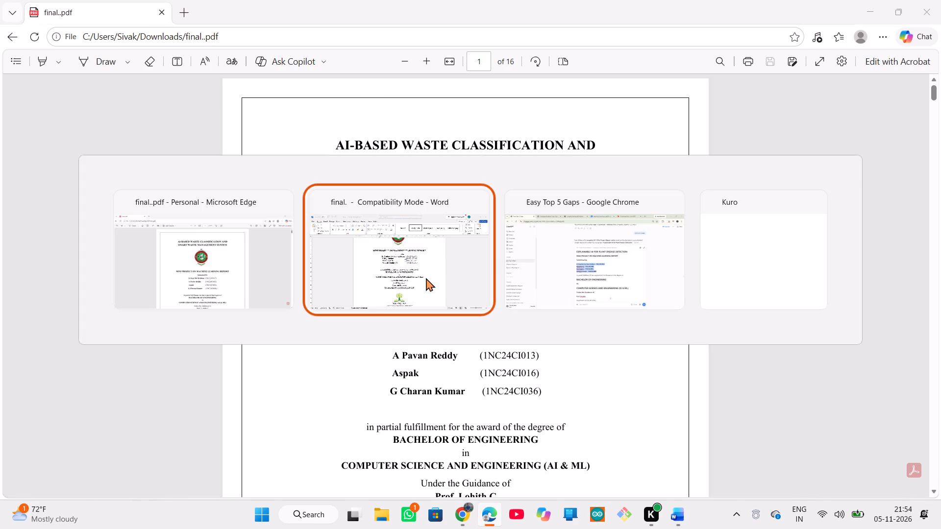
{"action": "scroll", "coordinate": [426, 278], "scroll_direction": "up", "scroll_amount": 4}
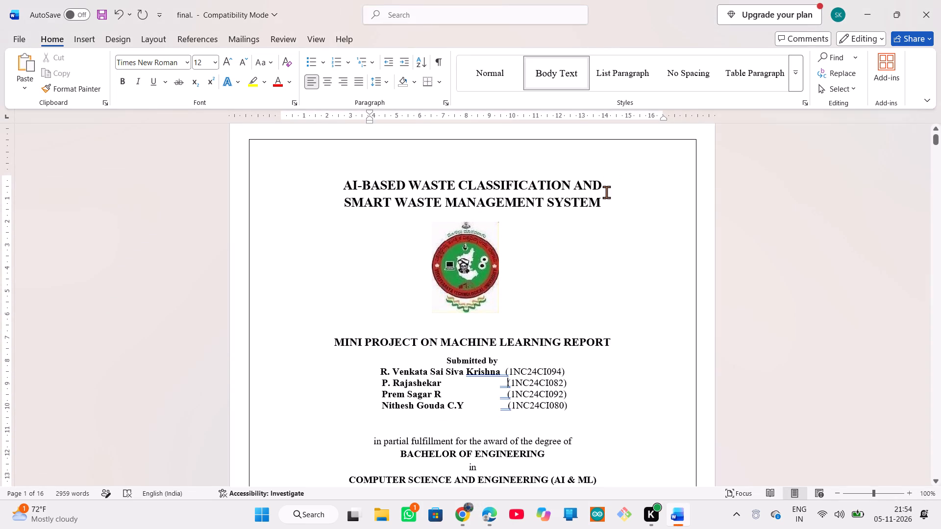
{"action": "left_click", "coordinate": [453, 508]}
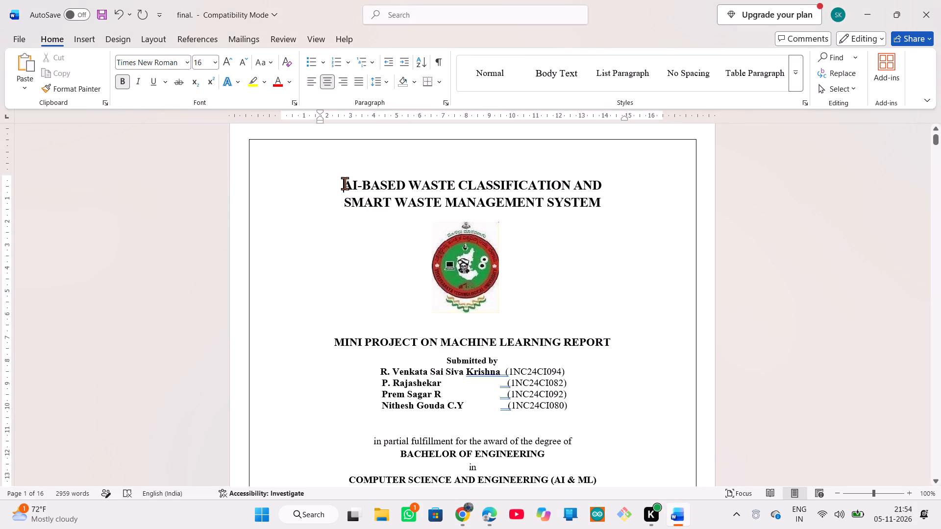
{"action": "left_click_drag", "start_coordinate": [345, 183], "coordinate": [619, 203]}
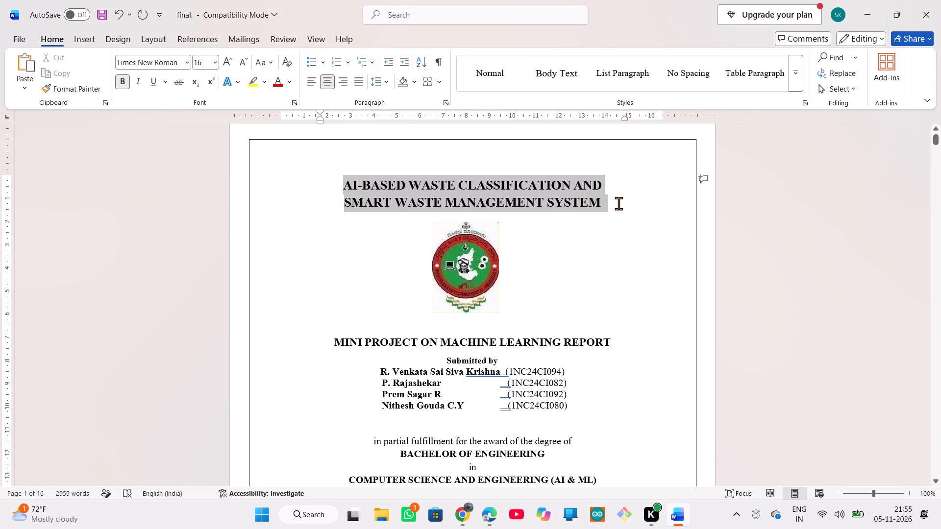
{"action": "left_click_drag", "start_coordinate": [619, 203], "coordinate": [603, 204]}
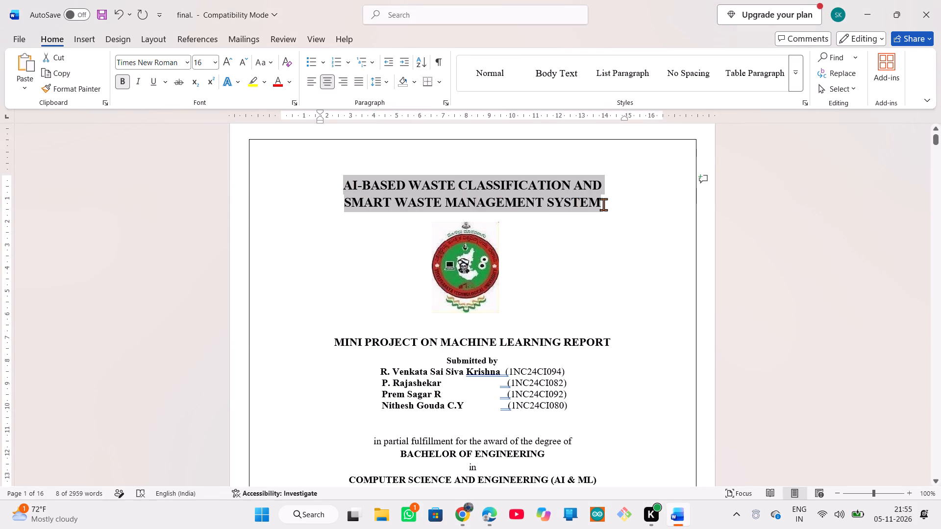
{"action": "key", "text": "ctrl+v"}
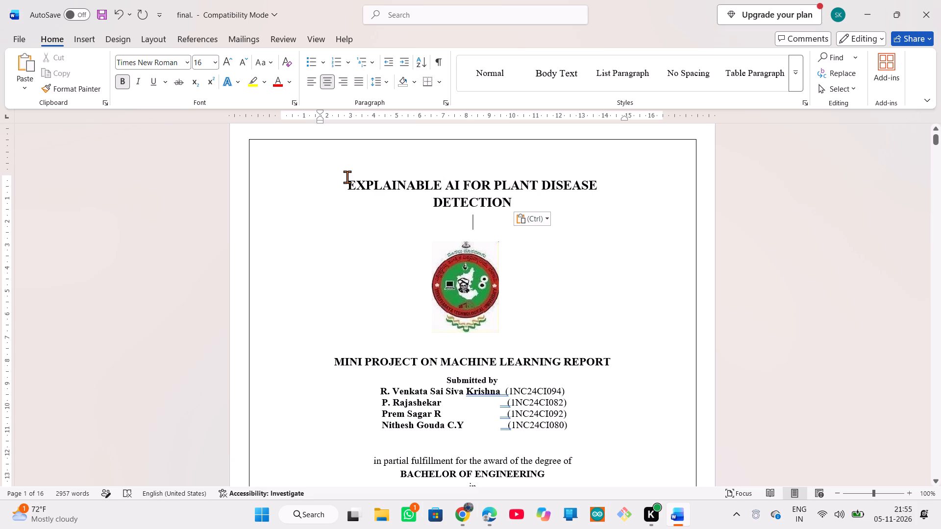
Remove the blank line between the cover-page title and the university emblem.
{"action": "key", "text": "BackSpace"}
{"action": "key", "text": "BackSpace"}
{"action": "key", "text": "BackSpace"}
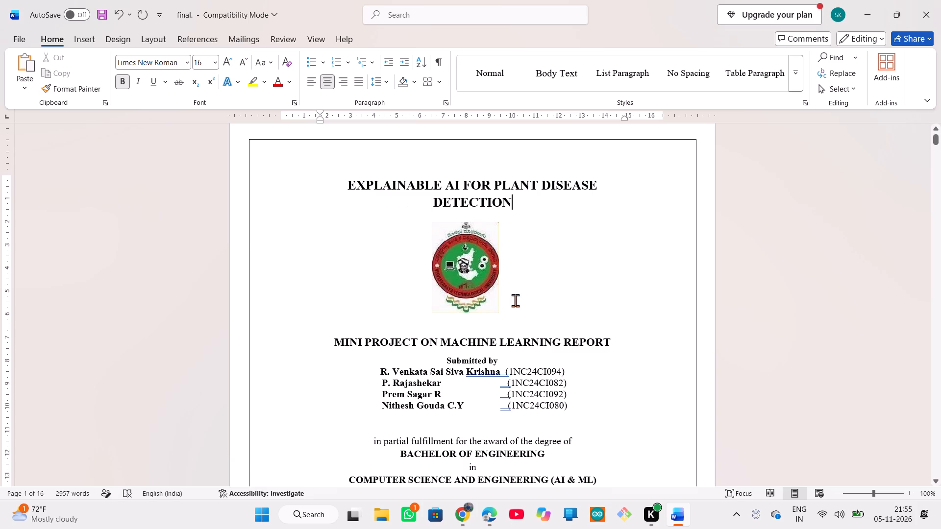
Accept the suggested grammar spacing correction before the opening parenthesis of all four students' roll numbers on the cover page.
{"action": "scroll", "coordinate": [515, 300], "scroll_direction": "down", "scroll_amount": 3}
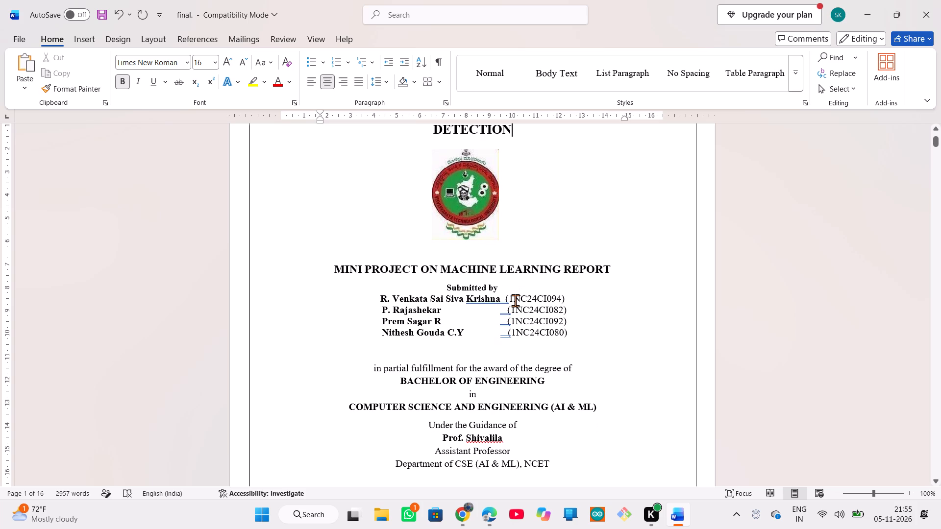
{"action": "right_click", "coordinate": [491, 299]}
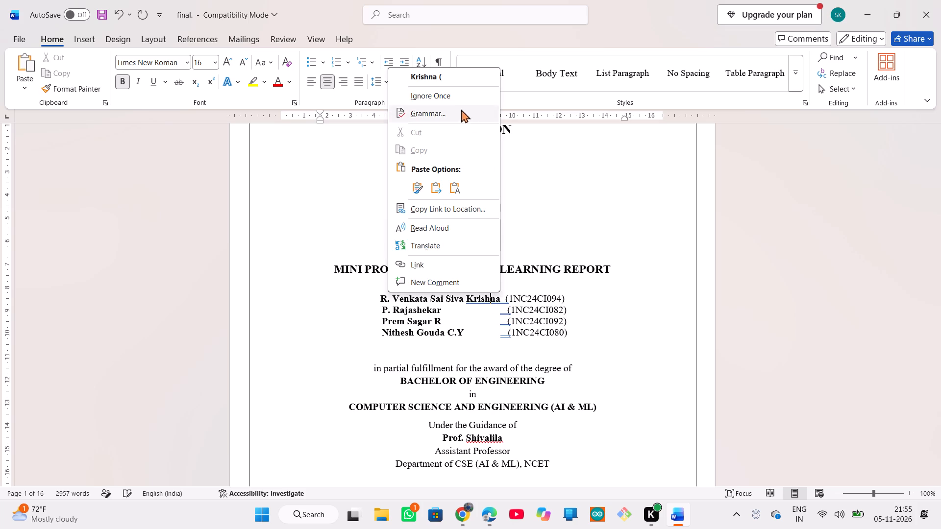
{"action": "left_click", "coordinate": [438, 81]}
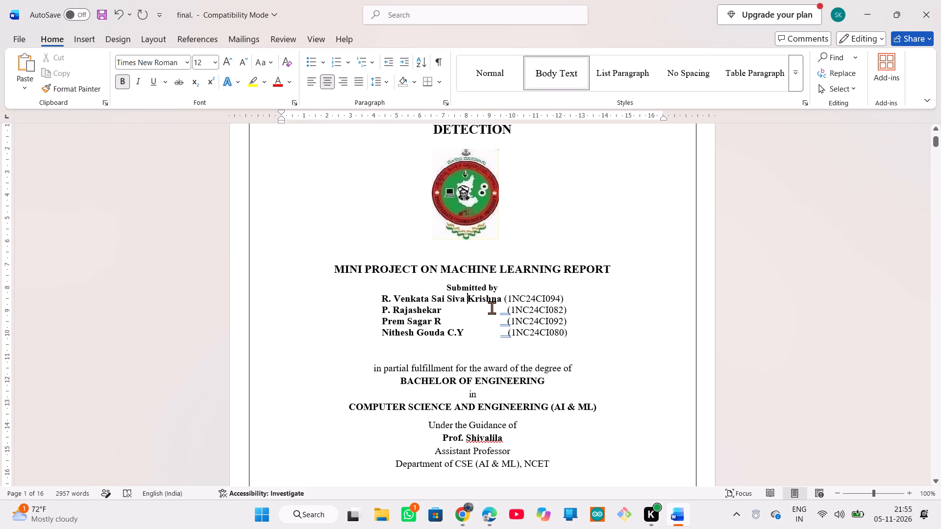
{"action": "left_click", "coordinate": [492, 308]}
{"action": "right_click", "coordinate": [492, 308]}
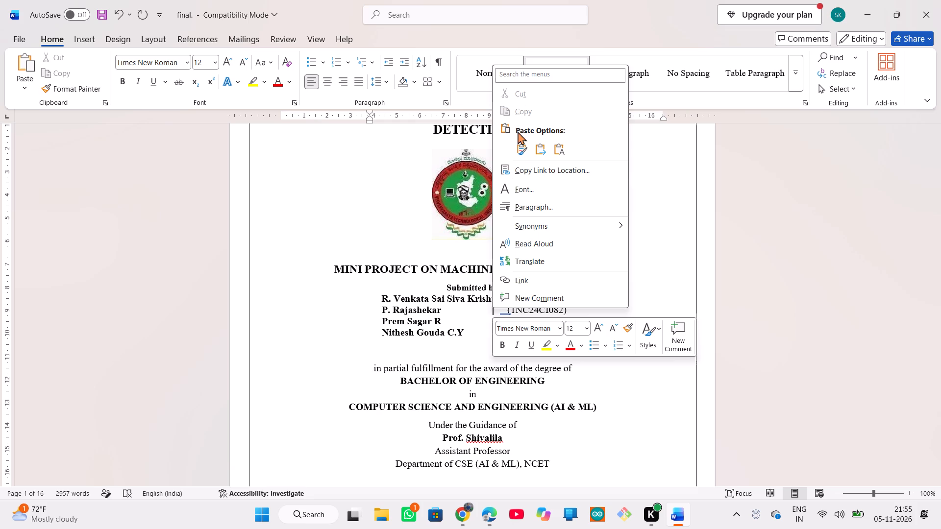
{"action": "left_click", "coordinate": [466, 317]}
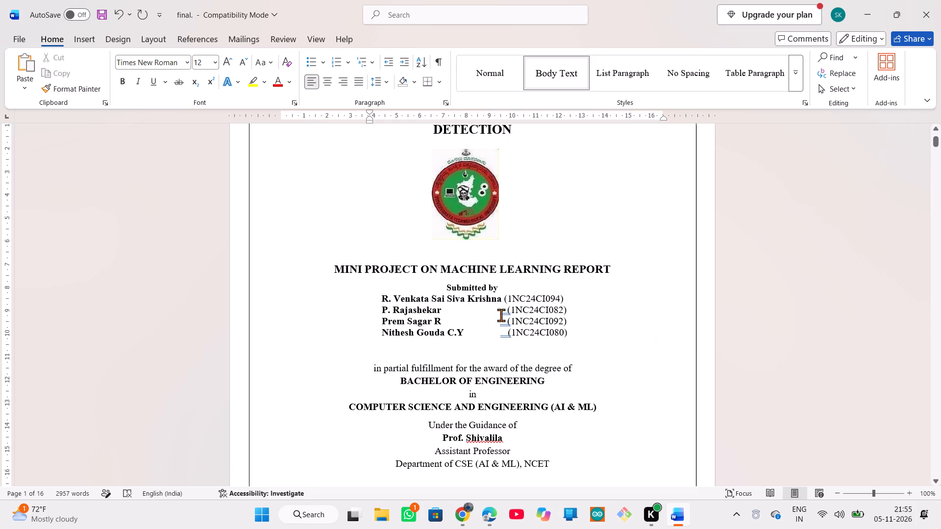
{"action": "left_click", "coordinate": [505, 312]}
{"action": "right_click", "coordinate": [505, 312]}
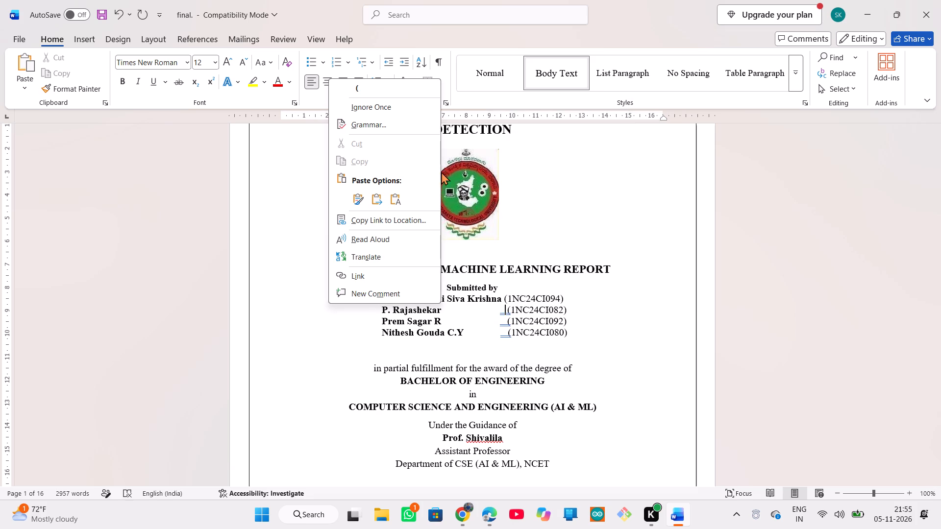
{"action": "left_click", "coordinate": [398, 90]}
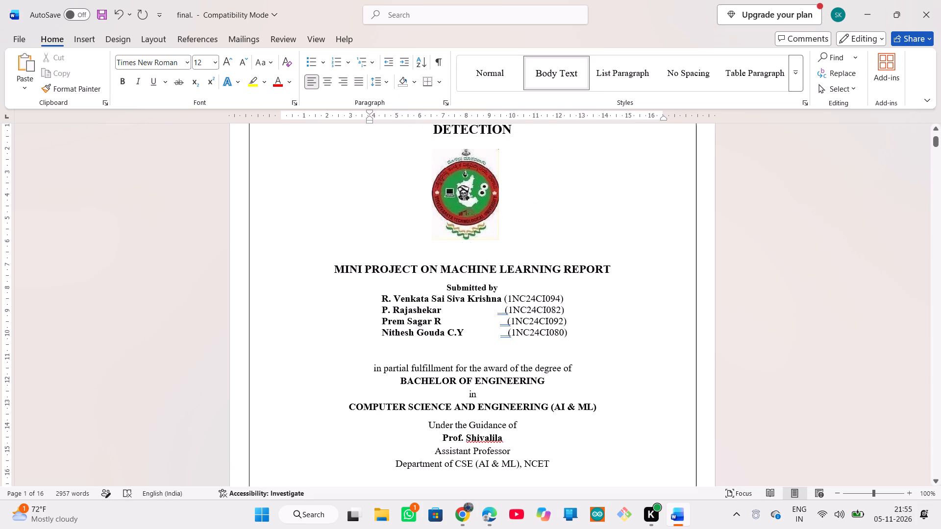
{"action": "left_click", "coordinate": [504, 325]}
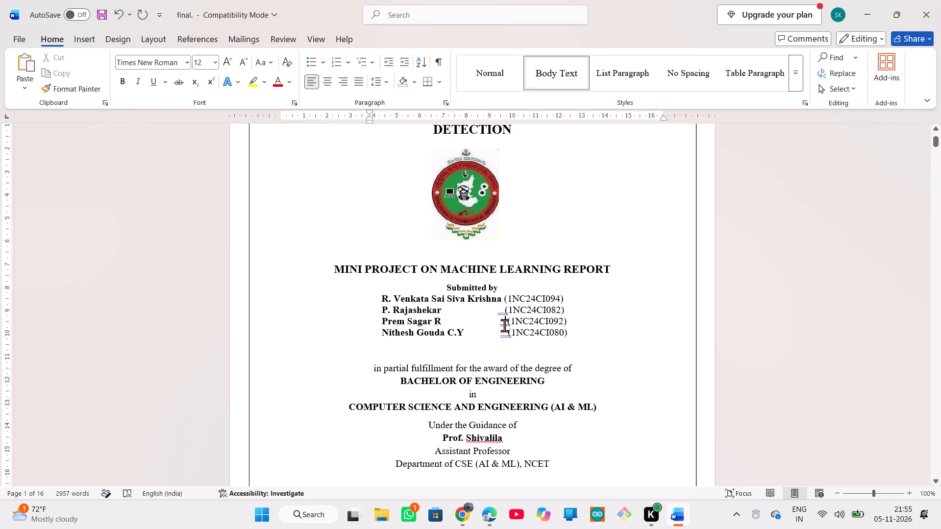
{"action": "right_click", "coordinate": [504, 325]}
{"action": "left_click", "coordinate": [406, 103]}
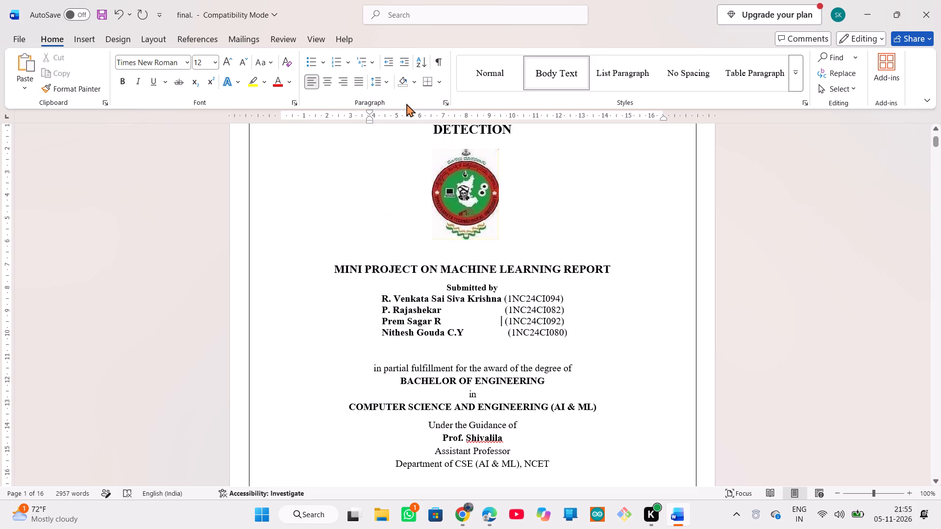
{"action": "left_click", "coordinate": [500, 335]}
{"action": "right_click", "coordinate": [500, 335]}
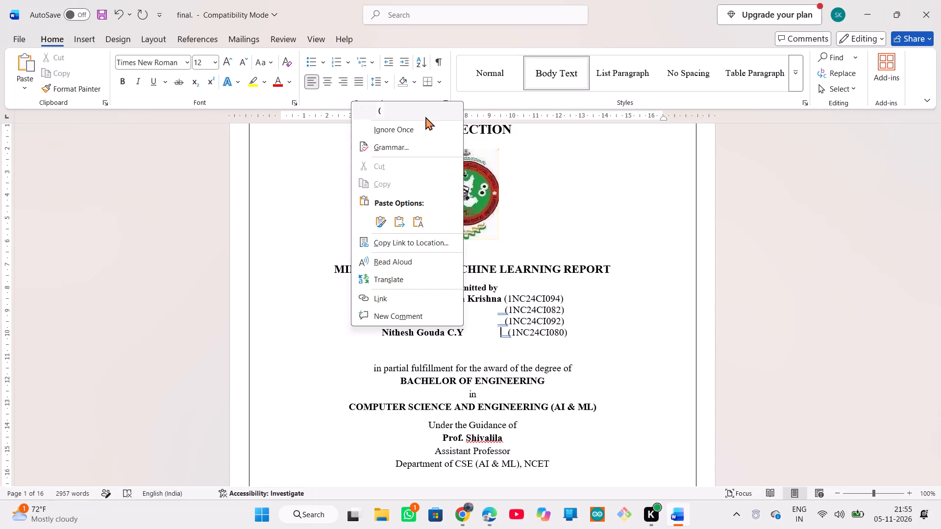
{"action": "left_click", "coordinate": [421, 110]}
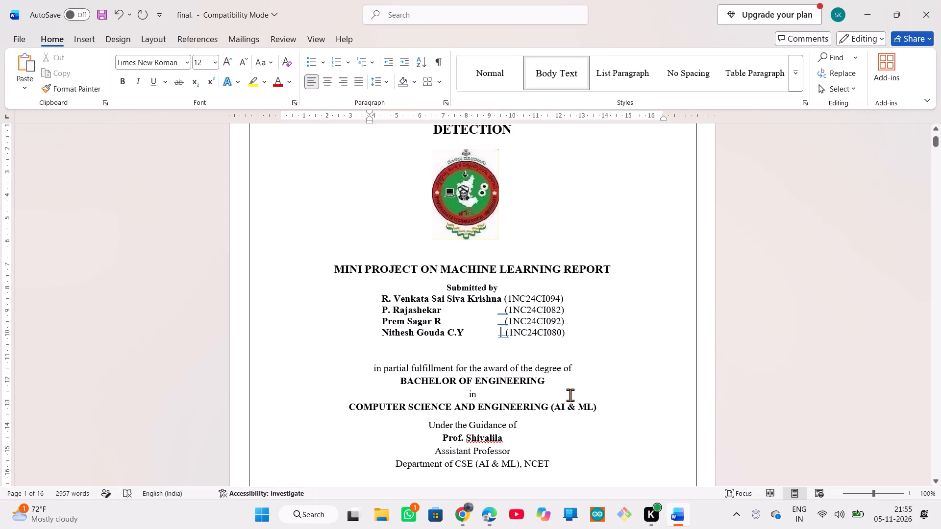
{"action": "left_click", "coordinate": [570, 396]}
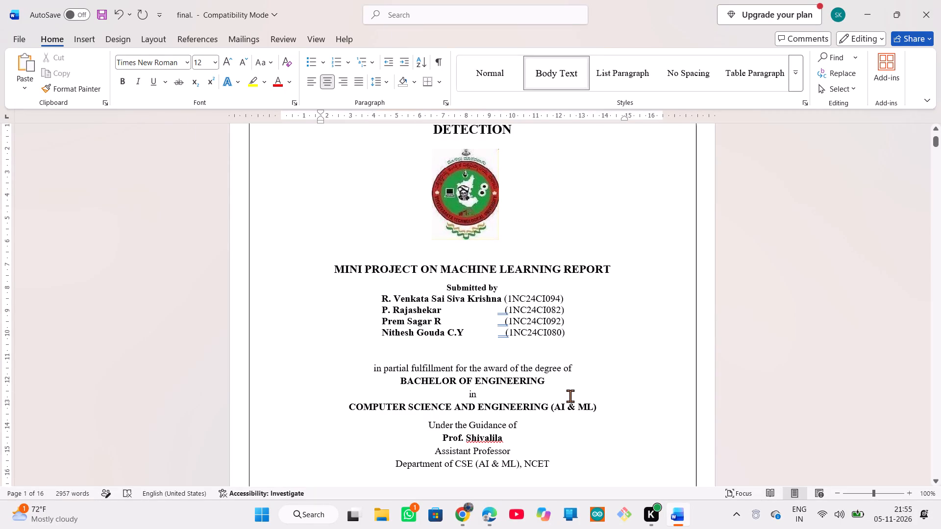
Switch to Chrome, open the Contineo student portal in a new tab, and sign in with the student's username and date-of-birth password.
{"action": "left_click", "coordinate": [470, 523]}
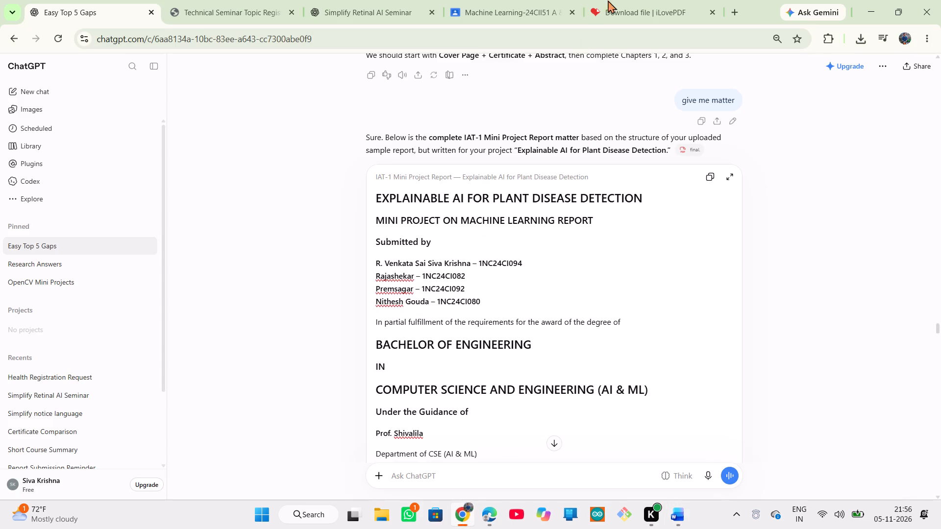
{"action": "key", "text": "ctrl+t"}
{"action": "left_click", "coordinate": [283, 351]}
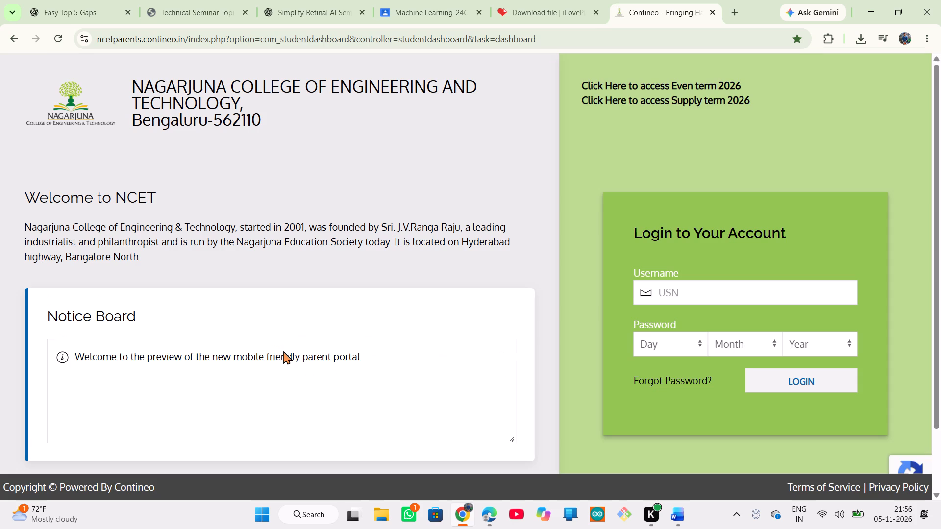
{"action": "left_click", "coordinate": [693, 290]}
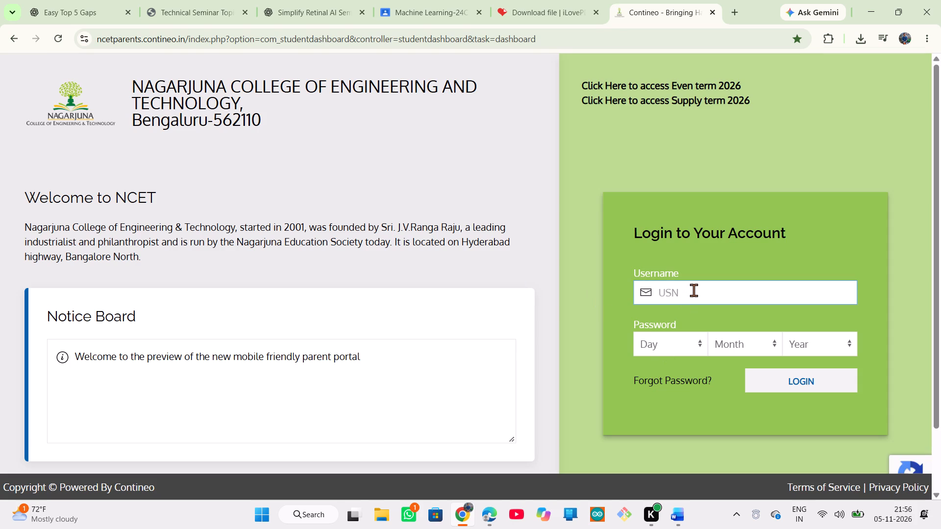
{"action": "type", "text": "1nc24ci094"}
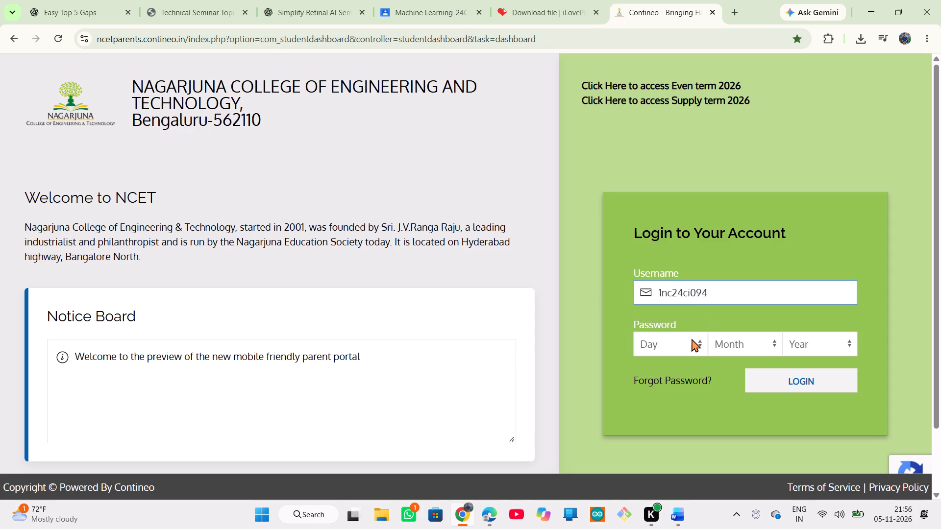
{"action": "left_click", "coordinate": [682, 339]}
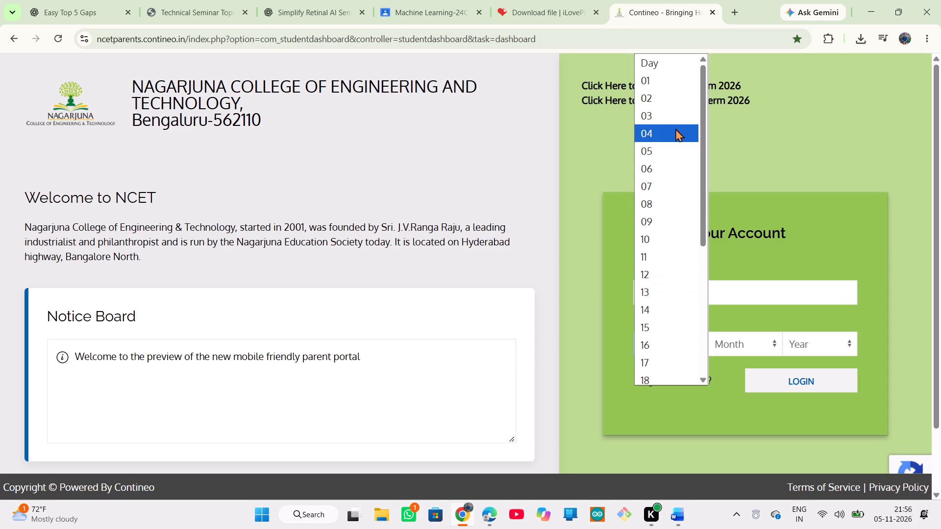
{"action": "left_click", "coordinate": [674, 120]}
{"action": "left_click", "coordinate": [728, 341]}
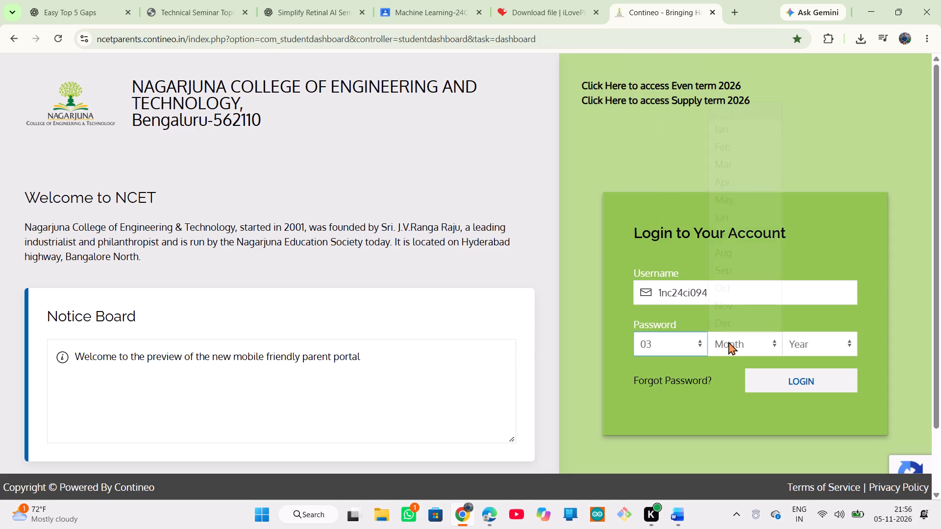
{"action": "left_click", "coordinate": [721, 150]}
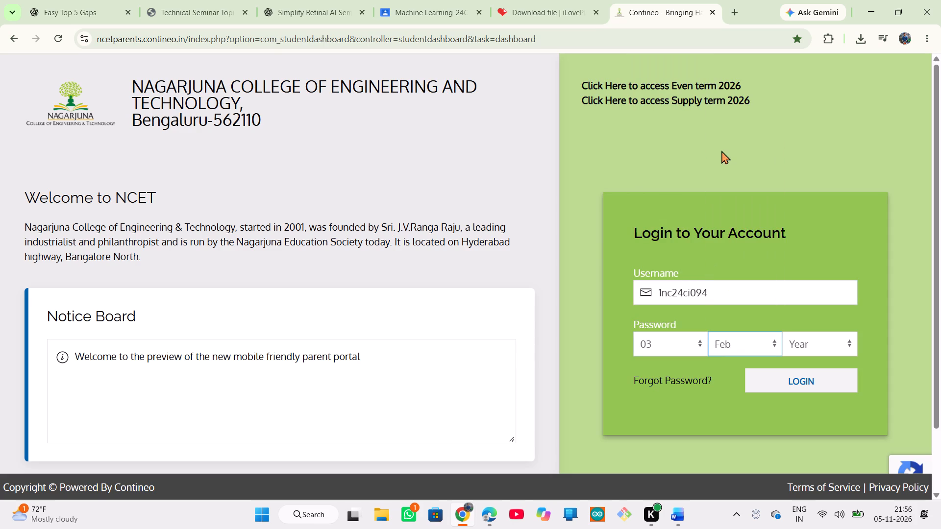
{"action": "left_click", "coordinate": [810, 349]}
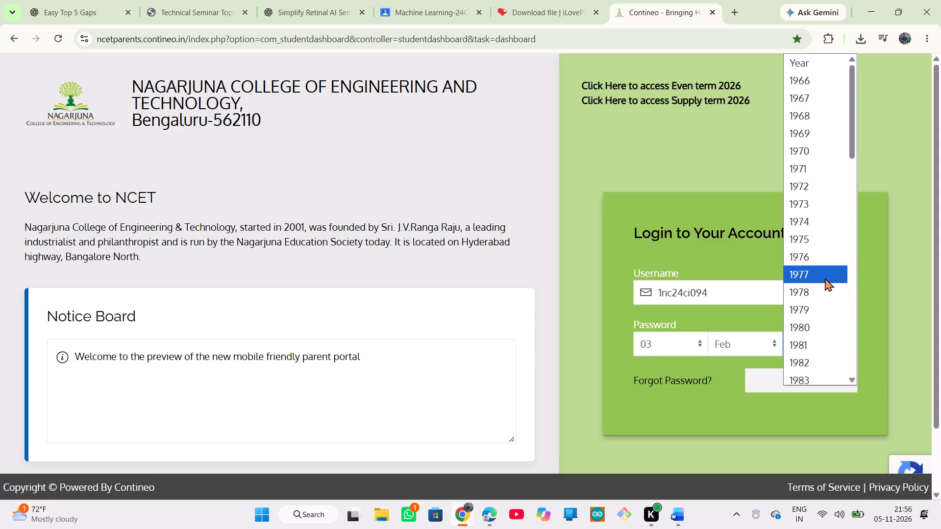
{"action": "scroll", "coordinate": [825, 278], "scroll_direction": "down", "scroll_amount": 5}
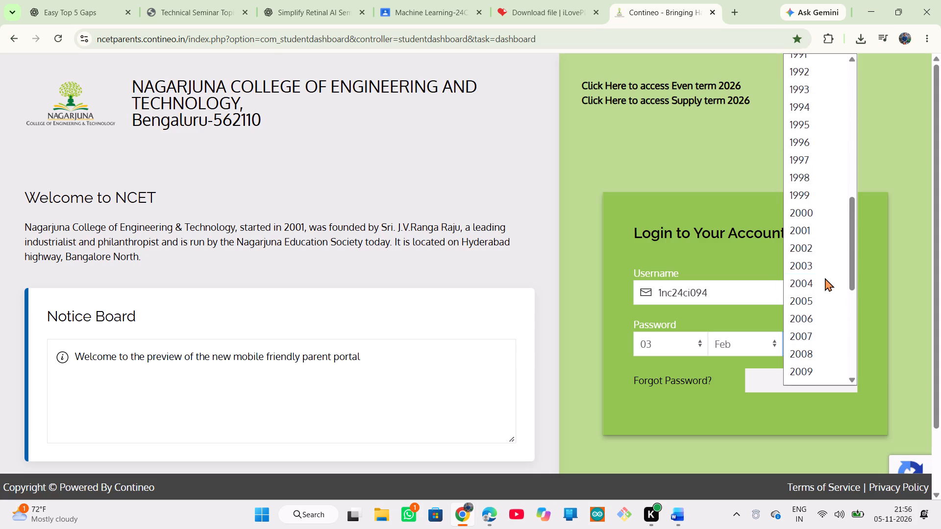
{"action": "scroll", "coordinate": [825, 278], "scroll_direction": "down", "scroll_amount": 1}
{"action": "left_click", "coordinate": [806, 320]}
{"action": "left_click", "coordinate": [796, 386]}
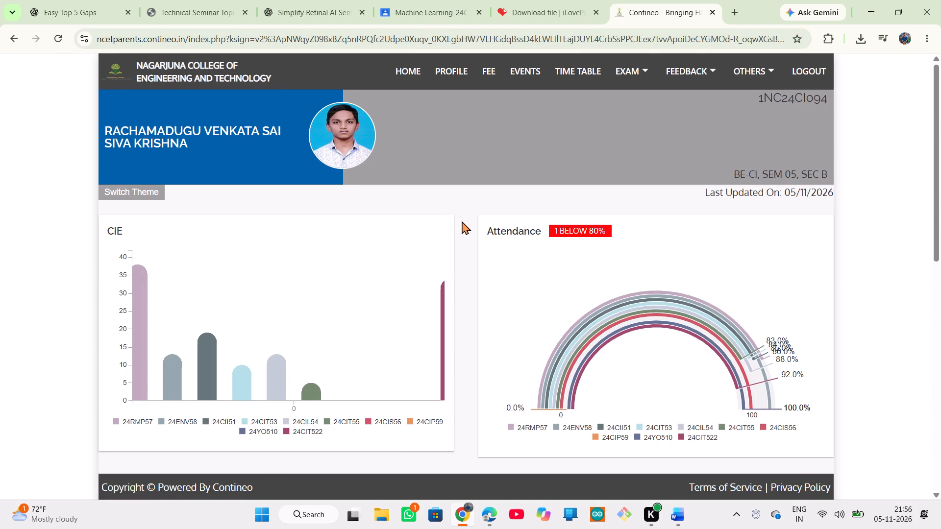
Examine the course list on the student dashboard and return to the report in Word.
{"action": "scroll", "coordinate": [462, 221], "scroll_direction": "down", "scroll_amount": 8}
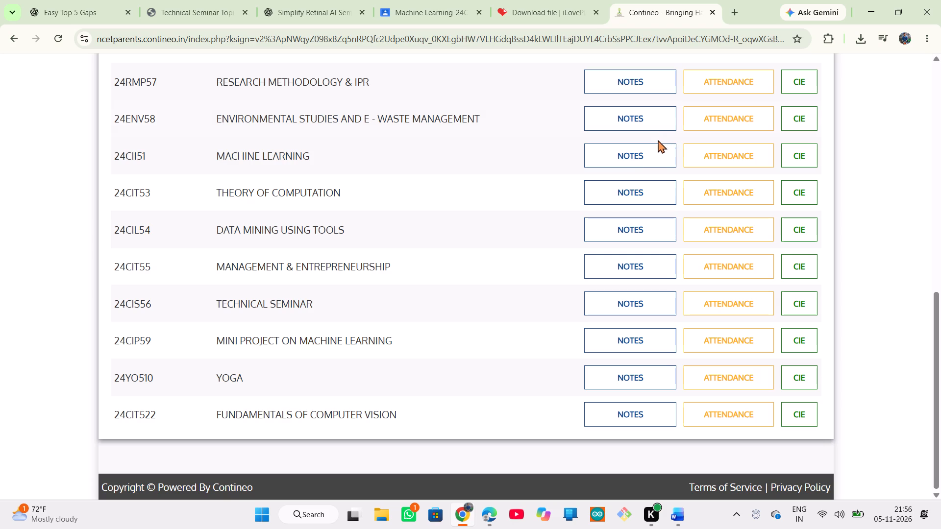
{"action": "left_click", "coordinate": [711, 260]}
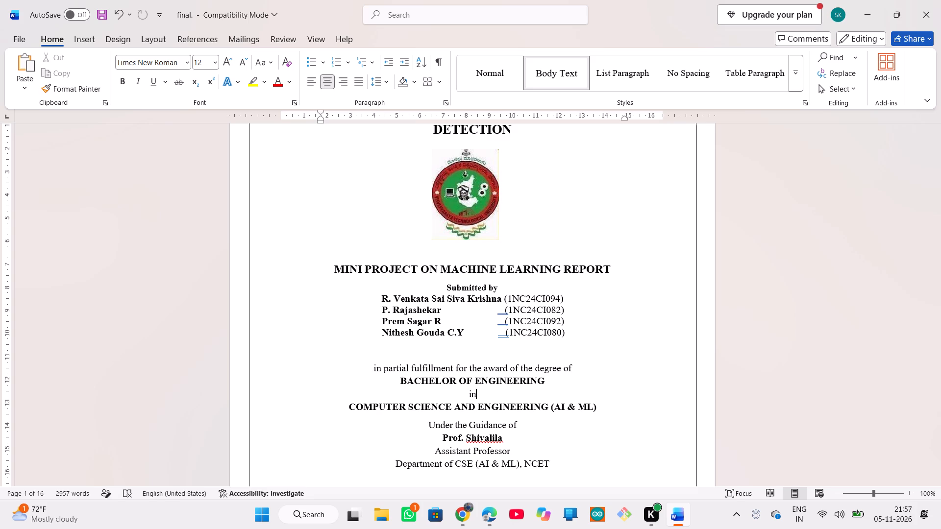
Review the rest of the cover page, from the student list to the college details, down to the certificate page.
{"action": "scroll", "coordinate": [598, 211], "scroll_direction": "down", "scroll_amount": 4}
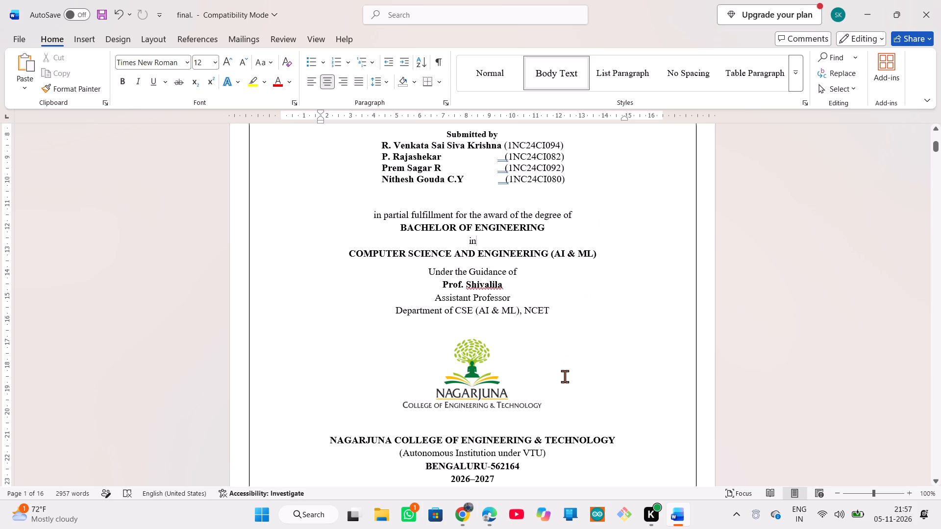
{"action": "scroll", "coordinate": [565, 376], "scroll_direction": "down", "scroll_amount": 4}
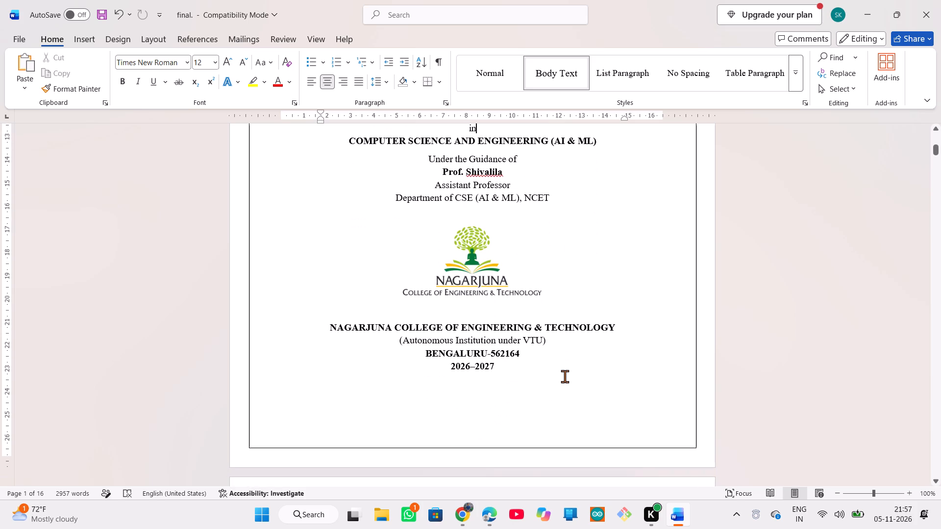
{"action": "scroll", "coordinate": [565, 376], "scroll_direction": "down", "scroll_amount": 3}
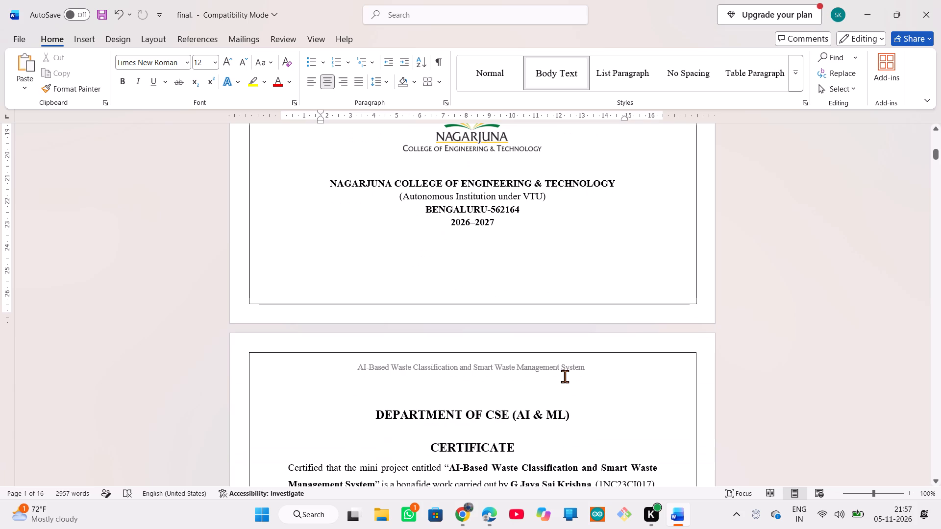
{"action": "scroll", "coordinate": [575, 365], "scroll_direction": "up", "scroll_amount": 5}
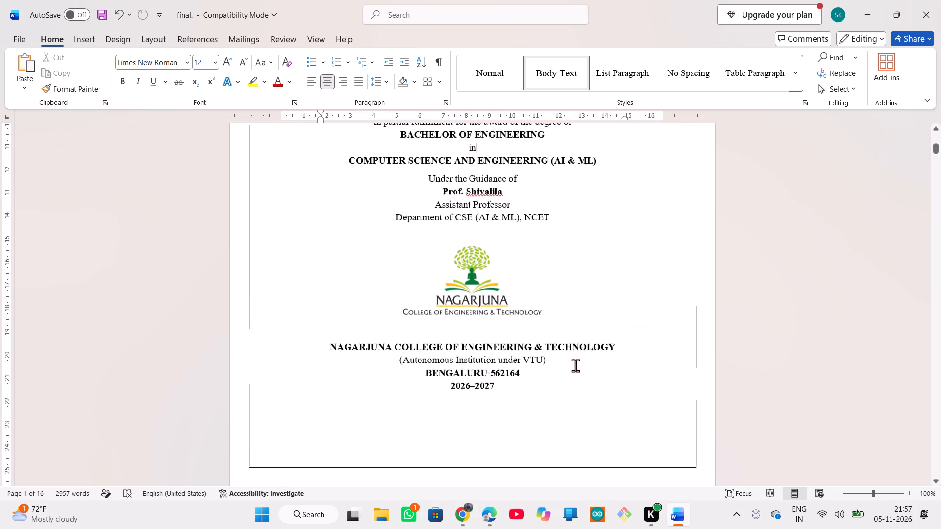
{"action": "scroll", "coordinate": [575, 365], "scroll_direction": "up", "scroll_amount": 6}
{"action": "scroll", "coordinate": [575, 365], "scroll_direction": "down", "scroll_amount": 8}
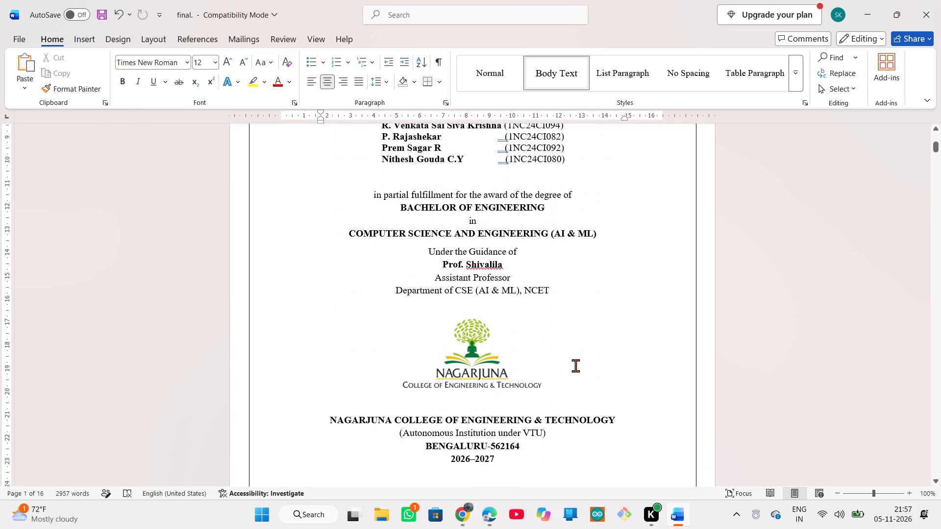
{"action": "scroll", "coordinate": [575, 365], "scroll_direction": "down", "scroll_amount": 6}
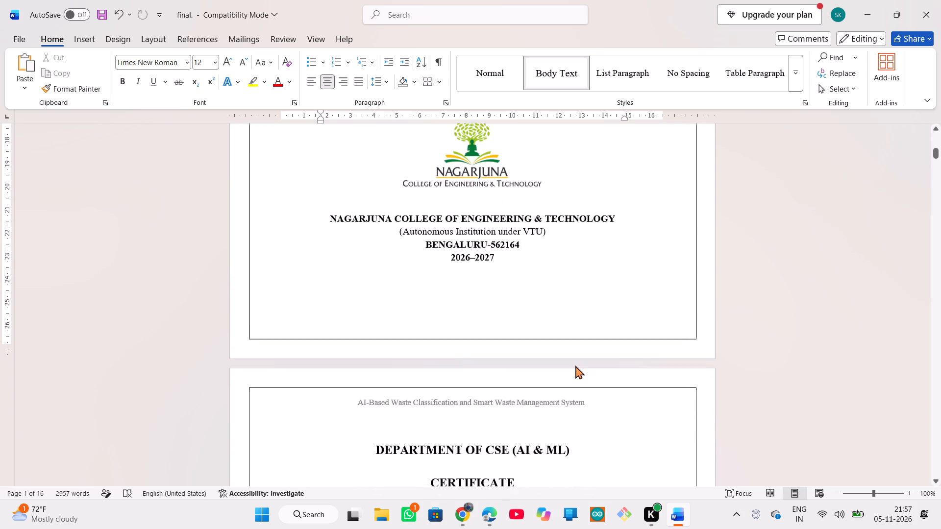
Replace the Section 2 header text above the certificate with the copied title "EXPLAINABLE AI FOR PLANT DISEASE DETECTION".
{"action": "scroll", "coordinate": [575, 365], "scroll_direction": "down", "scroll_amount": 4}
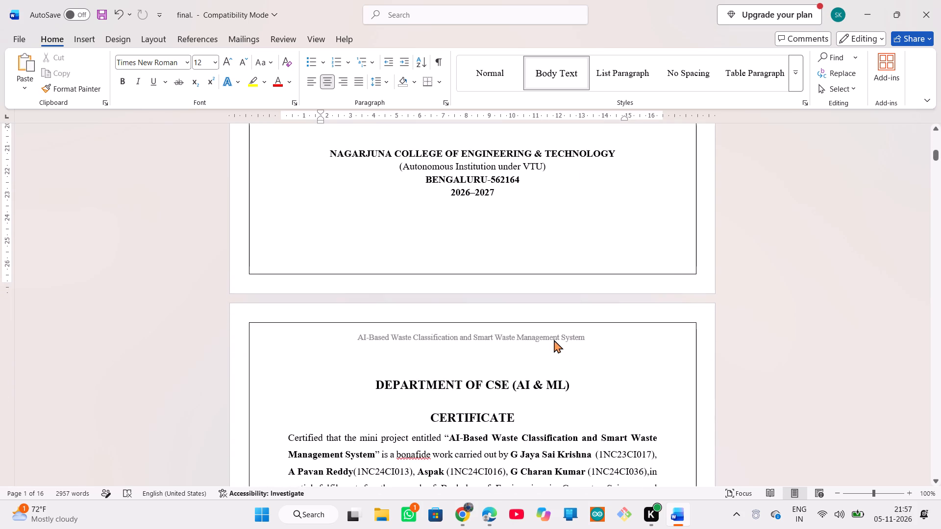
{"action": "left_click", "coordinate": [543, 334]}
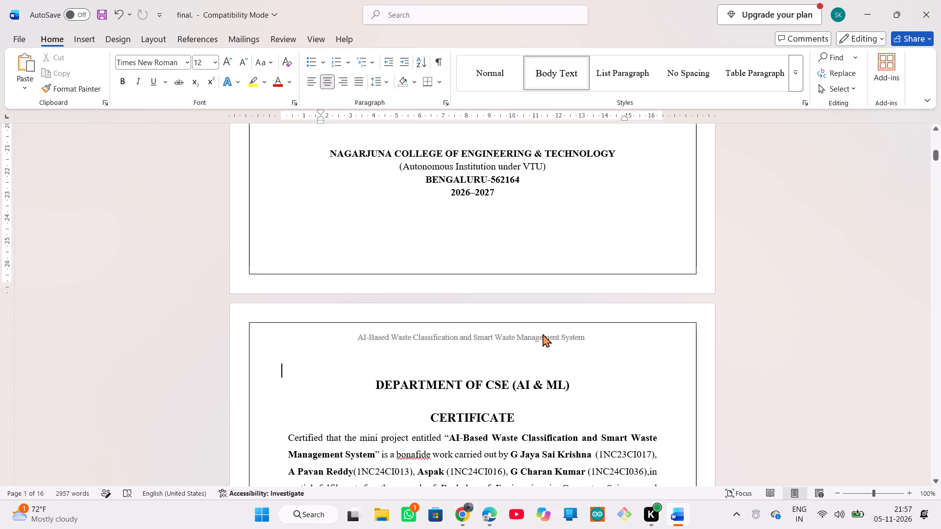
{"action": "double_click", "coordinate": [543, 334]}
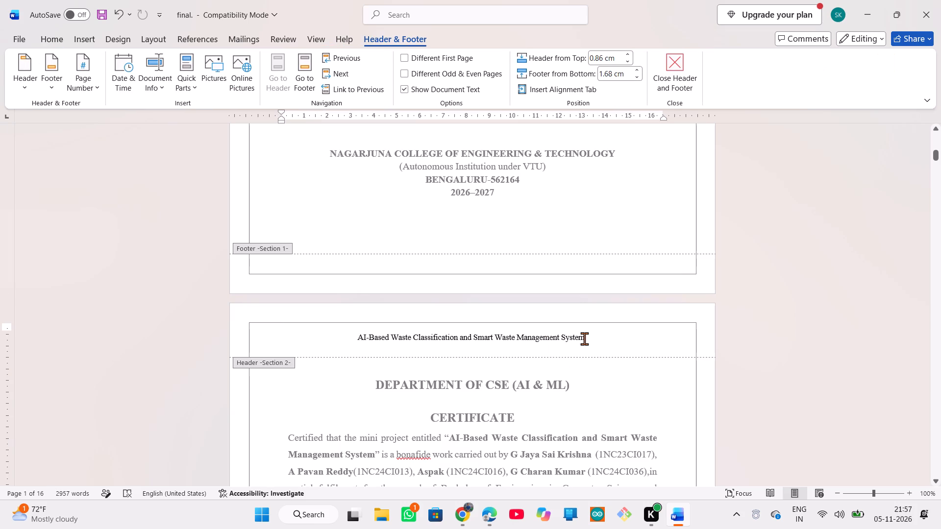
{"action": "left_click_drag", "start_coordinate": [589, 337], "coordinate": [356, 340]}
{"action": "left_click_drag", "start_coordinate": [356, 340], "coordinate": [356, 339]}
{"action": "left_click_drag", "start_coordinate": [356, 339], "coordinate": [490, 341]}
{"action": "left_click", "coordinate": [490, 341]}
{"action": "left_click", "coordinate": [525, 334]}
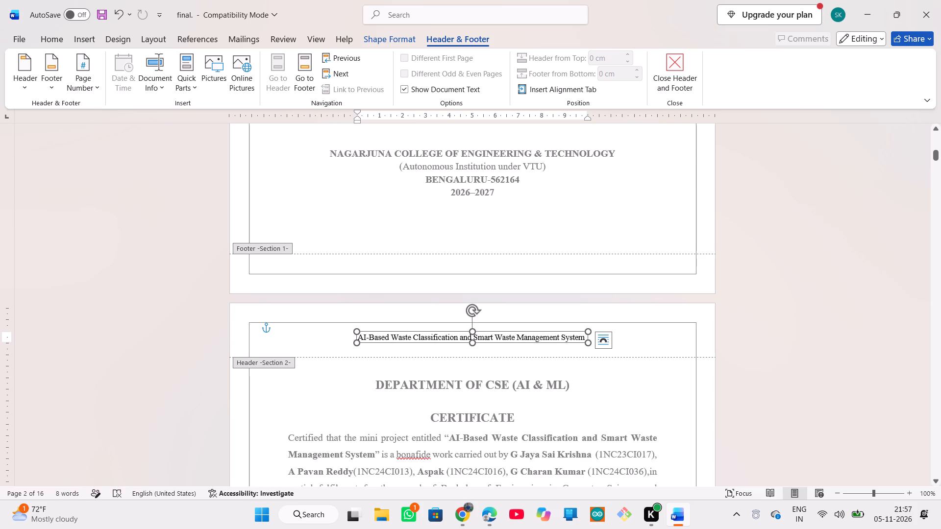
{"action": "left_click", "coordinate": [46, 36]}
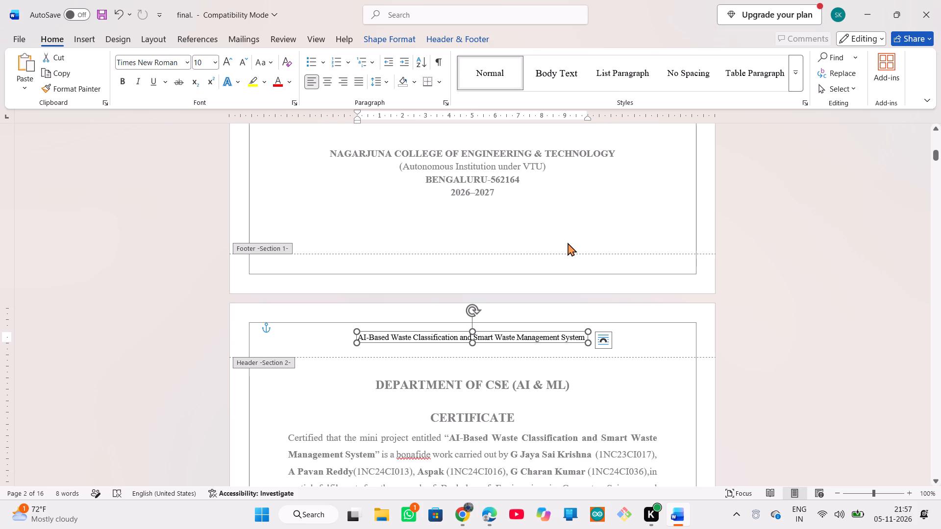
{"action": "key", "text": "ctrl+a"}
{"action": "key", "text": "ctrl+v"}
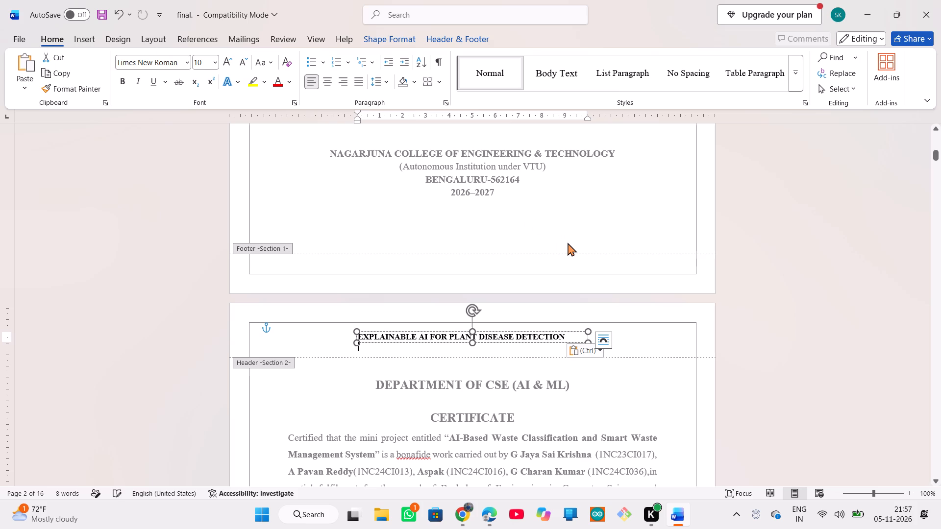
Remove the bold from the new header title, centre it, and return to the document body.
{"action": "key", "text": "ctrl+a"}
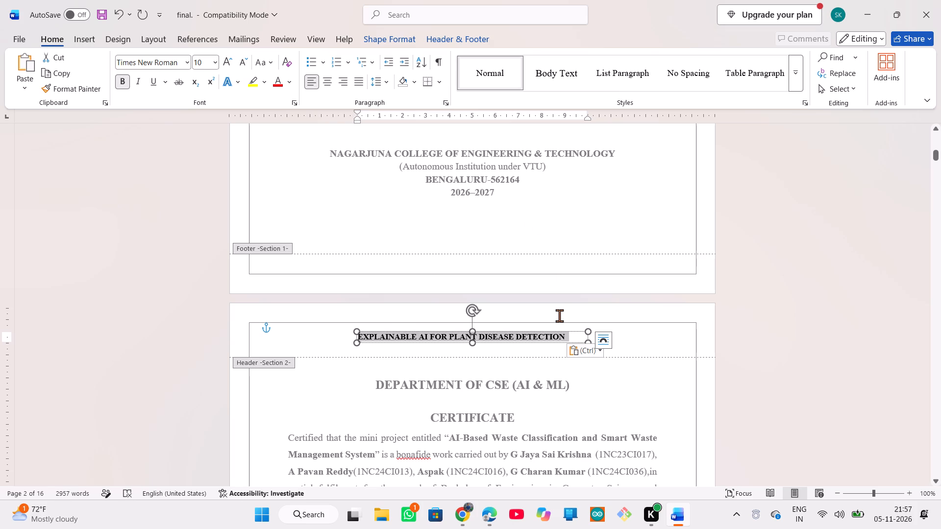
{"action": "key", "text": "ctrl+b"}
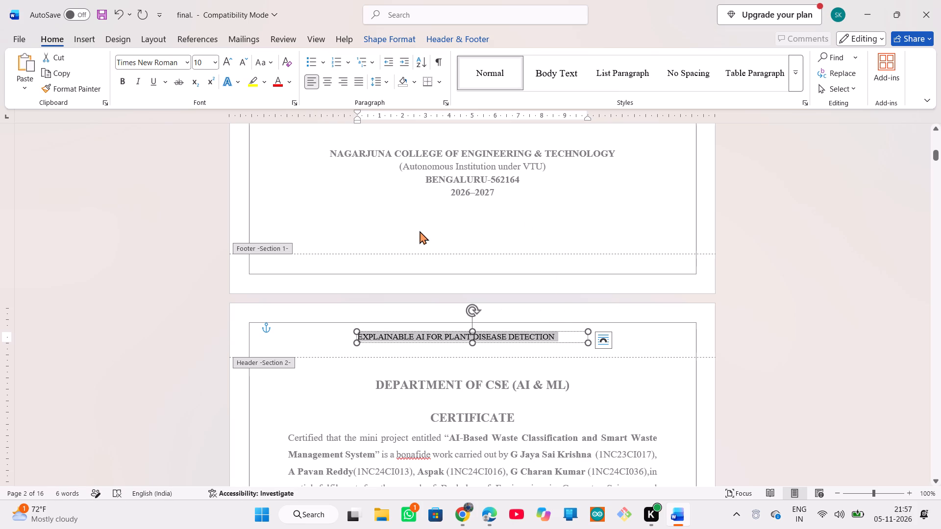
{"action": "left_click", "coordinate": [325, 84]}
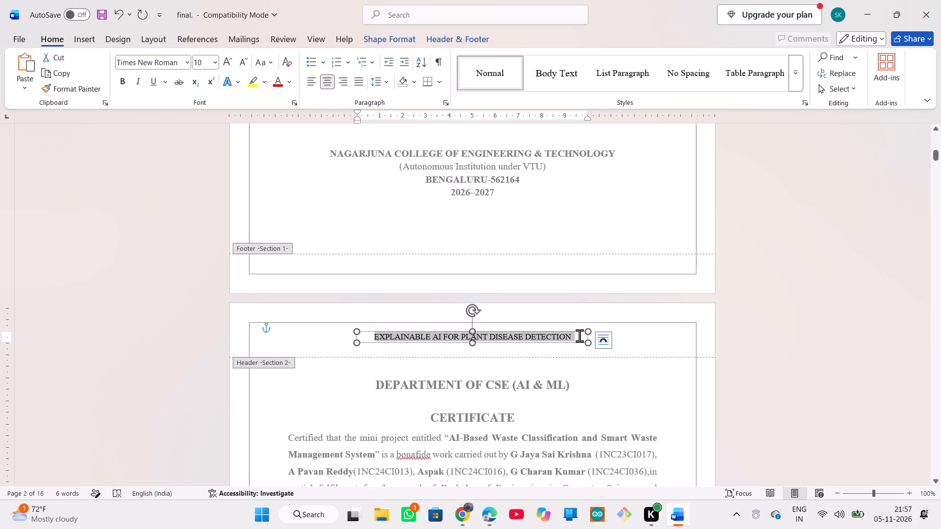
{"action": "key", "text": "Escape"}
{"action": "key", "text": "Escape"}
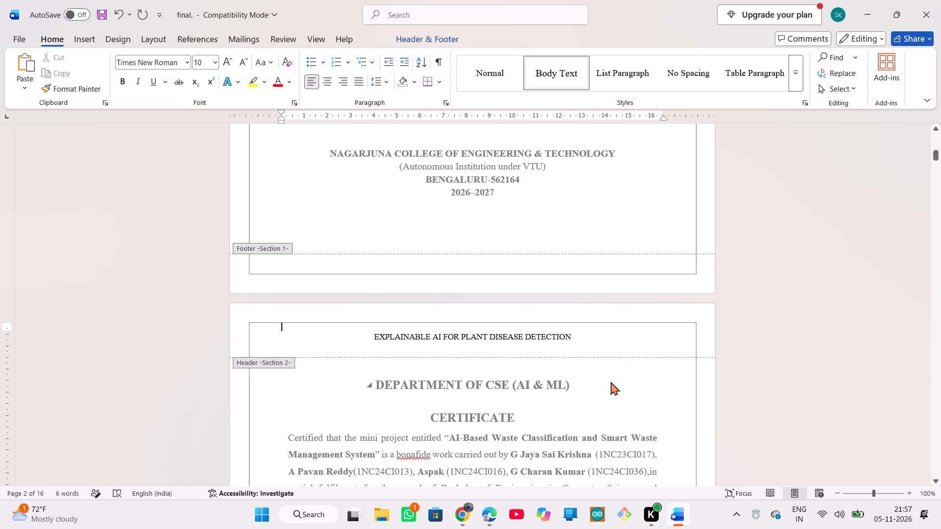
{"action": "key", "text": "Escape"}
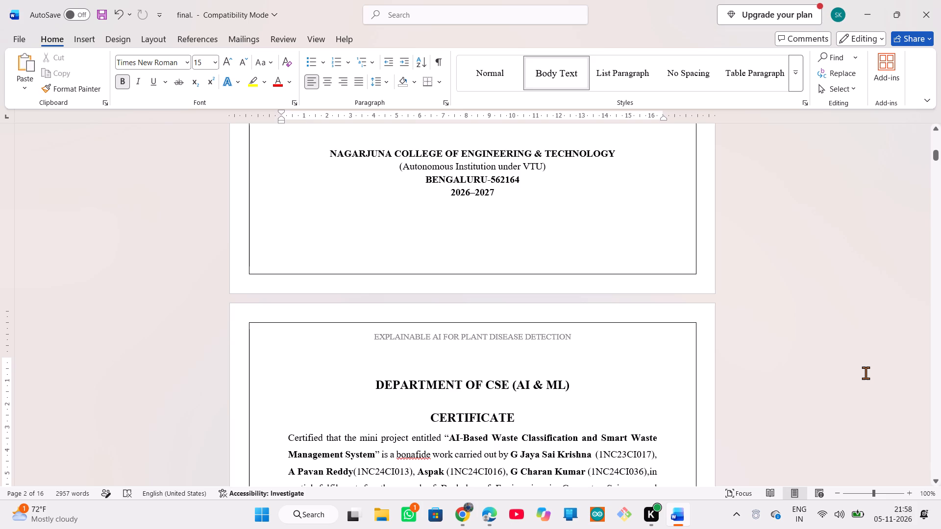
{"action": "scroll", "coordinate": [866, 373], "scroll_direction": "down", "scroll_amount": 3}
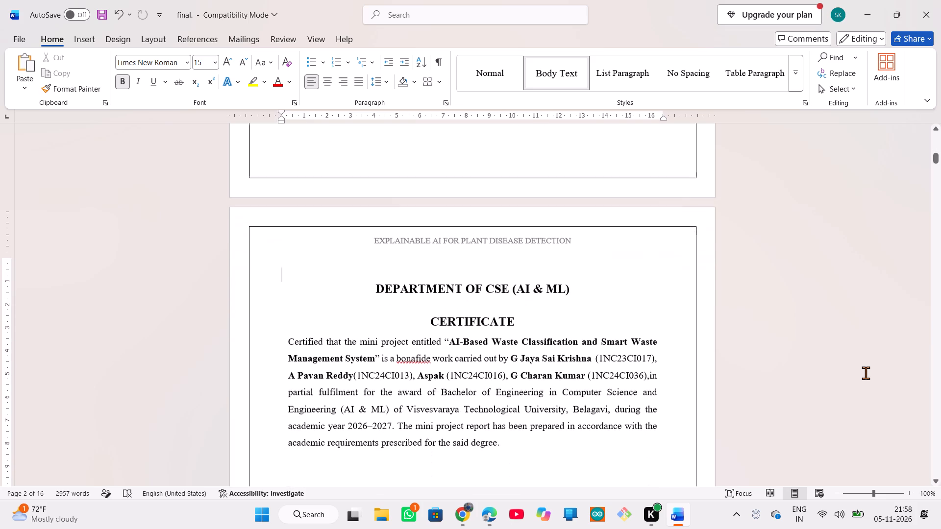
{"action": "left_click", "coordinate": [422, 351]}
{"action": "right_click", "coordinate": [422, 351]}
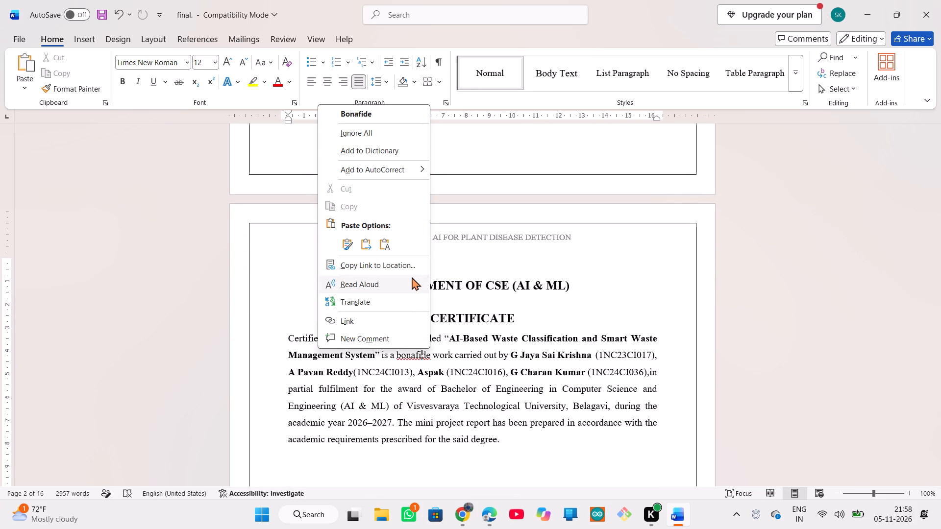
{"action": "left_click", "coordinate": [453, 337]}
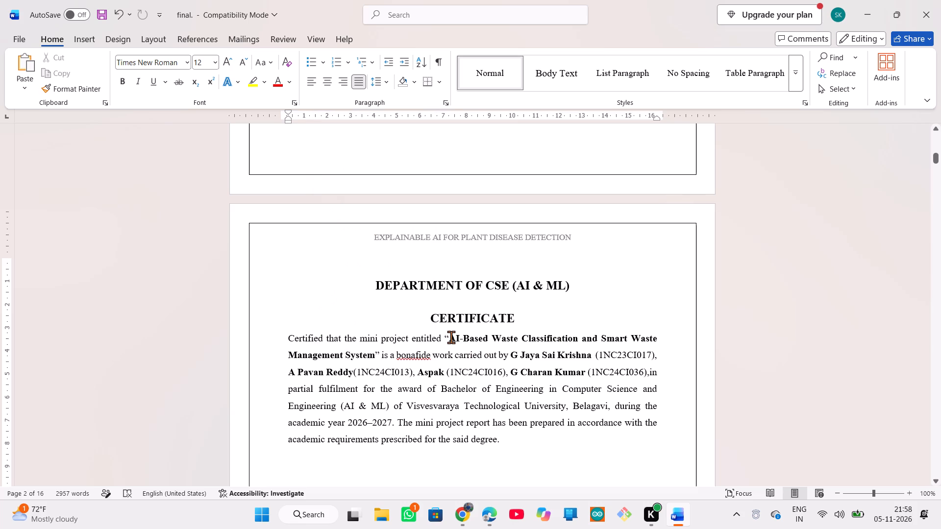
Replace the quoted project title in the certificate paragraph with "EXPLAINABLE AI FOR PLANT DISEASE DETECTION", keeping the sentence in one paragraph.
{"action": "left_click", "coordinate": [449, 338]}
{"action": "left_click_drag", "start_coordinate": [449, 338], "coordinate": [372, 356]}
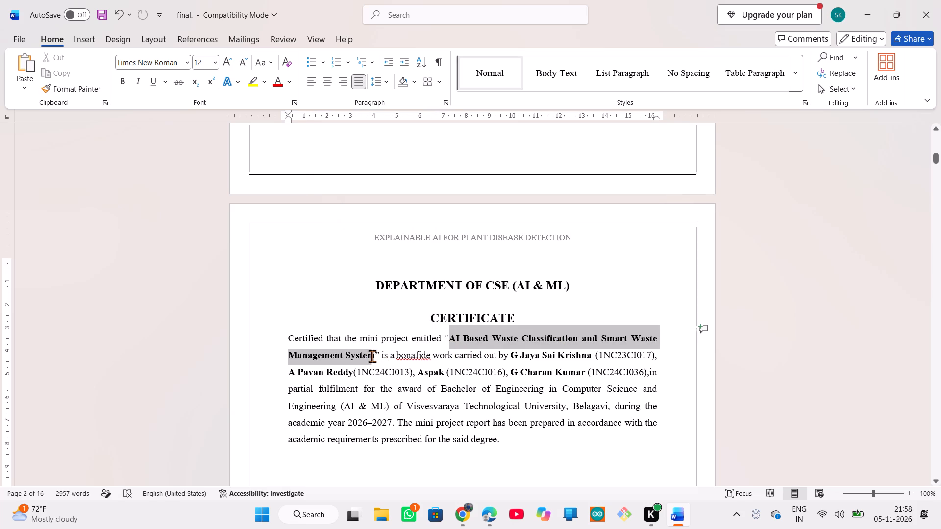
{"action": "left_click_drag", "start_coordinate": [372, 356], "coordinate": [373, 356]}
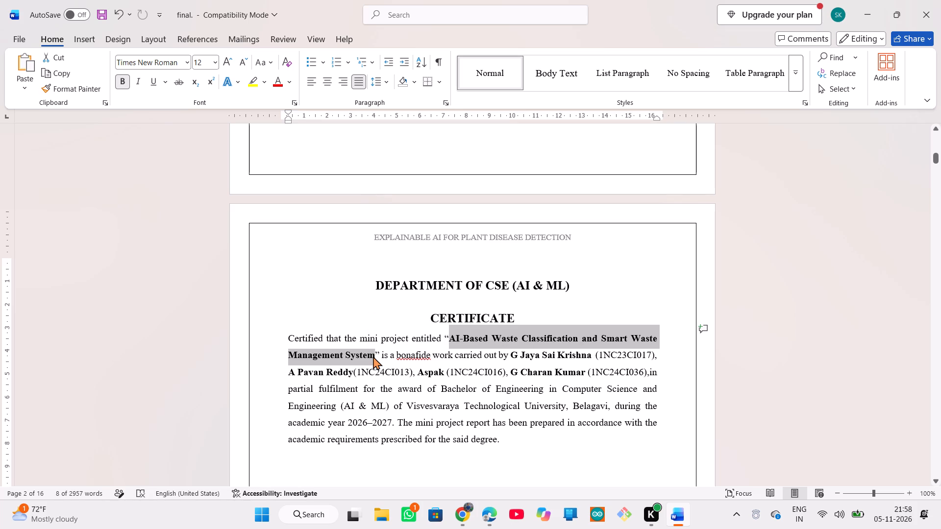
{"action": "key", "text": "ctrl+v"}
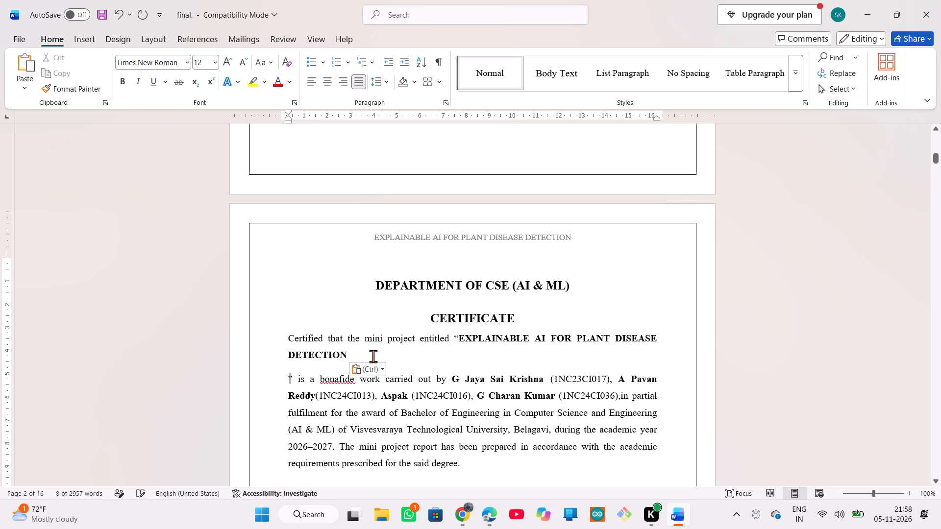
{"action": "key", "text": "BackSpace"}
{"action": "key", "text": "BackSpace"}
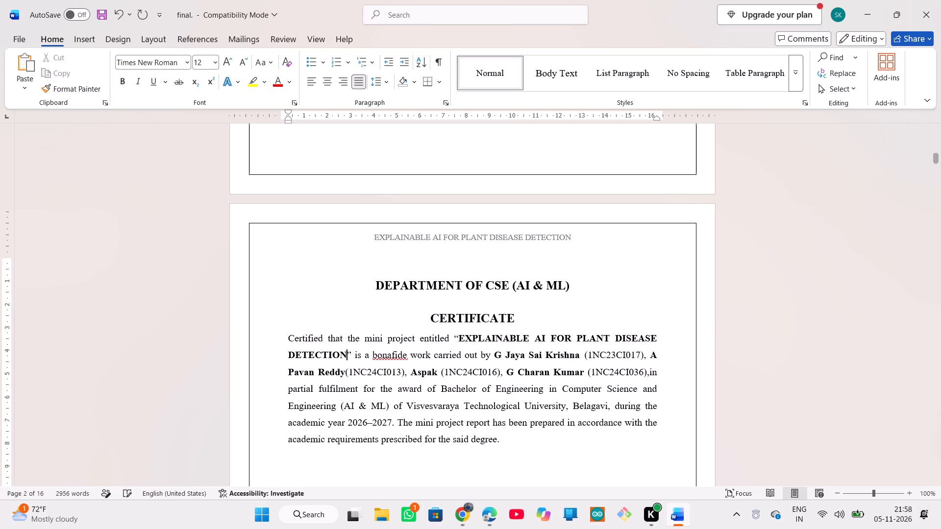
Format the project title in the certificate paragraph as bold with font size 12.
{"action": "key", "text": "shift+Left"}
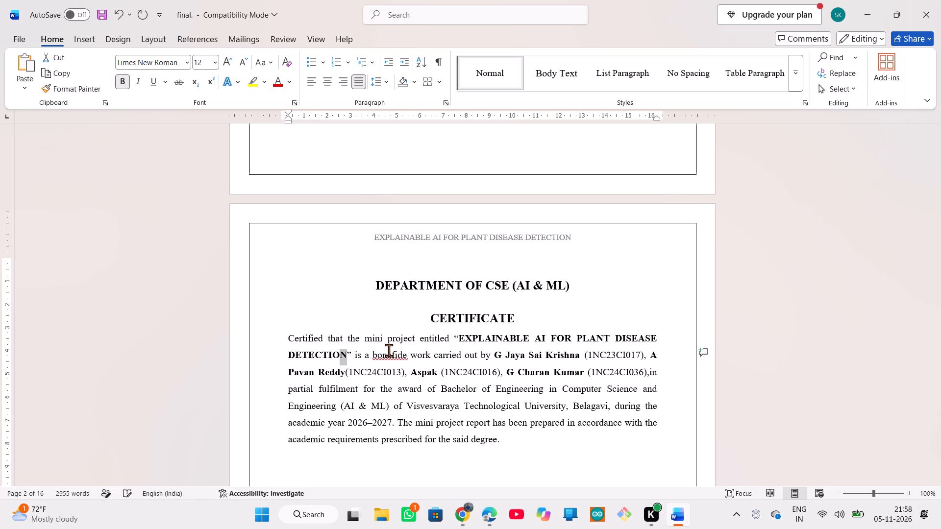
{"action": "key", "text": "shift+Left"}
{"action": "key", "text": "shift+Left"}
{"action": "key", "text": "shift+Left"}
{"action": "key", "text": "shift+Left"}
{"action": "key", "text": "shift+Left"}
{"action": "key", "text": "shift+Left"}
{"action": "key", "text": "shift+Left"}
{"action": "key", "text": "shift+Left"}
{"action": "key", "text": "shift+Left"}
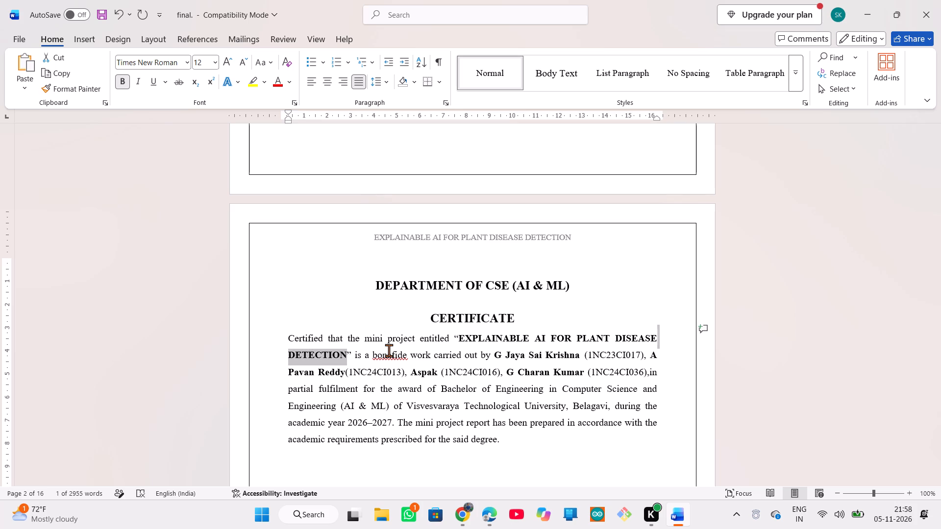
{"action": "key", "text": "shift+Left"}
{"action": "key", "text": "shift+Left"}
{"action": "key", "text": "shift+Left"}
{"action": "key", "text": "shift+Left"}
{"action": "key", "text": "shift+Left"}
{"action": "key", "text": "shift+Left"}
{"action": "key", "text": "shift+Left"}
{"action": "key", "text": "shift+Left"}
{"action": "key", "text": "shift+Left"}
{"action": "key", "text": "shift+Left"}
{"action": "key", "text": "shift+Left"}
{"action": "key", "text": "shift+Left"}
{"action": "key", "text": "shift+Left"}
{"action": "key", "text": "shift+Left"}
{"action": "key", "text": "shift+Left"}
{"action": "key", "text": "shift+Left"}
{"action": "key", "text": "shift+Left"}
{"action": "key", "text": "shift+Left"}
{"action": "key", "text": "shift+Left"}
{"action": "key", "text": "shift+Left"}
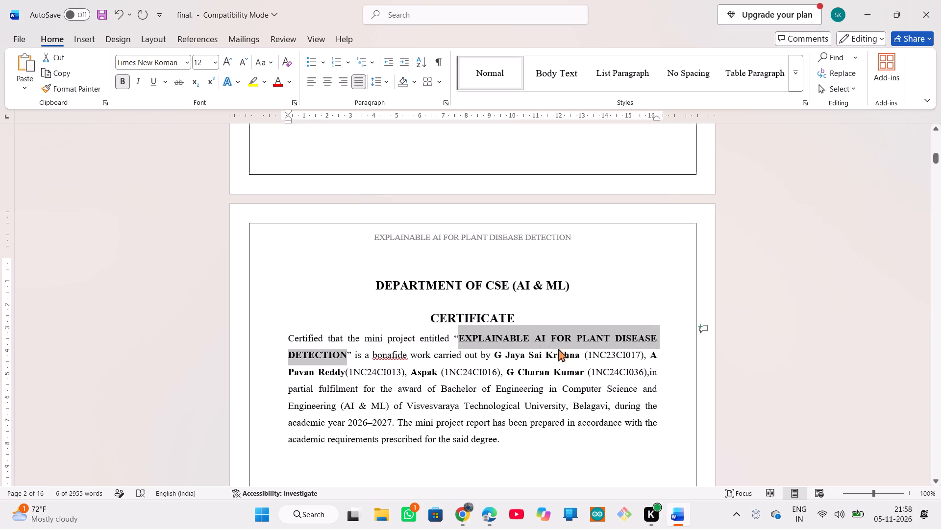
{"action": "left_click", "coordinate": [121, 84]}
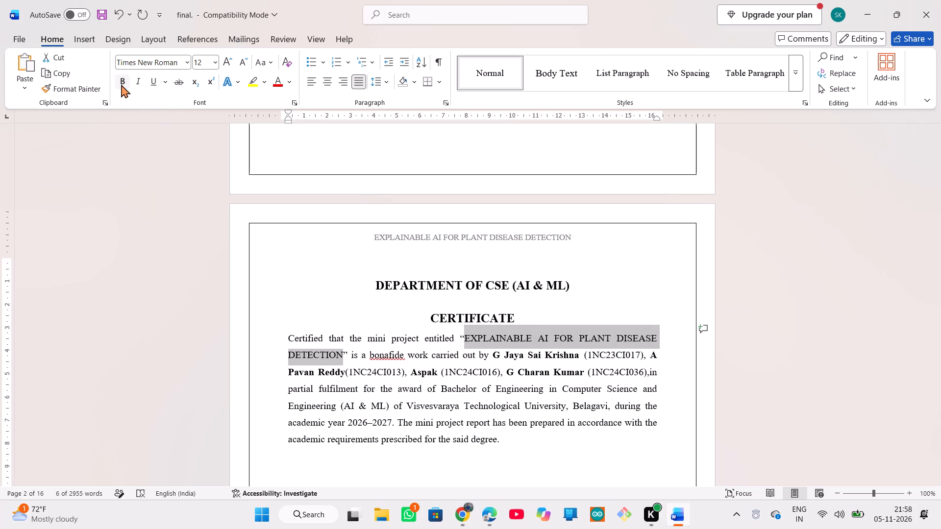
{"action": "left_click", "coordinate": [116, 85]}
{"action": "left_click", "coordinate": [201, 62]}
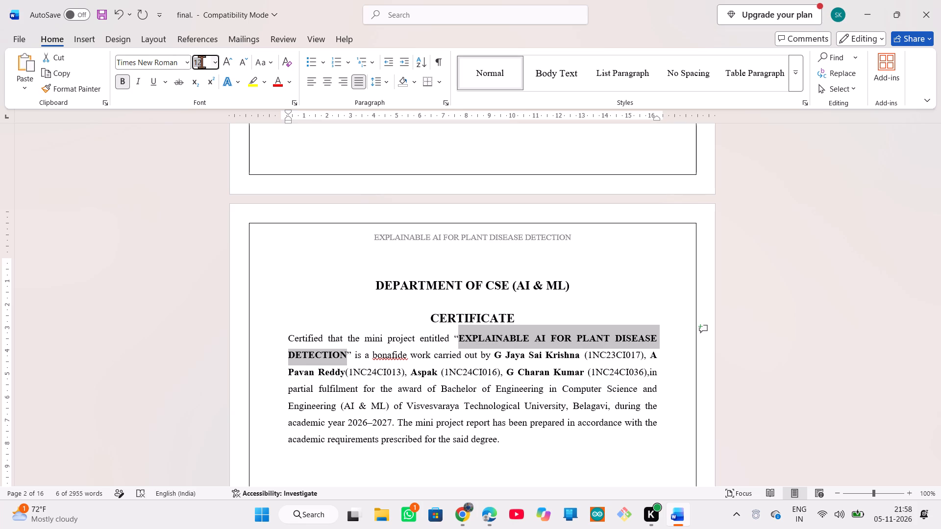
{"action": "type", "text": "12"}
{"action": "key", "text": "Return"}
Delete the project title between the quotation marks in the certificate paragraph.
{"action": "left_click", "coordinate": [516, 362]}
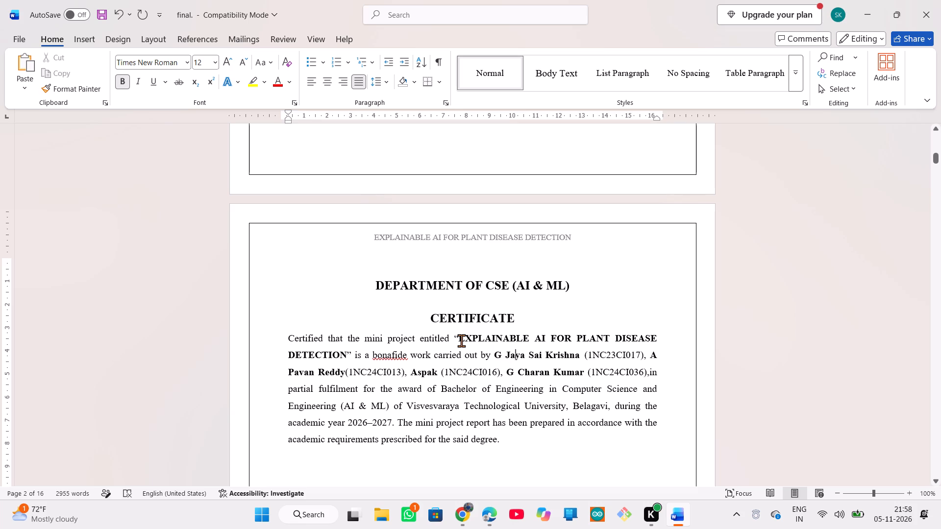
{"action": "left_click_drag", "start_coordinate": [461, 340], "coordinate": [350, 355]}
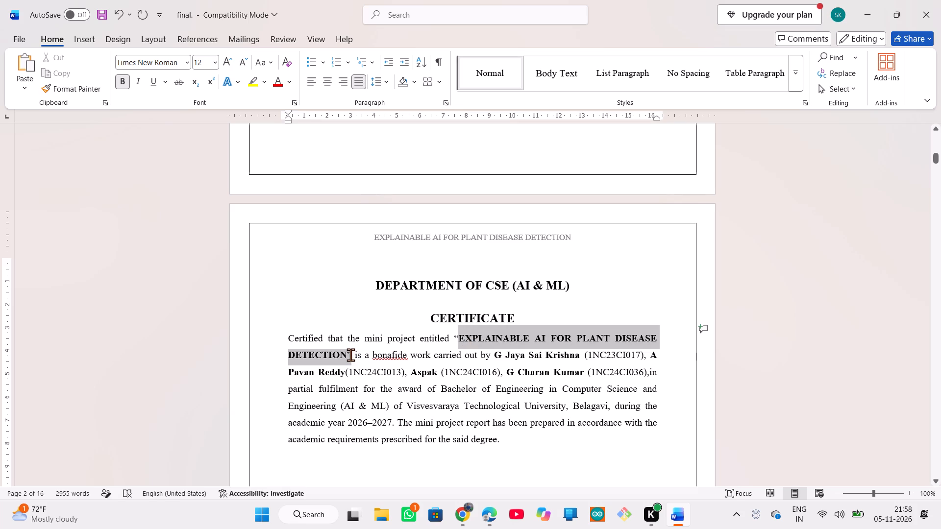
{"action": "left_click_drag", "start_coordinate": [350, 355], "coordinate": [345, 355]}
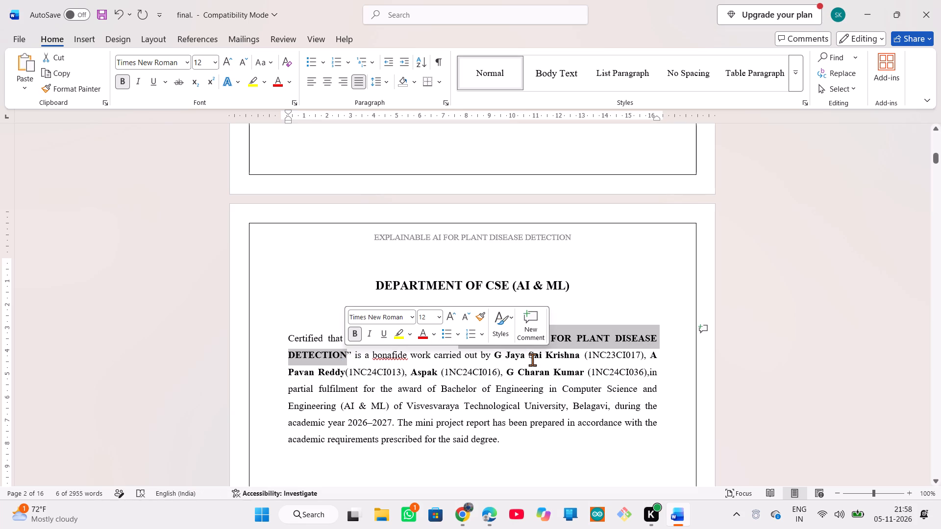
{"action": "key", "text": "Delete"}
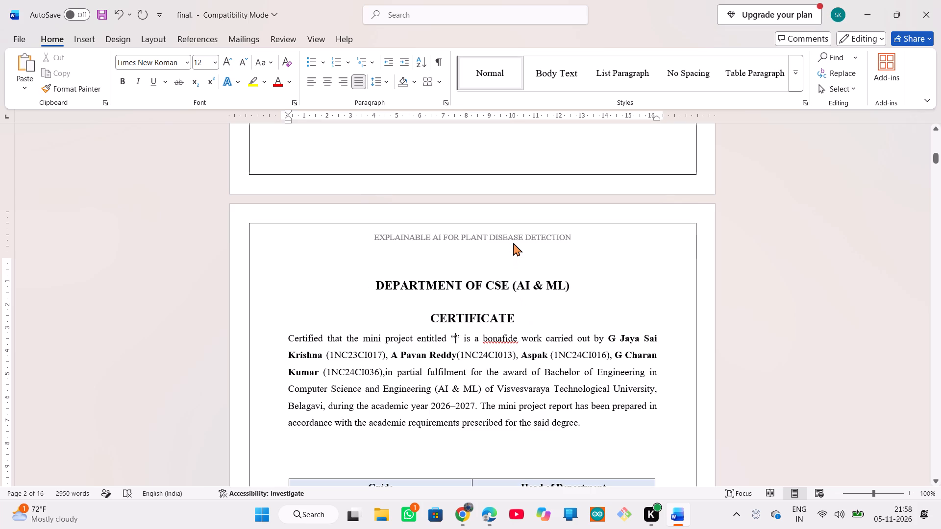
Copy the title from the Section 2 header into the empty quotation marks in the certificate paragraph, keeping the sentence in one paragraph.
{"action": "left_click", "coordinate": [513, 235]}
{"action": "double_click", "coordinate": [513, 235]}
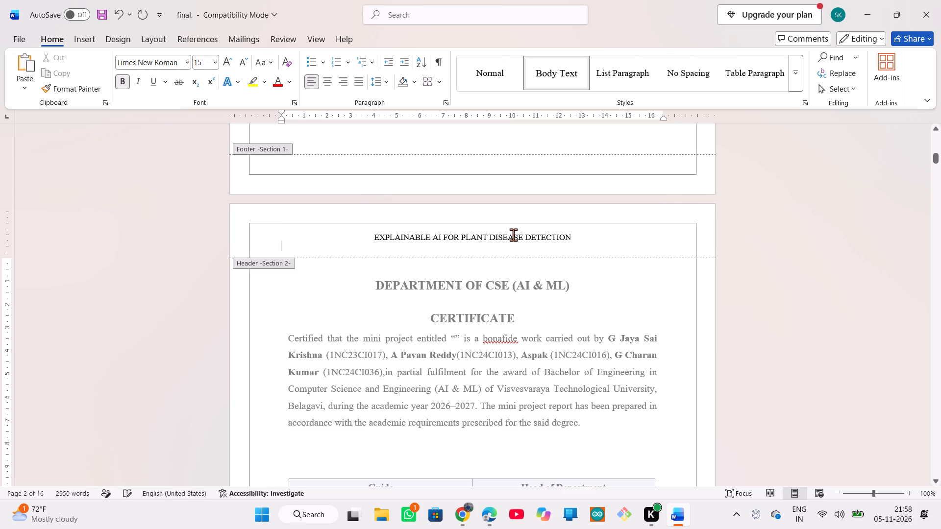
{"action": "left_click", "coordinate": [513, 235]}
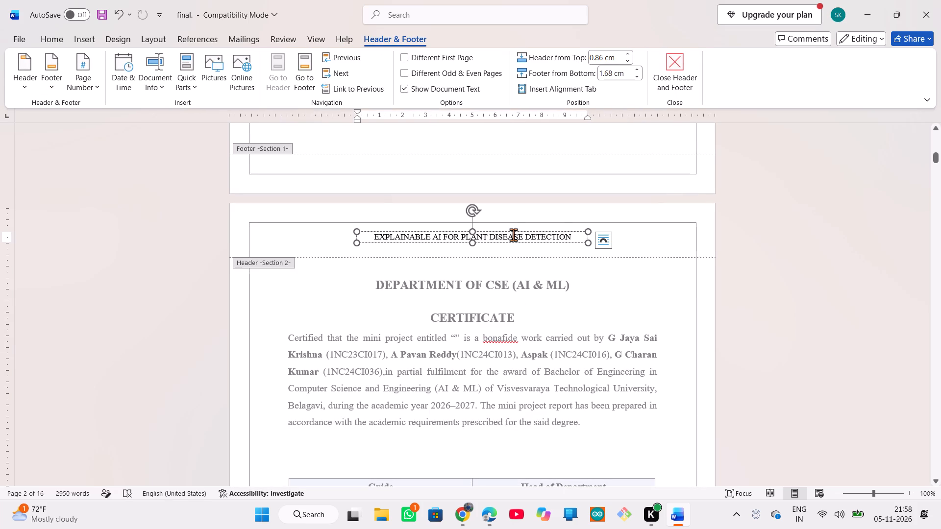
{"action": "key", "text": "ctrl+a"}
{"action": "key", "text": "ctrl+c"}
{"action": "key", "text": "Escape"}
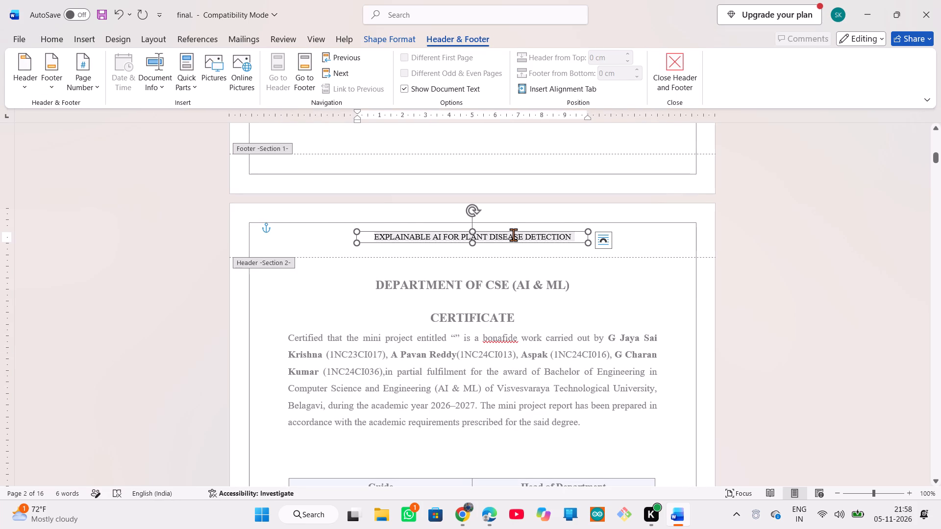
{"action": "key", "text": "Escape"}
{"action": "key", "text": "Escape"}
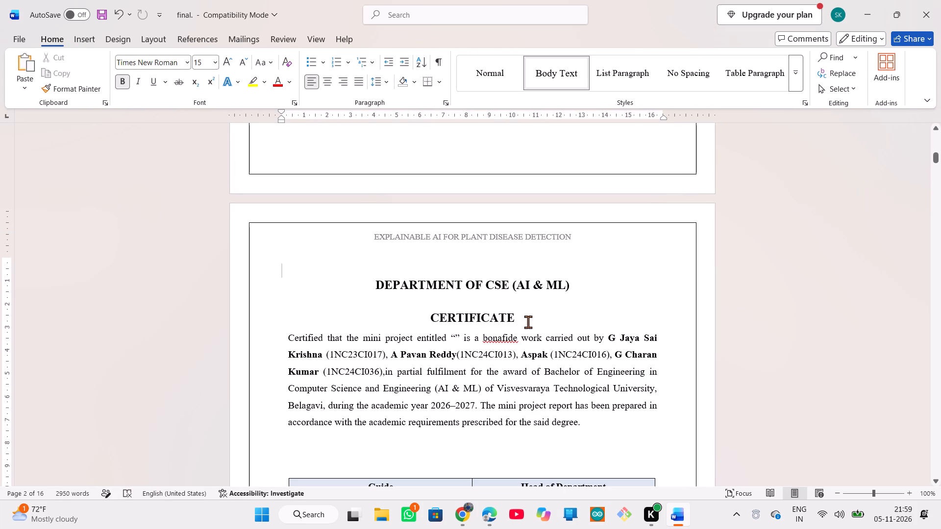
{"action": "left_click", "coordinate": [456, 339]}
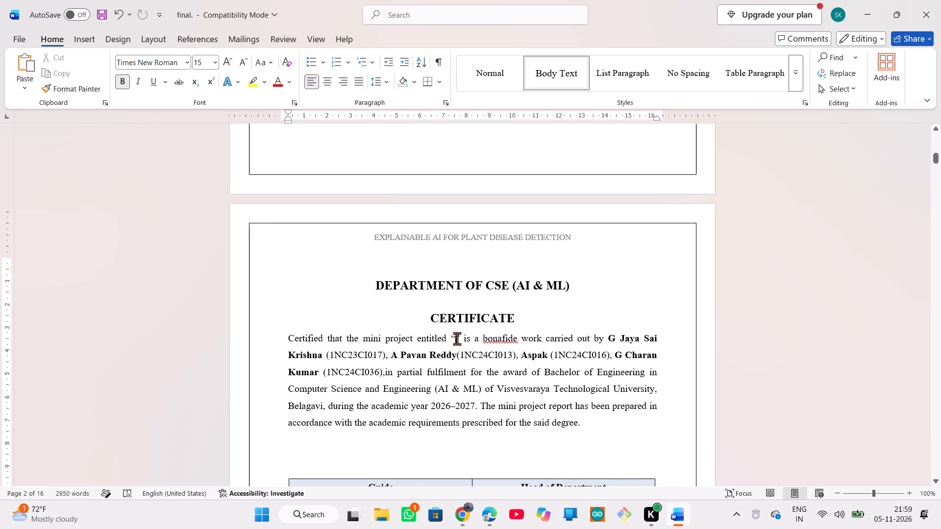
{"action": "key", "text": "ctrl+v"}
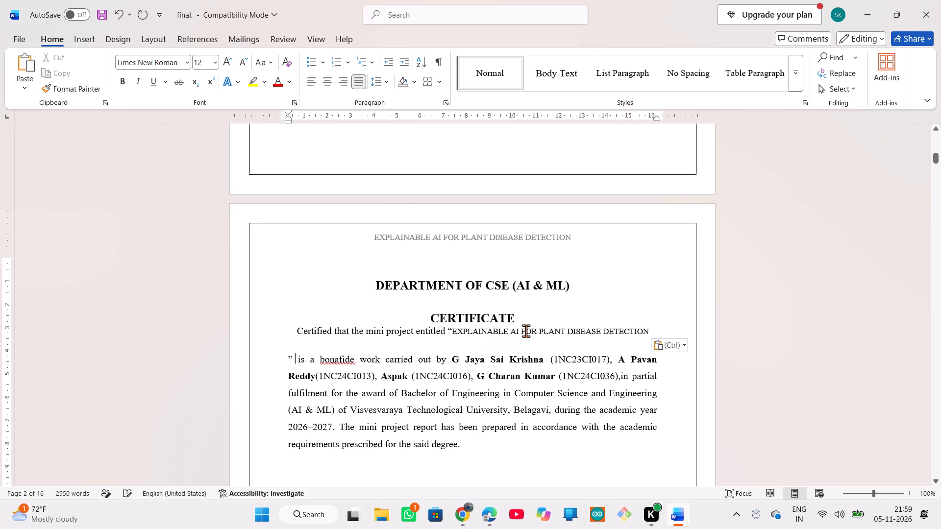
{"action": "key", "text": "BackSpace"}
{"action": "key", "text": "BackSpace"}
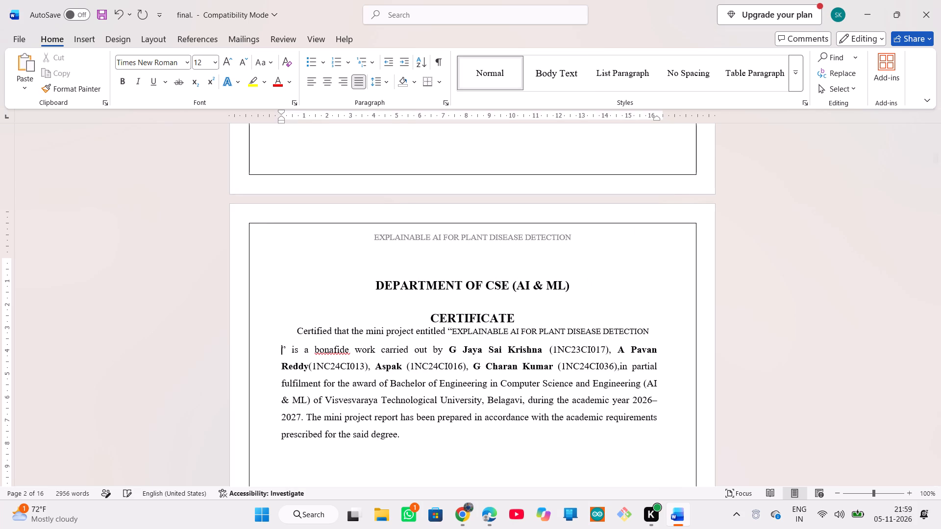
{"action": "key", "text": "BackSpace"}
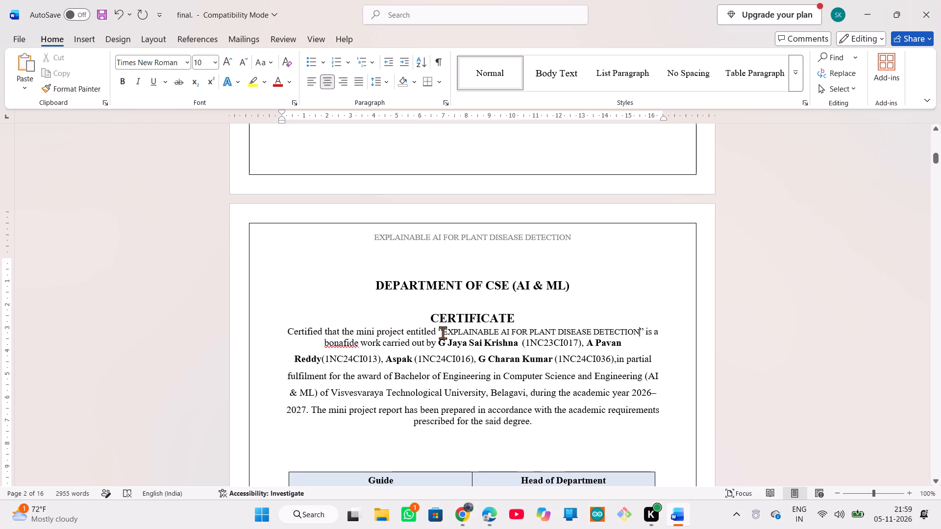
Format the pasted project title as bold with font size 11, and justify the certificate paragraph.
{"action": "left_click_drag", "start_coordinate": [443, 333], "coordinate": [676, 332]}
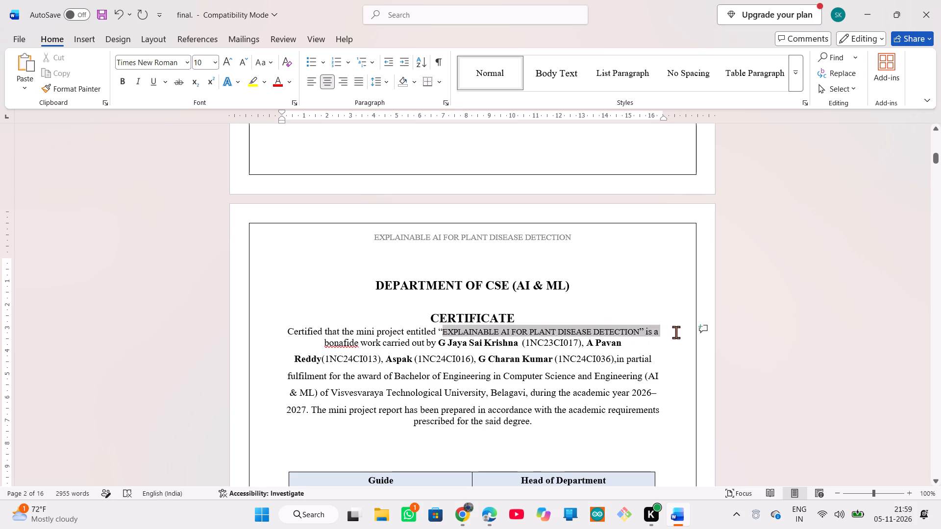
{"action": "left_click_drag", "start_coordinate": [676, 332], "coordinate": [639, 332]}
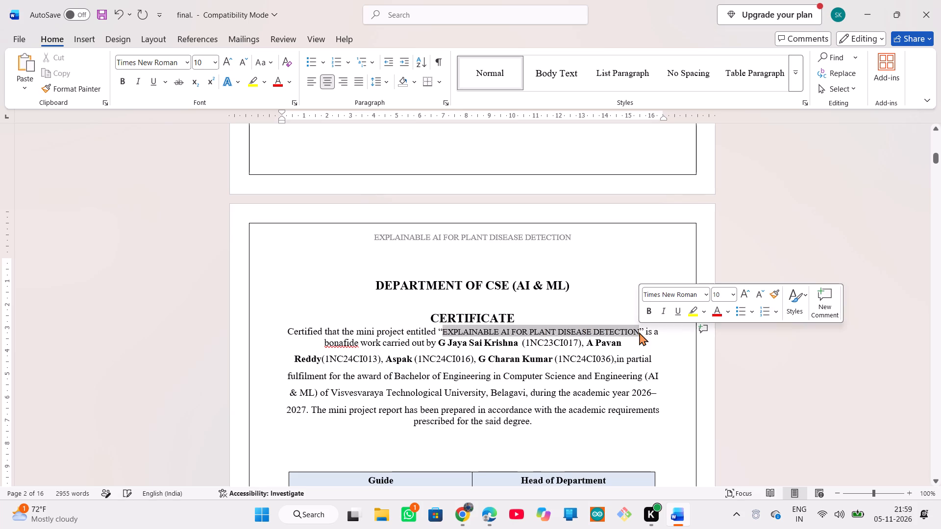
{"action": "left_click", "coordinate": [228, 66]}
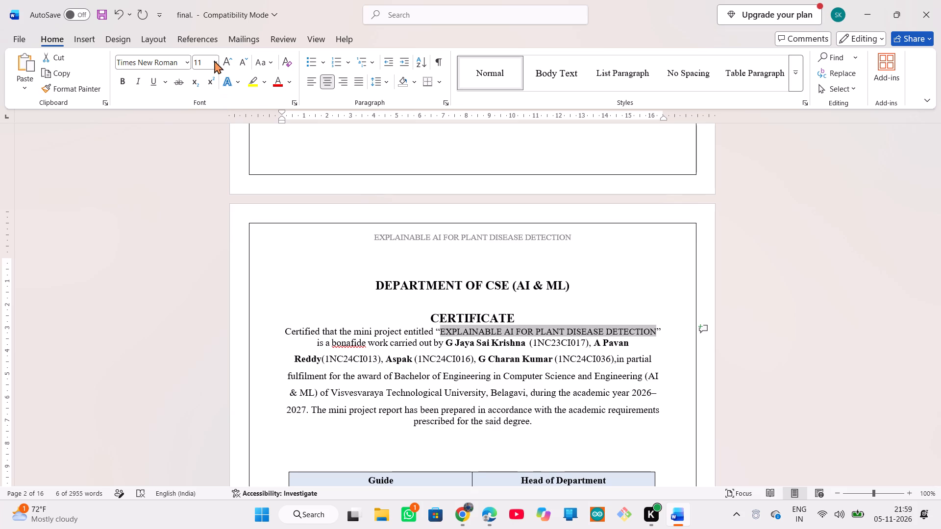
{"action": "left_click", "coordinate": [229, 68]}
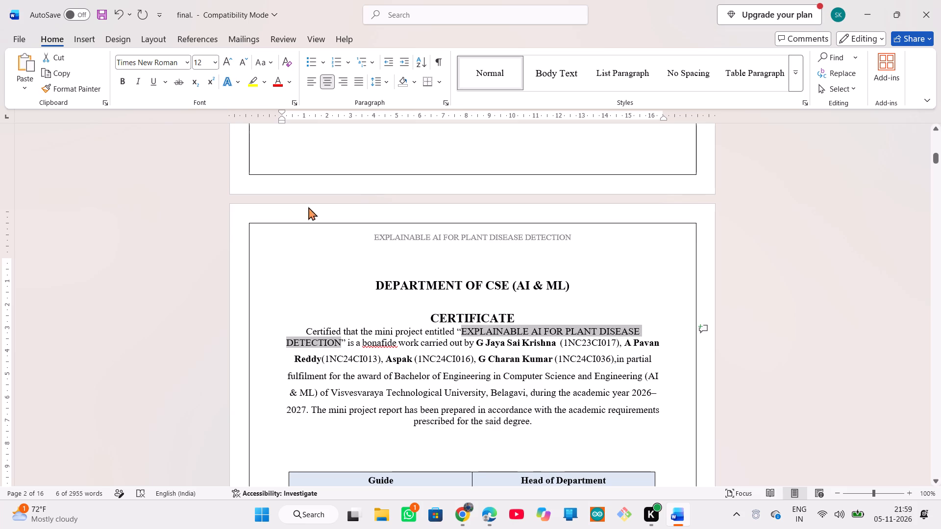
{"action": "left_click", "coordinate": [360, 82]}
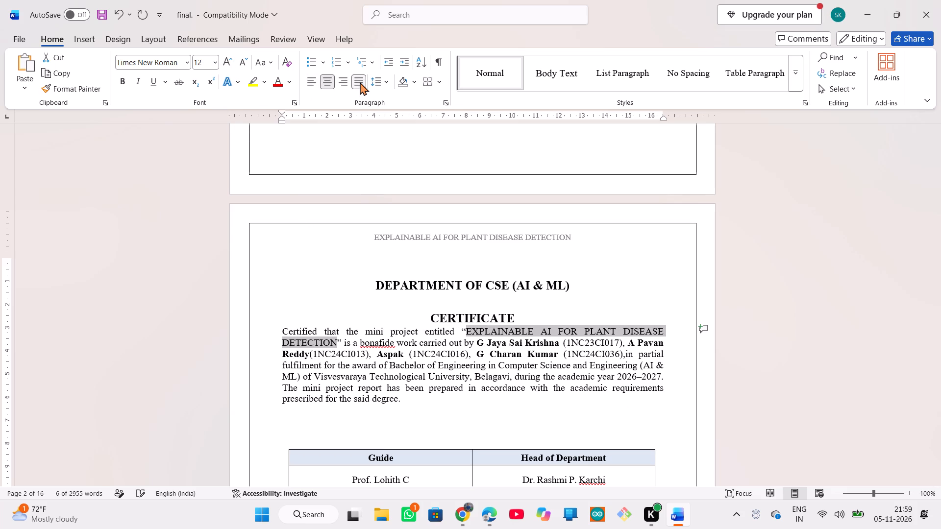
{"action": "left_click", "coordinate": [120, 84]}
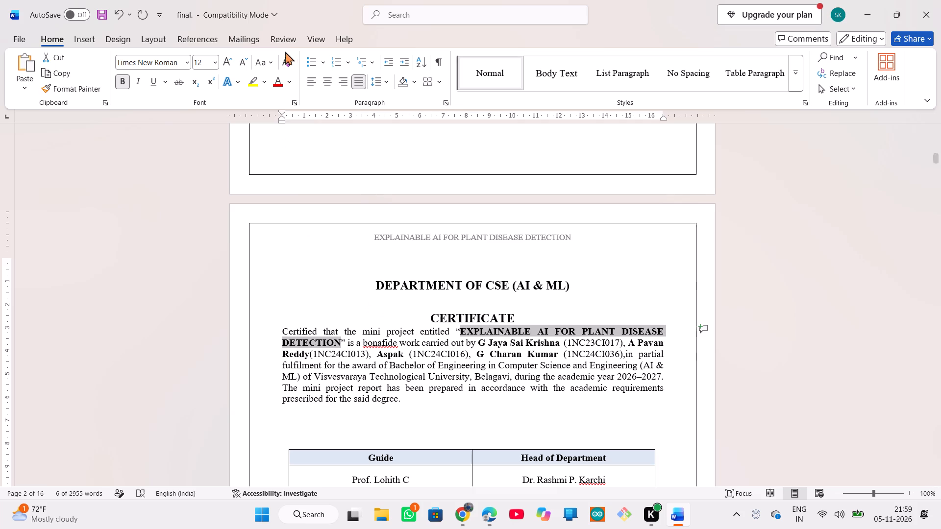
{"action": "left_click", "coordinate": [248, 62]}
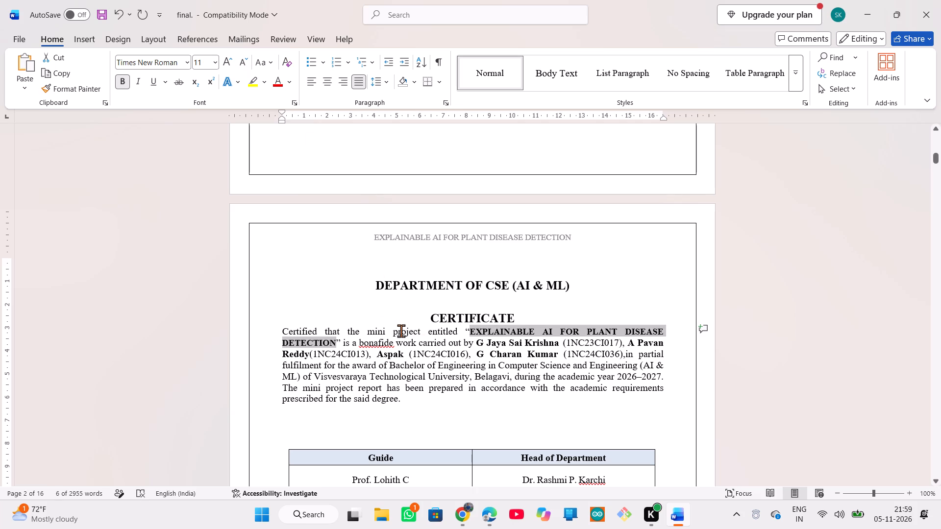
{"action": "left_click", "coordinate": [398, 331]}
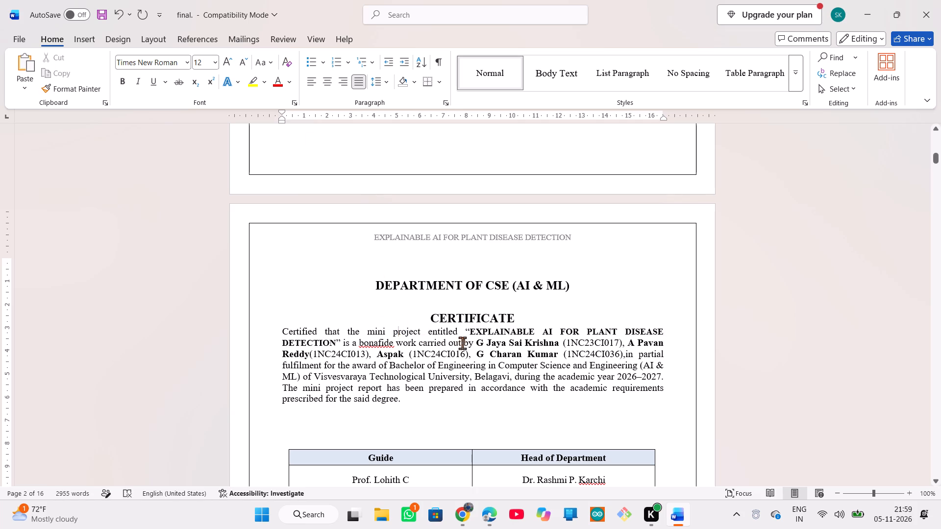
Set the line spacing of the whole certificate paragraph to 1.15.
{"action": "left_click", "coordinate": [471, 331]}
{"action": "left_click_drag", "start_coordinate": [282, 328], "coordinate": [399, 397]}
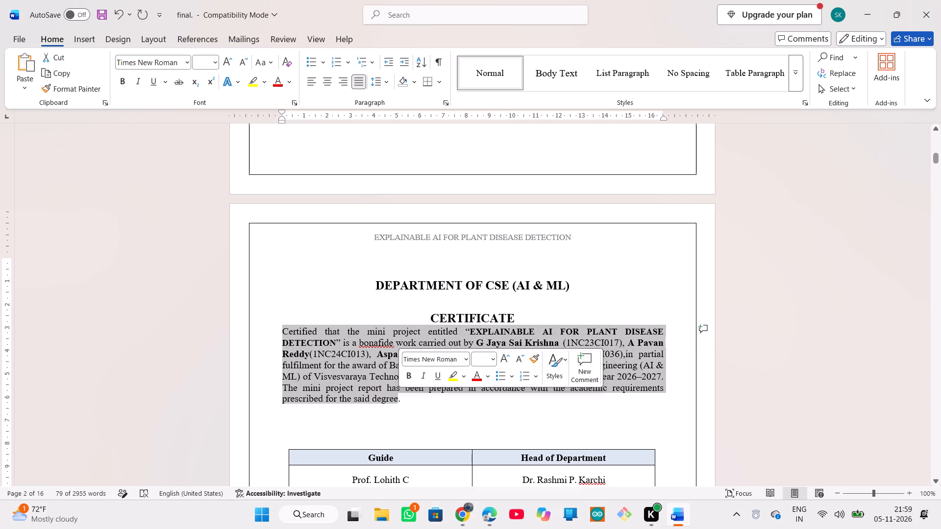
{"action": "left_click", "coordinate": [388, 85]}
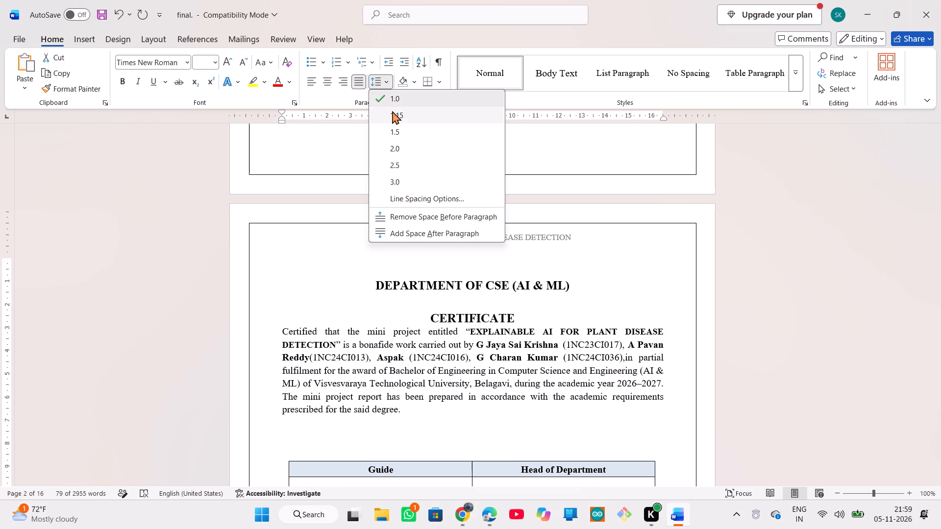
{"action": "left_click", "coordinate": [392, 111]}
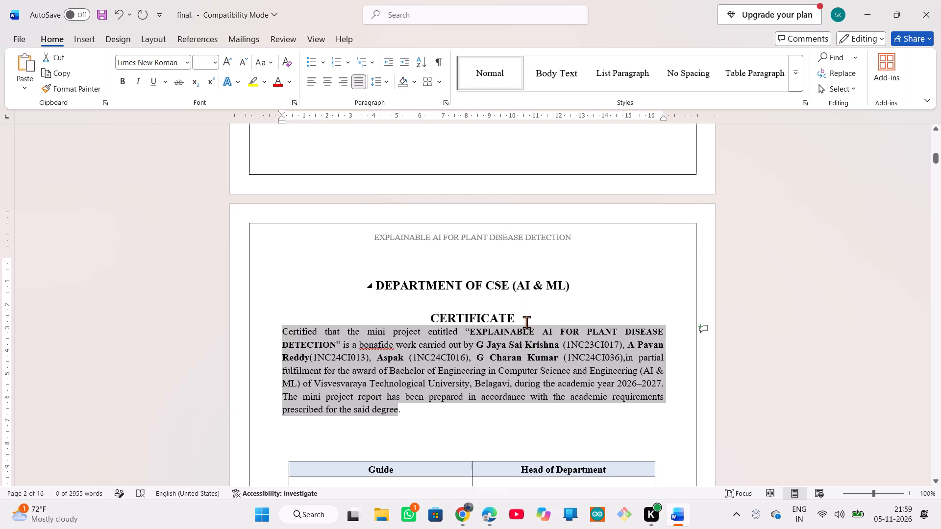
Insert a blank line between the CERTIFICATE heading and the certificate paragraph.
{"action": "left_click", "coordinate": [527, 322]}
{"action": "key", "text": "Return"}
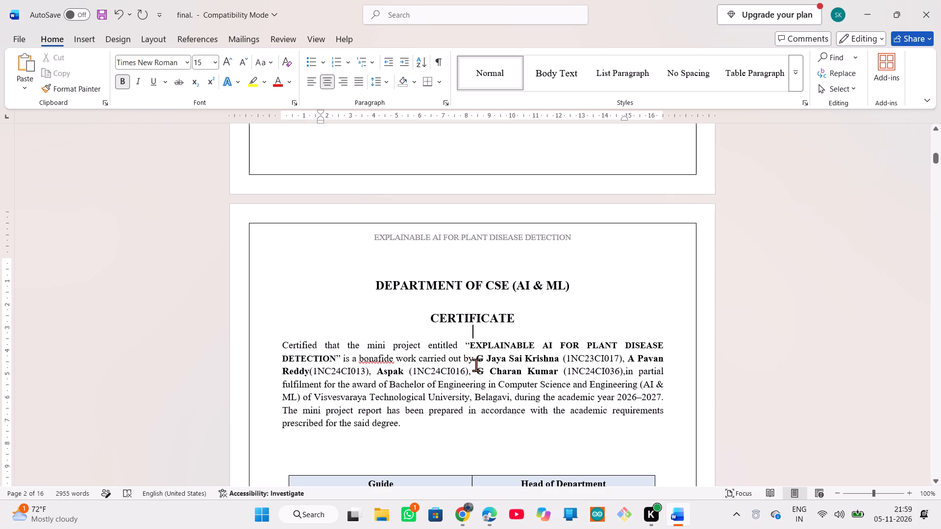
Replace the first student's name in the certificate paragraph with the new team member's name, starting with the initial and a period.
{"action": "left_click_drag", "start_coordinate": [478, 360], "coordinate": [546, 359]}
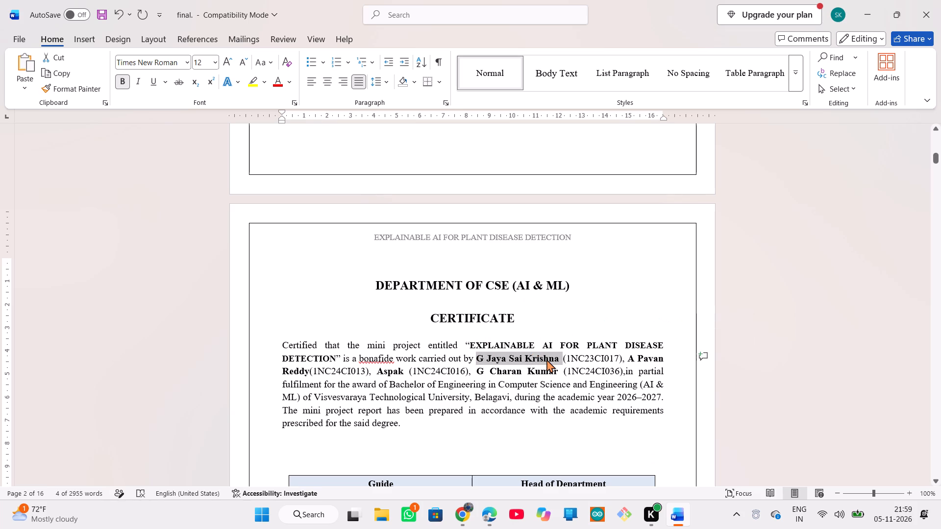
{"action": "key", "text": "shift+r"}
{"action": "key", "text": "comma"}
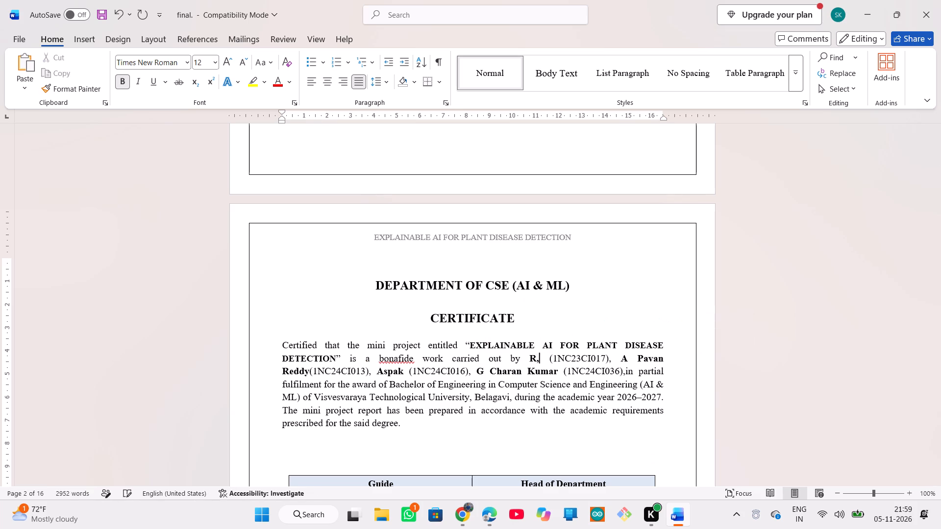
{"action": "key", "text": "BackSpace"}
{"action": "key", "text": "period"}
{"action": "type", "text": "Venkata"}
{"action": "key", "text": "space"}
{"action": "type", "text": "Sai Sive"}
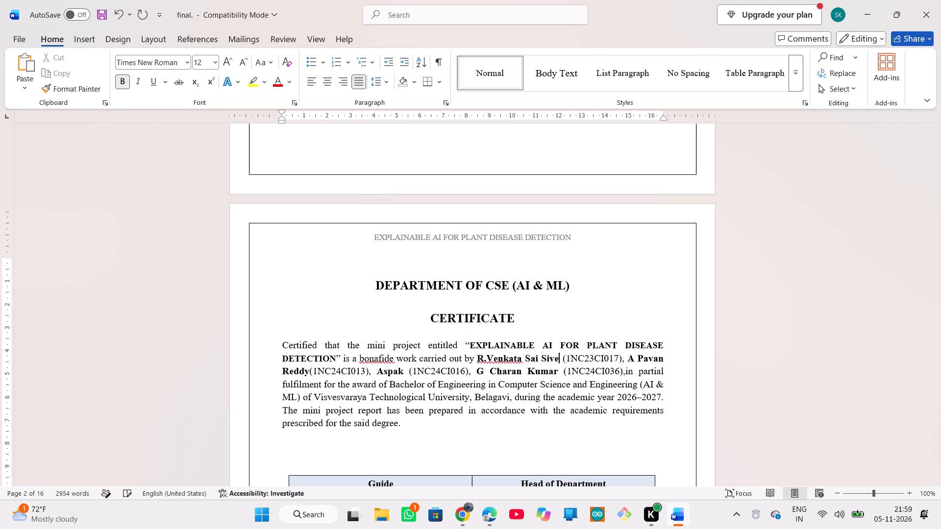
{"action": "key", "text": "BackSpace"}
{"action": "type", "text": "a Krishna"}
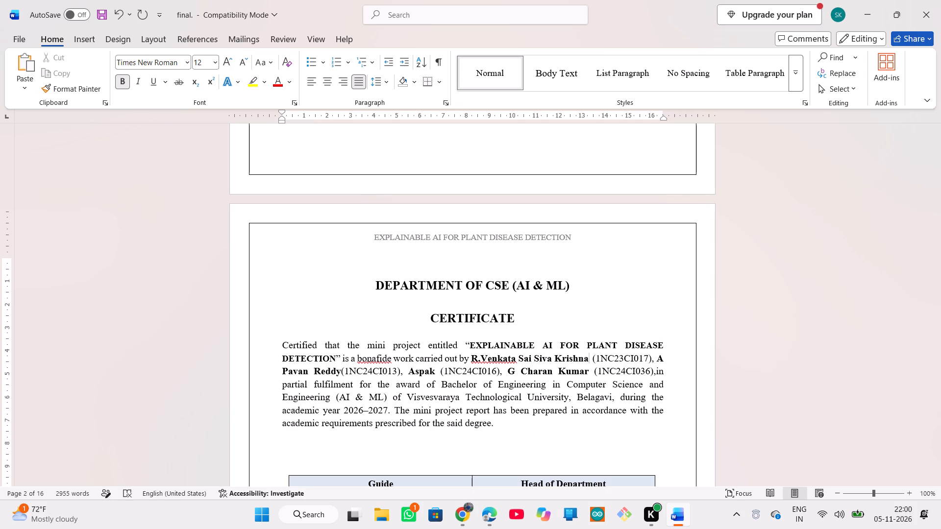
Insert a space after the initial in the first student's name.
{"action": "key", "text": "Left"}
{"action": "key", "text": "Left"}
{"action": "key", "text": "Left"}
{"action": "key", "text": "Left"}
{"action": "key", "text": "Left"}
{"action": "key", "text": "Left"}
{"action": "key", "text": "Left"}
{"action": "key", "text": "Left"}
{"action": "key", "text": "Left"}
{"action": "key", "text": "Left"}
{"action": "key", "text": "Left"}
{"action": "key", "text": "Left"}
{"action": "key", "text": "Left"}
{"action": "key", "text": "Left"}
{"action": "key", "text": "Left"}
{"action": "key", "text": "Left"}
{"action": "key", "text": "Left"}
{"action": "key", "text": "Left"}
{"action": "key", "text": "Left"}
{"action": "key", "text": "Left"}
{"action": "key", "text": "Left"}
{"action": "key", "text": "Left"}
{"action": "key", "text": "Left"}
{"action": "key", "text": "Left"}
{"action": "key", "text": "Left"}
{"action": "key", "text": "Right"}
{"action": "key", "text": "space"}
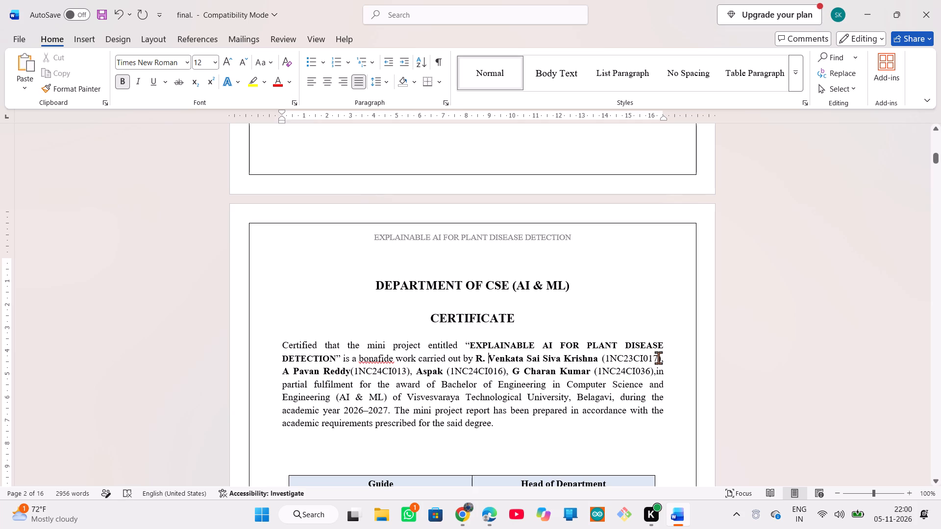
Replace the last two digits of the first student's registration number in the certificate paragraph with the new member's digits.
{"action": "left_click", "coordinate": [658, 361]}
{"action": "key", "text": "BackSpace"}
{"action": "key", "text": "BackSpace"}
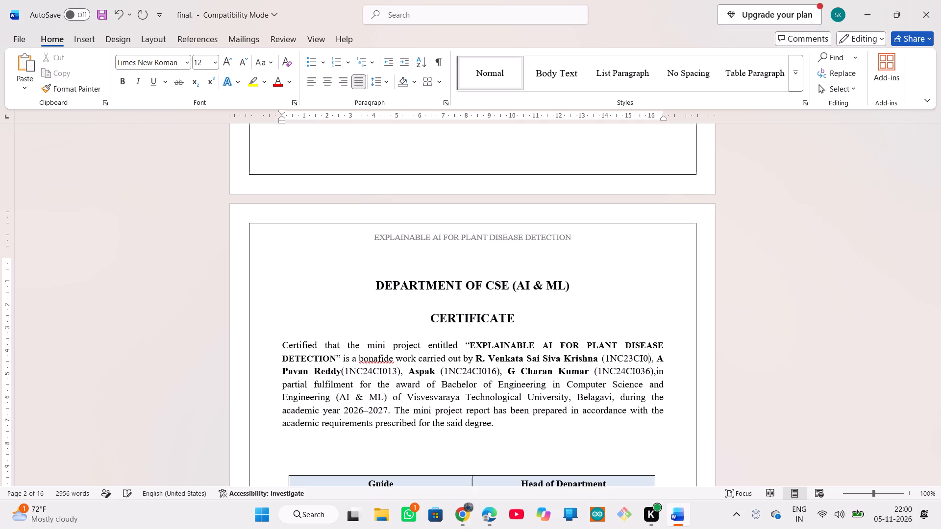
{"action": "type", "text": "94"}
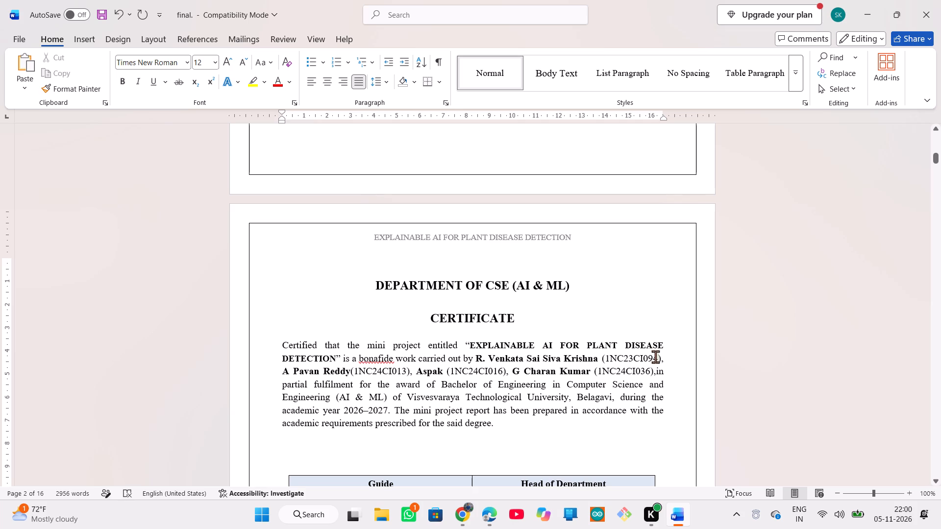
Correct the year part of the first student's registration number in the certificate paragraph to 24.
{"action": "left_click", "coordinate": [632, 359]}
{"action": "key", "text": "BackSpace"}
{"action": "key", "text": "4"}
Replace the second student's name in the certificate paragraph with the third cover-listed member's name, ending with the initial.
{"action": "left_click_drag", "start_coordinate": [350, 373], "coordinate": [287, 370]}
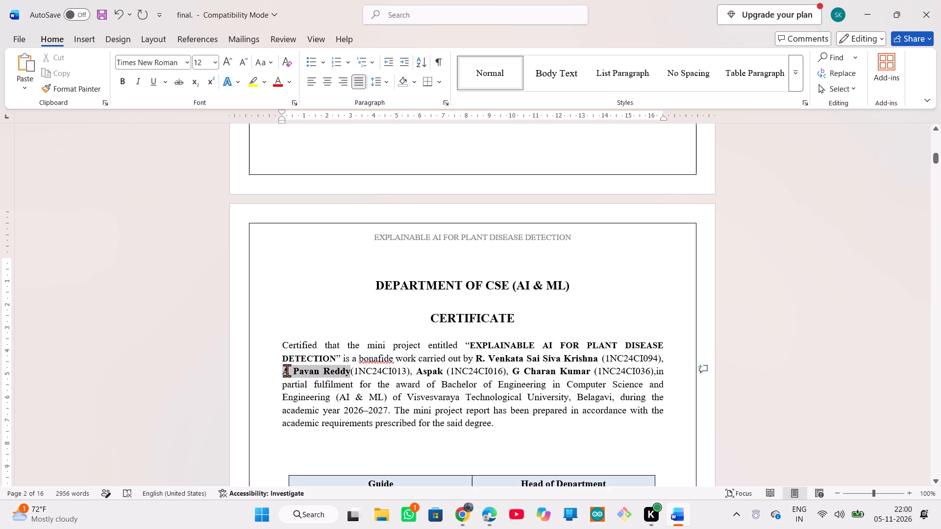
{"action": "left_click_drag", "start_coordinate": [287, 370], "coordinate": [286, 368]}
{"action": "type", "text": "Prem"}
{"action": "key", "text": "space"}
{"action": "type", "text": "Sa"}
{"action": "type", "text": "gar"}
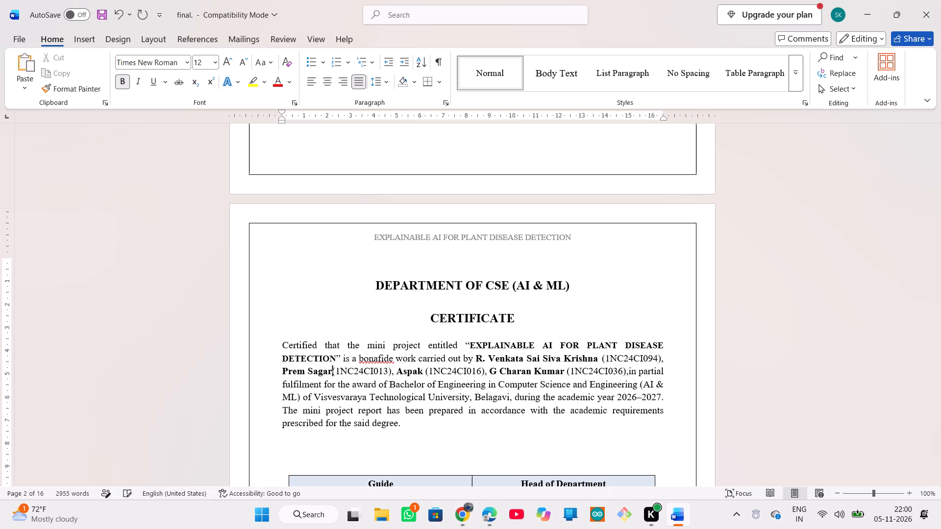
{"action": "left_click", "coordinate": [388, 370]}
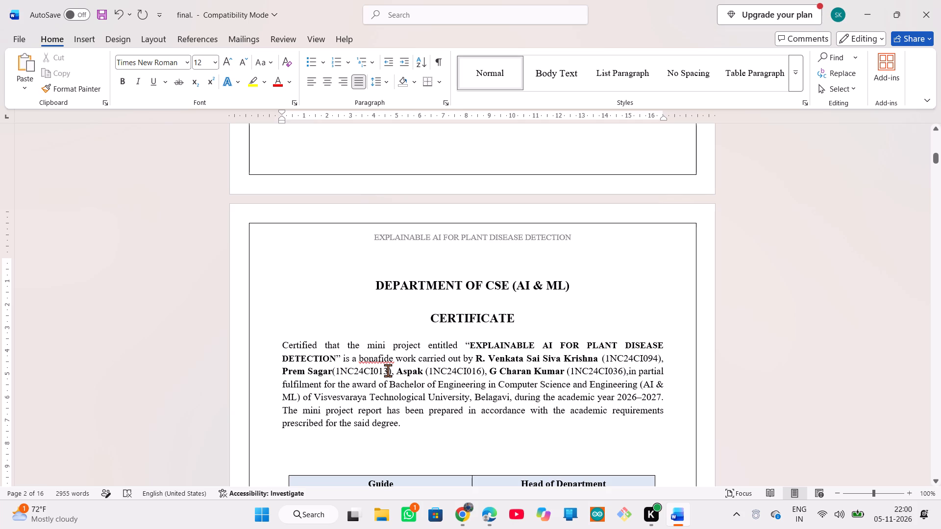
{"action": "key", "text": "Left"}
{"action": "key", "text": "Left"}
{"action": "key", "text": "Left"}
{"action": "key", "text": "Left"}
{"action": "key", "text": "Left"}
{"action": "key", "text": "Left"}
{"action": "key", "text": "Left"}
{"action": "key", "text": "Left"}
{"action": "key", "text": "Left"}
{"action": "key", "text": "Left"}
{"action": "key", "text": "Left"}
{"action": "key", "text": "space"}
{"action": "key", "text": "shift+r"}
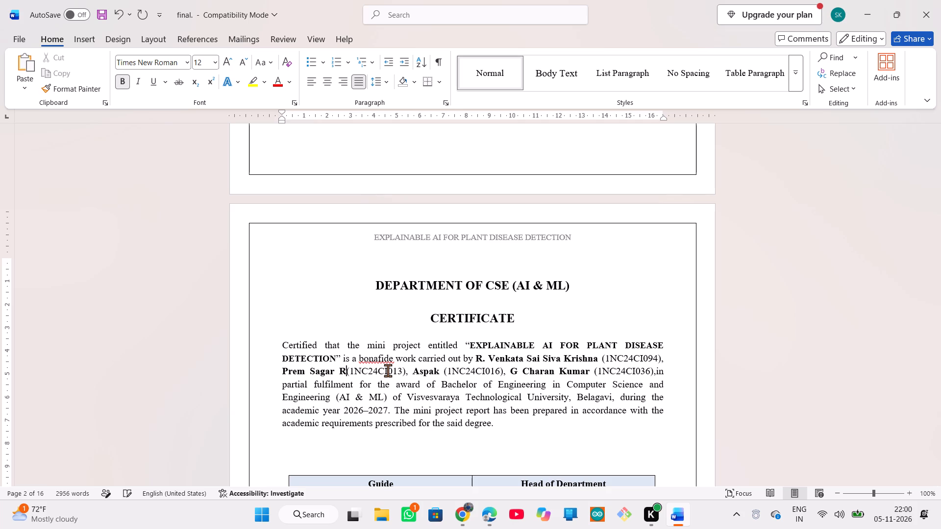
Replace the last two digits of the second student's registration number in the certificate paragraph with the third cover-listed member's digits.
{"action": "left_click", "coordinate": [402, 371]}
{"action": "key", "text": "BackSpace"}
{"action": "key", "text": "BackSpace"}
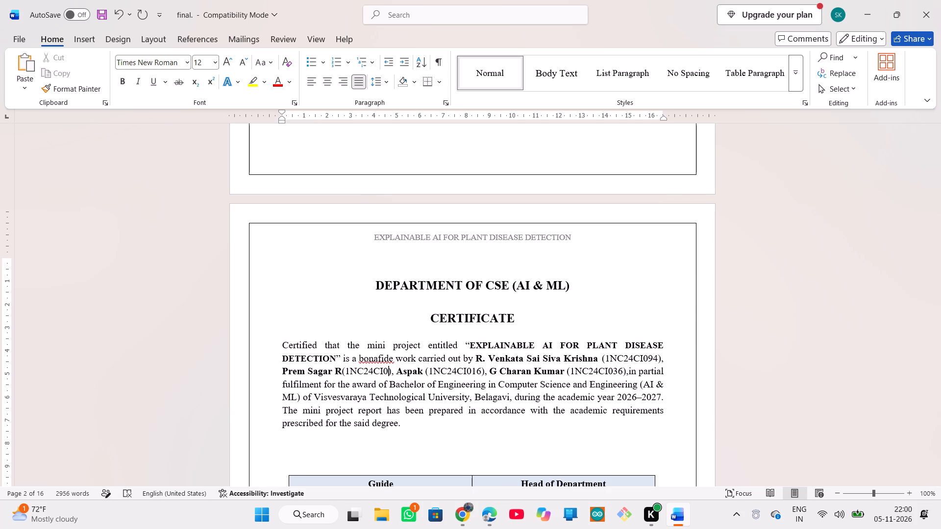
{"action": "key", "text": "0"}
{"action": "key", "text": "BackSpace"}
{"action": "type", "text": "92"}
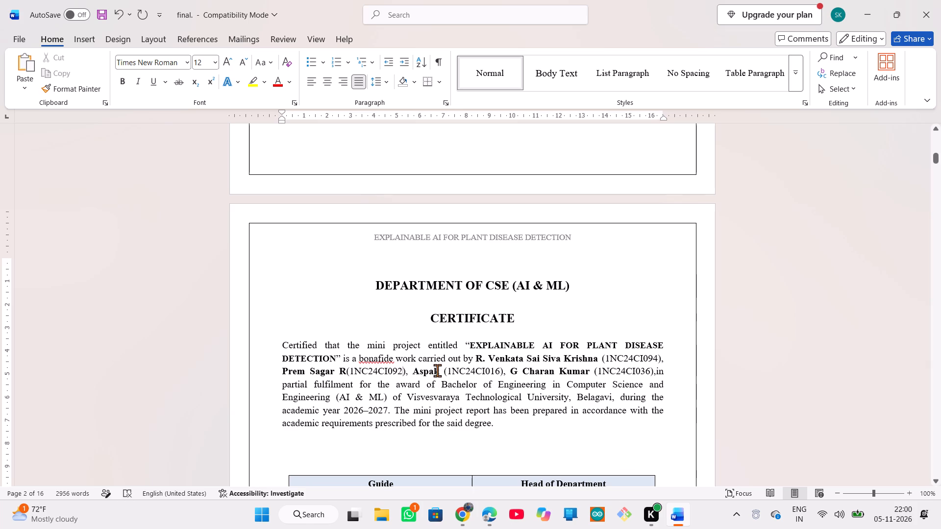
Replace the third student's name in the certificate paragraph with the fourth cover-listed member's name and initials, without a space before the registration number.
{"action": "left_click_drag", "start_coordinate": [437, 370], "coordinate": [412, 376]}
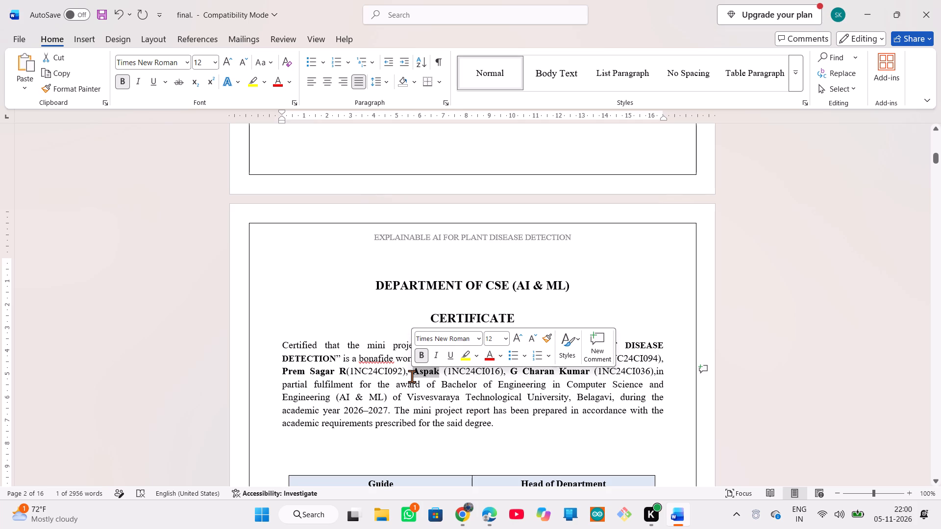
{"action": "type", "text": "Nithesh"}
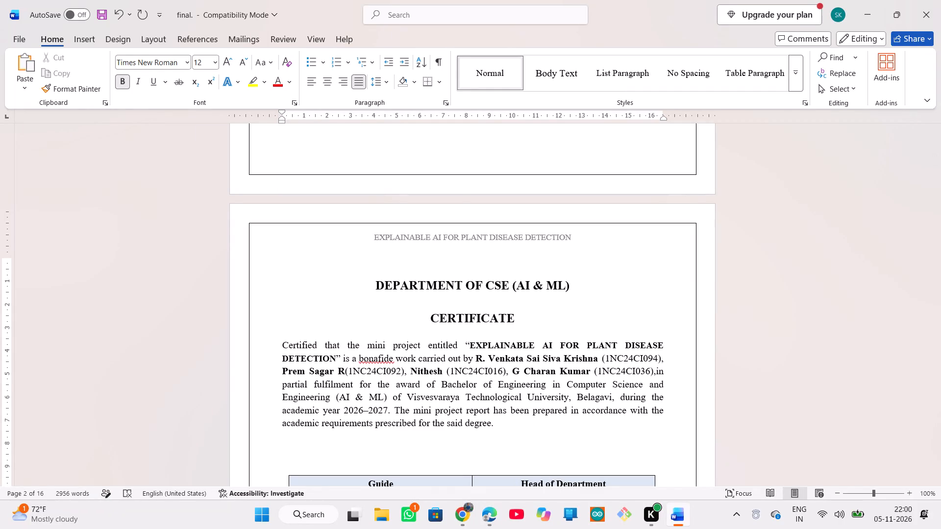
{"action": "scroll", "coordinate": [514, 334], "scroll_direction": "up", "scroll_amount": 5}
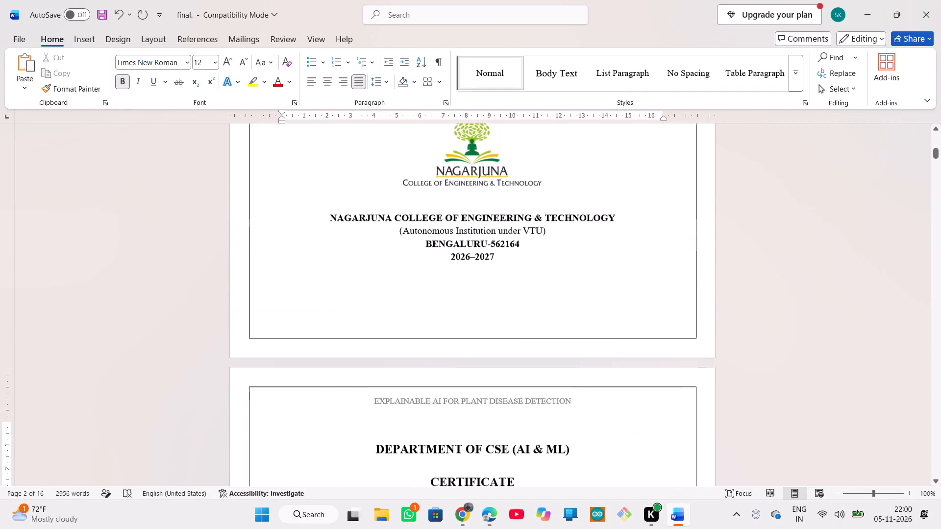
{"action": "scroll", "coordinate": [514, 334], "scroll_direction": "up", "scroll_amount": 5}
{"action": "scroll", "coordinate": [514, 334], "scroll_direction": "down", "scroll_amount": 3}
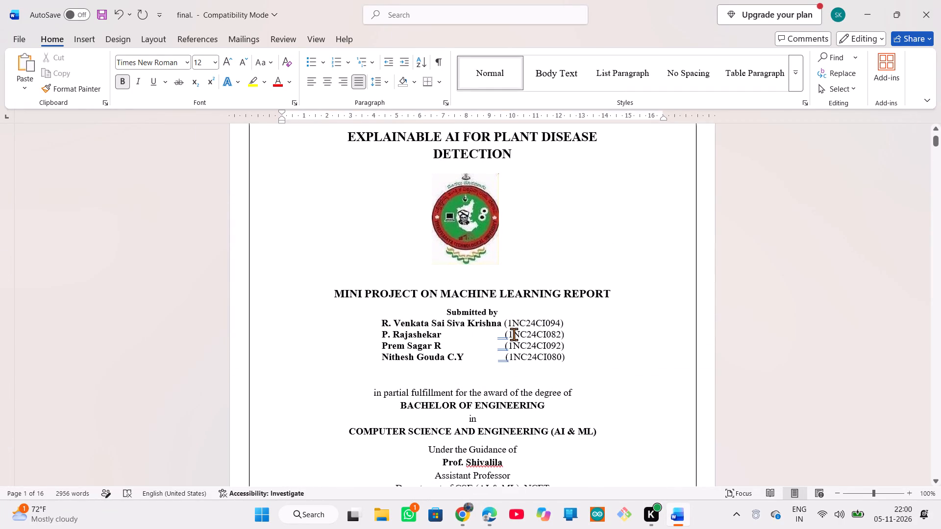
{"action": "scroll", "coordinate": [514, 334], "scroll_direction": "down", "scroll_amount": 10}
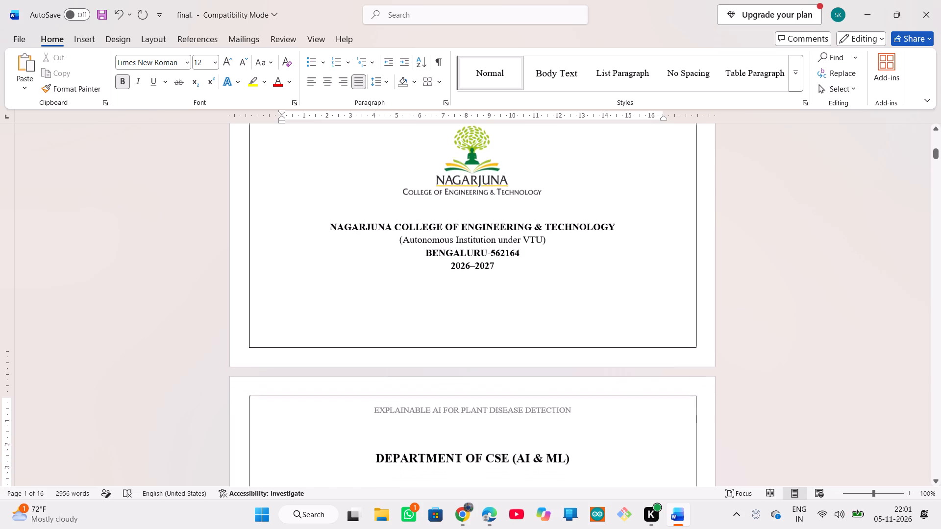
{"action": "scroll", "coordinate": [514, 334], "scroll_direction": "down", "scroll_amount": 1}
{"action": "scroll", "coordinate": [514, 334], "scroll_direction": "up", "scroll_amount": 2}
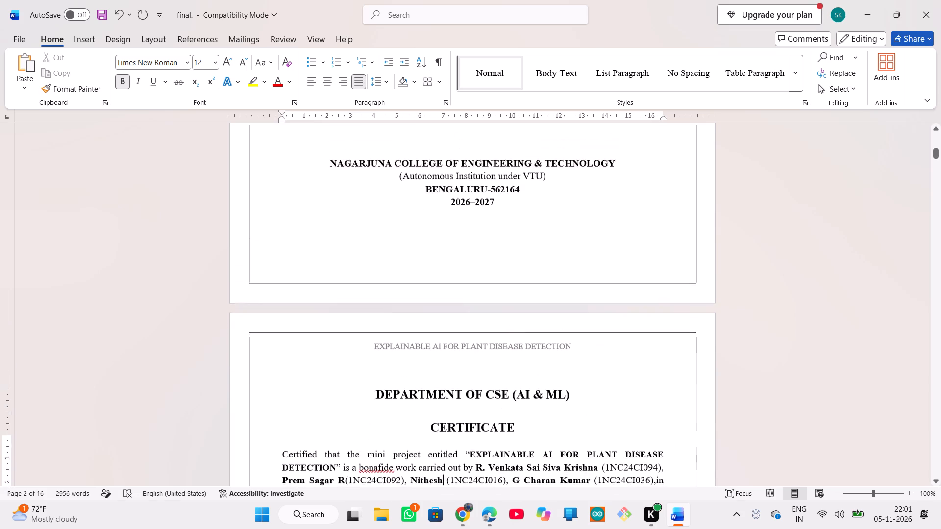
{"action": "scroll", "coordinate": [514, 334], "scroll_direction": "up", "scroll_amount": 2}
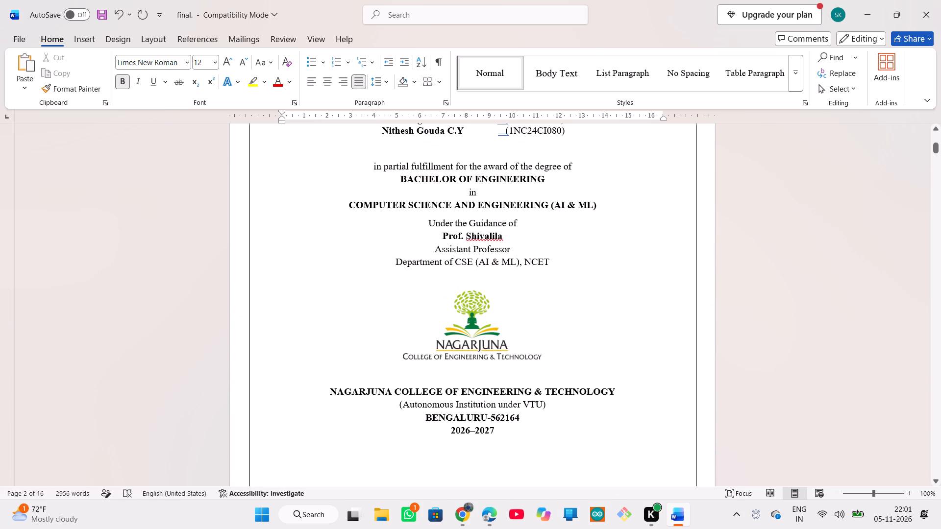
{"action": "scroll", "coordinate": [514, 334], "scroll_direction": "up", "scroll_amount": 2}
{"action": "scroll", "coordinate": [514, 334], "scroll_direction": "down", "scroll_amount": 9}
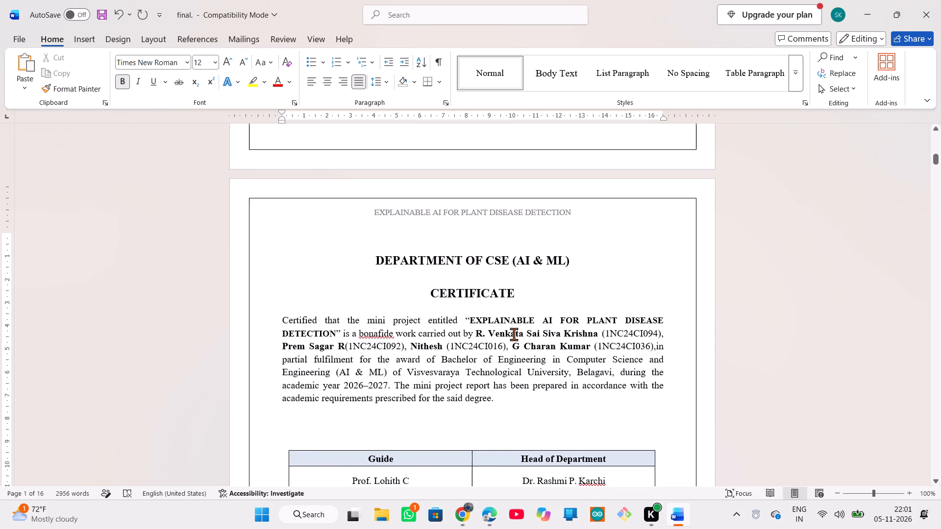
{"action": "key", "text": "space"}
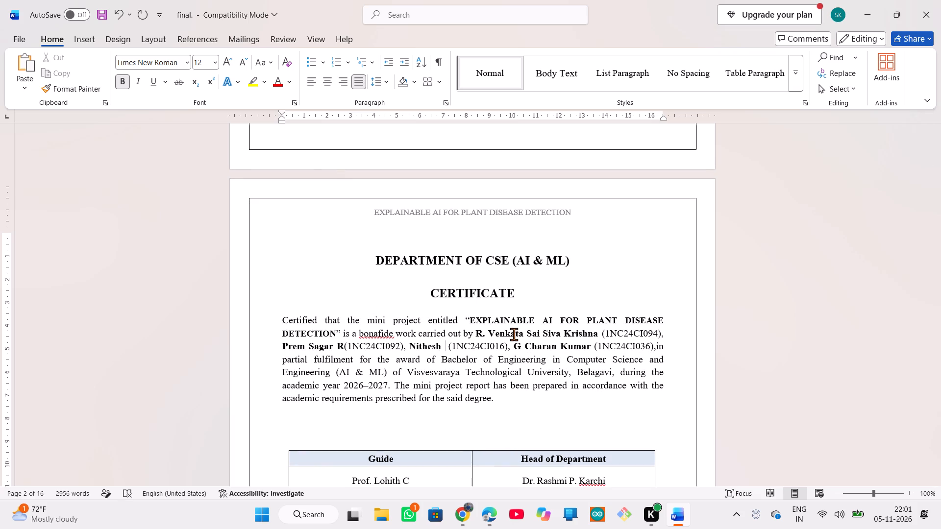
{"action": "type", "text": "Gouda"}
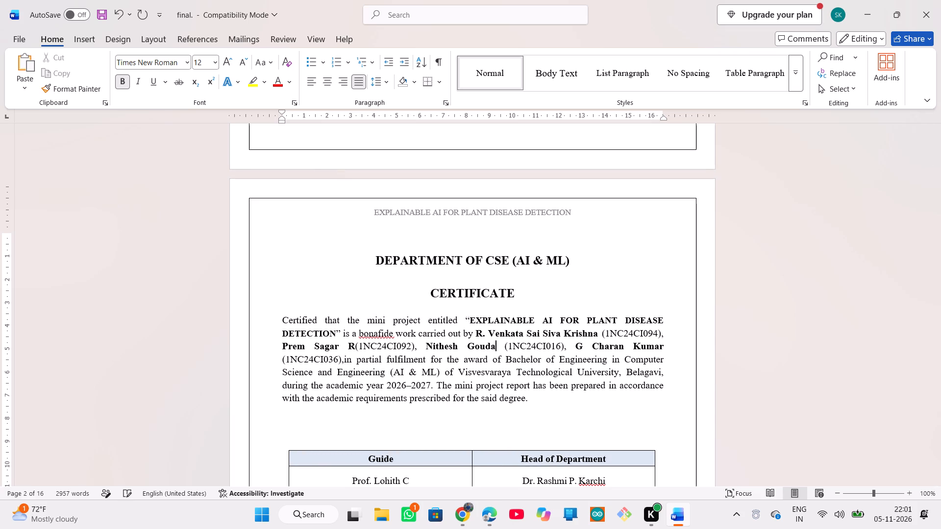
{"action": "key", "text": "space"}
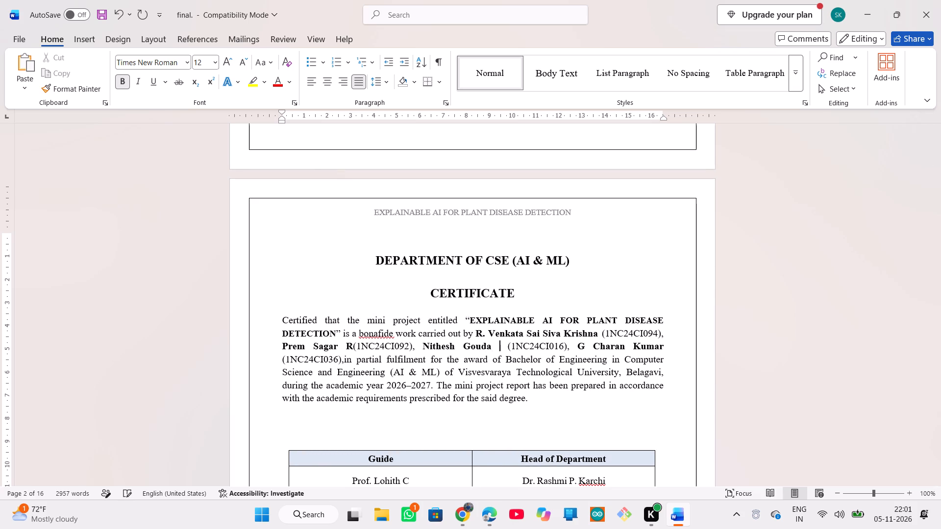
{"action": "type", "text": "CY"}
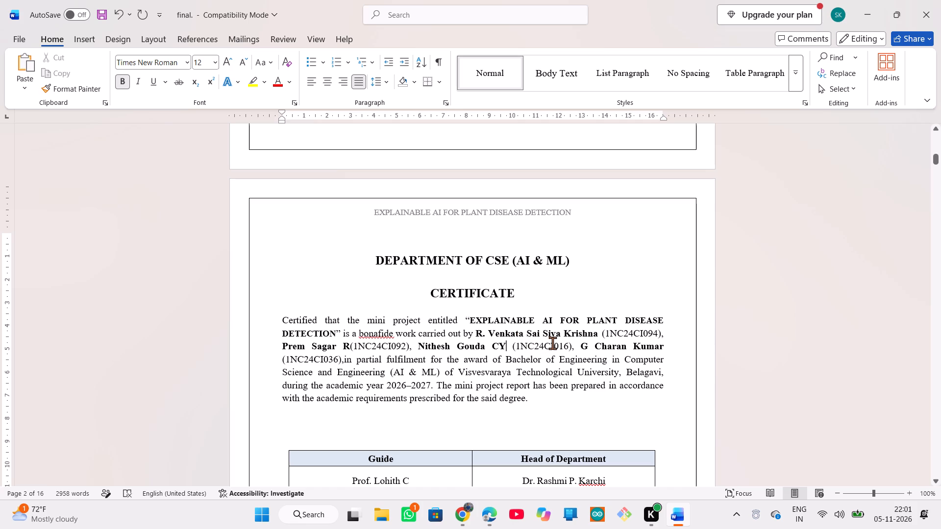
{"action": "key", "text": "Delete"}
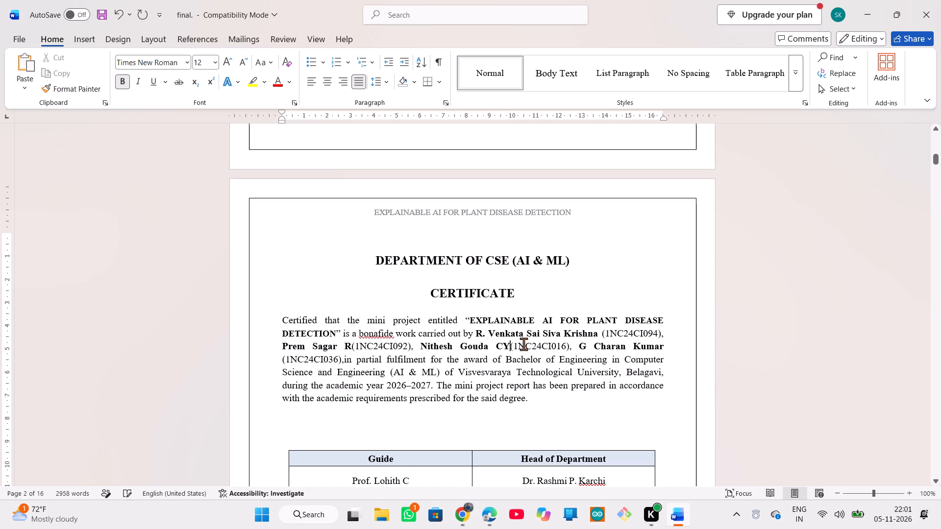
Replace the last two digits of the third student's registration number in the certificate paragraph with the fourth cover-listed member's digits.
{"action": "left_click", "coordinate": [567, 345]}
{"action": "key", "text": "BackSpace"}
{"action": "key", "text": "BackSpace"}
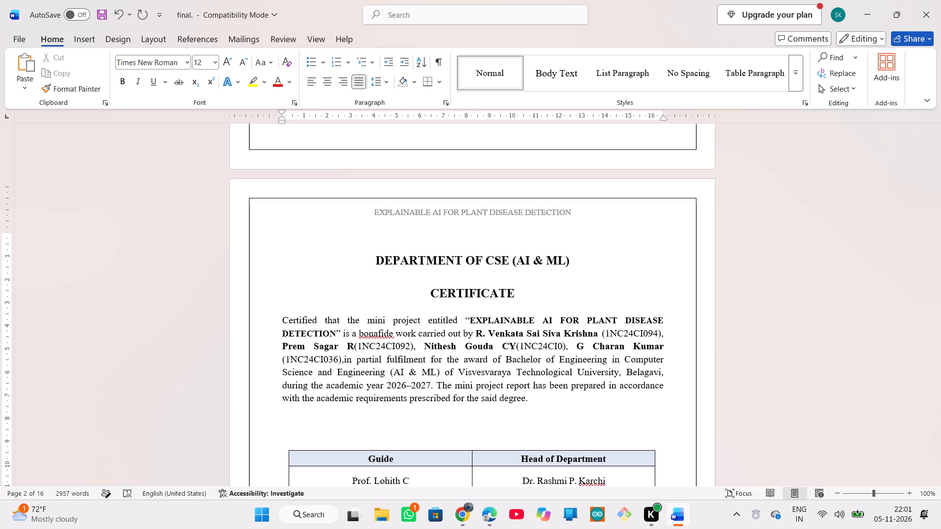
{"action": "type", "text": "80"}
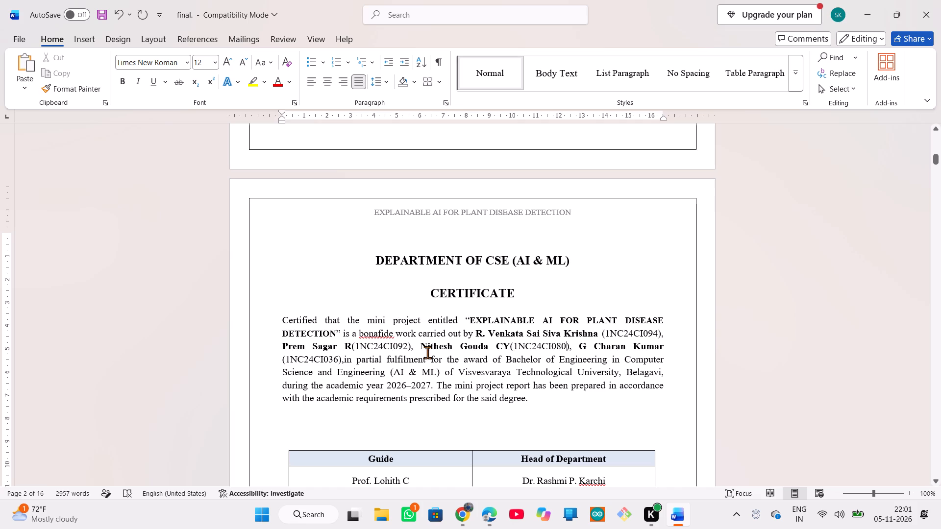
Replace the second student's name in the certificate paragraph with the second cover-listed member's name, preceded by the initial, a period and a space.
{"action": "left_click_drag", "start_coordinate": [349, 347], "coordinate": [285, 347]}
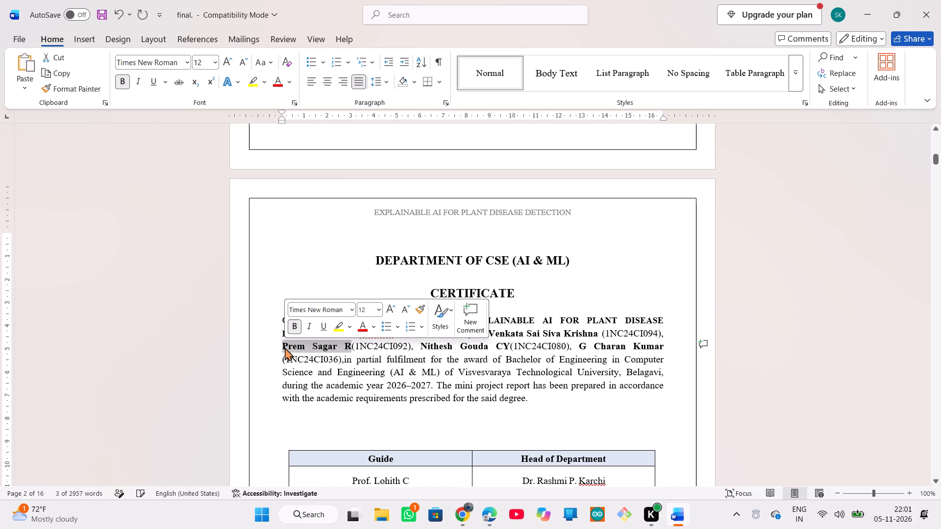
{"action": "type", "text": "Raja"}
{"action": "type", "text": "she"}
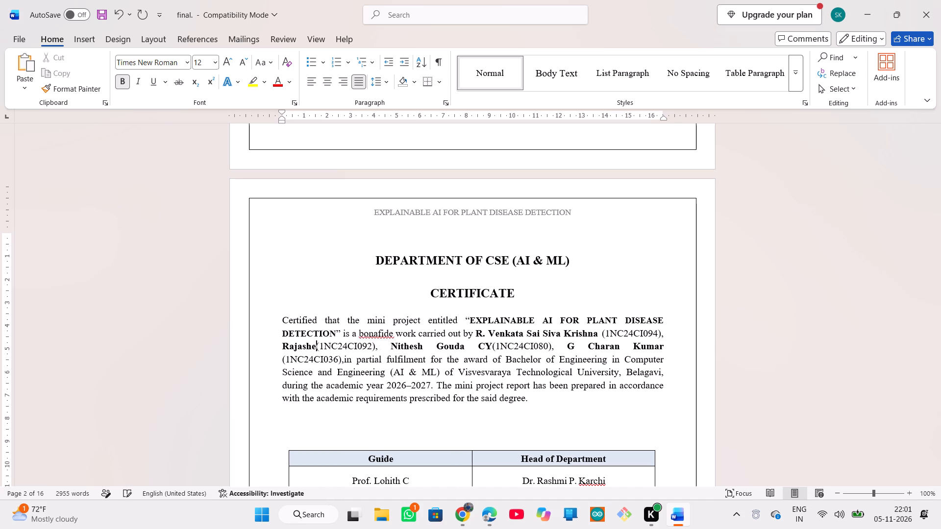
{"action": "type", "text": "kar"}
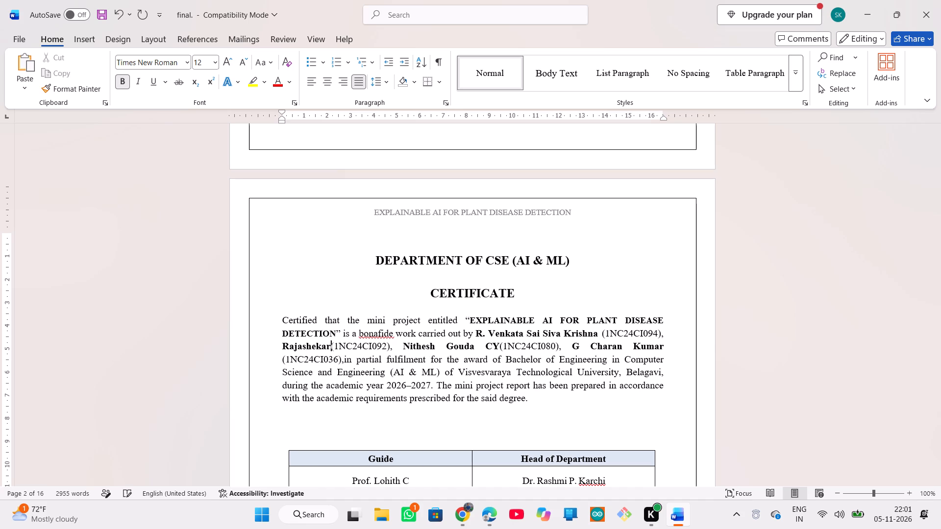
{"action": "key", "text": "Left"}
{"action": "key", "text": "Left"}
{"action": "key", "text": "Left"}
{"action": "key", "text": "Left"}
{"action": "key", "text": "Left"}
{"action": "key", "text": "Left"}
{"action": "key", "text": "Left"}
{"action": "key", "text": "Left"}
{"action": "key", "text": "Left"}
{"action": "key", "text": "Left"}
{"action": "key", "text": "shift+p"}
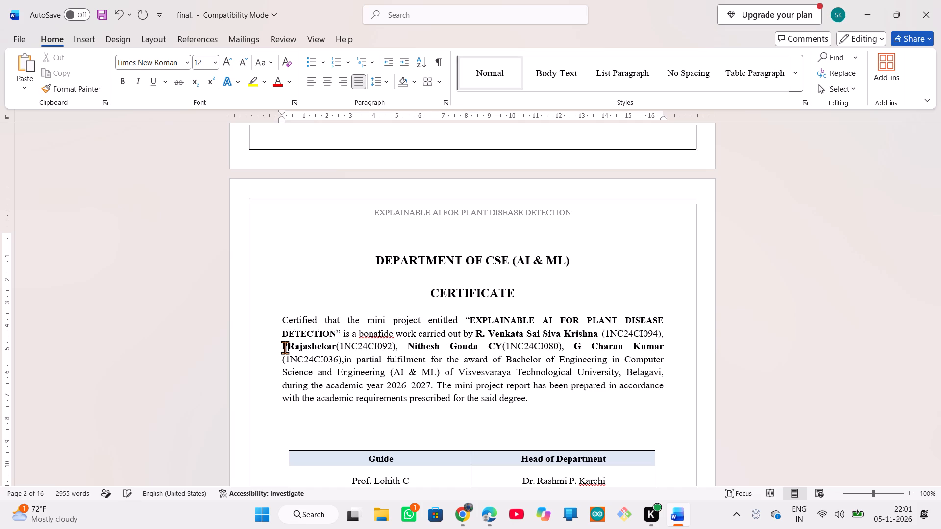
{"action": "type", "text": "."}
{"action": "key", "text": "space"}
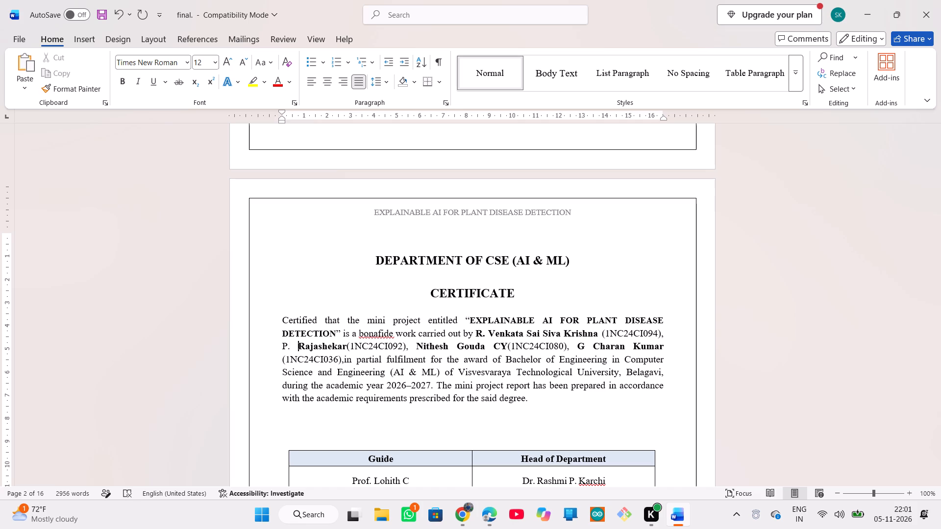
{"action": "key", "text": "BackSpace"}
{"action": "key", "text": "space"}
Remove the space after the second student's initial in the certificate paragraph and make the initial and its period bold.
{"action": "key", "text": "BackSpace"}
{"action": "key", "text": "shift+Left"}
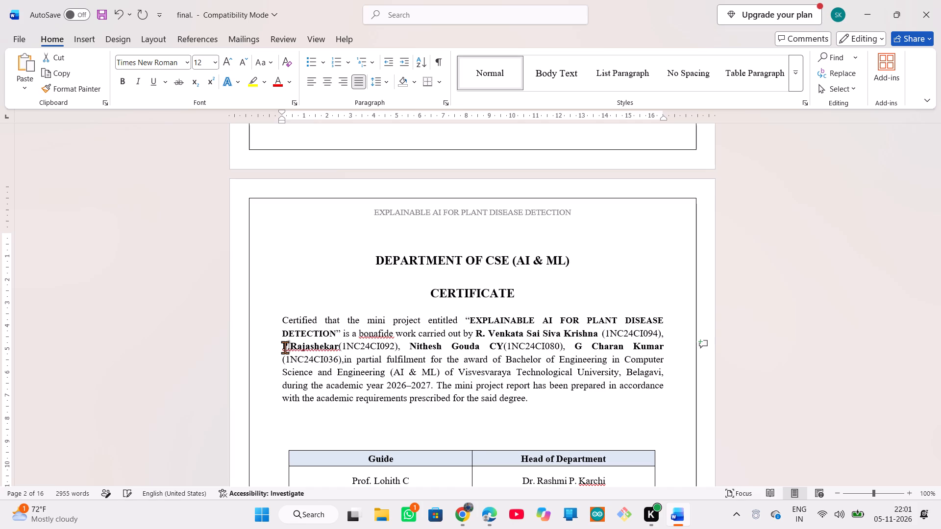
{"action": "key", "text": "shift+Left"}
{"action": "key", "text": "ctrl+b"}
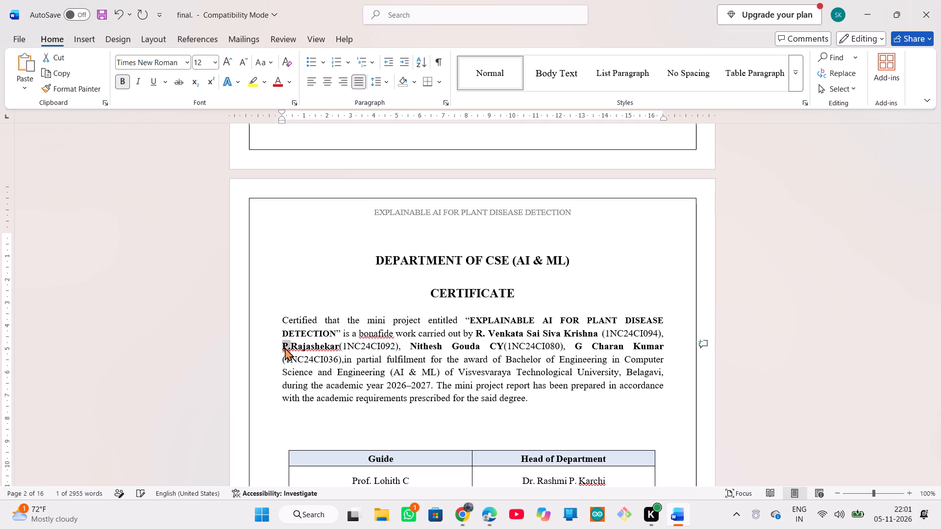
Replace the last two digits of the second student's registration number in the certificate paragraph with the second cover-listed member's digits.
{"action": "left_click", "coordinate": [392, 347]}
{"action": "key", "text": "Delete"}
{"action": "key", "text": "BackSpace"}
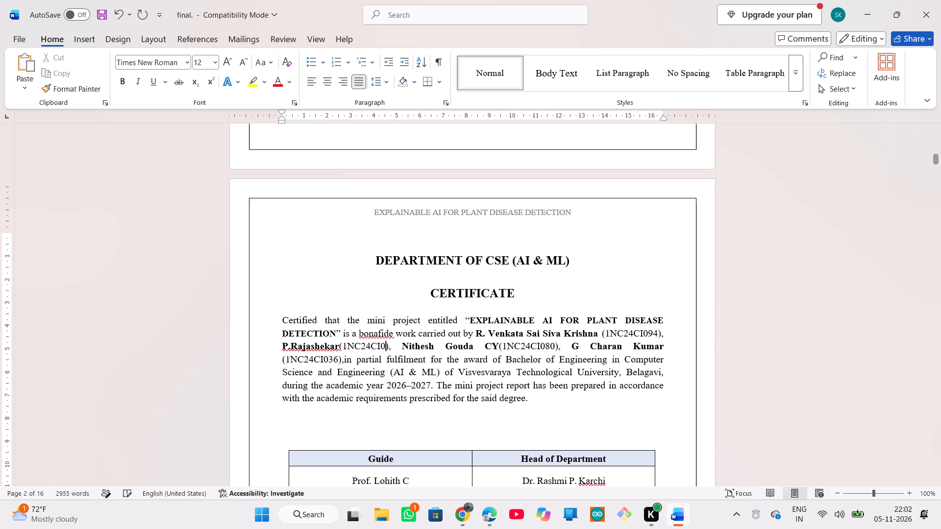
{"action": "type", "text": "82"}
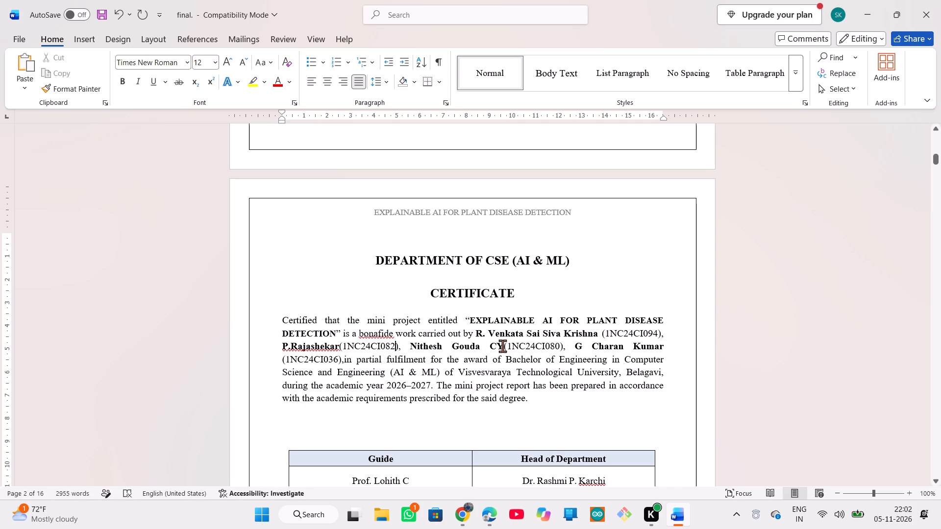
Copy the third student's name in the certificate paragraph, then overwrite it with the third cover-listed member's name and trailing initial.
{"action": "left_click_drag", "start_coordinate": [502, 346], "coordinate": [428, 347]}
{"action": "key", "text": "ctrl+c"}
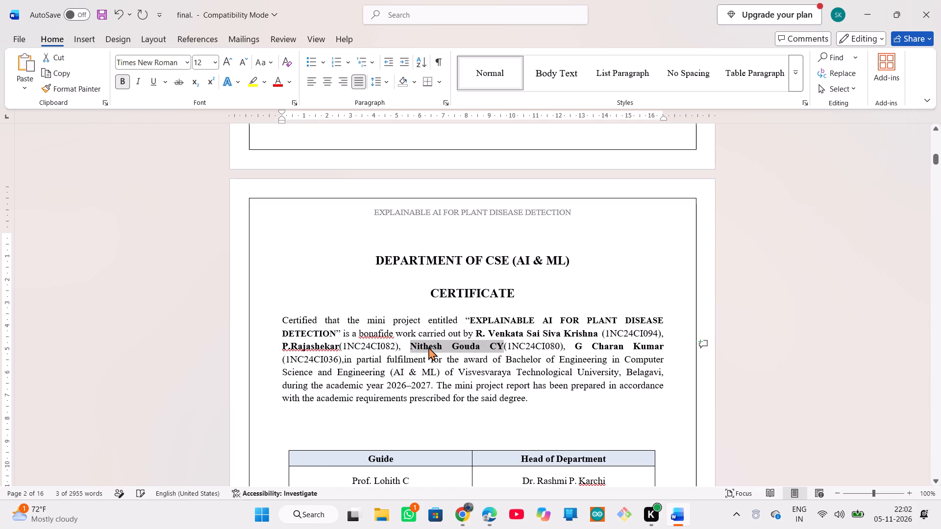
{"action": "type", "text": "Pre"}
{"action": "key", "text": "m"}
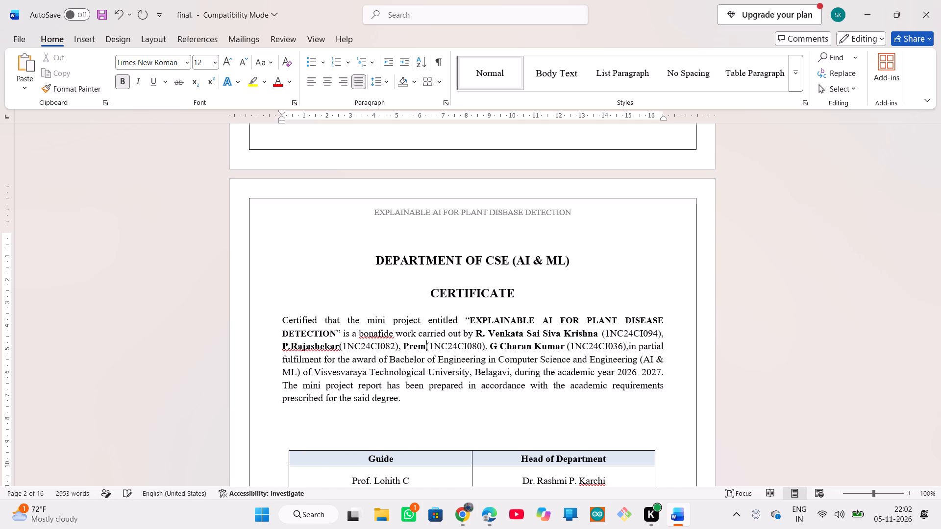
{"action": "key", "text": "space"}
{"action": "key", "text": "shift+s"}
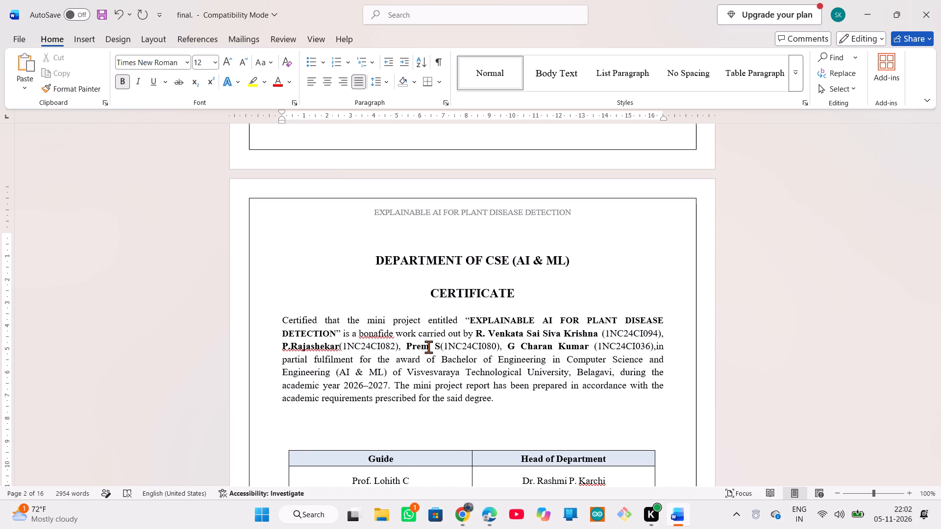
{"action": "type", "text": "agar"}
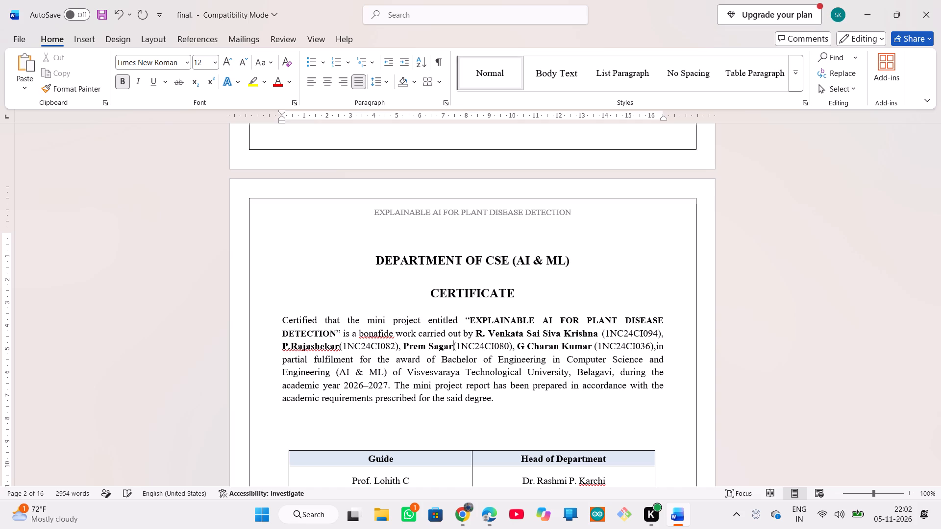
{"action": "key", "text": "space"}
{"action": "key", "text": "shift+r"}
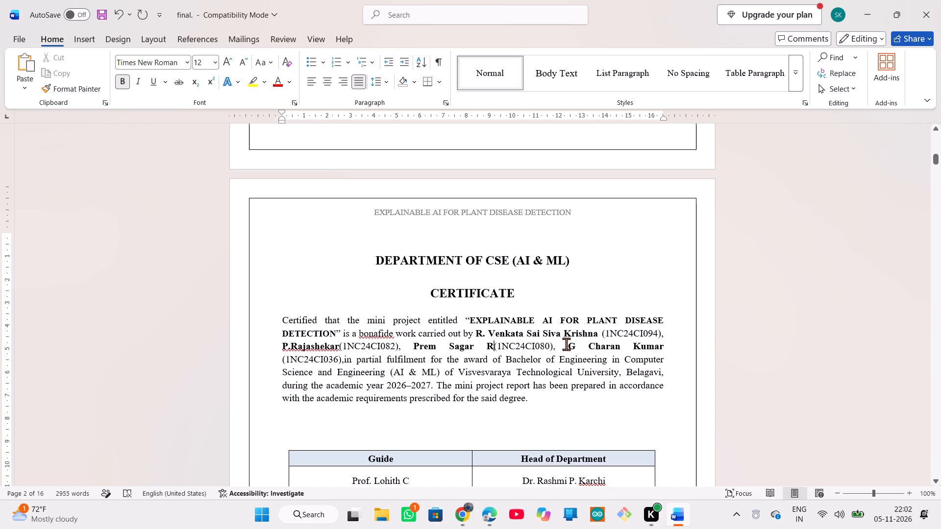
Replace the fourth student's name in the certificate paragraph with the copied name.
{"action": "left_click_drag", "start_coordinate": [566, 344], "coordinate": [655, 347]}
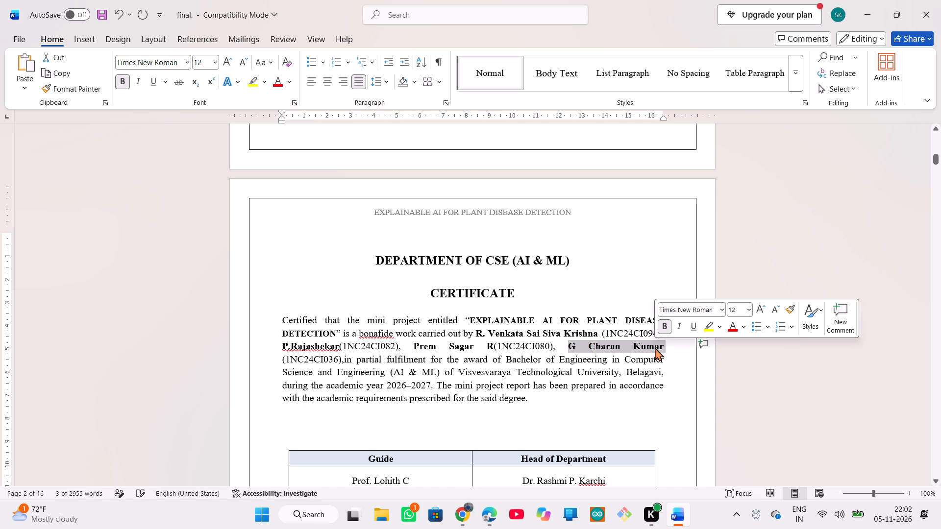
{"action": "key", "text": "ctrl+v"}
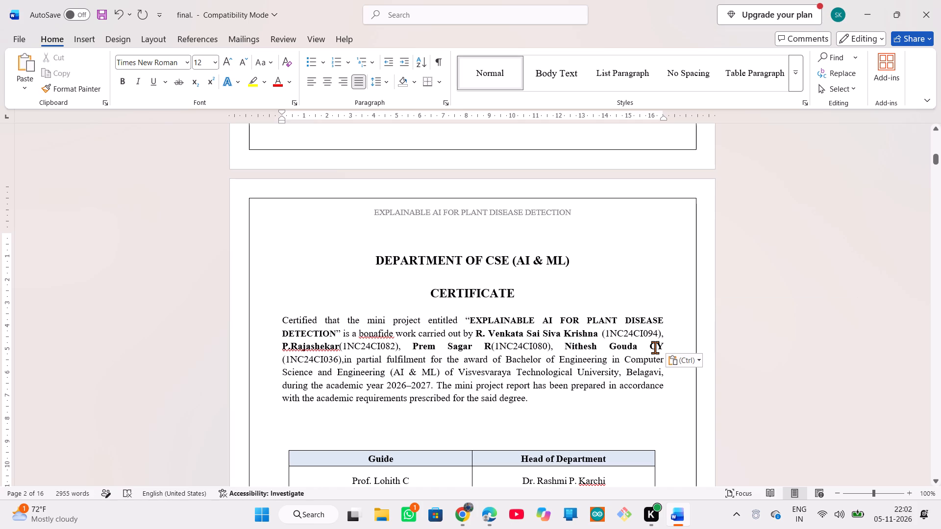
Replace the last two digits of the fourth student's registration number in the certificate paragraph with the fourth cover-listed member's digits.
{"action": "left_click", "coordinate": [337, 359]}
{"action": "key", "text": "BackSpace"}
{"action": "key", "text": "BackSpace"}
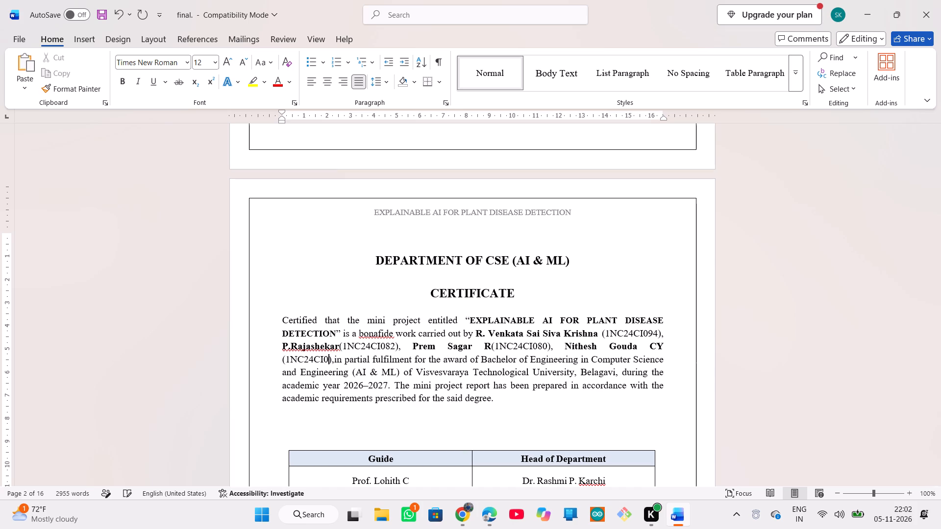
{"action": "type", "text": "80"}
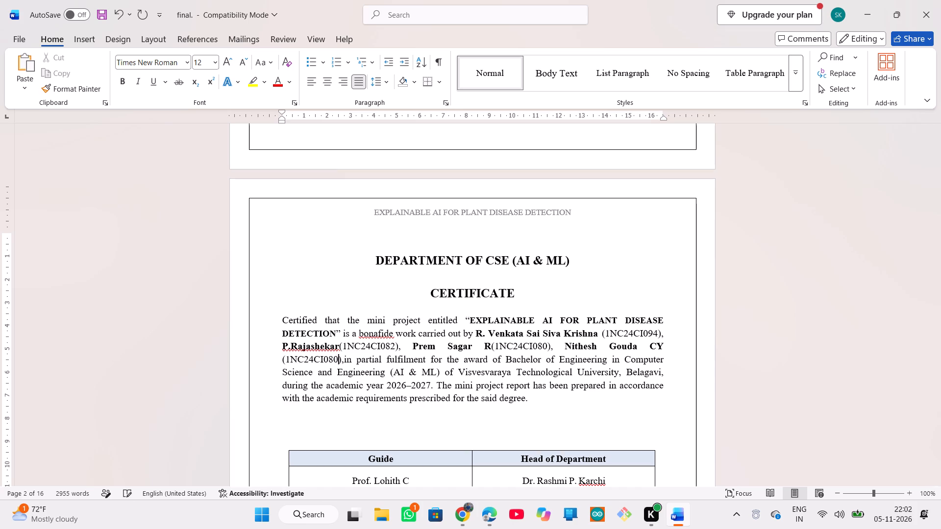
Replace the last two digits of the third student's registration number in the certificate paragraph with the third cover-listed member's digits.
{"action": "left_click", "coordinate": [549, 348]}
{"action": "key", "text": "Left"}
{"action": "key", "text": "BackSpace"}
{"action": "key", "text": "BackSpace"}
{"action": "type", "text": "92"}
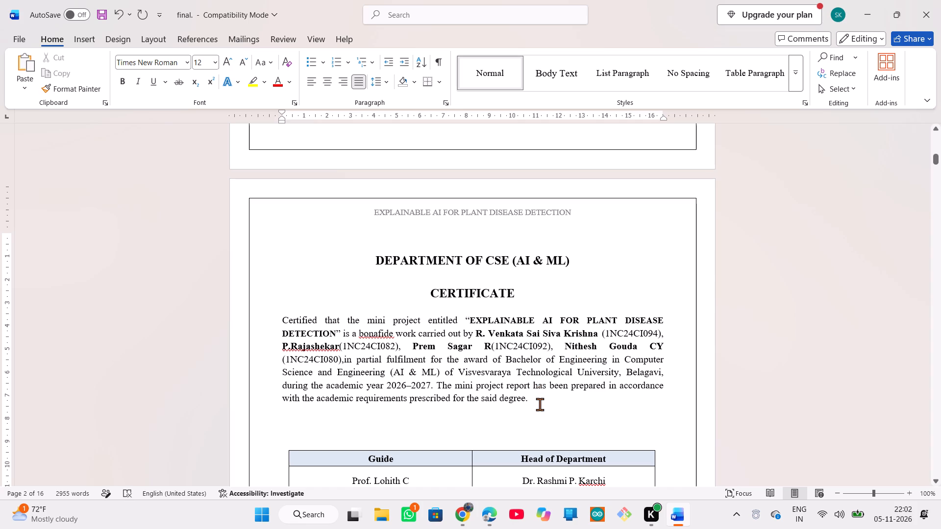
Set the line spacing of the whole certificate paragraph to 1.15.
{"action": "left_click", "coordinate": [540, 404]}
{"action": "left_click_drag", "start_coordinate": [540, 404], "coordinate": [299, 327]}
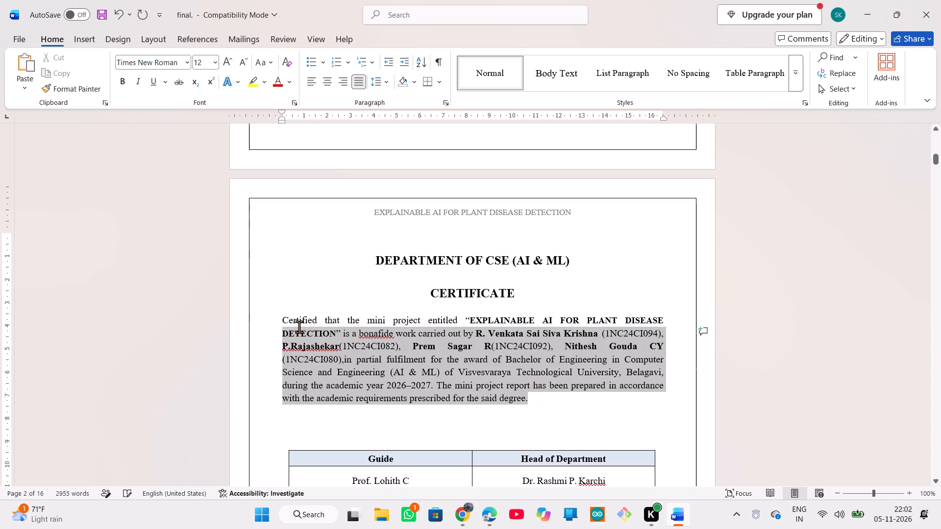
{"action": "left_click_drag", "start_coordinate": [299, 327], "coordinate": [294, 321]}
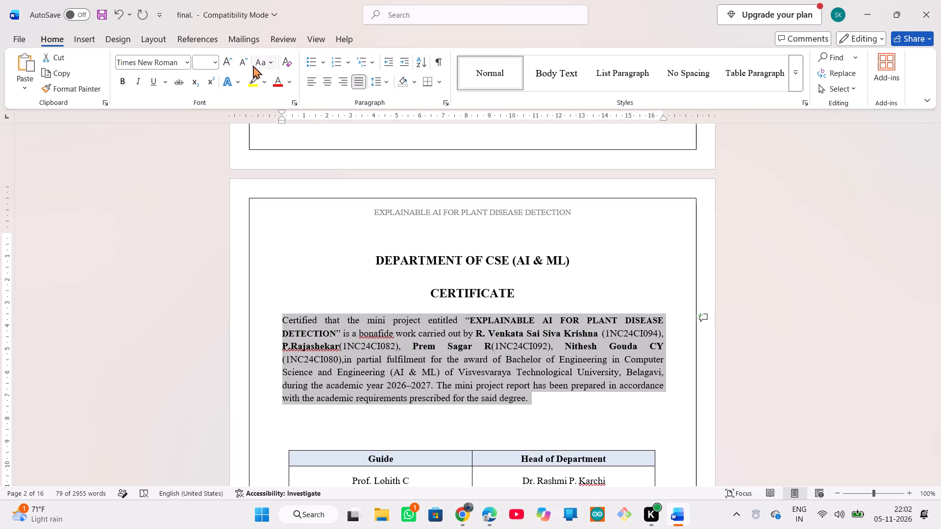
{"action": "left_click", "coordinate": [378, 78]}
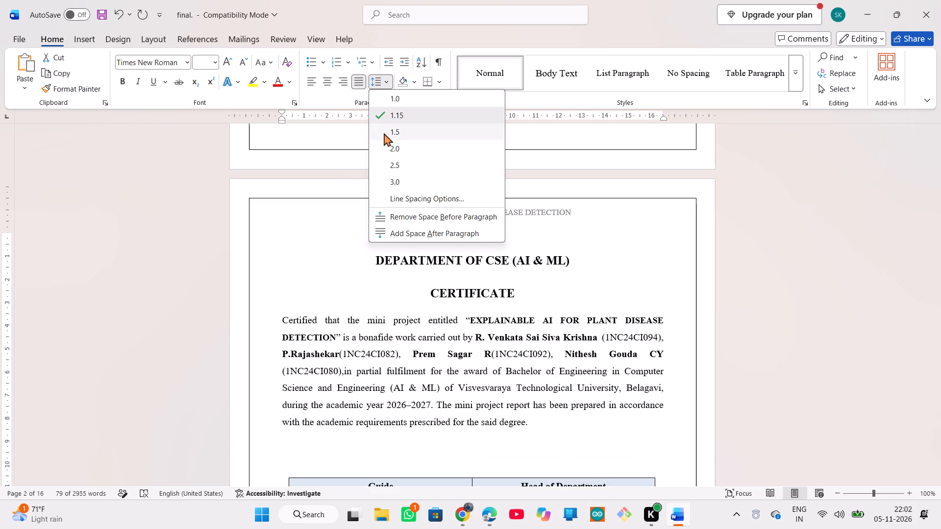
{"action": "left_click", "coordinate": [388, 116]}
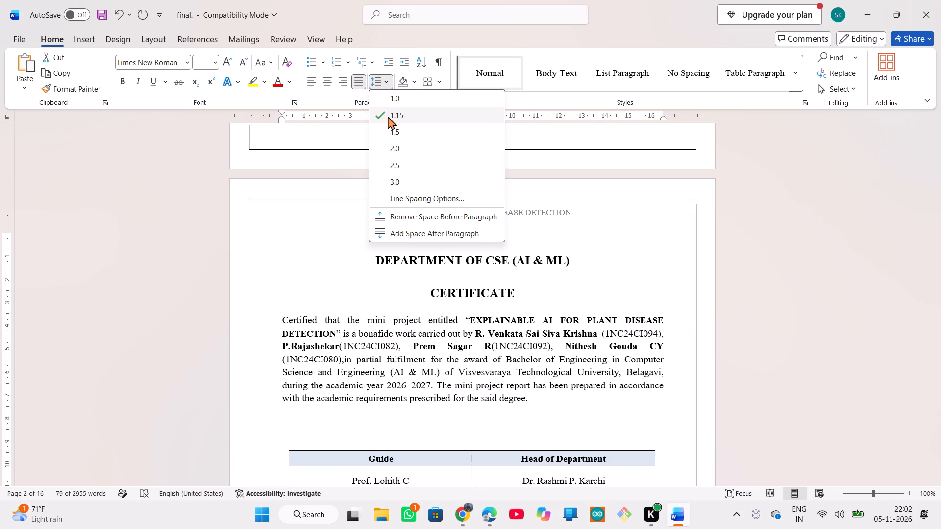
{"action": "left_click", "coordinate": [525, 375]}
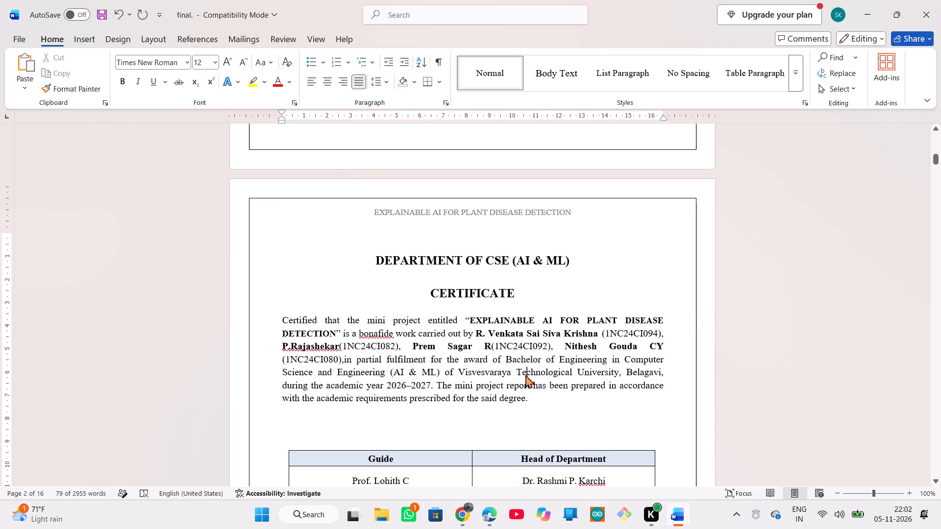
Insert a space between the second student's initial and name in the certificate paragraph.
{"action": "scroll", "coordinate": [525, 375], "scroll_direction": "down", "scroll_amount": 3}
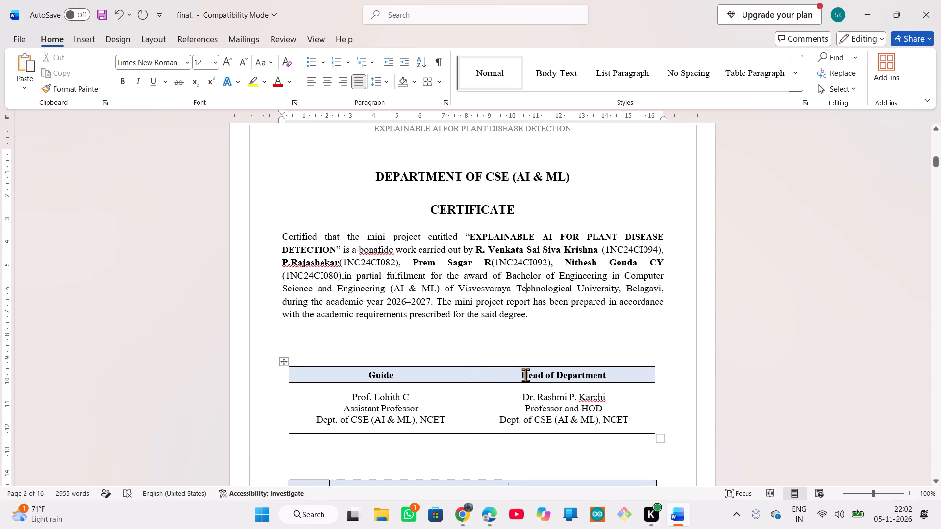
{"action": "scroll", "coordinate": [525, 375], "scroll_direction": "down", "scroll_amount": 1}
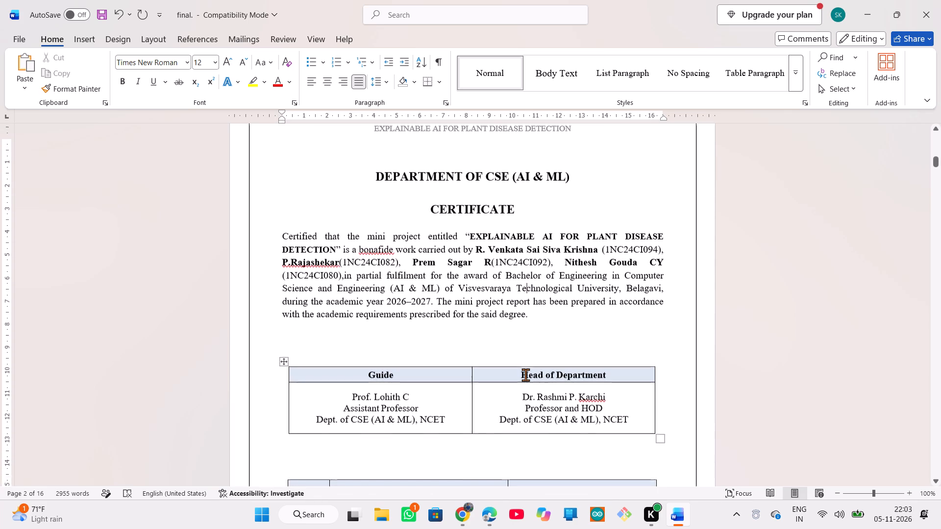
{"action": "scroll", "coordinate": [525, 375], "scroll_direction": "down", "scroll_amount": 1}
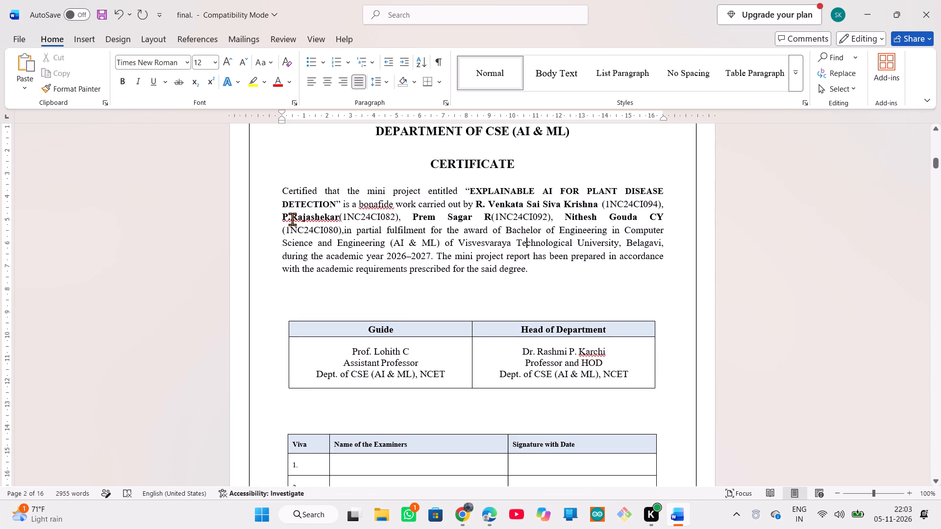
{"action": "left_click", "coordinate": [292, 219]}
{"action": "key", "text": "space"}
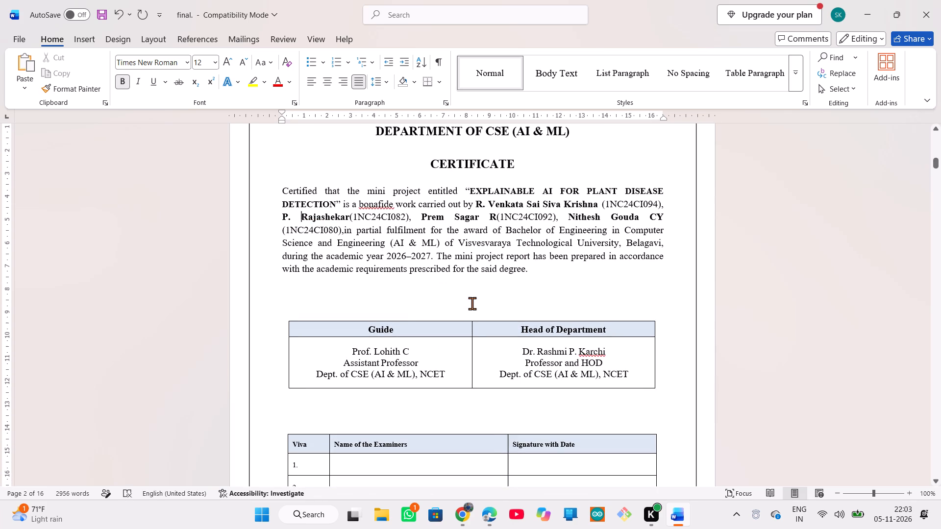
Replace the guide's name in the certificate's Guide cell with the team's own guide's first name, keeping the title Prof.
{"action": "left_click", "coordinate": [472, 303]}
{"action": "scroll", "coordinate": [500, 253], "scroll_direction": "down", "scroll_amount": 2}
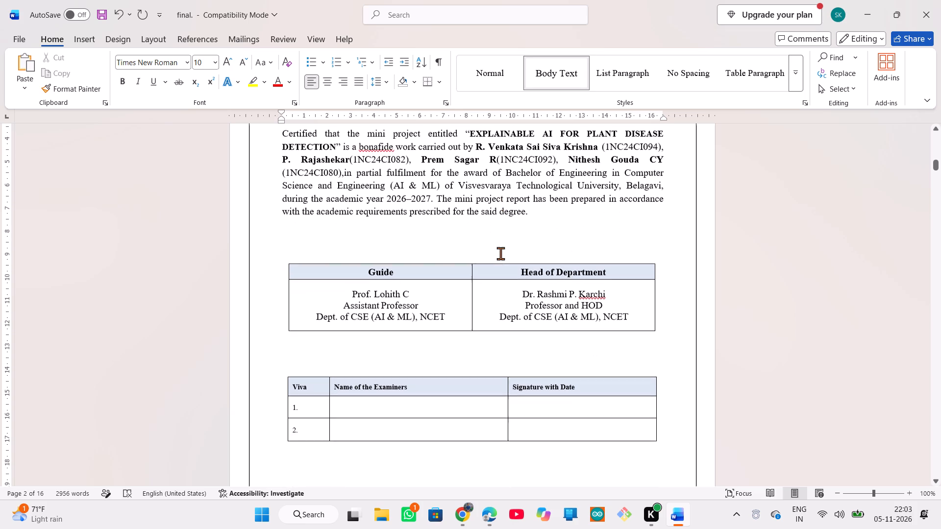
{"action": "scroll", "coordinate": [500, 253], "scroll_direction": "down", "scroll_amount": 1}
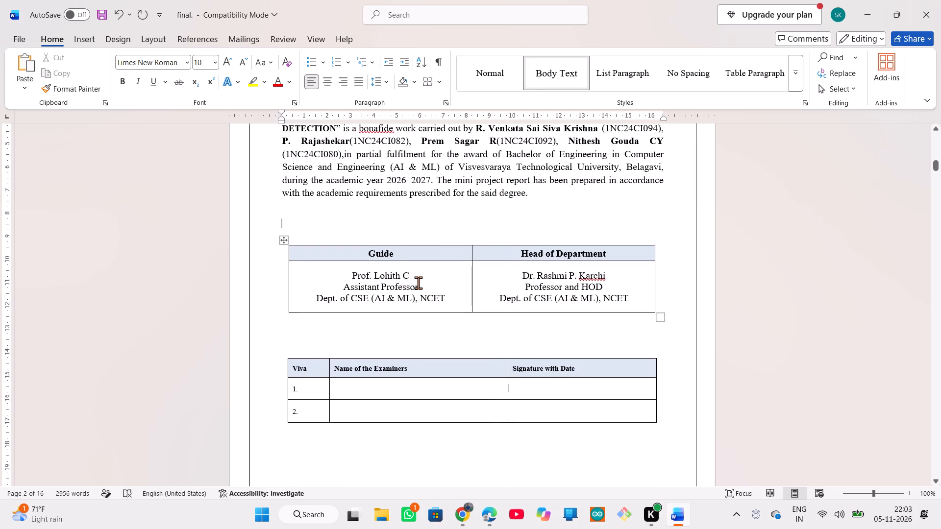
{"action": "left_click_drag", "start_coordinate": [411, 275], "coordinate": [384, 274]}
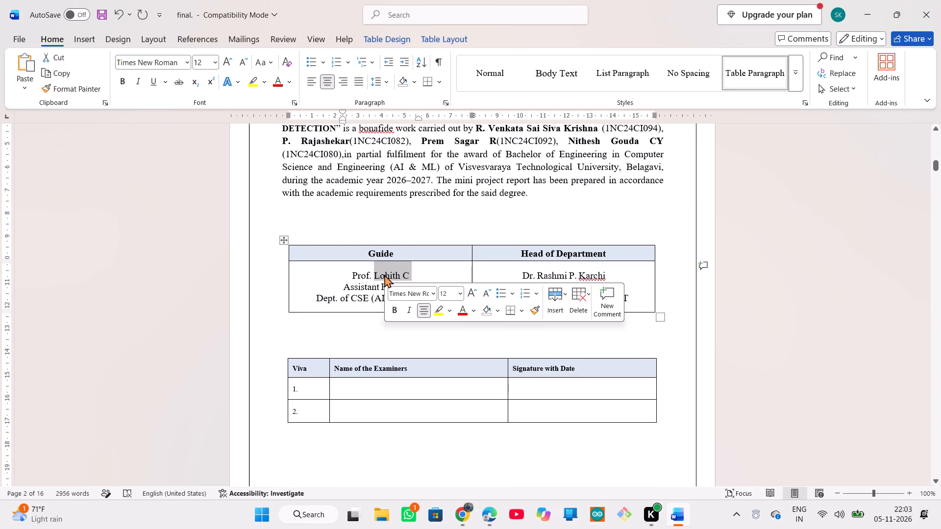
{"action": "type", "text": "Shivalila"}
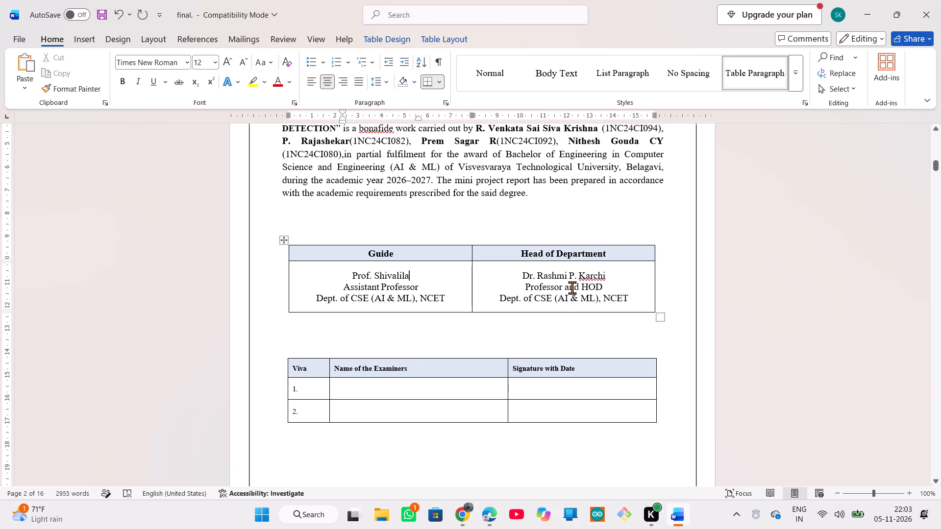
{"action": "scroll", "coordinate": [572, 288], "scroll_direction": "down", "scroll_amount": 11}
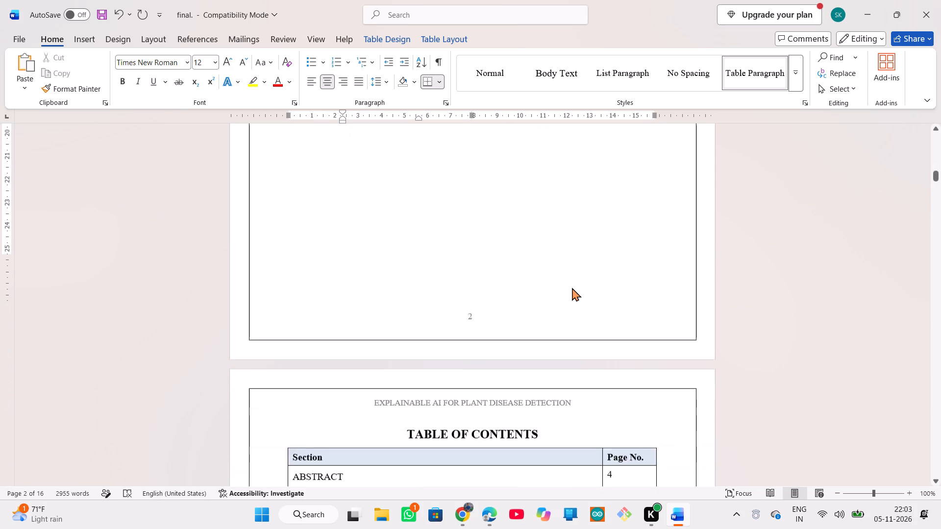
{"action": "scroll", "coordinate": [572, 288], "scroll_direction": "down", "scroll_amount": 4}
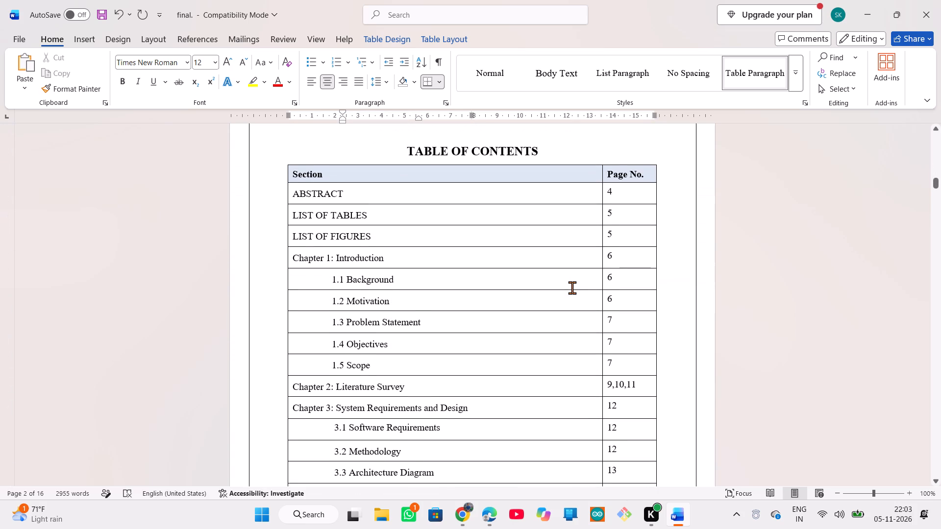
{"action": "scroll", "coordinate": [572, 288], "scroll_direction": "right", "scroll_amount": 1}
{"action": "scroll", "coordinate": [572, 288], "scroll_direction": "up", "scroll_amount": 1}
{"action": "scroll", "coordinate": [572, 288], "scroll_direction": "right", "scroll_amount": 1}
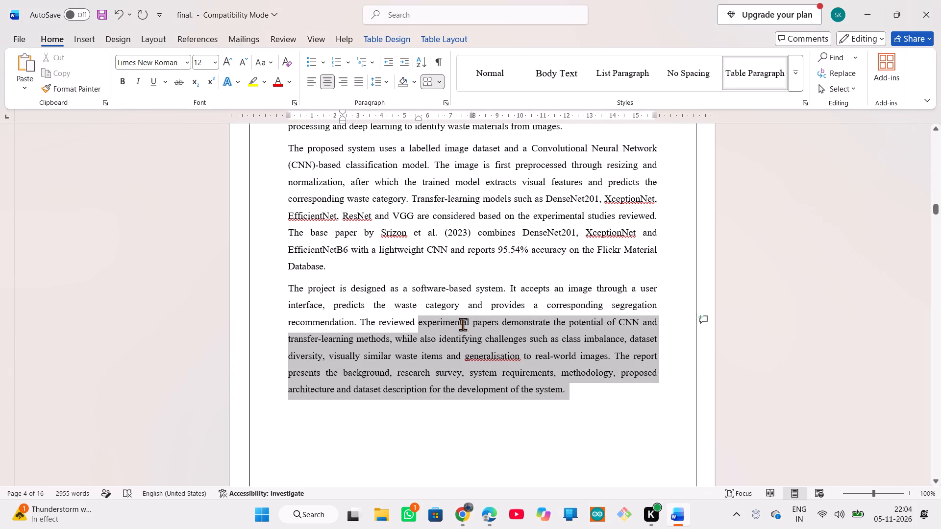
{"action": "left_click_drag", "start_coordinate": [463, 324], "coordinate": [391, 120]}
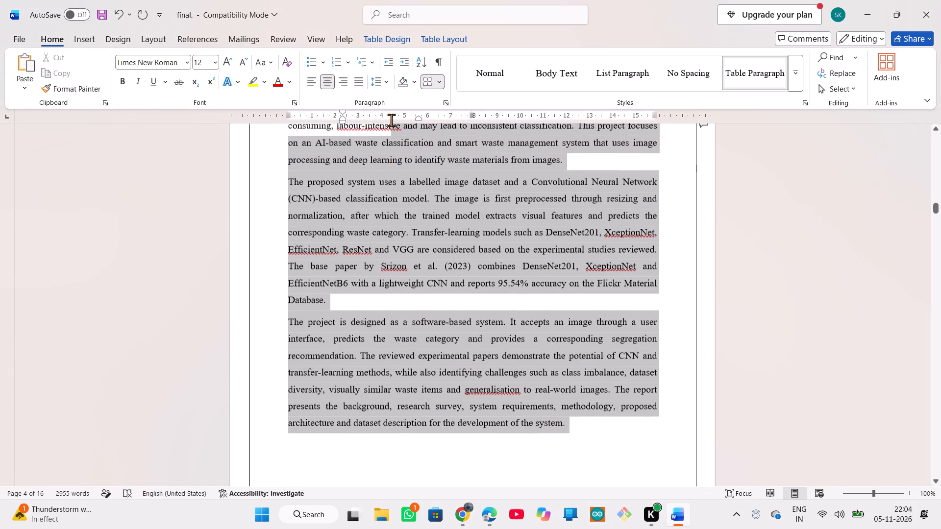
{"action": "left_click_drag", "start_coordinate": [391, 120], "coordinate": [386, 123]}
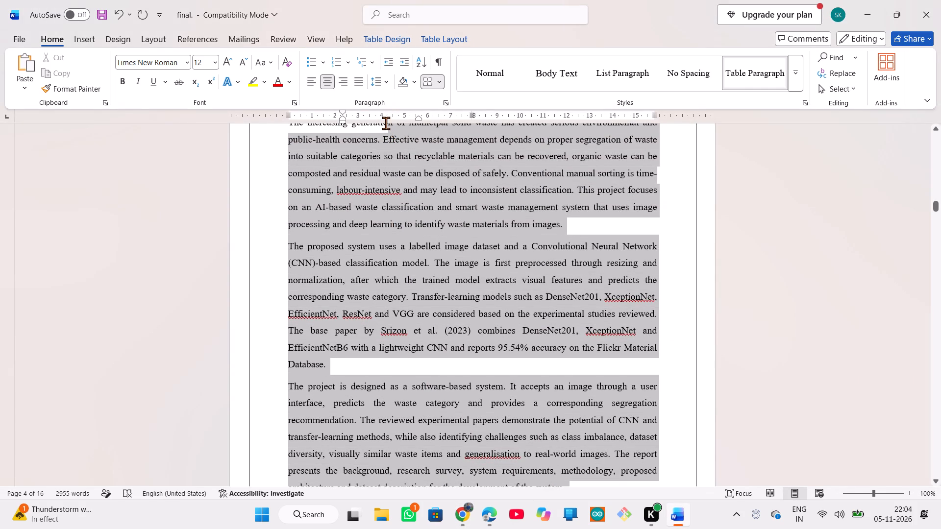
{"action": "left_click_drag", "start_coordinate": [386, 123], "coordinate": [289, 216]}
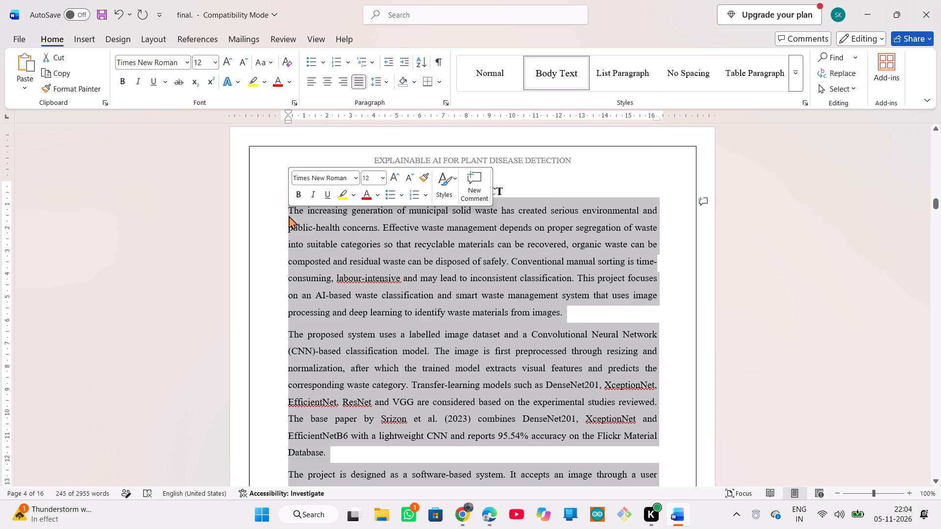
{"action": "key", "text": "ctrl+v"}
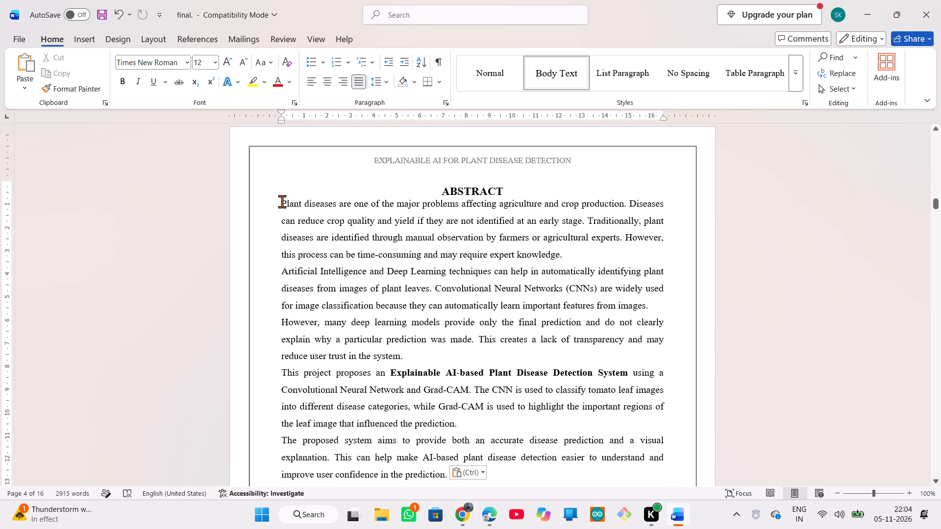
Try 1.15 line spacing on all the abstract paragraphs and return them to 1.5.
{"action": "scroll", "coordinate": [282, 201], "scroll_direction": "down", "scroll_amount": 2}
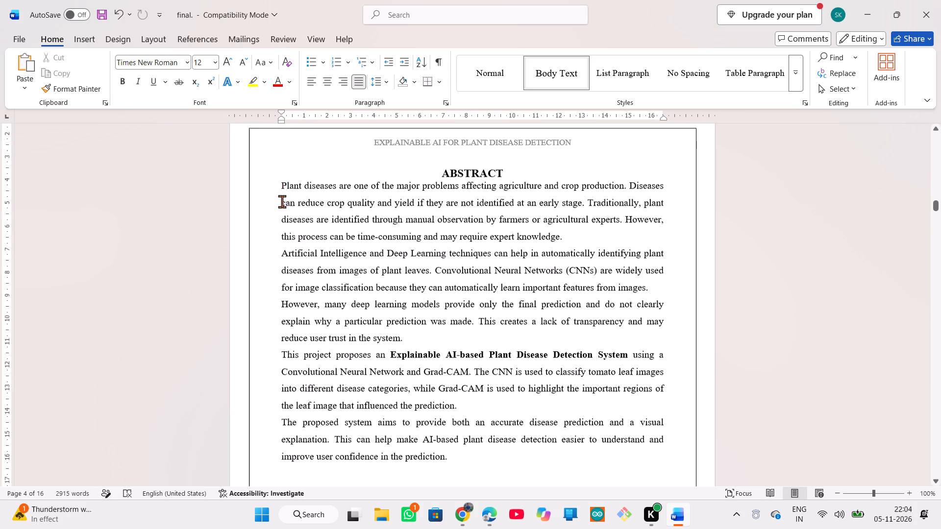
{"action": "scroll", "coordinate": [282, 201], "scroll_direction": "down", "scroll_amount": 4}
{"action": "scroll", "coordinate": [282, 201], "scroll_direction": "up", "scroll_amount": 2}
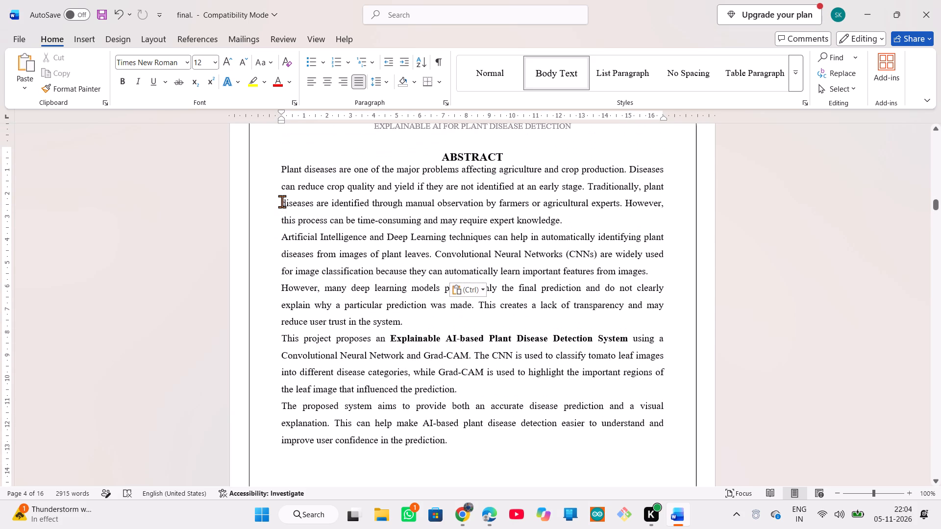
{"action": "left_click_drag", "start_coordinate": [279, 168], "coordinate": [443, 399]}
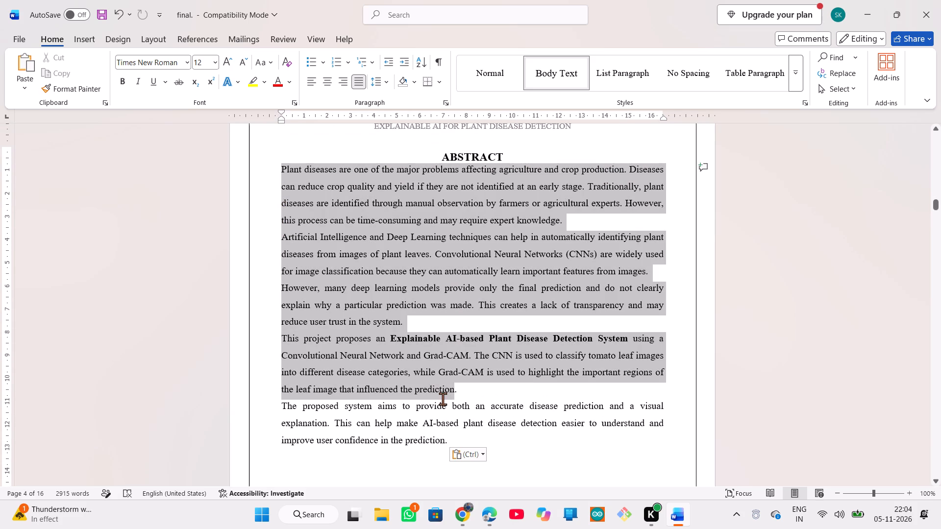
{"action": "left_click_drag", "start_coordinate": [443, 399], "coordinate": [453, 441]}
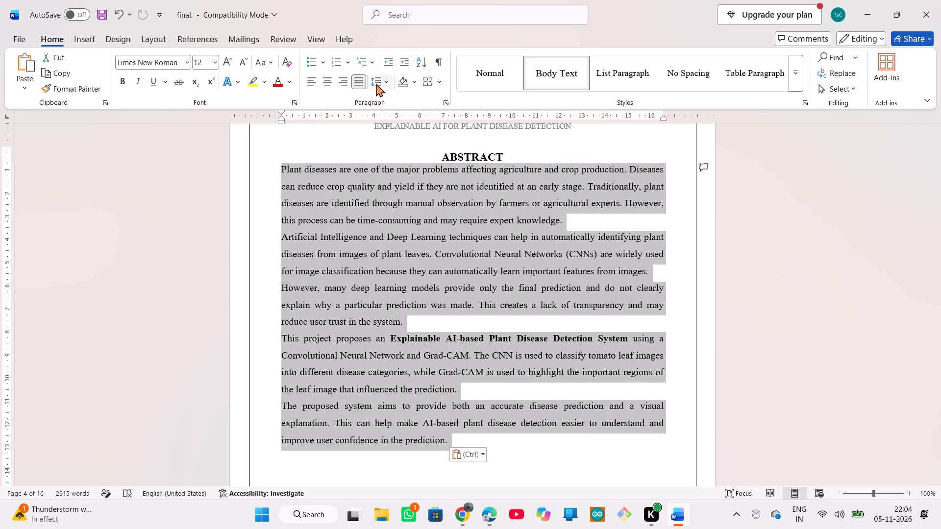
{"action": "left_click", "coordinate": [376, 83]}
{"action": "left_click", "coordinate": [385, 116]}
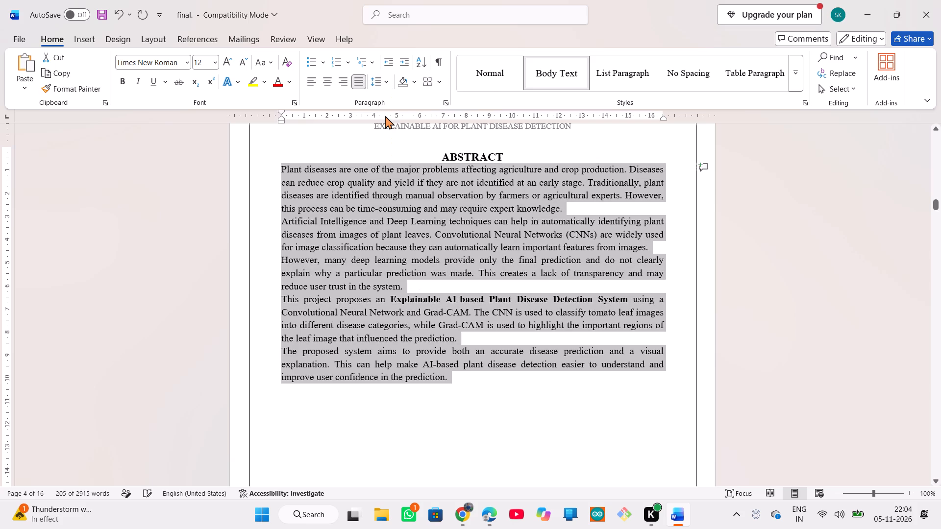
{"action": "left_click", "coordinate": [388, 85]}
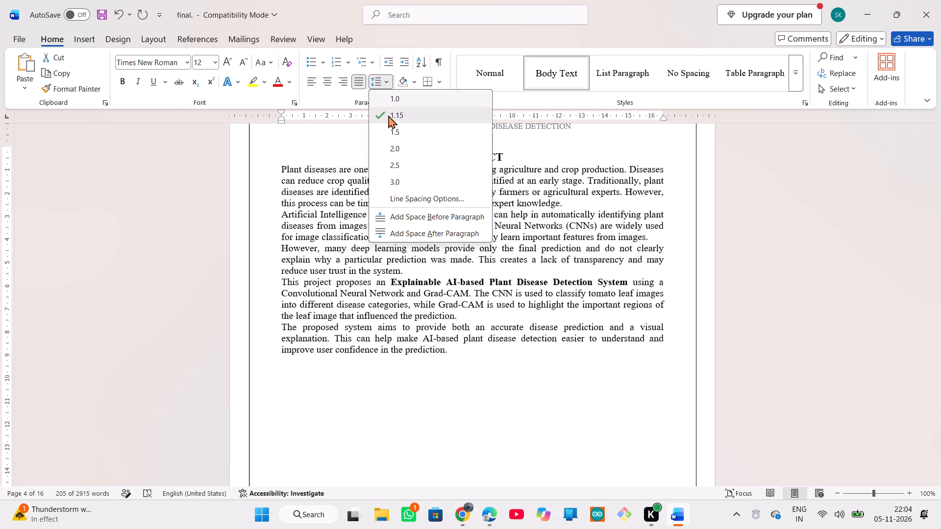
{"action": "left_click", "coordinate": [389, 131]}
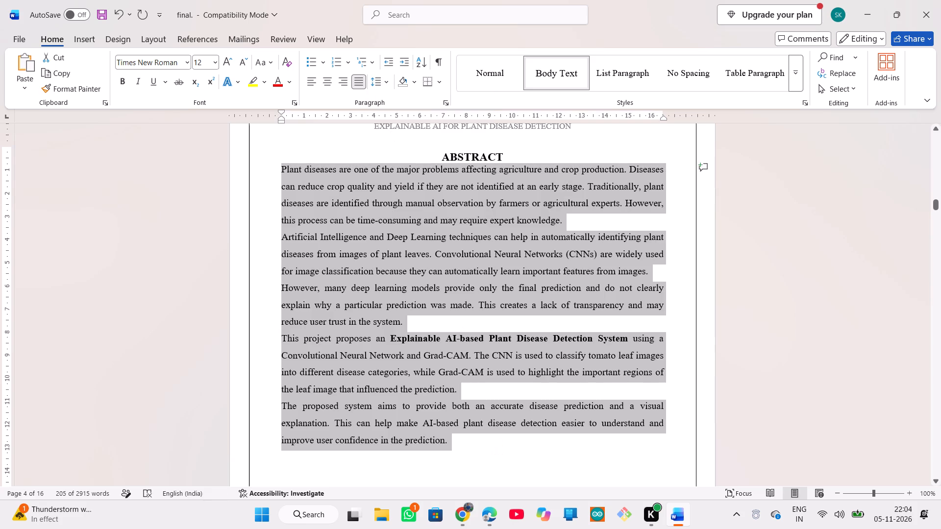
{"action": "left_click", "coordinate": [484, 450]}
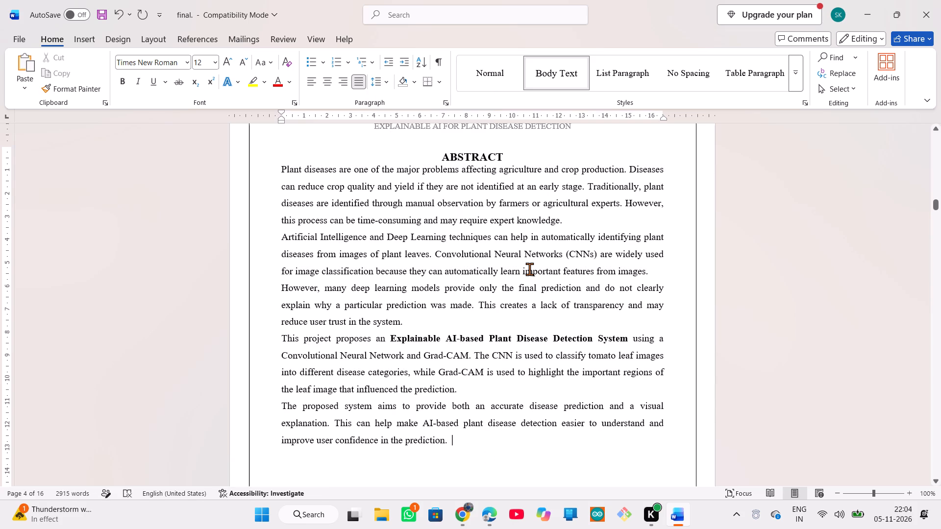
Set the line spacing of the whole certificate paragraph to 1.5.
{"action": "scroll", "coordinate": [529, 269], "scroll_direction": "down", "scroll_amount": 4}
{"action": "scroll", "coordinate": [529, 269], "scroll_direction": "up", "scroll_amount": 1}
{"action": "scroll", "coordinate": [529, 269], "scroll_direction": "down", "scroll_amount": 1}
{"action": "scroll", "coordinate": [529, 269], "scroll_direction": "up", "scroll_amount": 2}
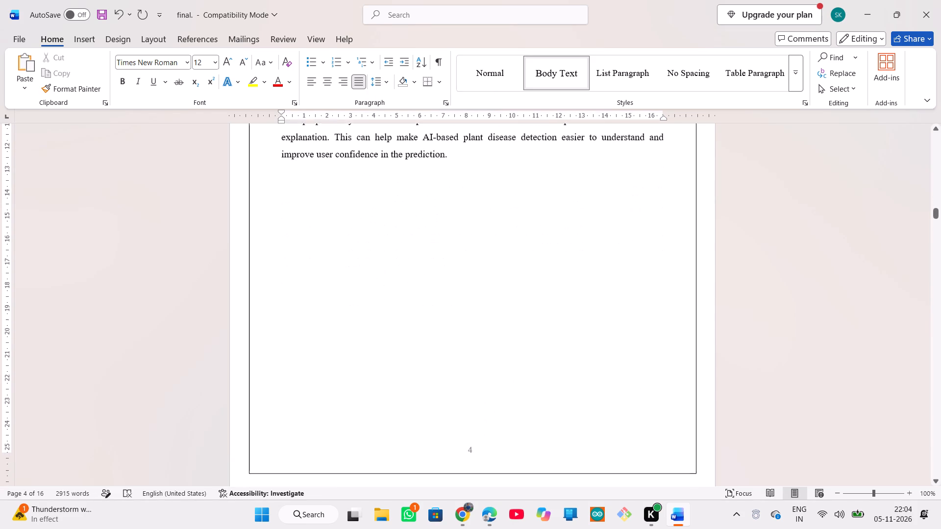
{"action": "scroll", "coordinate": [529, 269], "scroll_direction": "up", "scroll_amount": 6}
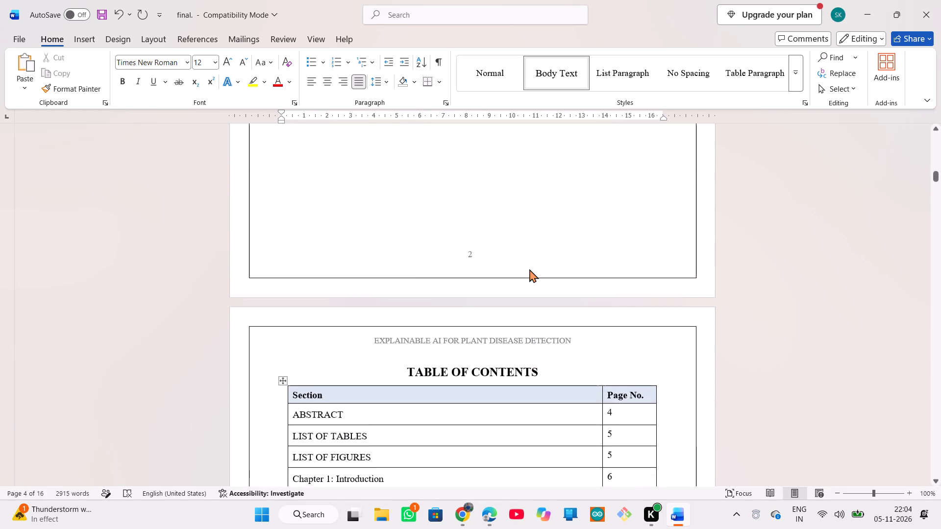
{"action": "scroll", "coordinate": [529, 269], "scroll_direction": "up", "scroll_amount": 10}
{"action": "scroll", "coordinate": [529, 269], "scroll_direction": "down", "scroll_amount": 7}
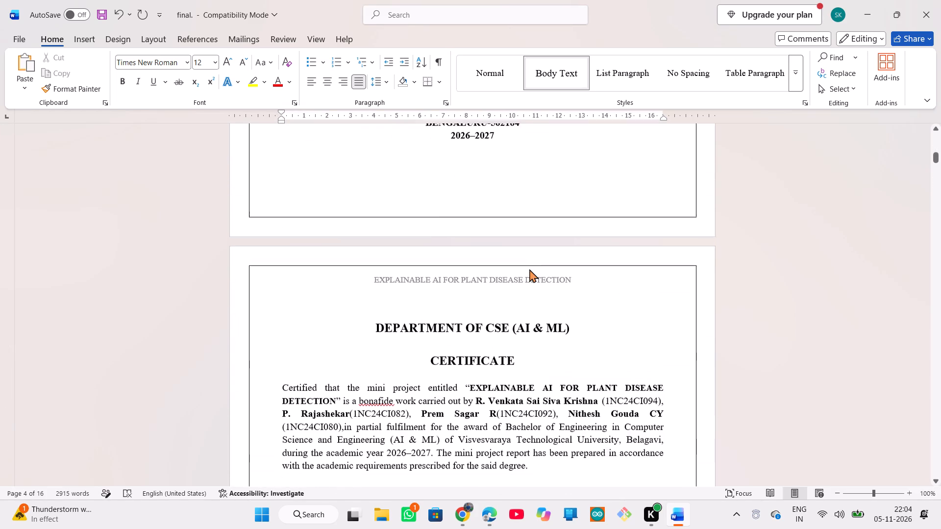
{"action": "scroll", "coordinate": [529, 269], "scroll_direction": "down", "scroll_amount": 2}
{"action": "left_click_drag", "start_coordinate": [528, 299], "coordinate": [336, 239]}
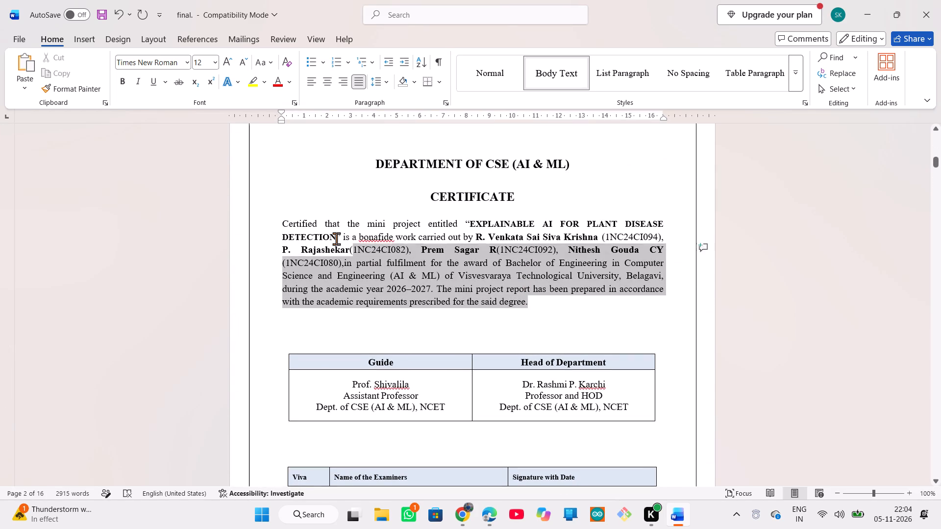
{"action": "left_click_drag", "start_coordinate": [336, 239], "coordinate": [290, 226]}
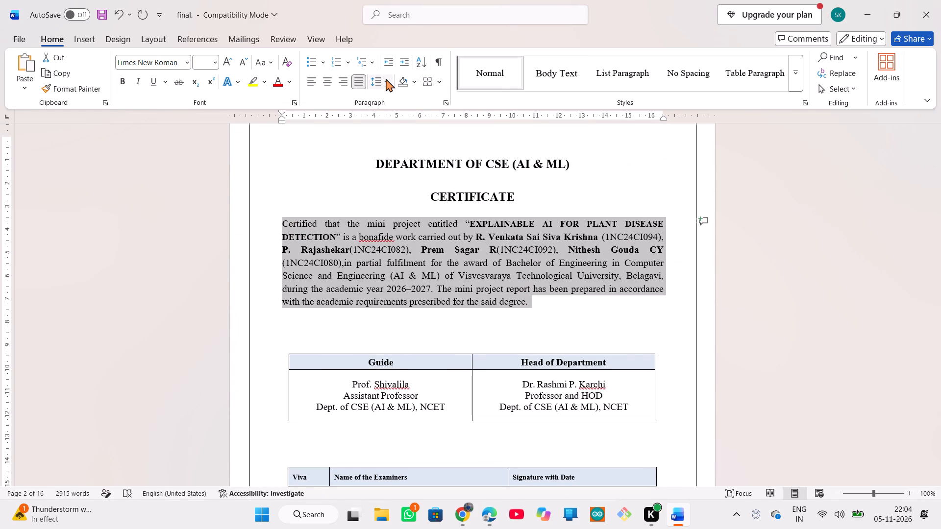
{"action": "left_click", "coordinate": [386, 78]}
{"action": "left_click", "coordinate": [390, 129]}
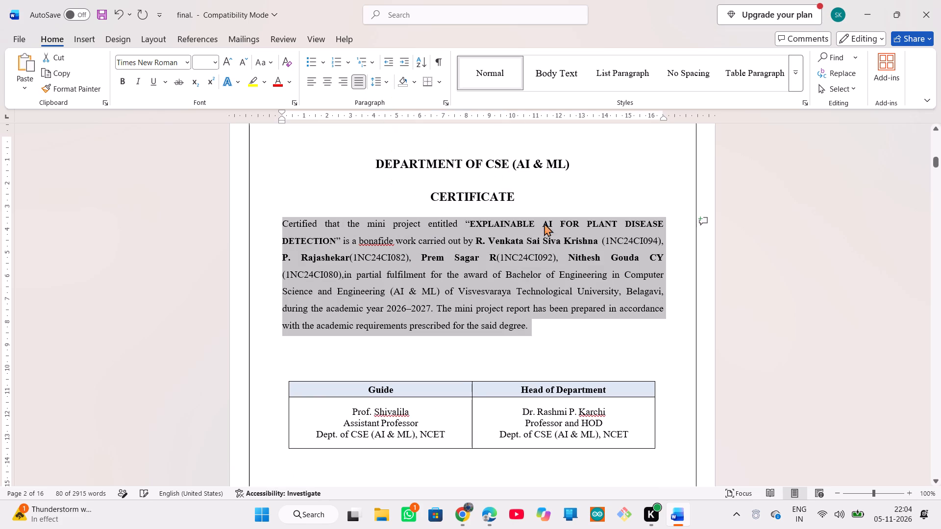
Set the line spacing of the ABSTRACT heading and all five abstract paragraphs to 1.5.
{"action": "left_click", "coordinate": [565, 335]}
{"action": "scroll", "coordinate": [565, 335], "scroll_direction": "down", "scroll_amount": 3}
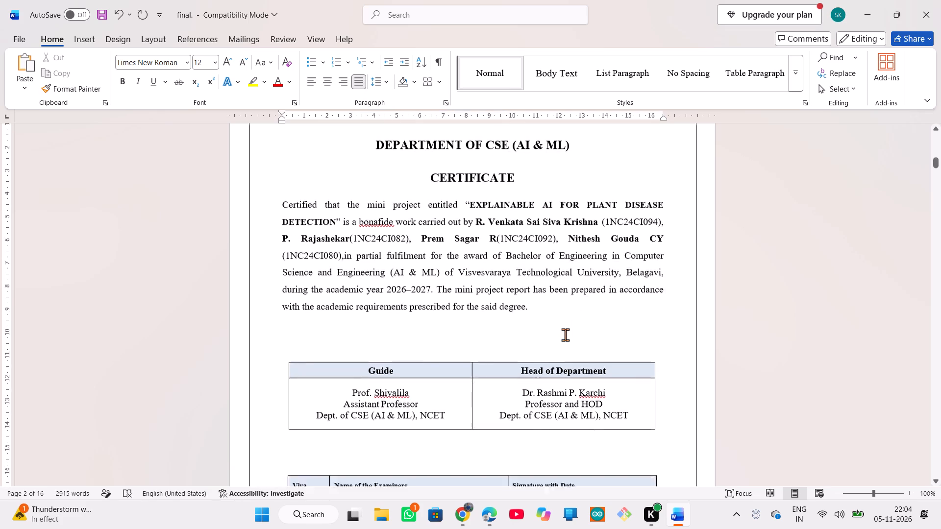
{"action": "scroll", "coordinate": [565, 335], "scroll_direction": "down", "scroll_amount": 9}
{"action": "scroll", "coordinate": [421, 382], "scroll_direction": "down", "scroll_amount": 4}
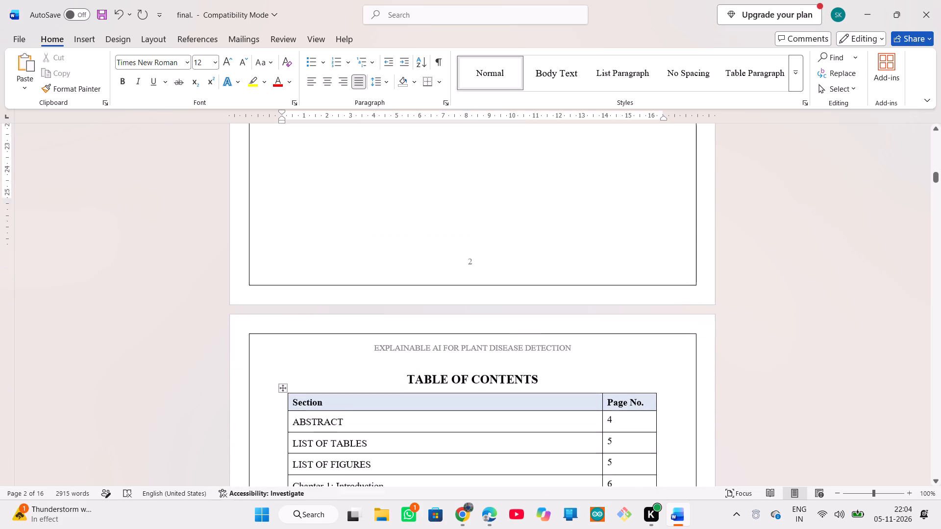
{"action": "scroll", "coordinate": [421, 382], "scroll_direction": "down", "scroll_amount": 10}
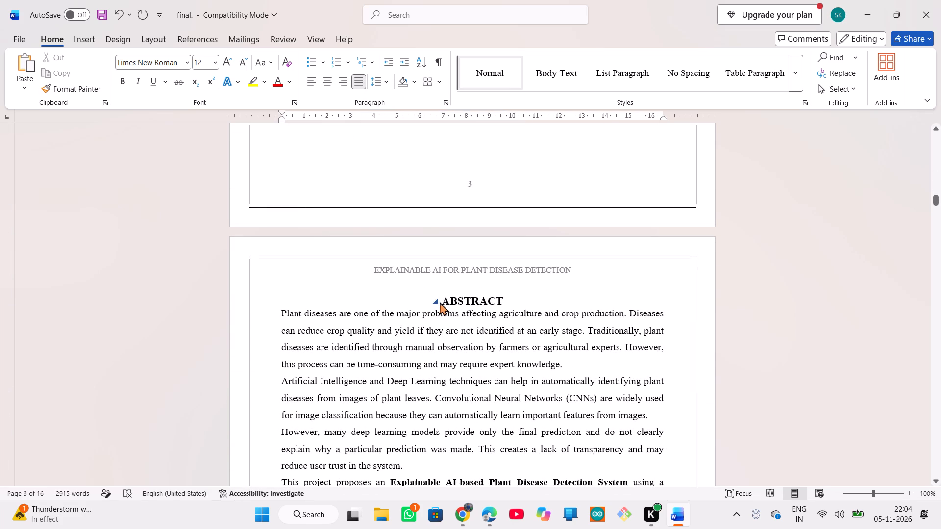
{"action": "left_click_drag", "start_coordinate": [442, 301], "coordinate": [475, 477]}
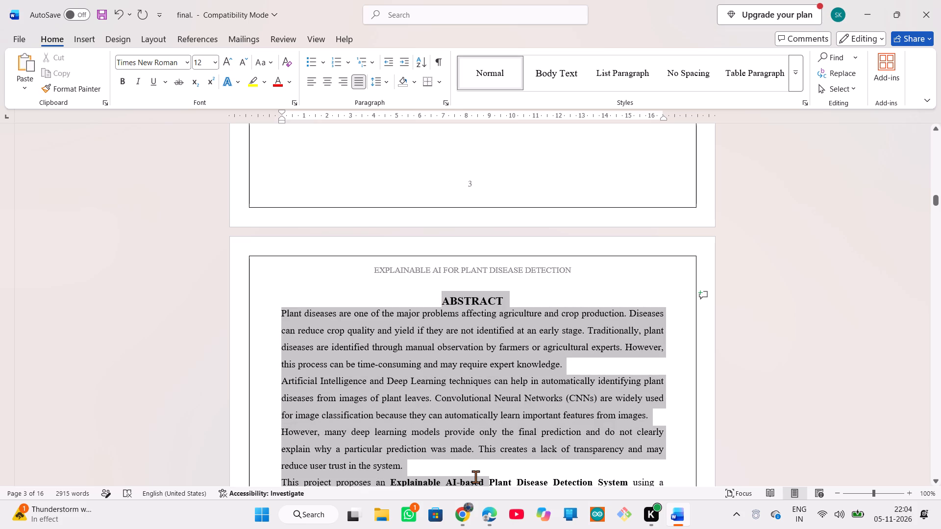
{"action": "left_click_drag", "start_coordinate": [475, 477], "coordinate": [463, 395]}
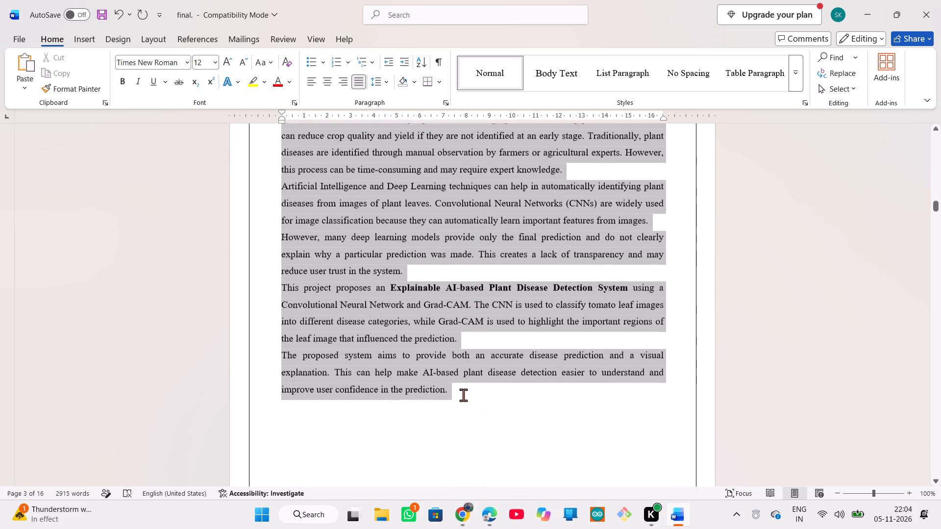
{"action": "left_click_drag", "start_coordinate": [463, 395], "coordinate": [459, 388]}
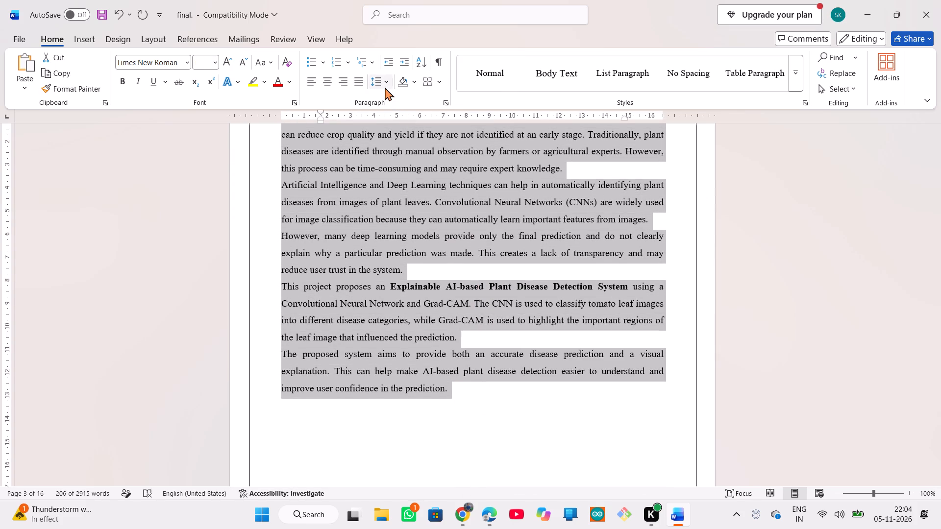
{"action": "left_click", "coordinate": [385, 87]}
{"action": "left_click", "coordinate": [391, 128]}
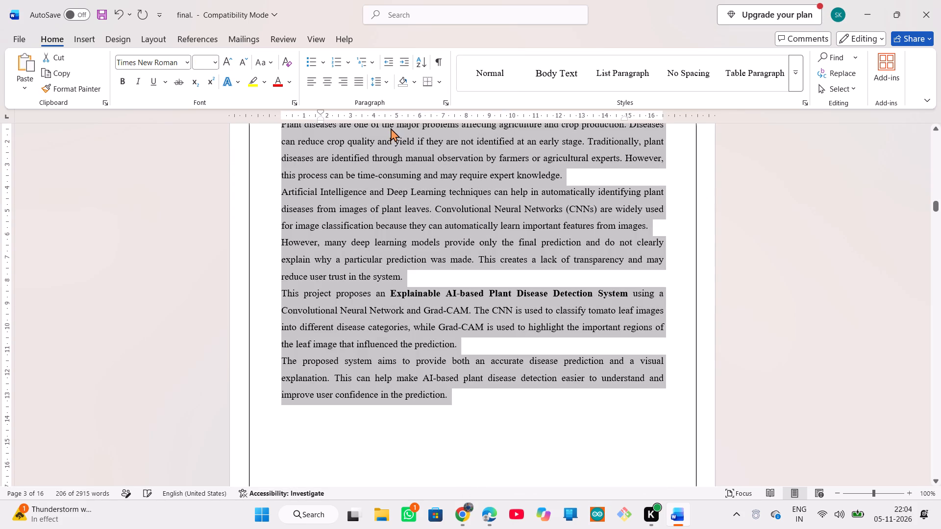
Remove the left indent of the ABSTRACT heading and centre the heading again.
{"action": "scroll", "coordinate": [428, 247], "scroll_direction": "up", "scroll_amount": 4}
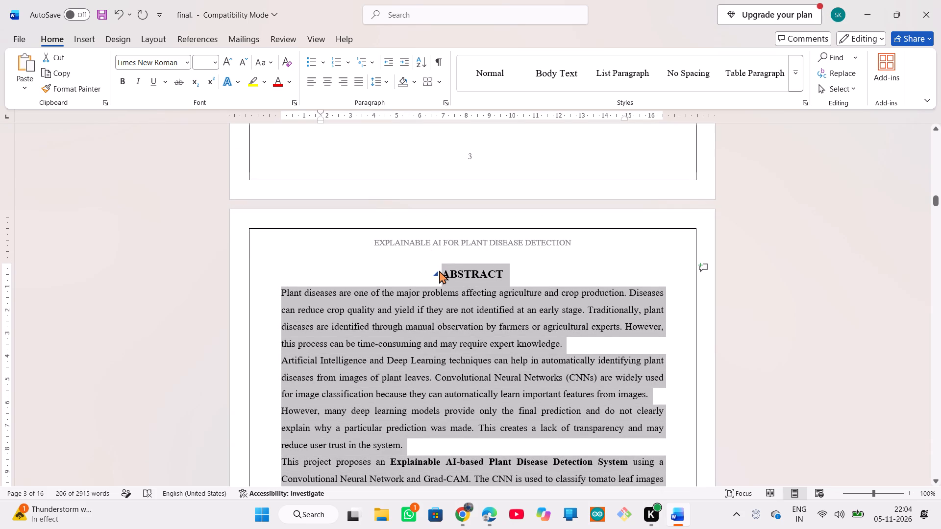
{"action": "left_click", "coordinate": [439, 270]}
{"action": "left_click", "coordinate": [434, 271]}
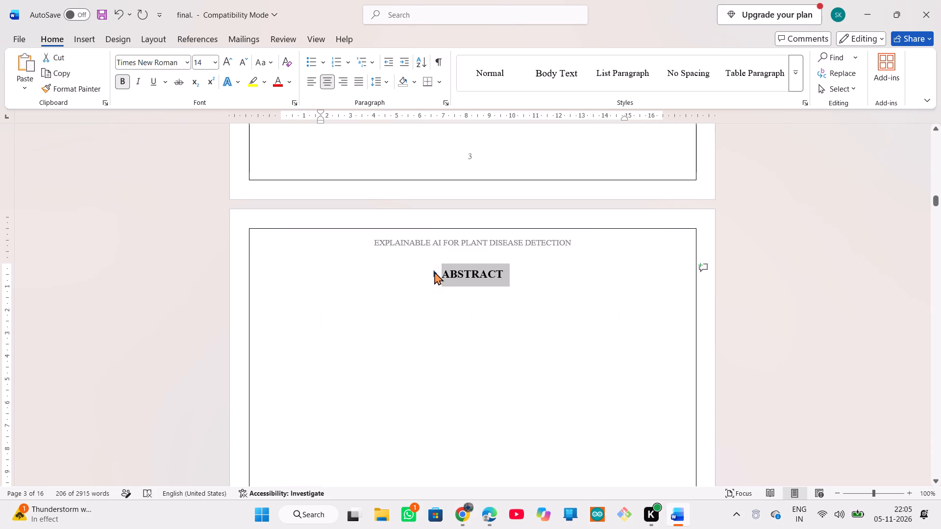
{"action": "left_click", "coordinate": [451, 274]}
{"action": "key", "text": "Left"}
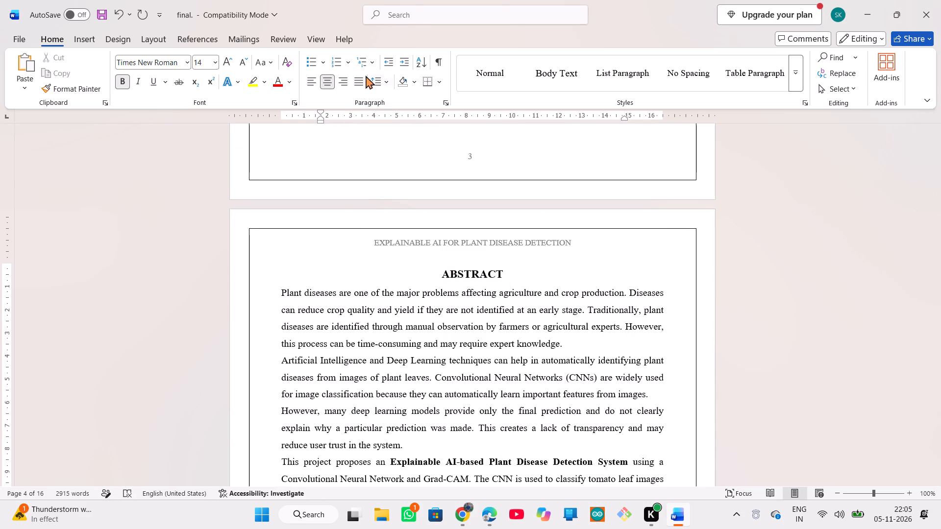
{"action": "left_click", "coordinate": [316, 80]}
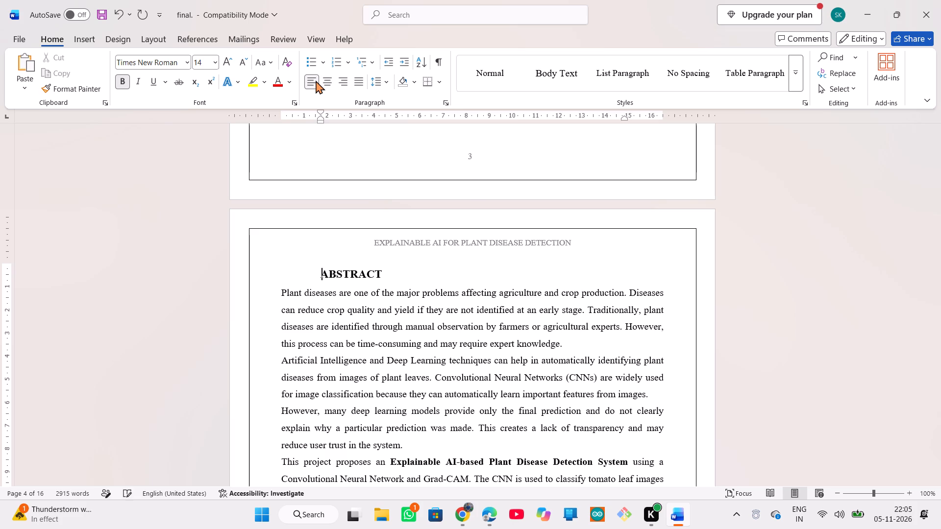
{"action": "key", "text": "BackSpace"}
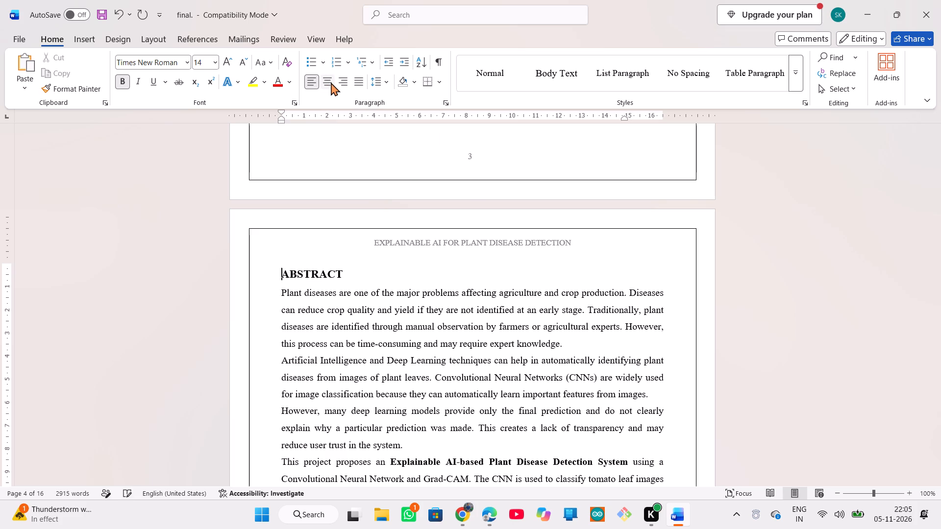
{"action": "left_click", "coordinate": [331, 82]}
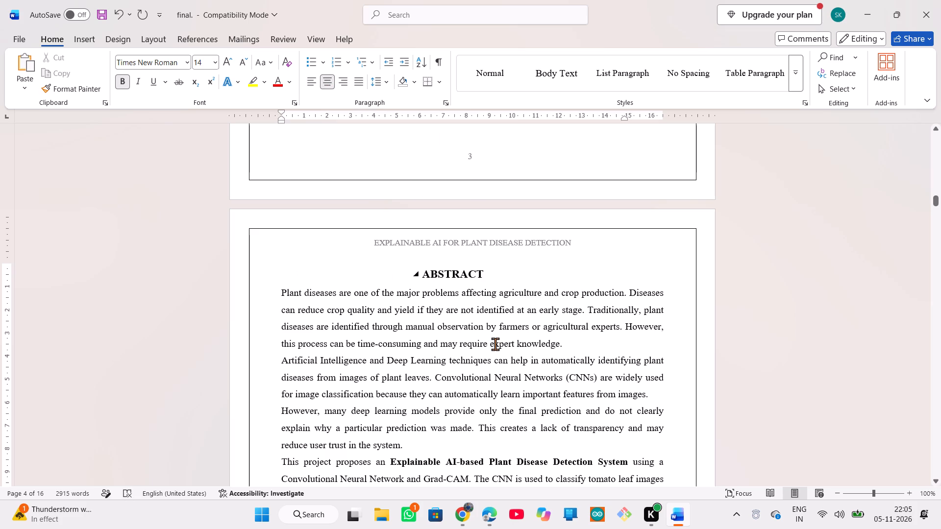
Check the layout and formatting of the abstract paragraphs down to the last one.
{"action": "scroll", "coordinate": [495, 344], "scroll_direction": "down", "scroll_amount": 5}
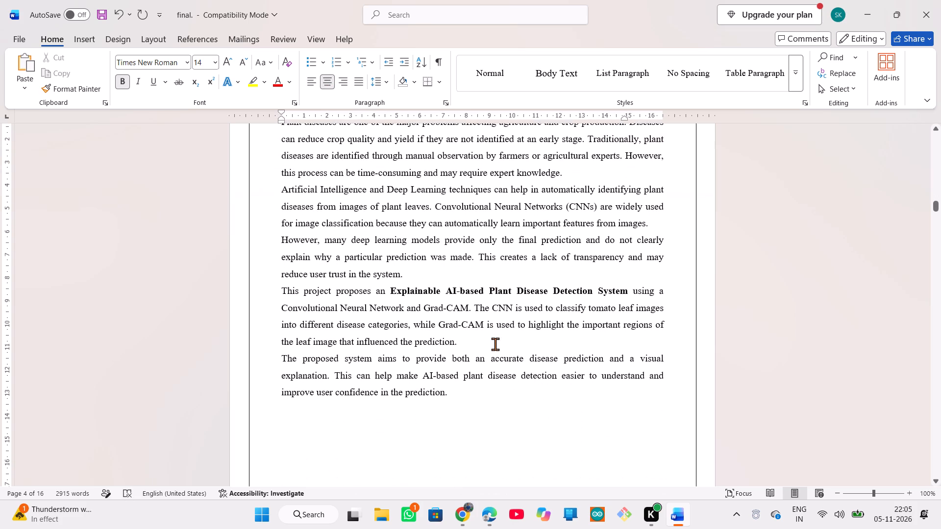
{"action": "scroll", "coordinate": [495, 344], "scroll_direction": "down", "scroll_amount": 2}
{"action": "left_click_drag", "start_coordinate": [456, 396], "coordinate": [288, 302]}
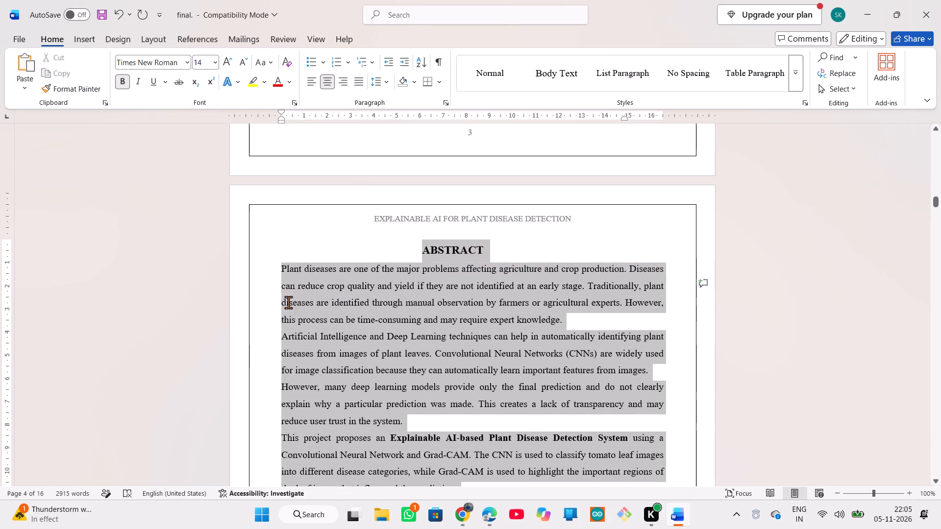
{"action": "left_click_drag", "start_coordinate": [288, 302], "coordinate": [276, 271]}
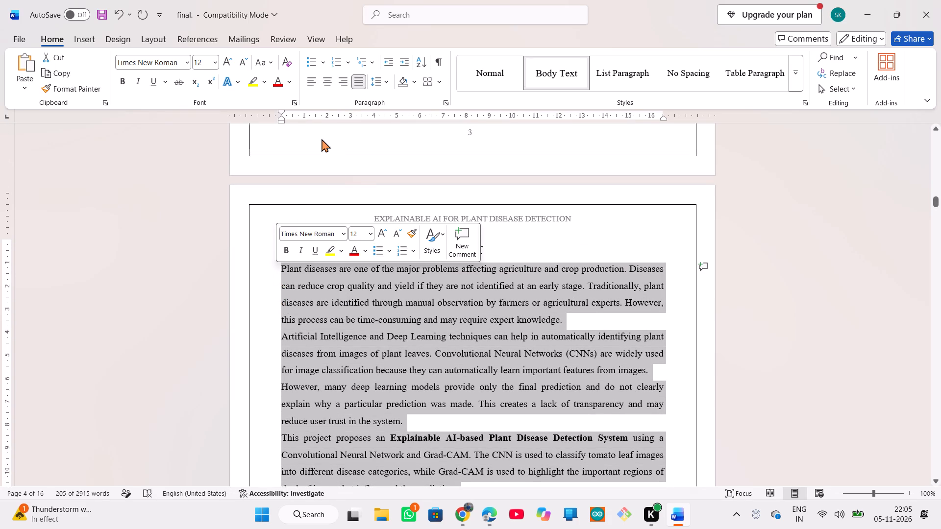
{"action": "scroll", "coordinate": [517, 383], "scroll_direction": "down", "scroll_amount": 2}
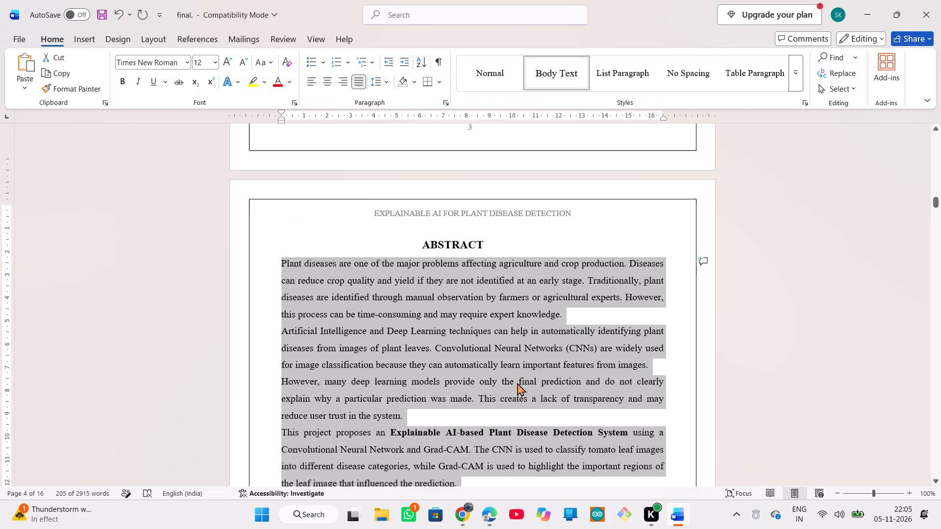
{"action": "scroll", "coordinate": [517, 383], "scroll_direction": "down", "scroll_amount": 6}
{"action": "scroll", "coordinate": [478, 233], "scroll_direction": "up", "scroll_amount": 1}
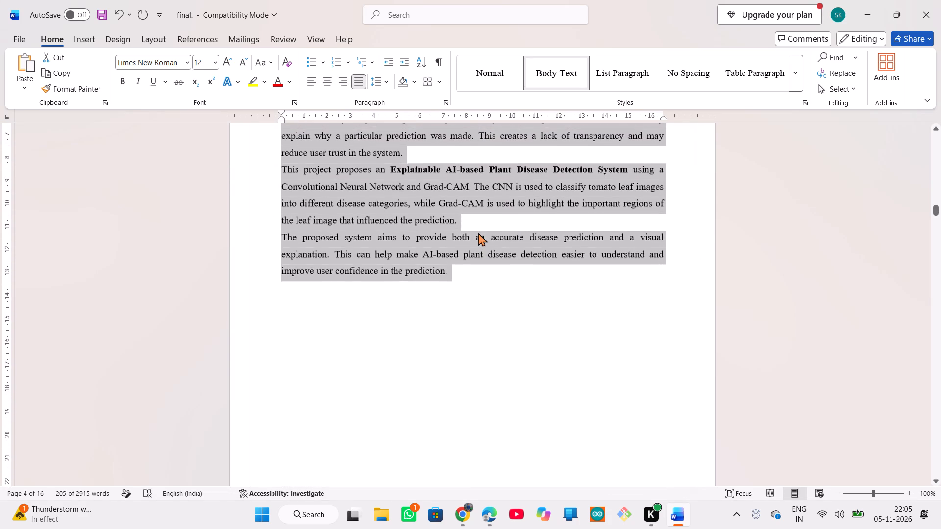
{"action": "scroll", "coordinate": [478, 233], "scroll_direction": "up", "scroll_amount": 1}
{"action": "left_click", "coordinate": [484, 270]}
{"action": "scroll", "coordinate": [484, 270], "scroll_direction": "down", "scroll_amount": 9}
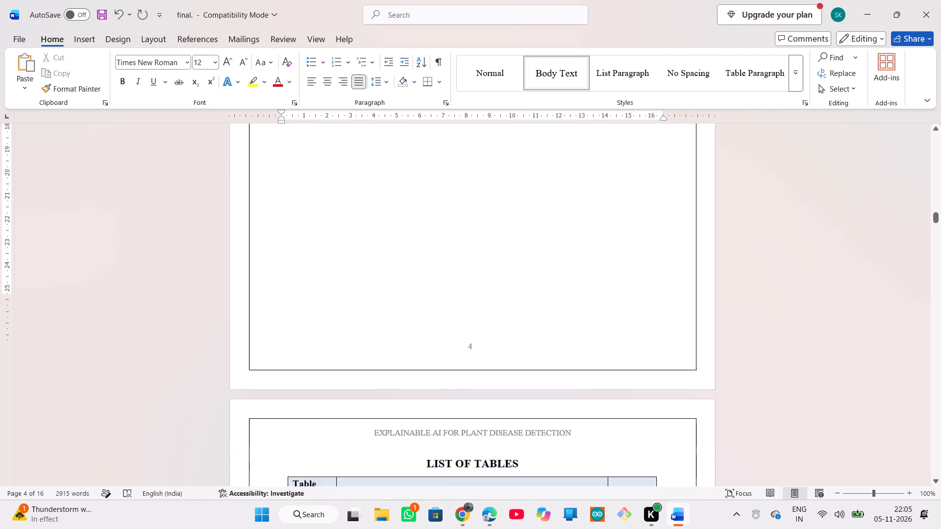
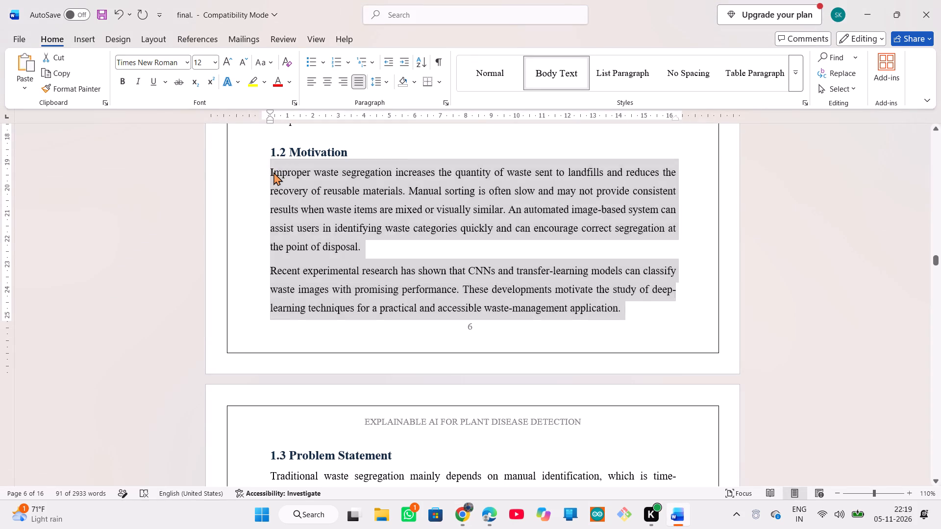
Remove the automatic list numbering from the two paragraphs under 1.2 Motivation.
{"action": "left_click", "coordinate": [290, 161]}
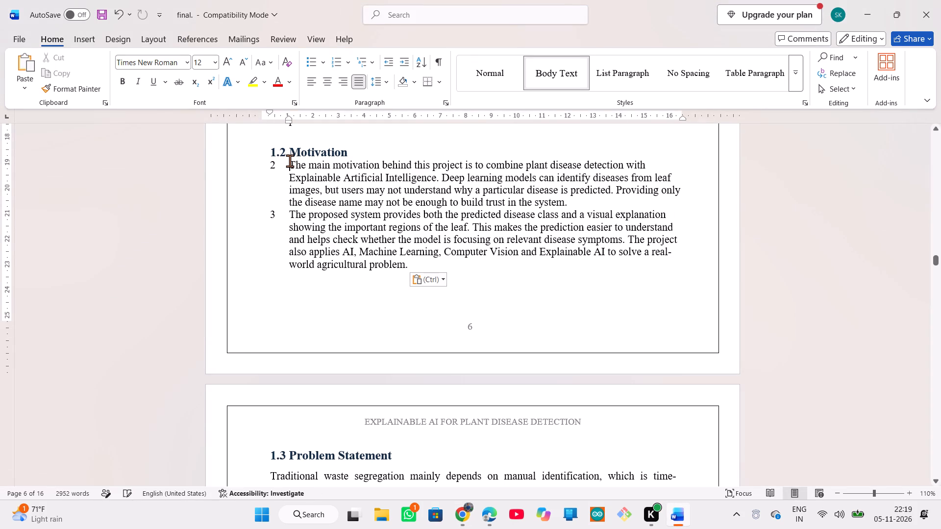
{"action": "key", "text": "BackSpace"}
{"action": "key", "text": "Down"}
{"action": "key", "text": "Down"}
{"action": "key", "text": "Down"}
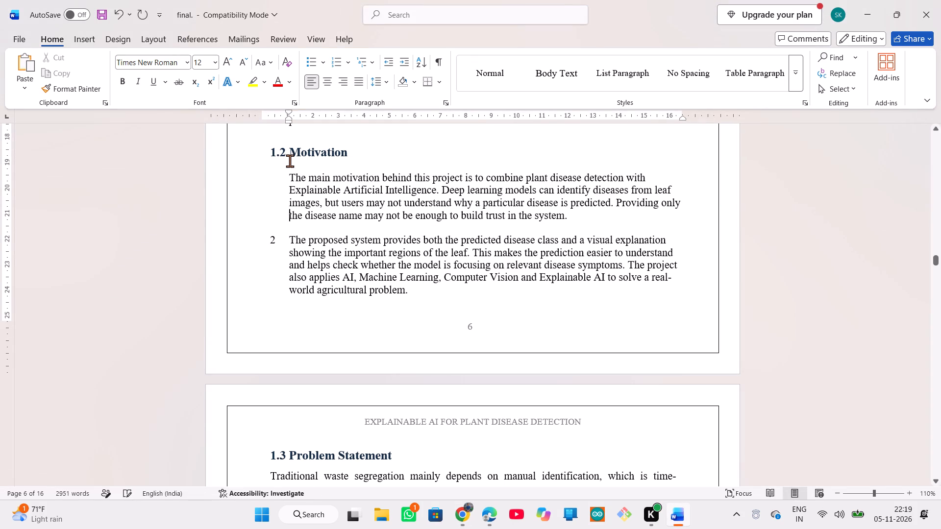
{"action": "key", "text": "Down"}
{"action": "key", "text": "Down"}
{"action": "key", "text": "Up"}
{"action": "key", "text": "backslash"}
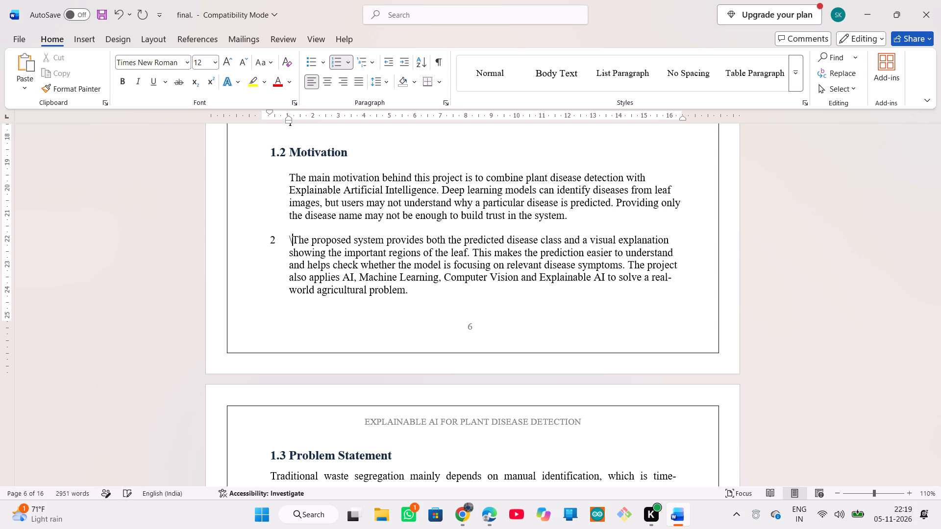
{"action": "key", "text": "BackSpace"}
{"action": "key", "text": "BackSpace"}
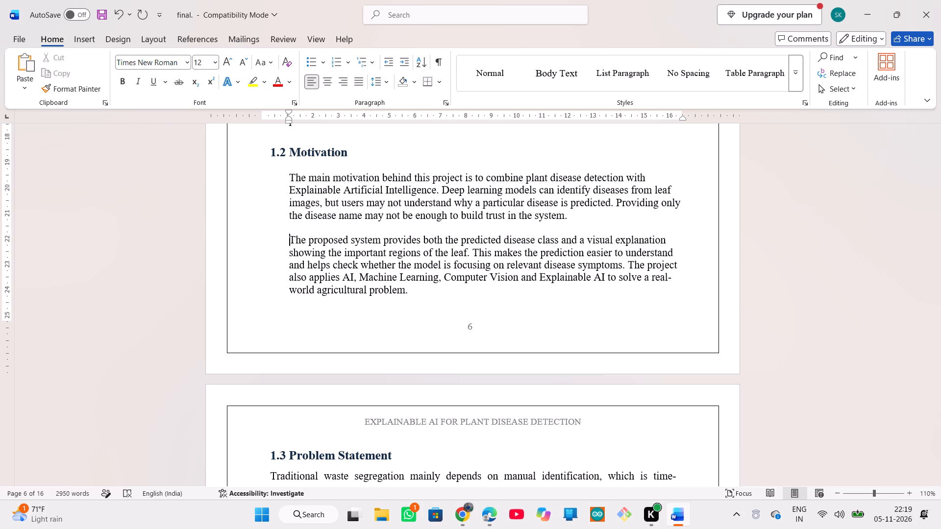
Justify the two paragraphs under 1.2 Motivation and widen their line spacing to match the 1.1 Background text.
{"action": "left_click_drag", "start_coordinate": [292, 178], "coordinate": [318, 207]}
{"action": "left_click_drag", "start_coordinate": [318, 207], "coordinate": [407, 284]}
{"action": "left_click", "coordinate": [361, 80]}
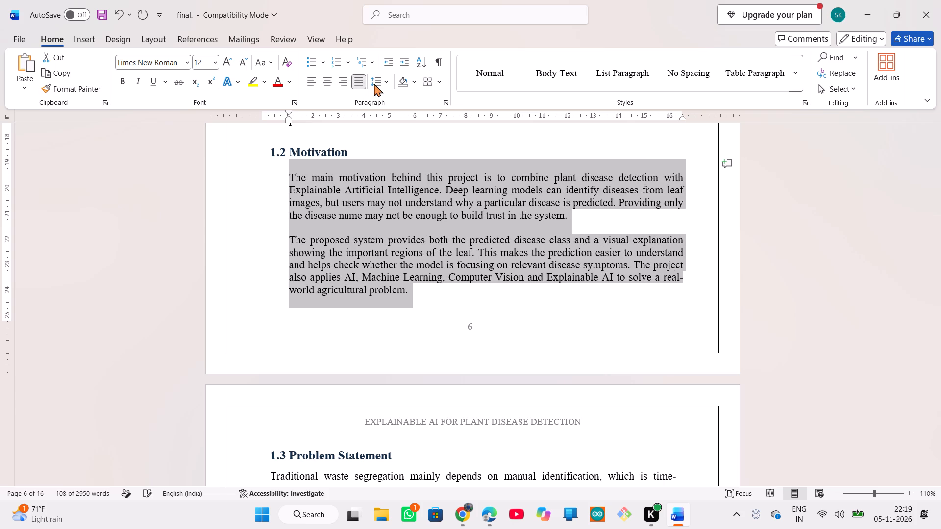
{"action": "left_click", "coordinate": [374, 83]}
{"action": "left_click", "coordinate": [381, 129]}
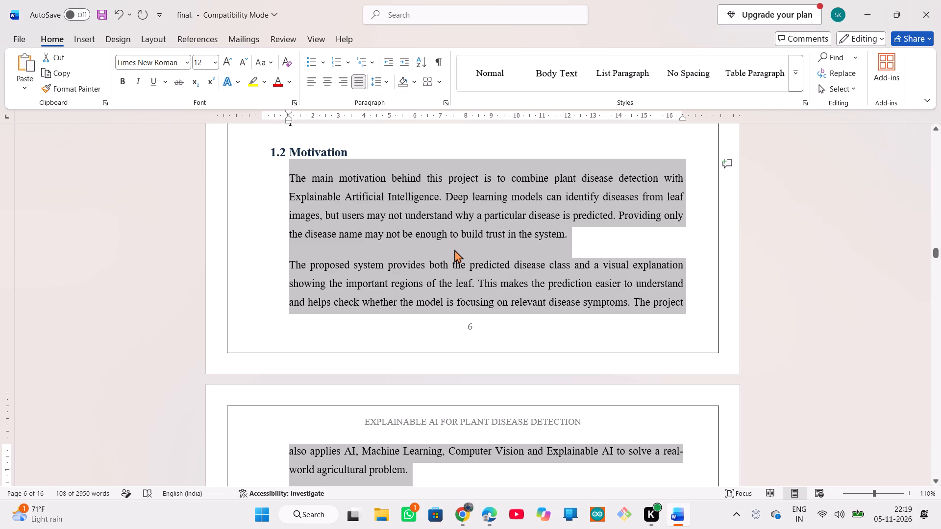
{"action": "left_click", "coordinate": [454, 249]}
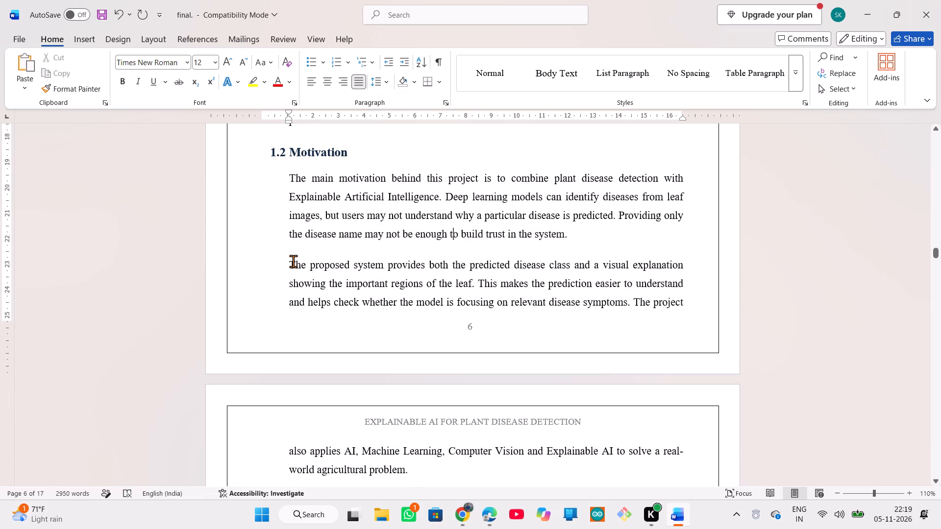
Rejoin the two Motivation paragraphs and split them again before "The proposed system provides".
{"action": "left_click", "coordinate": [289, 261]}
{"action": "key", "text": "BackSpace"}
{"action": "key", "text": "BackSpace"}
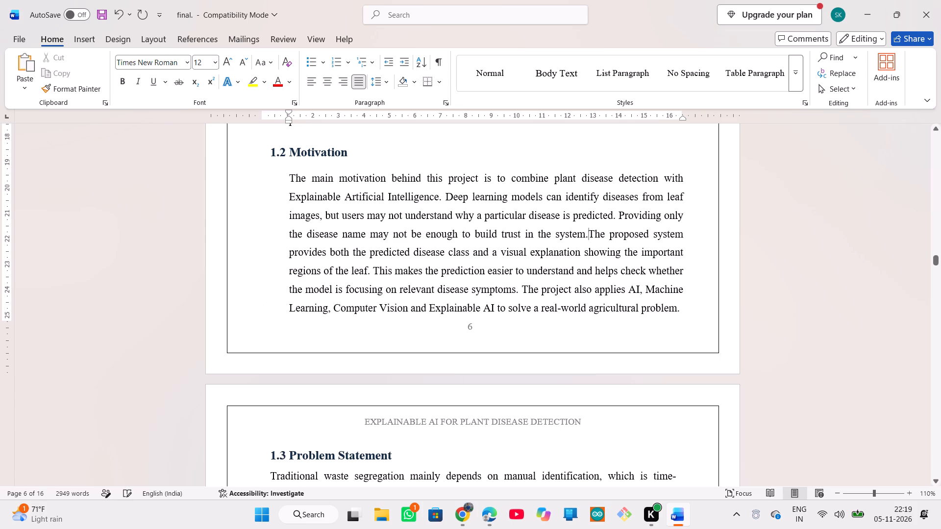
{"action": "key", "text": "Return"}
Remove the break between the end of the Motivation text and the 1.3 Problem Statement heading.
{"action": "scroll", "coordinate": [289, 261], "scroll_direction": "down", "scroll_amount": 1}
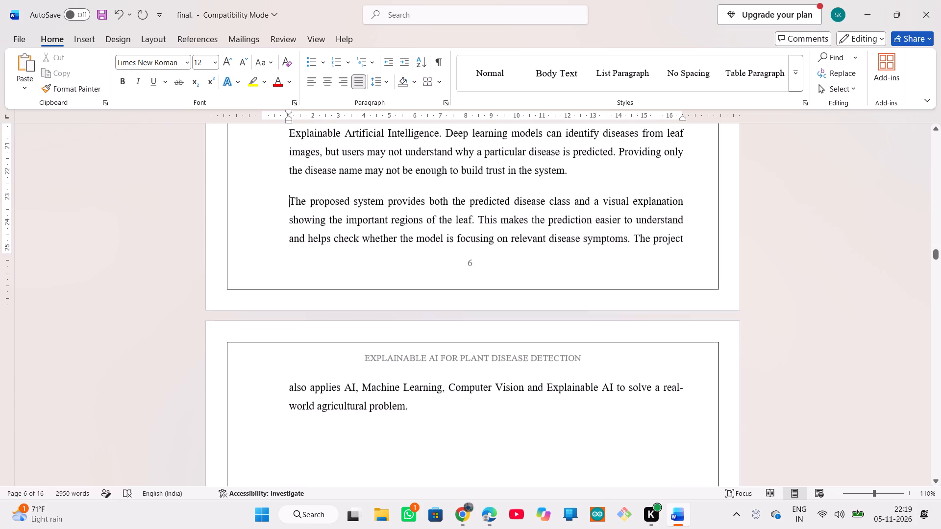
{"action": "scroll", "coordinate": [289, 261], "scroll_direction": "down", "scroll_amount": 1}
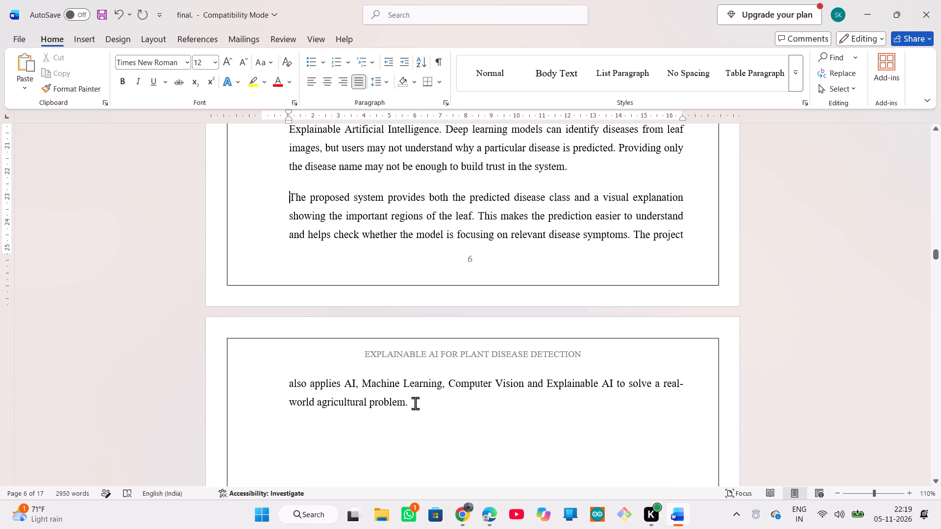
{"action": "left_click", "coordinate": [432, 399]}
{"action": "key", "text": "Delete"}
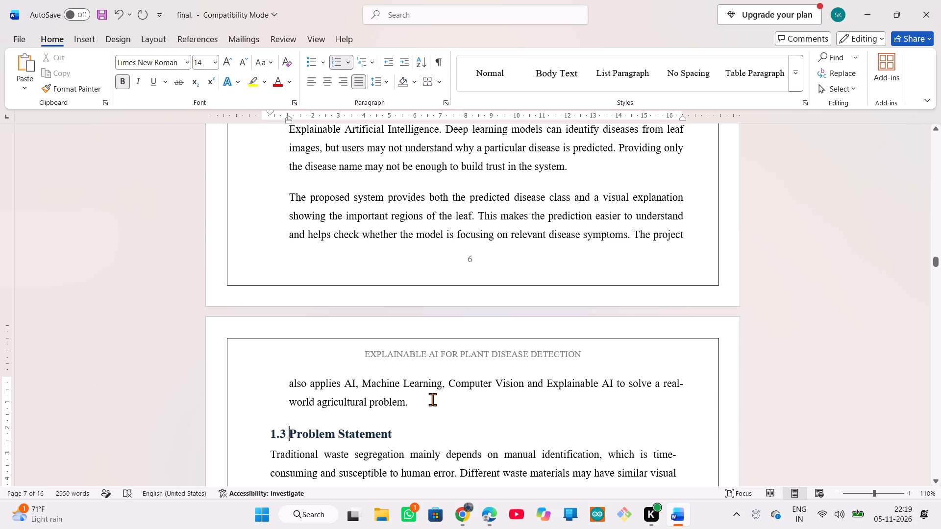
Compare the page numbers listed in the contents table with the pages where the Chapter 1 sections fall.
{"action": "scroll", "coordinate": [481, 276], "scroll_direction": "up", "scroll_amount": 11}
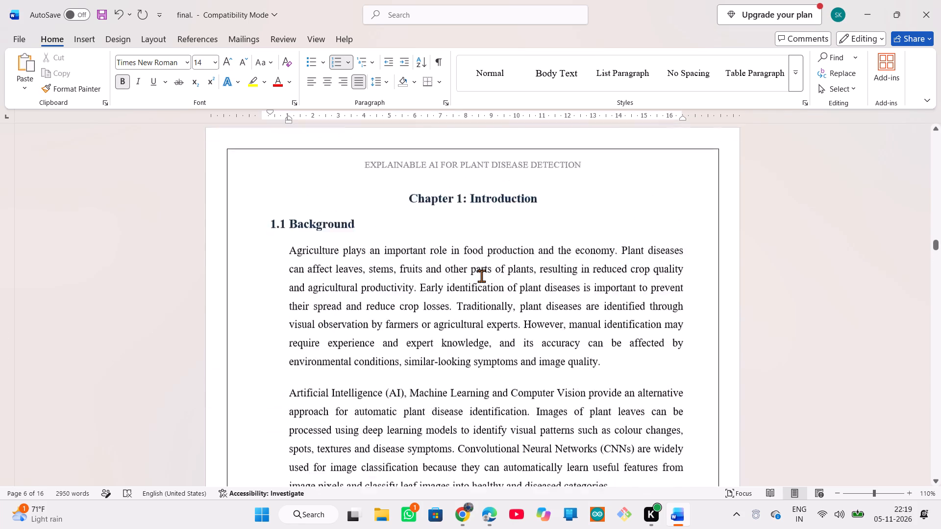
{"action": "scroll", "coordinate": [481, 276], "scroll_direction": "up", "scroll_amount": 14}
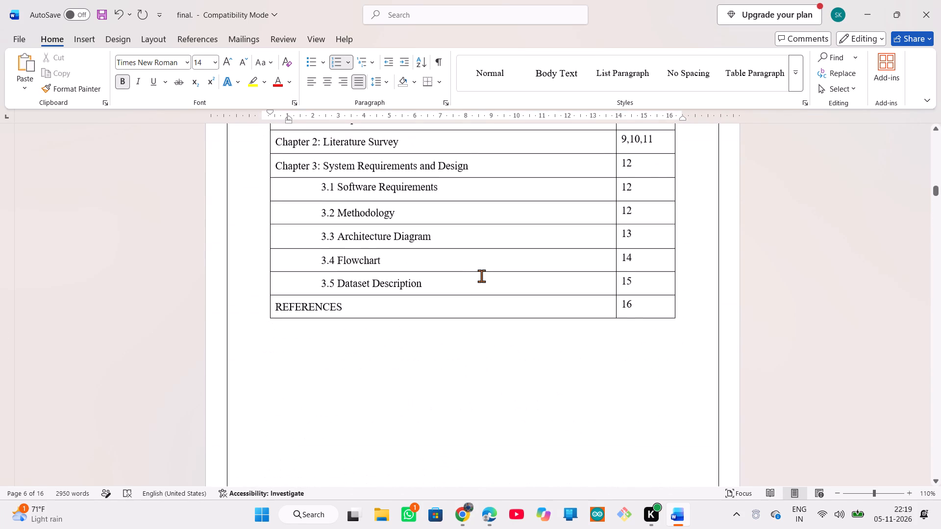
{"action": "scroll", "coordinate": [481, 276], "scroll_direction": "up", "scroll_amount": 4}
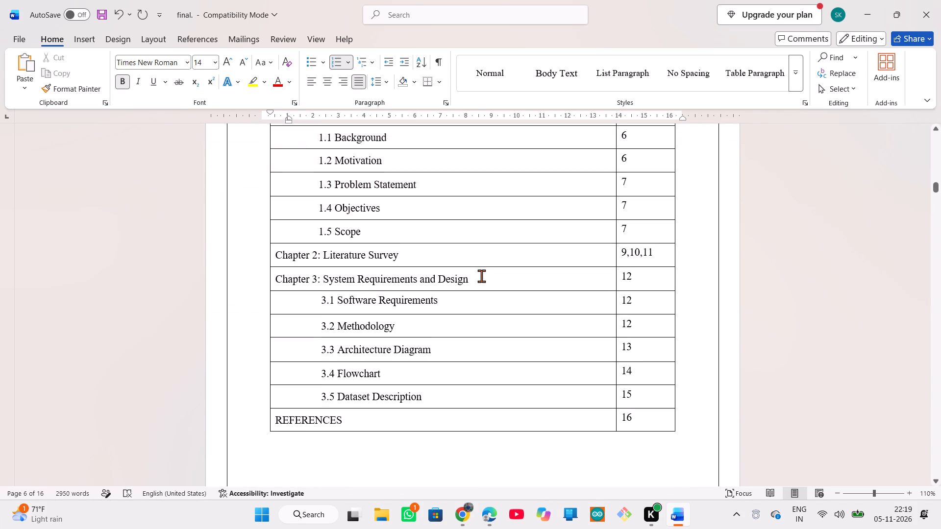
{"action": "scroll", "coordinate": [481, 276], "scroll_direction": "up", "scroll_amount": 3}
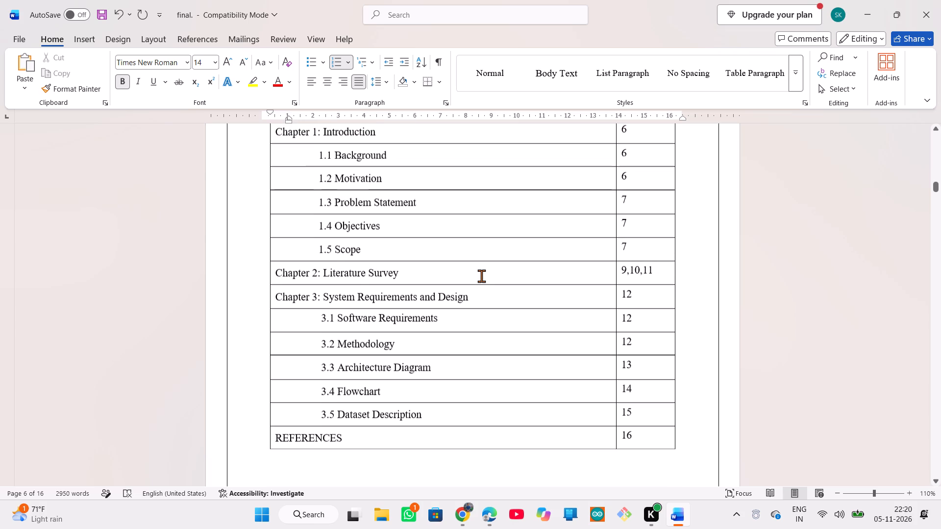
{"action": "scroll", "coordinate": [481, 276], "scroll_direction": "up", "scroll_amount": 2}
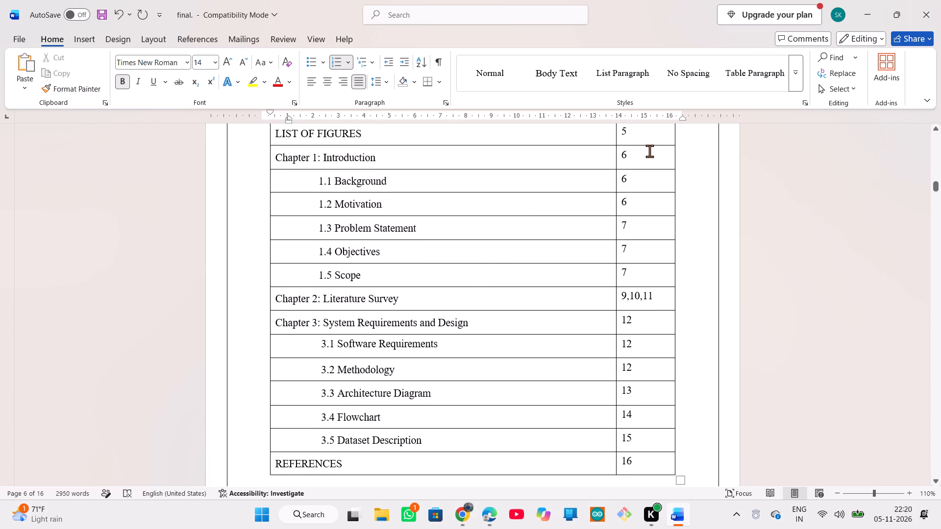
{"action": "scroll", "coordinate": [649, 151], "scroll_direction": "up", "scroll_amount": 3}
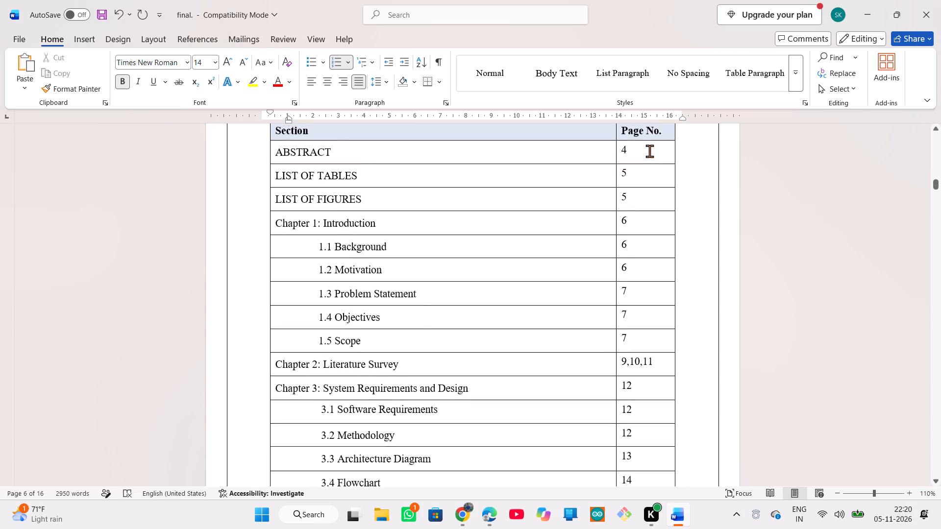
{"action": "scroll", "coordinate": [649, 151], "scroll_direction": "down", "scroll_amount": 17}
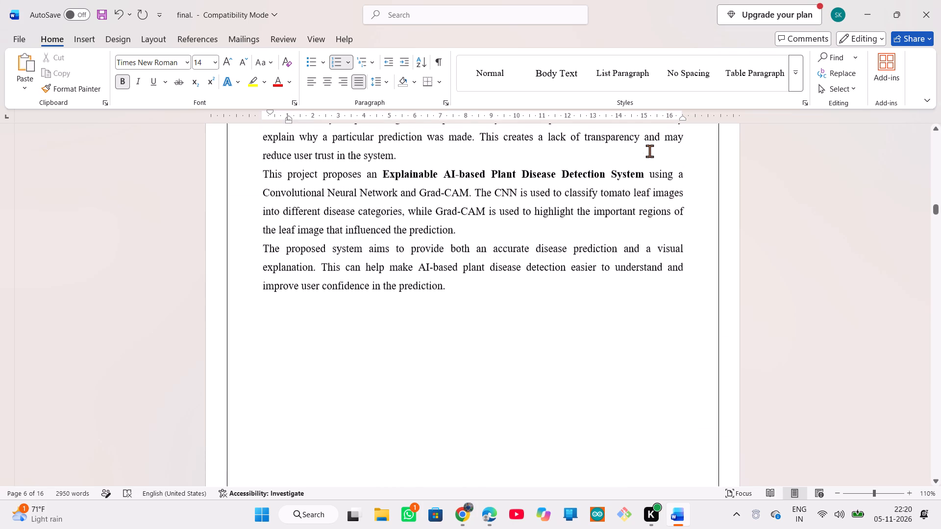
{"action": "scroll", "coordinate": [649, 151], "scroll_direction": "down", "scroll_amount": 1}
{"action": "left_click", "coordinate": [649, 151]}
{"action": "scroll", "coordinate": [649, 151], "scroll_direction": "down", "scroll_amount": 20}
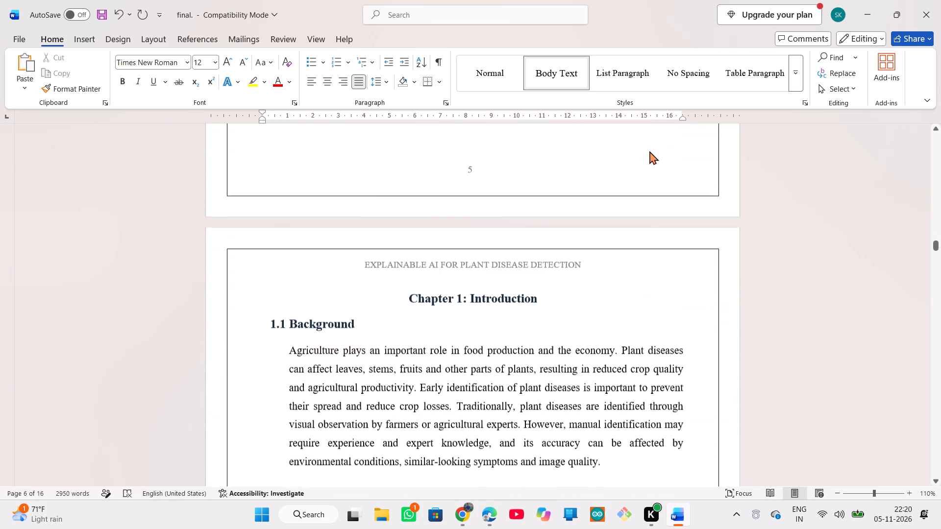
{"action": "scroll", "coordinate": [649, 151], "scroll_direction": "down", "scroll_amount": 11}
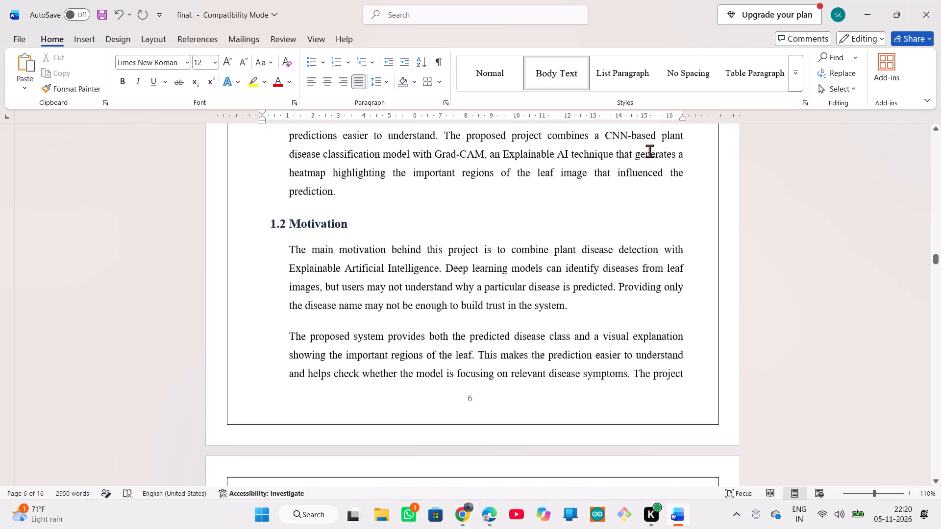
{"action": "scroll", "coordinate": [649, 151], "scroll_direction": "down", "scroll_amount": 1}
{"action": "scroll", "coordinate": [649, 151], "scroll_direction": "up", "scroll_amount": 8}
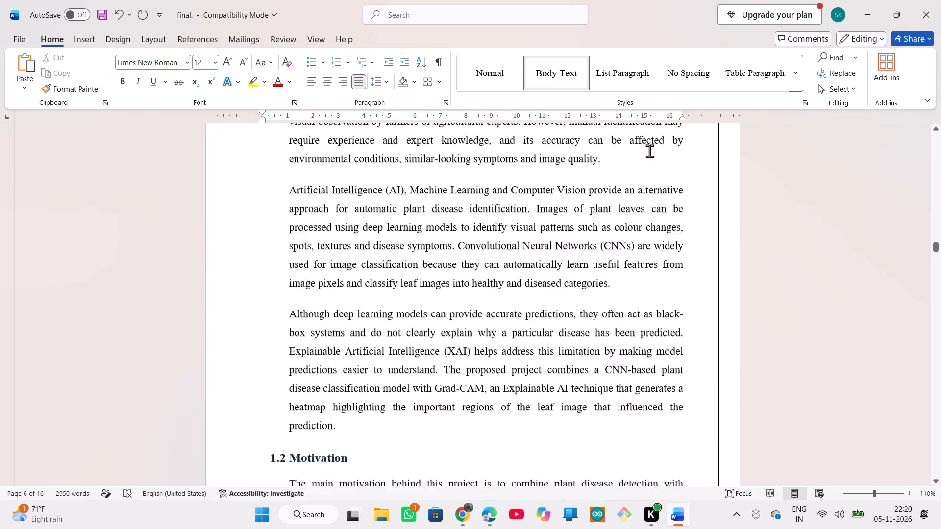
{"action": "scroll", "coordinate": [649, 151], "scroll_direction": "up", "scroll_amount": 14}
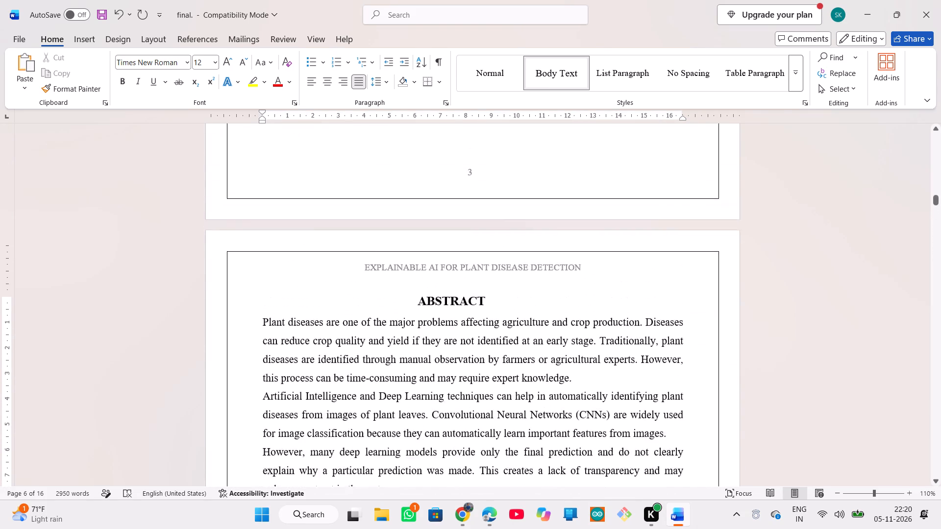
{"action": "scroll", "coordinate": [649, 151], "scroll_direction": "up", "scroll_amount": 7}
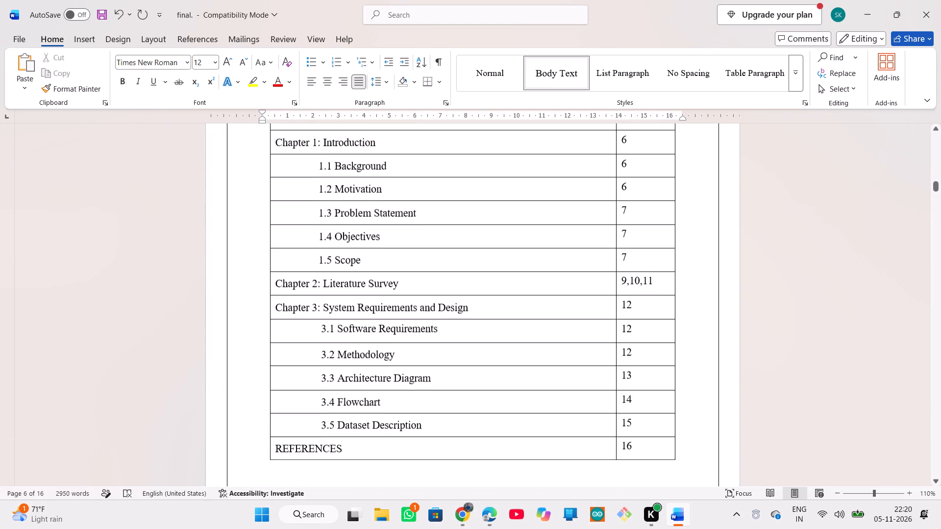
{"action": "scroll", "coordinate": [649, 151], "scroll_direction": "up", "scroll_amount": 2}
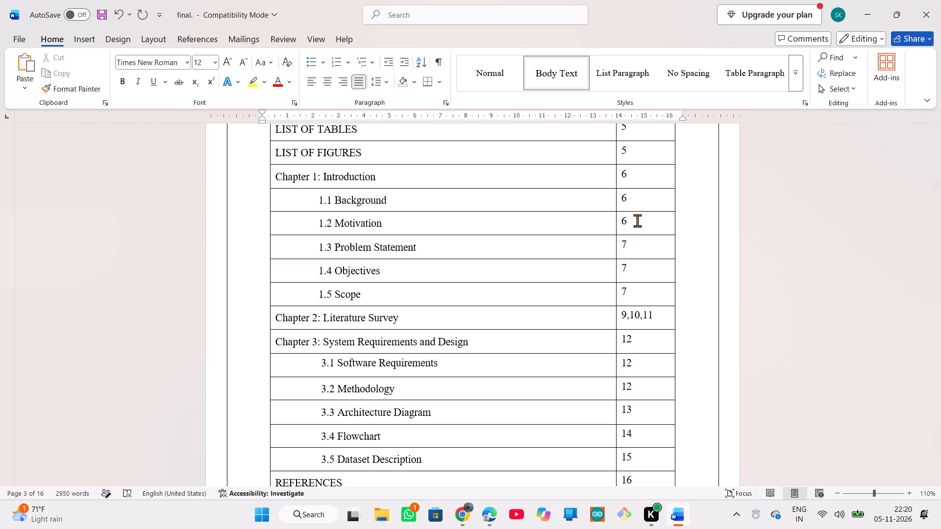
Review the report from the contents table through the Abstract and List of Tables to 1.4 Objectives, returning to 1.2 Motivation.
{"action": "scroll", "coordinate": [637, 220], "scroll_direction": "down", "scroll_amount": 15}
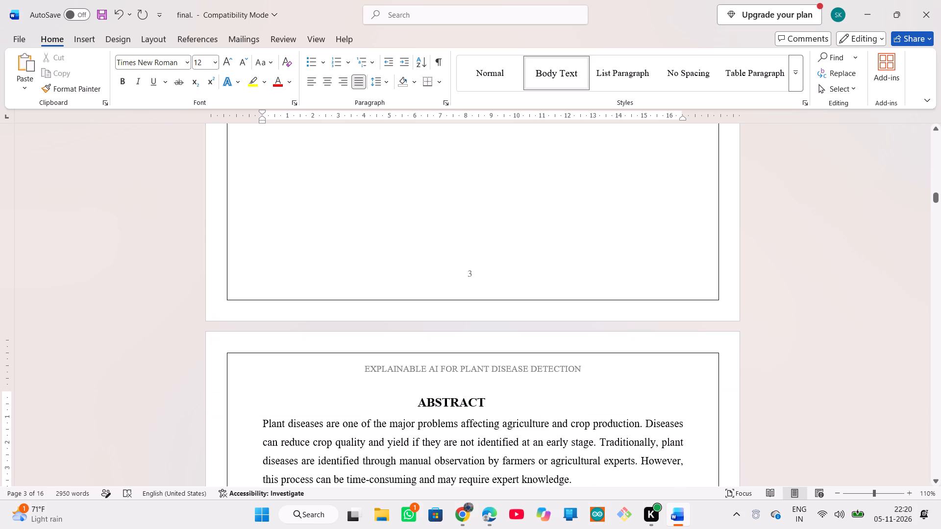
{"action": "scroll", "coordinate": [637, 220], "scroll_direction": "down", "scroll_amount": 8}
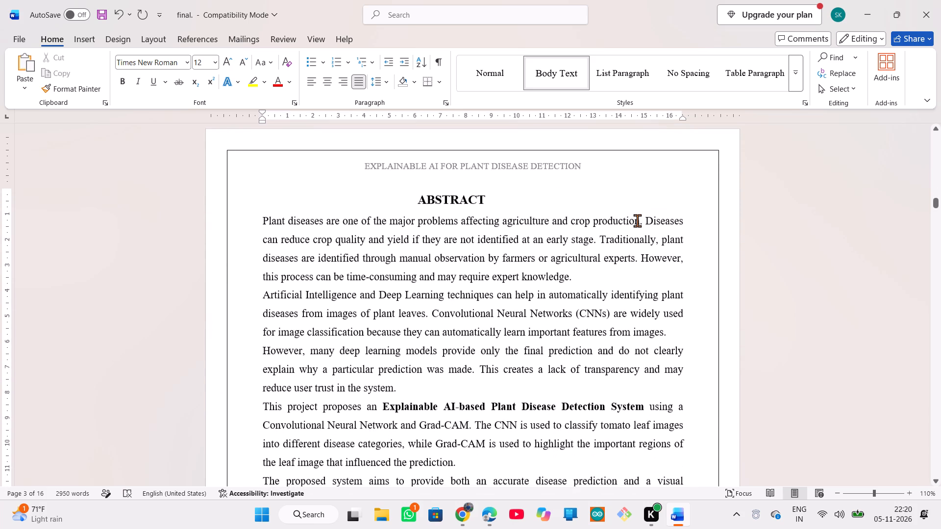
{"action": "scroll", "coordinate": [637, 220], "scroll_direction": "down", "scroll_amount": 12}
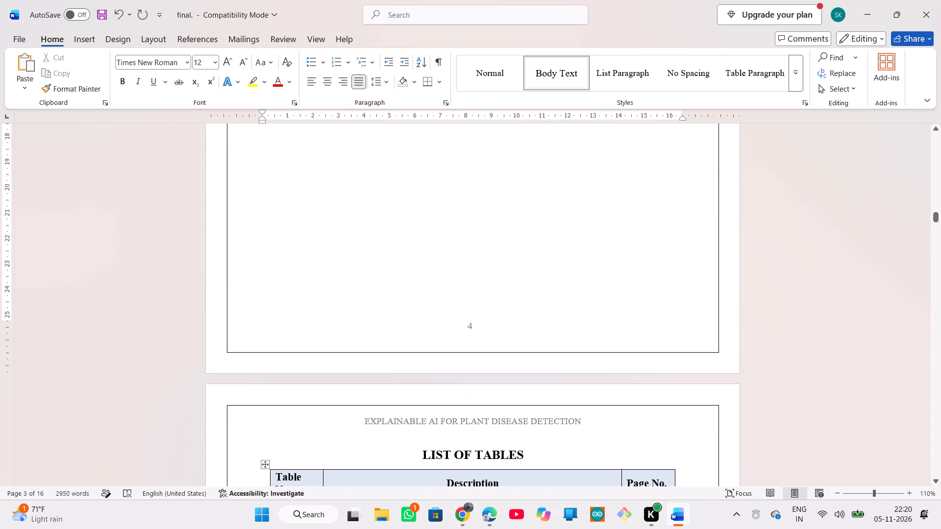
{"action": "scroll", "coordinate": [637, 220], "scroll_direction": "down", "scroll_amount": 4}
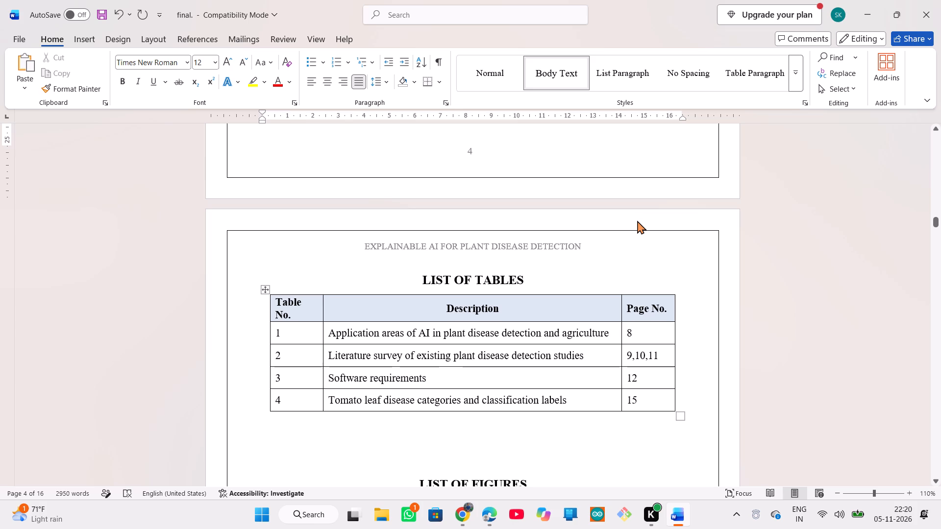
{"action": "scroll", "coordinate": [638, 208], "scroll_direction": "down", "scroll_amount": 16}
{"action": "scroll", "coordinate": [638, 208], "scroll_direction": "down", "scroll_amount": 6}
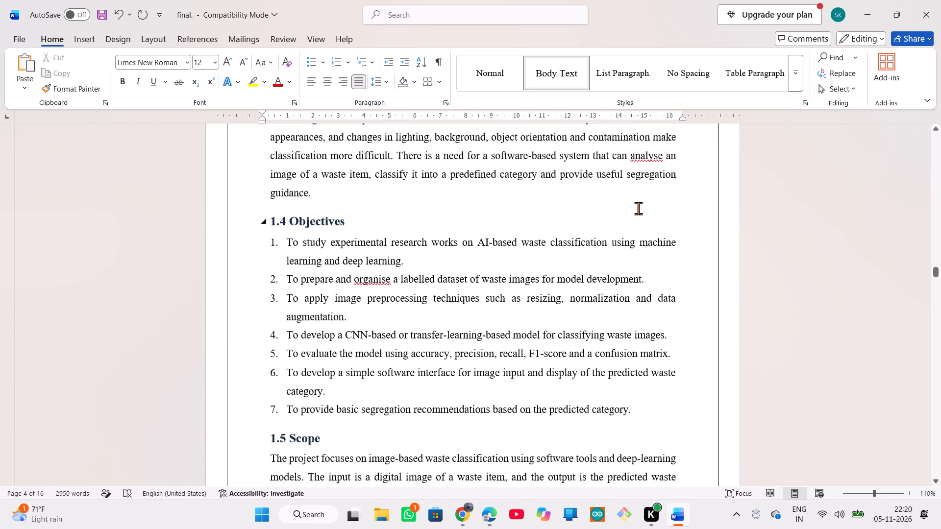
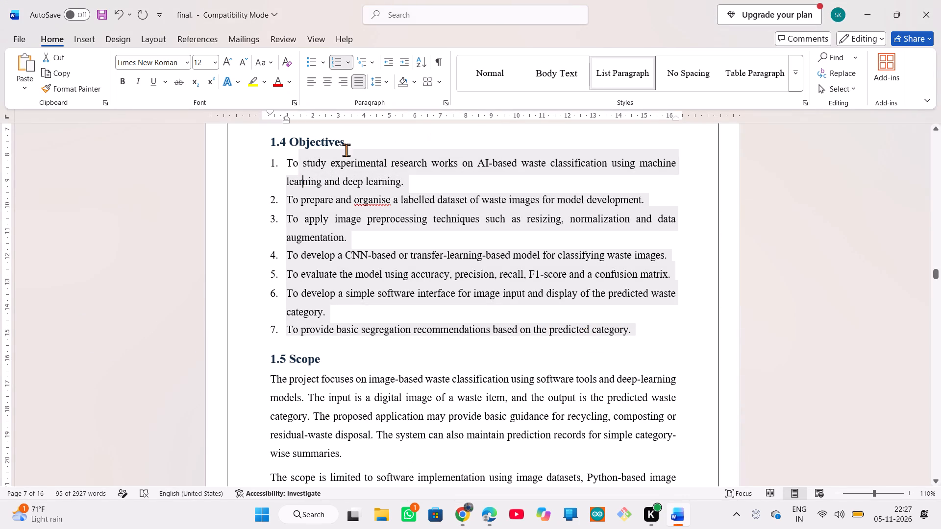
{"action": "left_click", "coordinate": [353, 144]}
{"action": "key", "text": "Return"}
{"action": "key", "text": "BackSpace"}
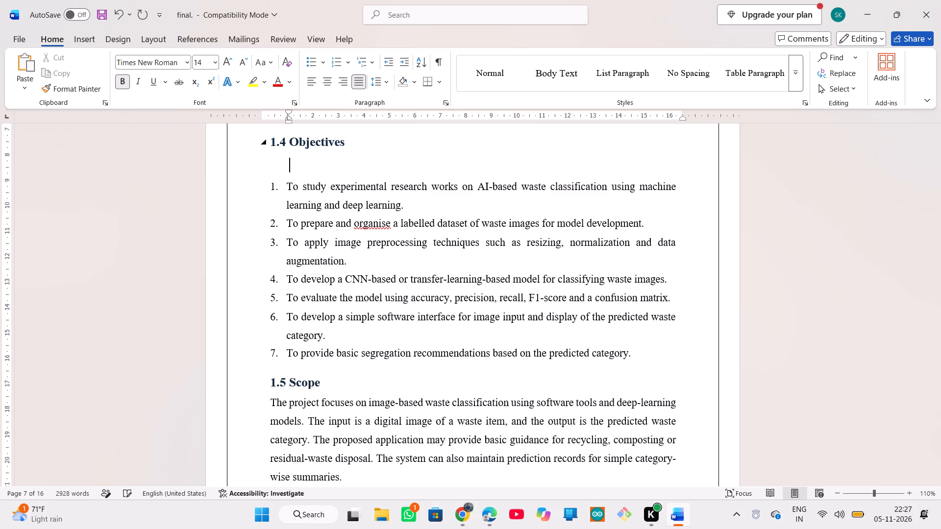
{"action": "key", "text": "shift+Down"}
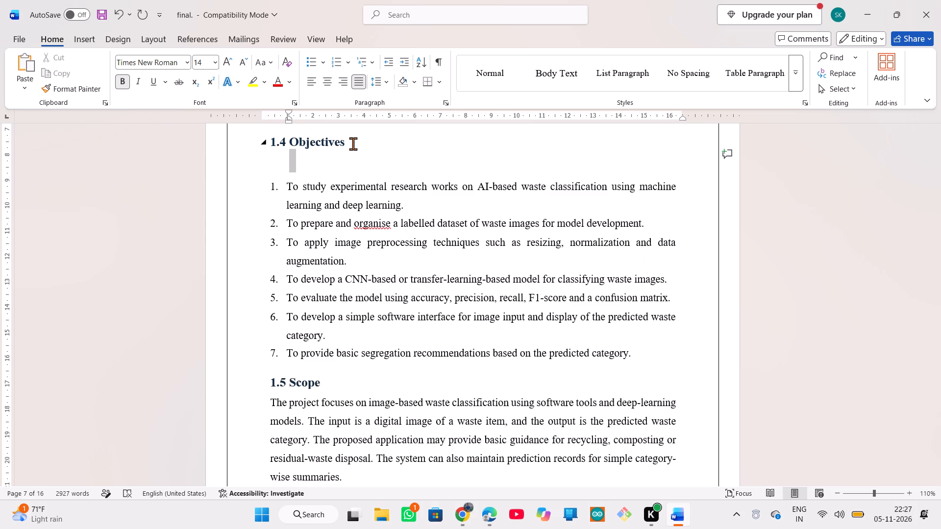
{"action": "key", "text": "Down"}
{"action": "key", "text": "Up"}
{"action": "key", "text": "shift+Down"}
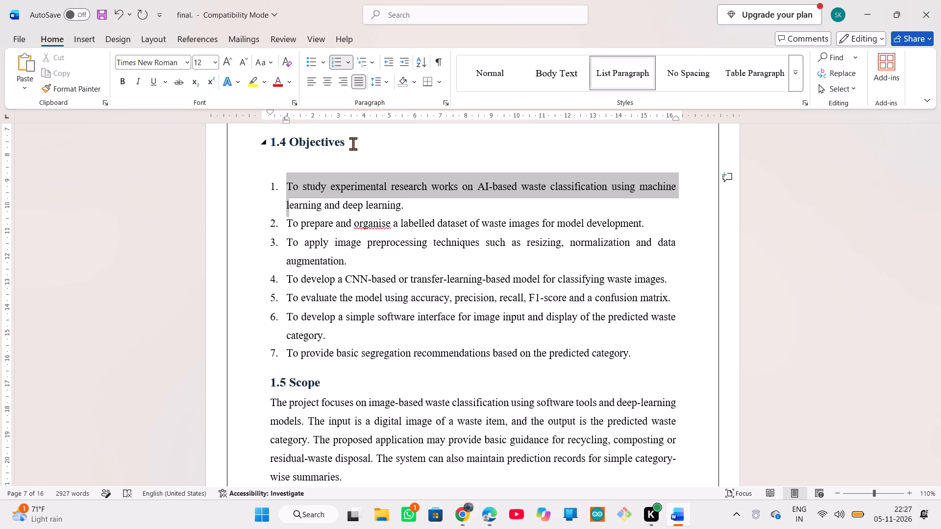
{"action": "key", "text": "shift+Down"}
{"action": "key", "text": "shift+Down"}
{"action": "key", "text": "shift+Down"}
{"action": "key", "text": "shift+Down"}
{"action": "key", "text": "shift+Down"}
{"action": "key", "text": "shift+Down"}
{"action": "key", "text": "shift+Down"}
{"action": "key", "text": "shift+Down"}
{"action": "key", "text": "shift+Down"}
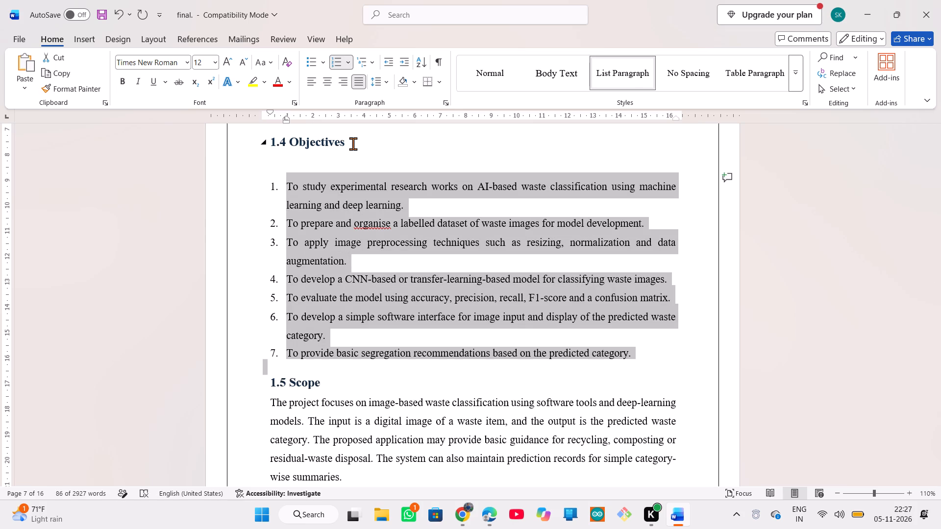
{"action": "key", "text": "ctrl+v"}
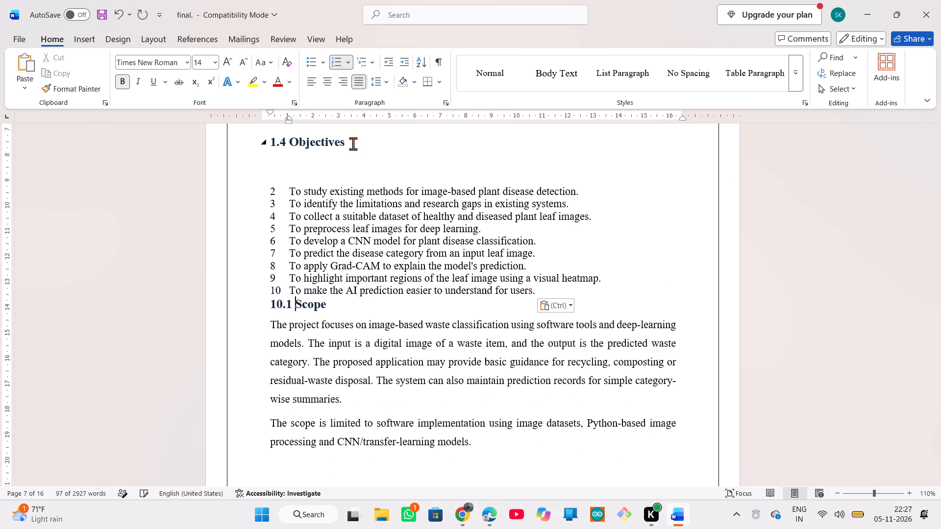
Remove the number from the "To study existing methods" objective and place it on its own line directly under the 1.4 Objectives heading.
{"action": "left_click", "coordinate": [289, 189]}
{"action": "key", "text": "BackSpace"}
{"action": "key", "text": "BackSpace"}
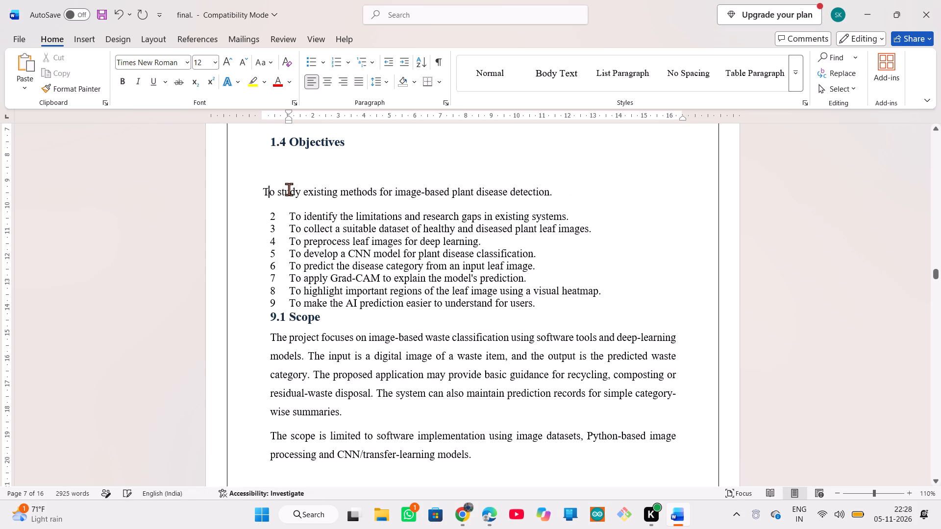
{"action": "key", "text": "BackSpace"}
{"action": "key", "text": "BackSpace"}
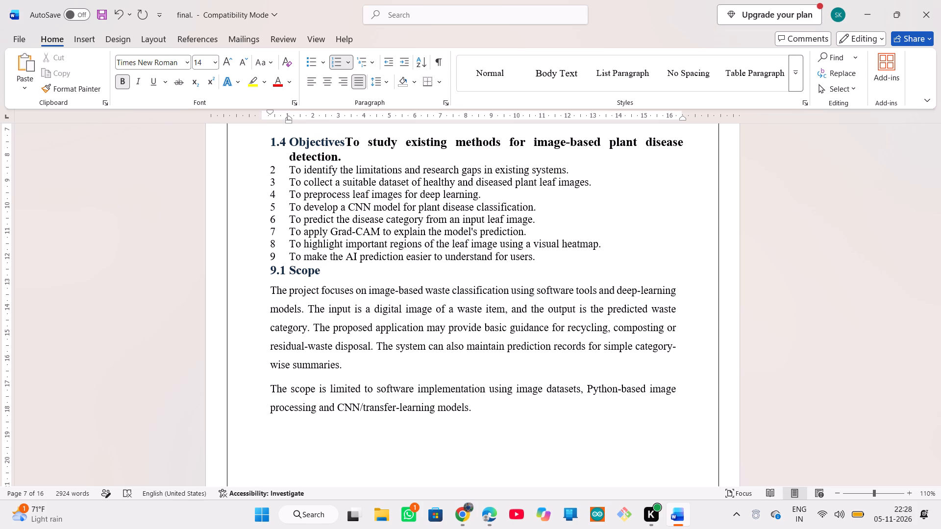
{"action": "key", "text": "Return"}
{"action": "key", "text": "BackSpace"}
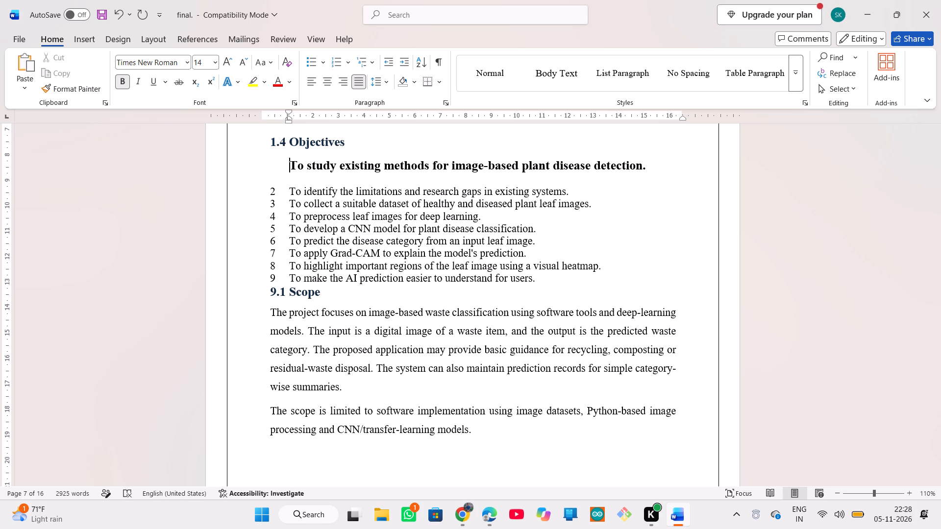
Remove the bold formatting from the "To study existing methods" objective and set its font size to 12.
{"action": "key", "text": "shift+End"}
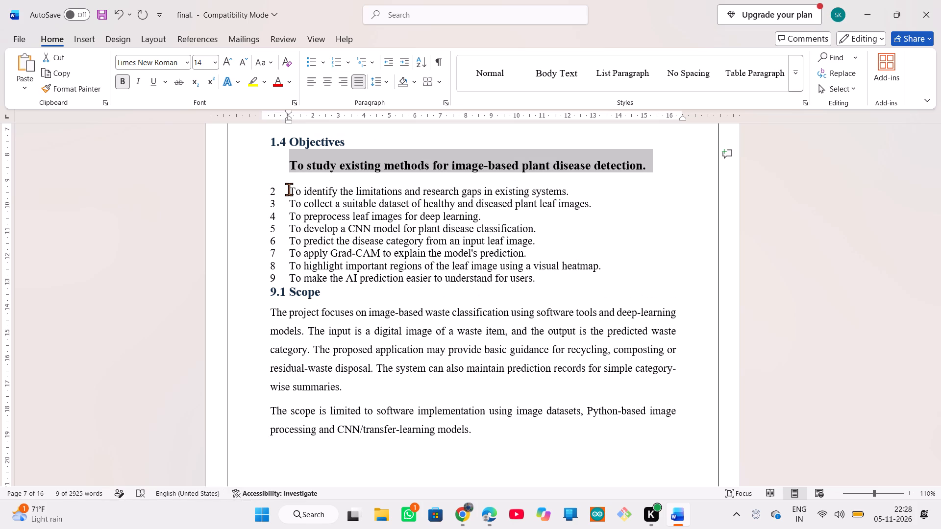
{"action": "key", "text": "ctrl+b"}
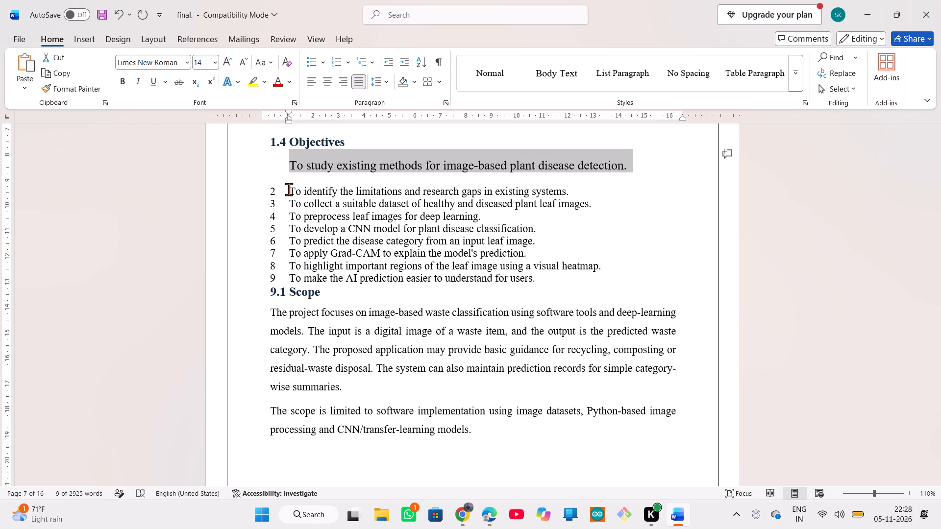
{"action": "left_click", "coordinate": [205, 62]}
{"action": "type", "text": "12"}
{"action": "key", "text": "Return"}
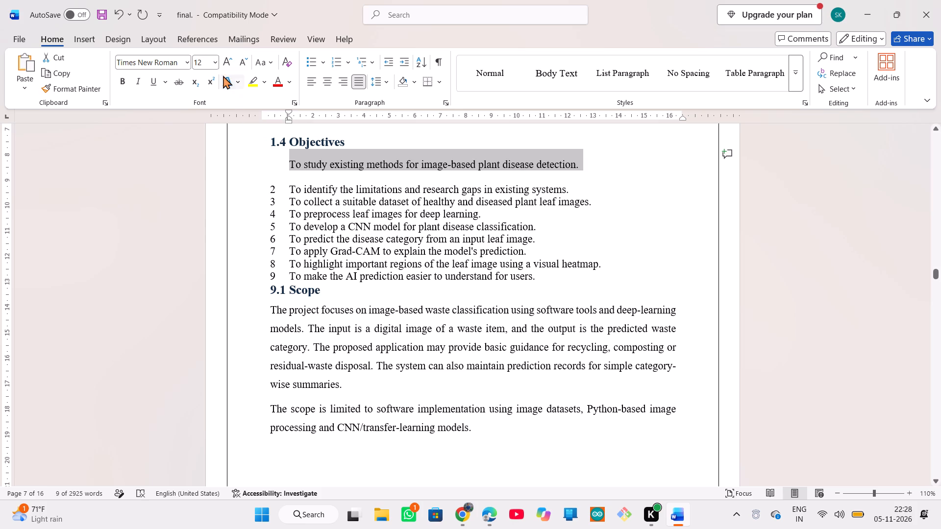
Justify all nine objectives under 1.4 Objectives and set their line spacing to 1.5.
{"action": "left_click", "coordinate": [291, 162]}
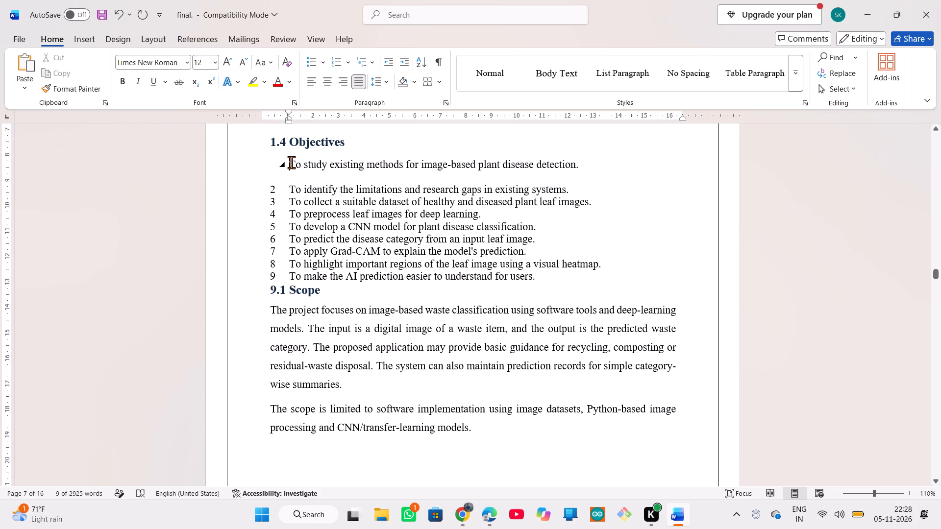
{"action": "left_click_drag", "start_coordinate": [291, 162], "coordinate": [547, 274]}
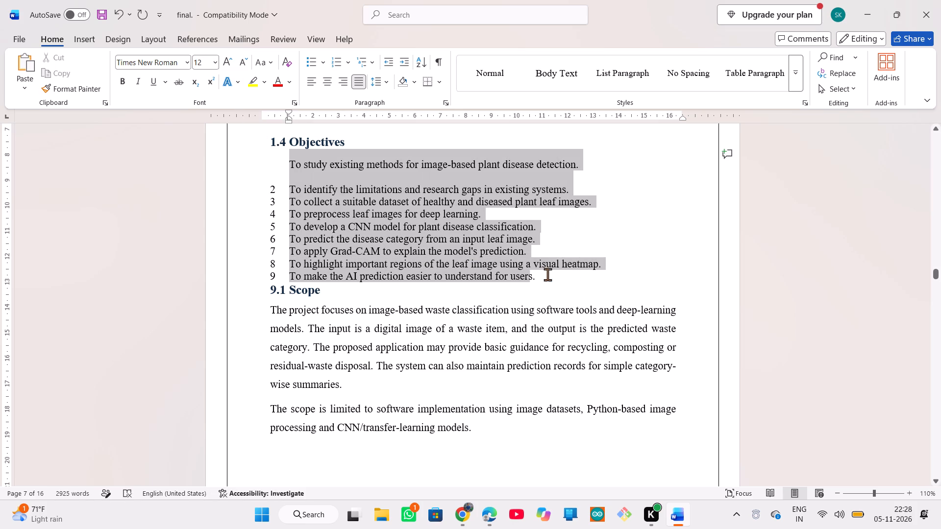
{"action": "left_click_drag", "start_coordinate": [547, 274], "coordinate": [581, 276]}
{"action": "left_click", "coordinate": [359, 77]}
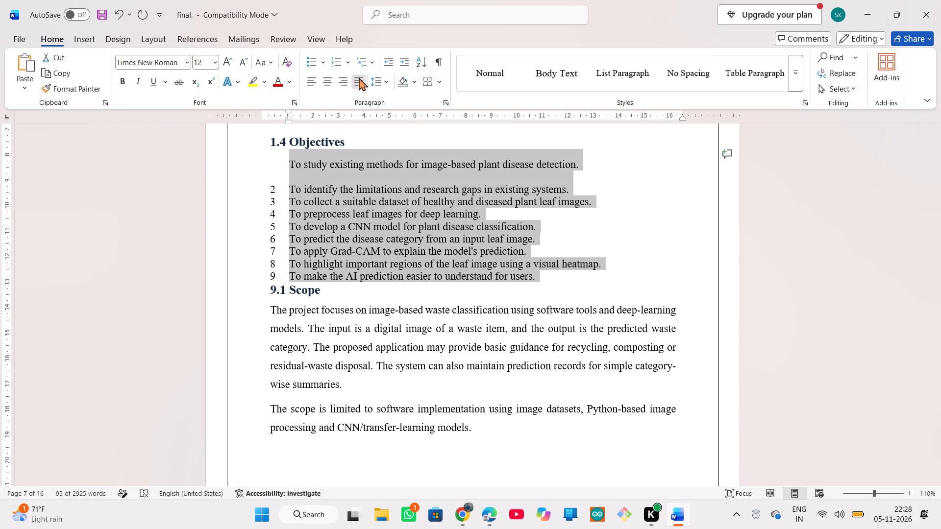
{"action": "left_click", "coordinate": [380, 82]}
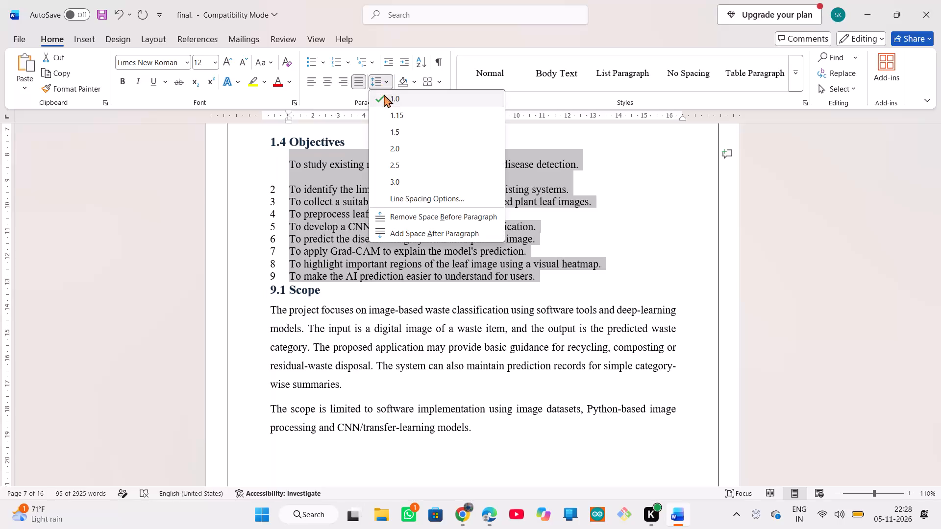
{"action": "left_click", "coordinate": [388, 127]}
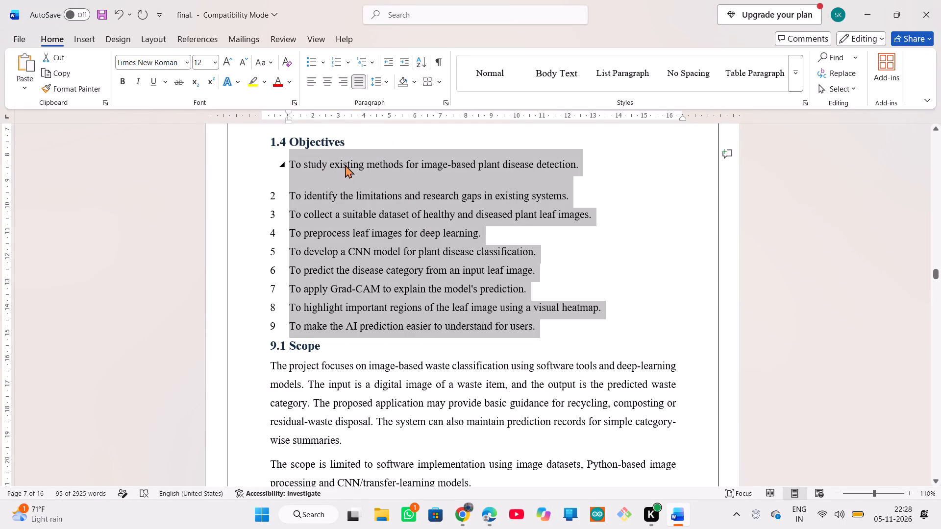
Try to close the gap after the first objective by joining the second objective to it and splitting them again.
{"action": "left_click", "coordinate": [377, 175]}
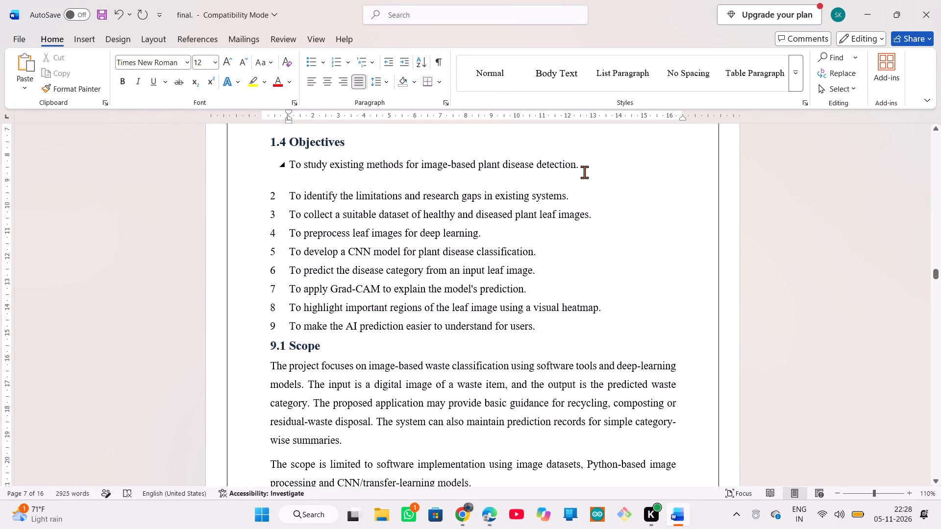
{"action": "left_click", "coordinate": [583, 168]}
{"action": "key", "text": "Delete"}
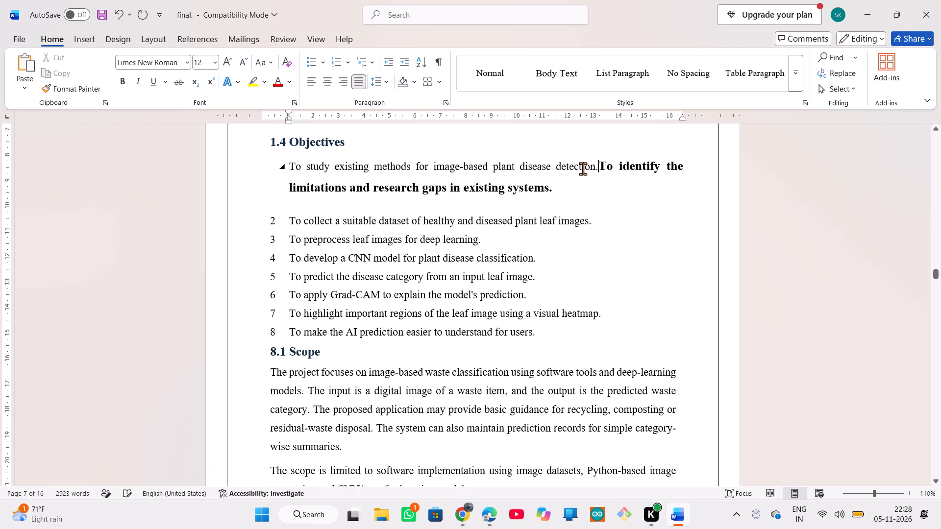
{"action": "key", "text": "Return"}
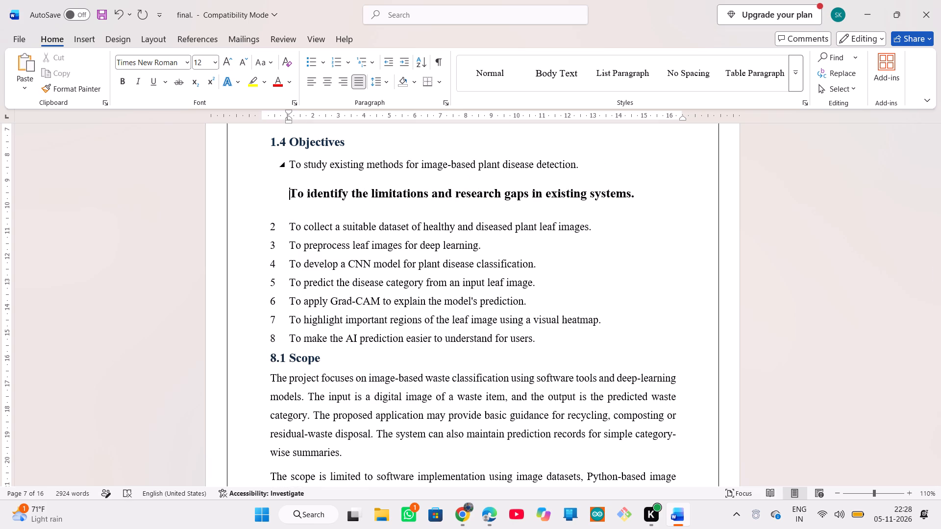
Undo the recent edits to the 1.4 Objectives list, back to the nine numbered pasted items below a blank line.
{"action": "key", "text": "ctrl+z"}
{"action": "key", "text": "ctrl+z"}
{"action": "key", "text": "ctrl+z"}
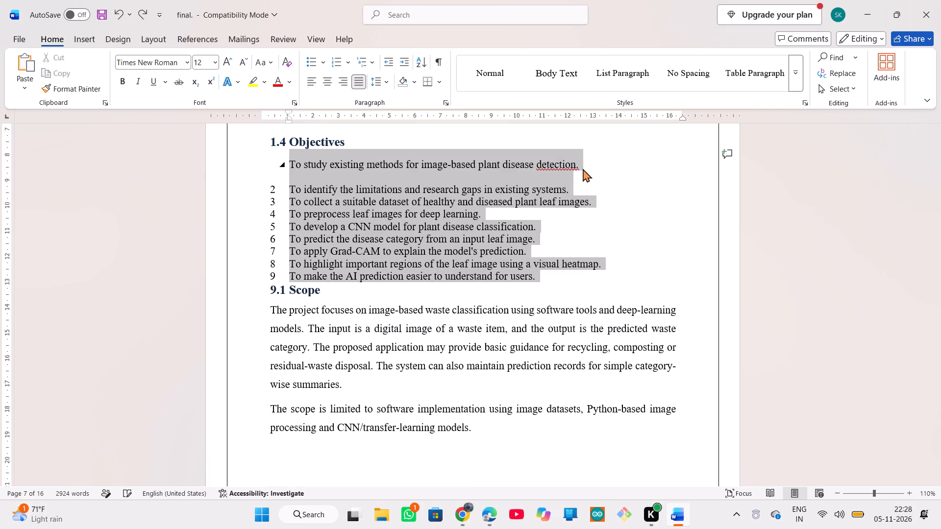
{"action": "key", "text": "ctrl+z"}
{"action": "key", "text": "ctrl+z"}
{"action": "key", "text": "ctrl+z"}
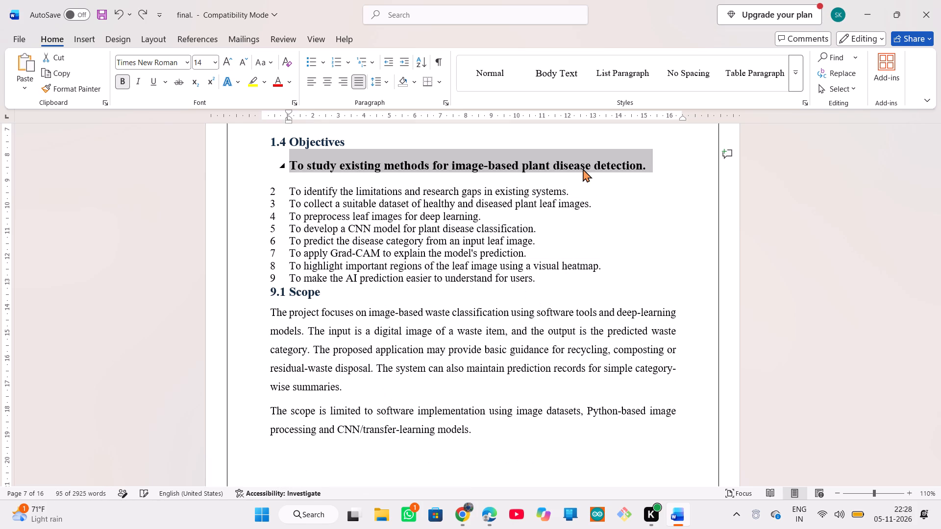
{"action": "key", "text": "ctrl+z"}
{"action": "key", "text": "ctrl+z"}
{"action": "key", "text": "ctrl+z"}
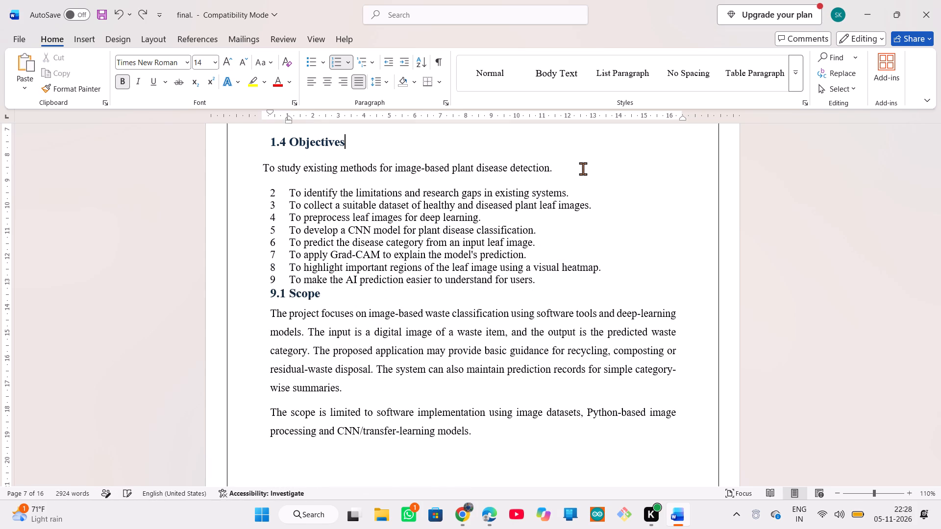
{"action": "key", "text": "ctrl+z"}
{"action": "key", "text": "ctrl+z"}
{"action": "key", "text": "ctrl+z"}
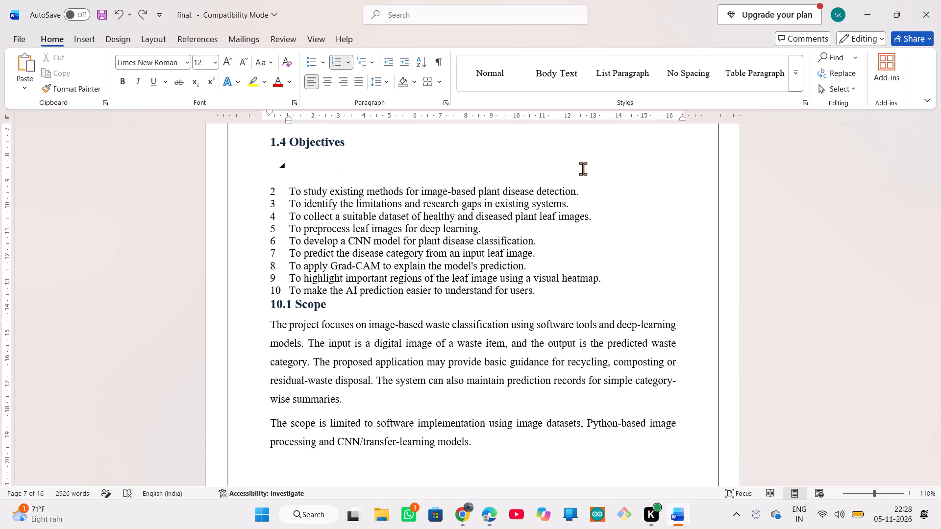
Delete the blank line directly under the 1.4 Objectives heading.
{"action": "left_click", "coordinate": [361, 149]}
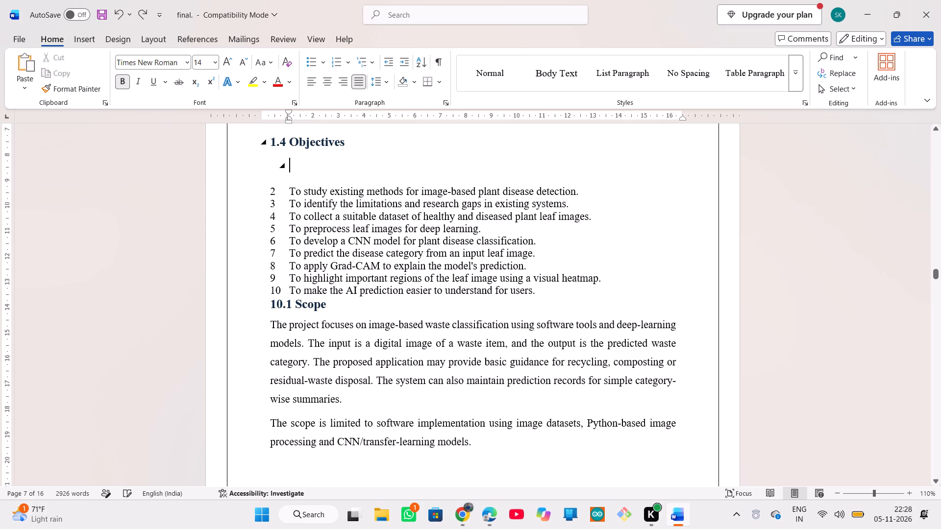
{"action": "key", "text": "Delete"}
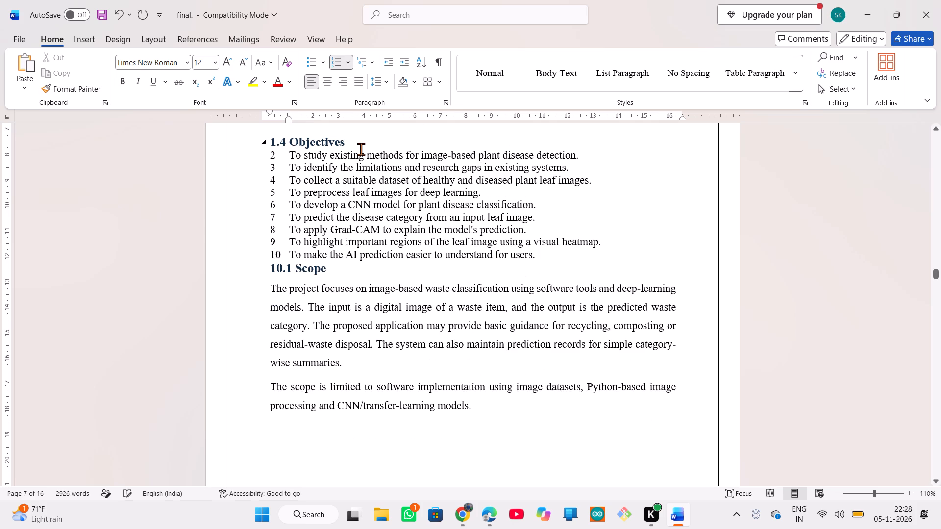
Renumber the nine plant disease objectives with the 1. 2. 3. number format.
{"action": "left_click", "coordinate": [291, 154]}
{"action": "left_click", "coordinate": [549, 258]}
{"action": "left_click_drag", "start_coordinate": [290, 152], "coordinate": [550, 264]}
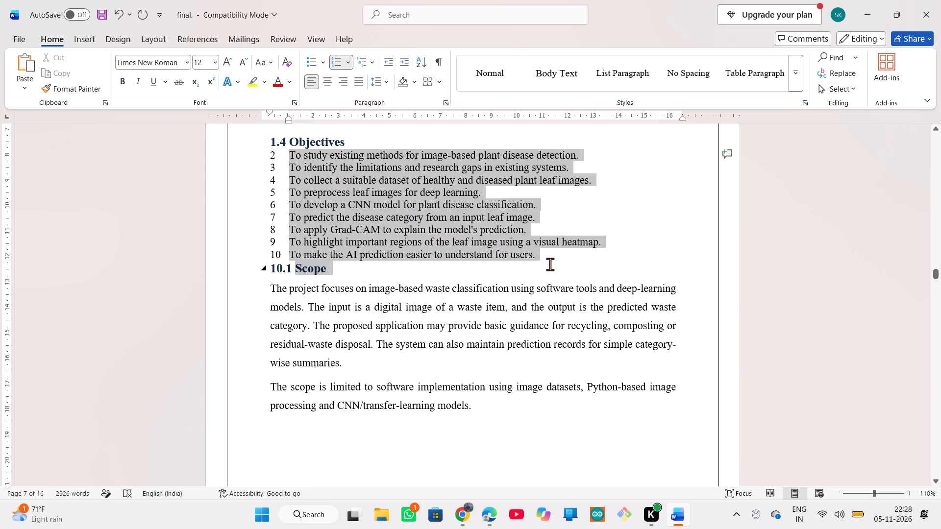
{"action": "left_click_drag", "start_coordinate": [550, 264], "coordinate": [543, 253]}
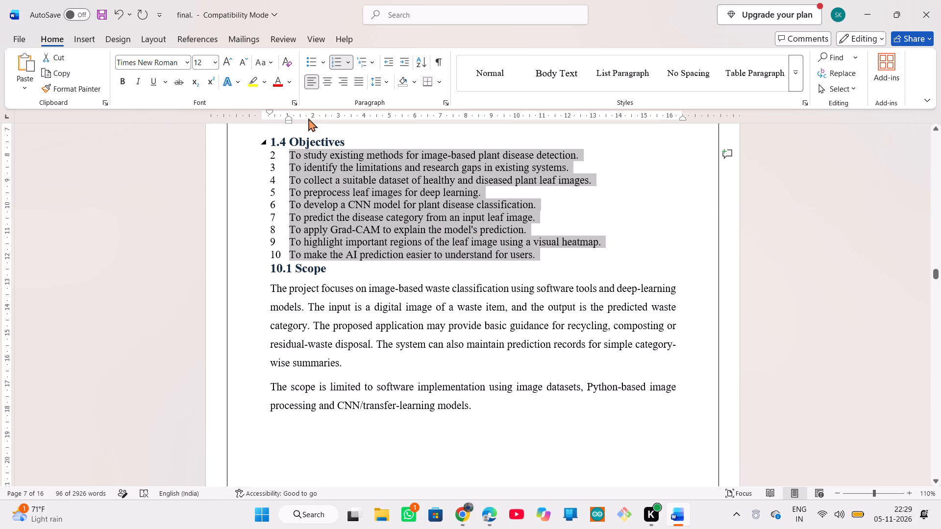
{"action": "left_click", "coordinate": [335, 65]}
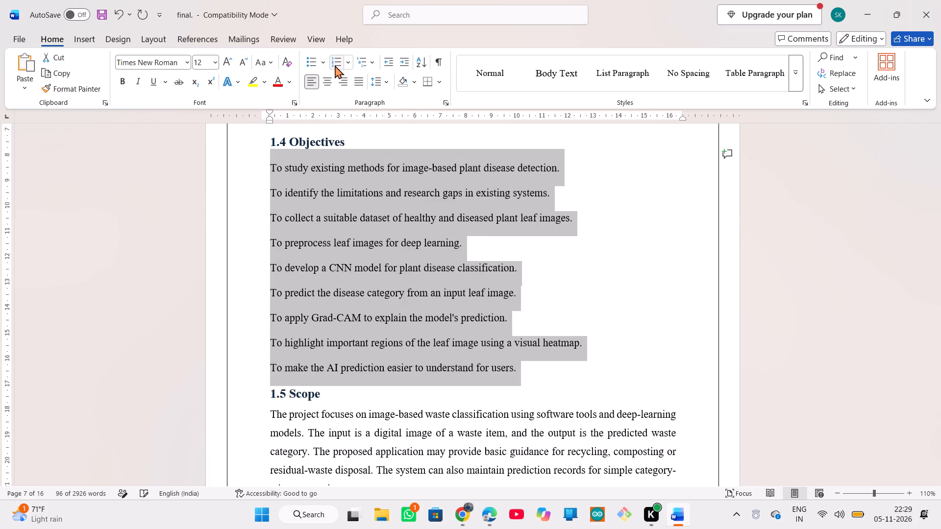
{"action": "left_click", "coordinate": [335, 65]}
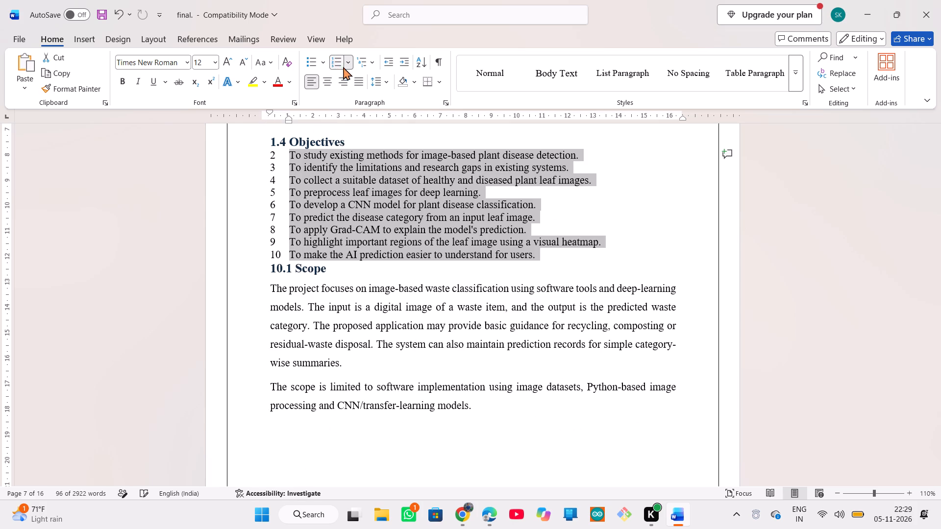
{"action": "left_click", "coordinate": [345, 57]}
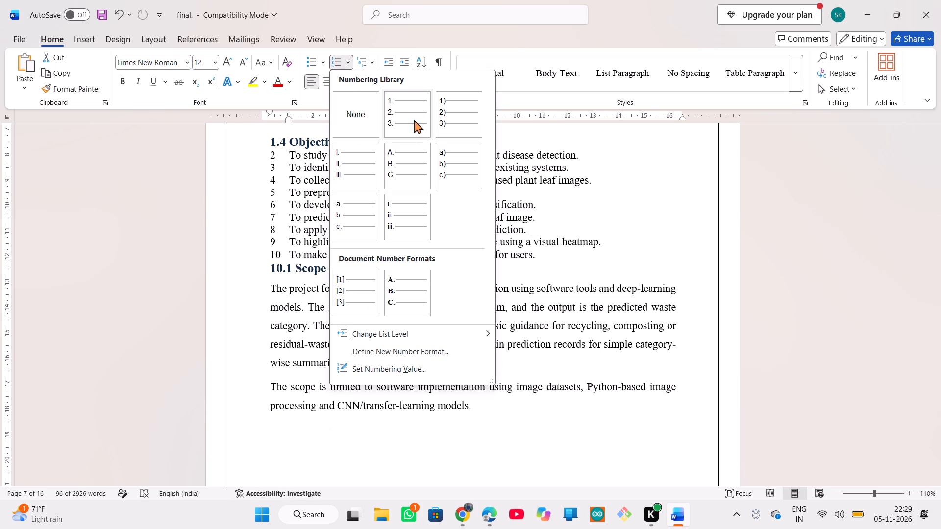
{"action": "left_click", "coordinate": [409, 118]}
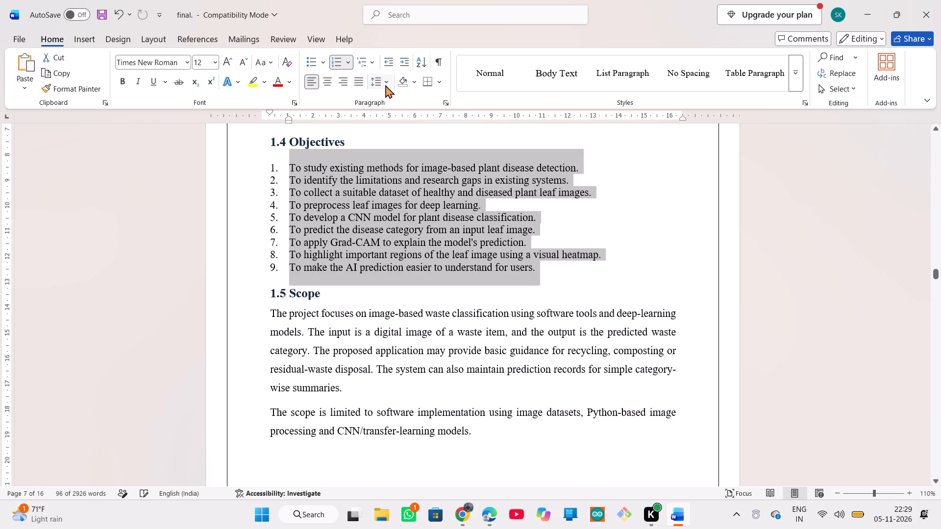
Justify the nine numbered objectives and set their line spacing to 1.5.
{"action": "left_click", "coordinate": [358, 82]}
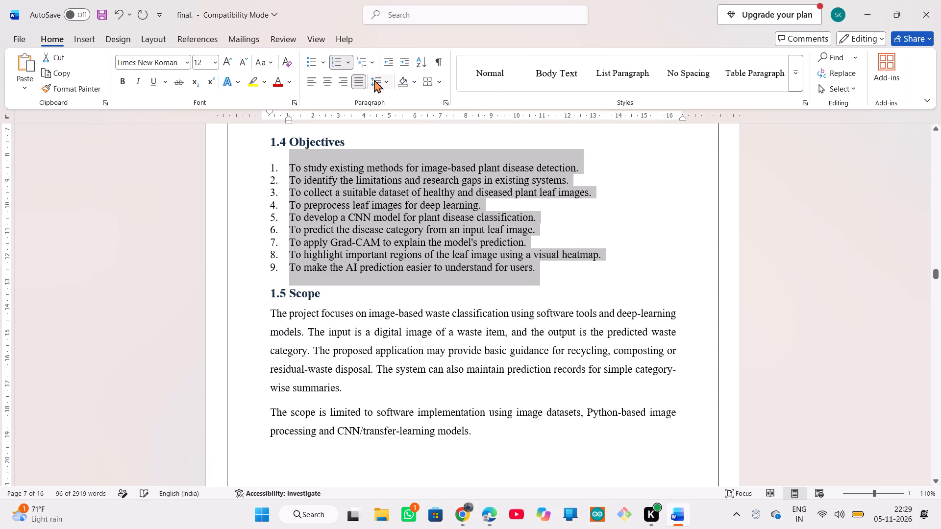
{"action": "left_click", "coordinate": [374, 79]}
{"action": "left_click", "coordinate": [390, 126]}
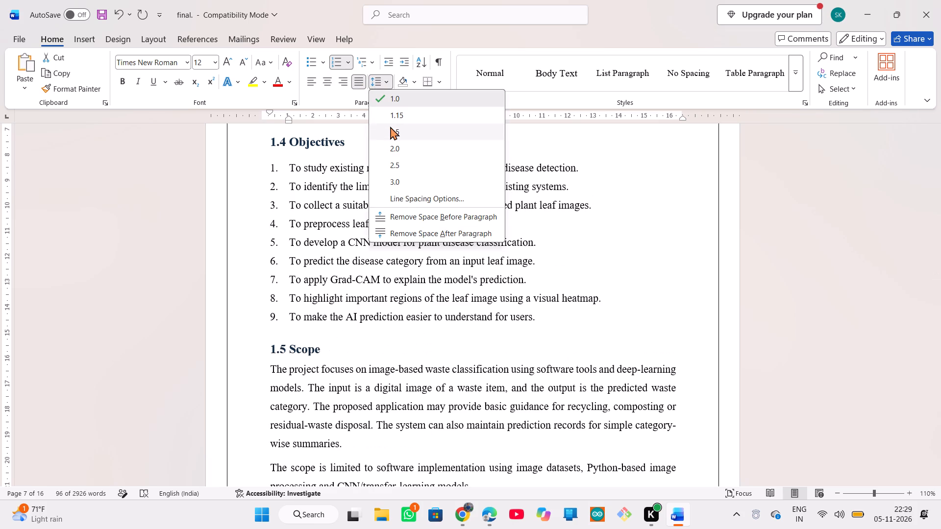
{"action": "left_click", "coordinate": [545, 312]}
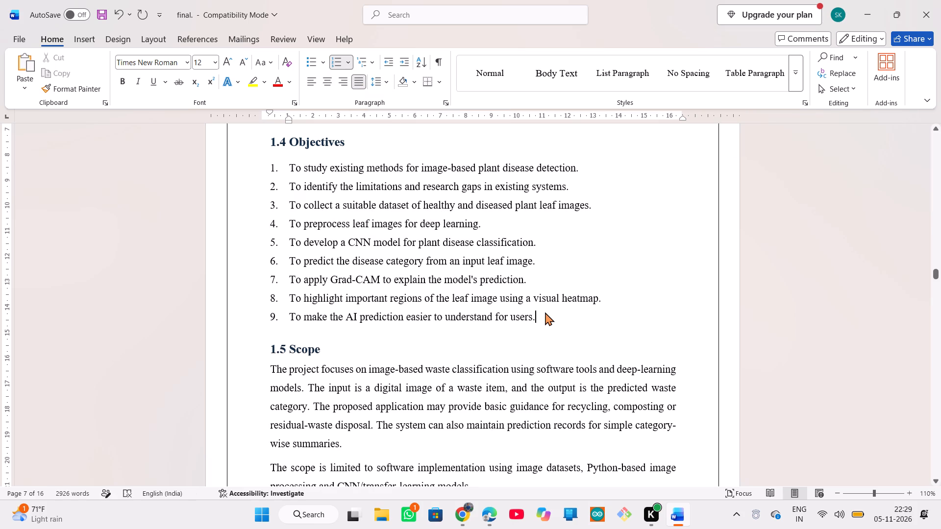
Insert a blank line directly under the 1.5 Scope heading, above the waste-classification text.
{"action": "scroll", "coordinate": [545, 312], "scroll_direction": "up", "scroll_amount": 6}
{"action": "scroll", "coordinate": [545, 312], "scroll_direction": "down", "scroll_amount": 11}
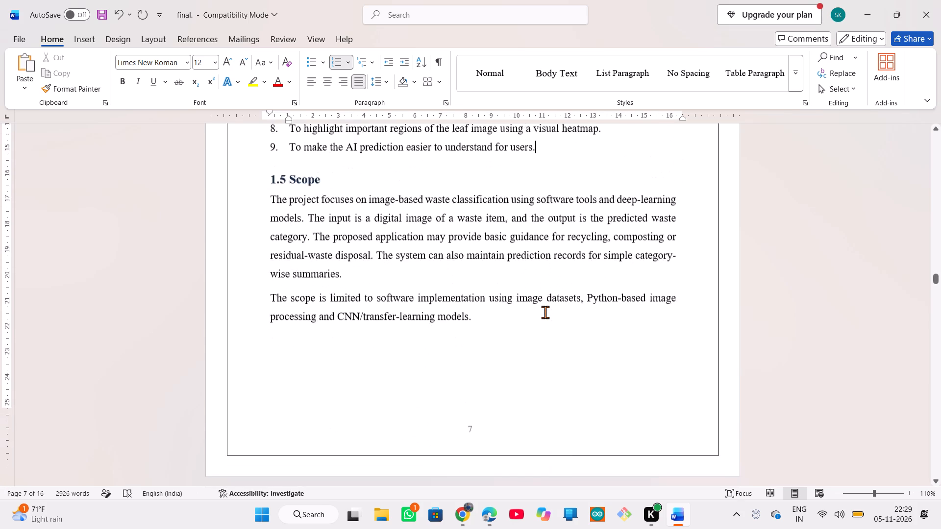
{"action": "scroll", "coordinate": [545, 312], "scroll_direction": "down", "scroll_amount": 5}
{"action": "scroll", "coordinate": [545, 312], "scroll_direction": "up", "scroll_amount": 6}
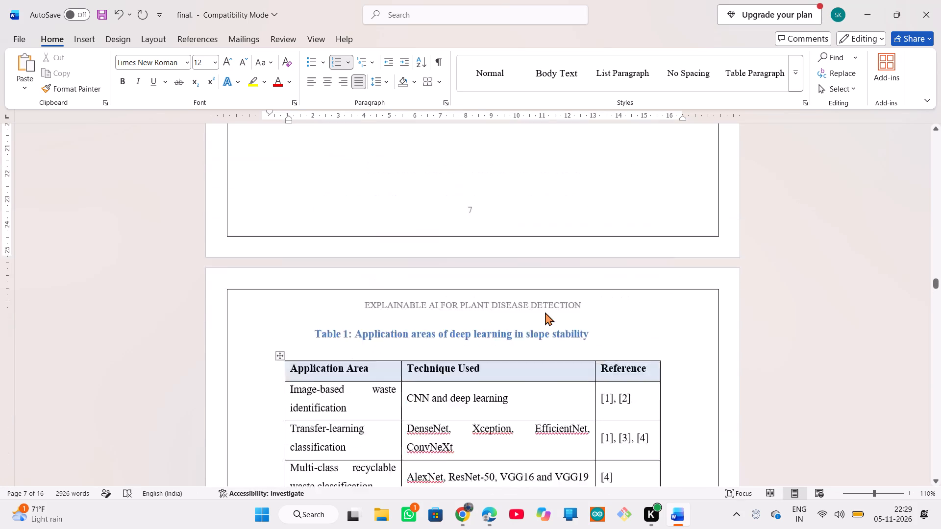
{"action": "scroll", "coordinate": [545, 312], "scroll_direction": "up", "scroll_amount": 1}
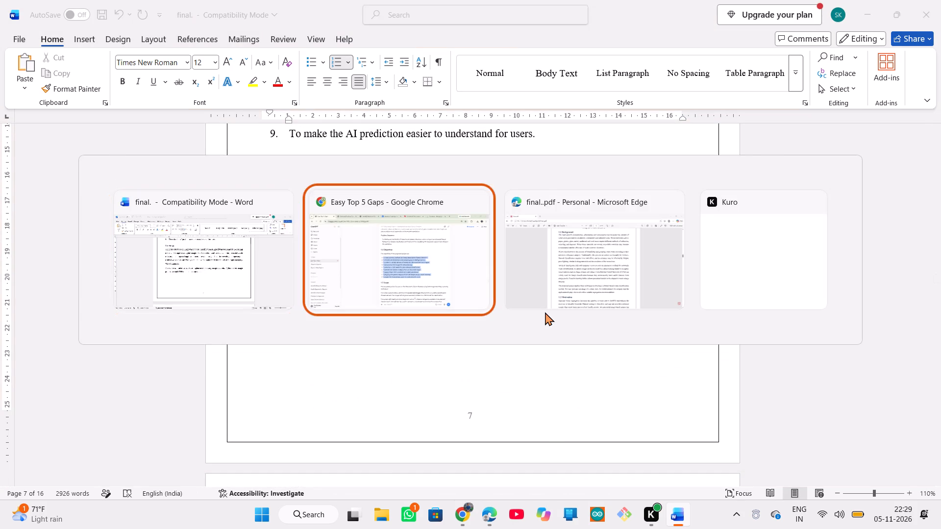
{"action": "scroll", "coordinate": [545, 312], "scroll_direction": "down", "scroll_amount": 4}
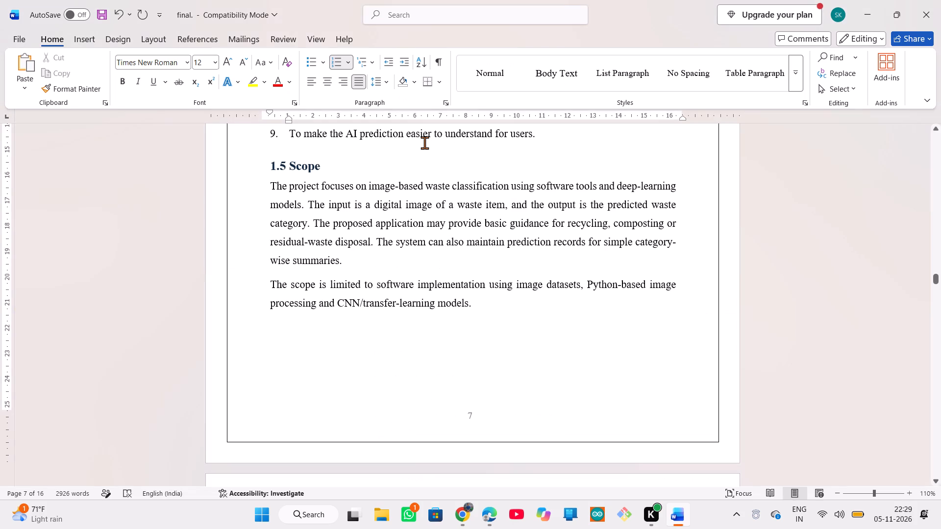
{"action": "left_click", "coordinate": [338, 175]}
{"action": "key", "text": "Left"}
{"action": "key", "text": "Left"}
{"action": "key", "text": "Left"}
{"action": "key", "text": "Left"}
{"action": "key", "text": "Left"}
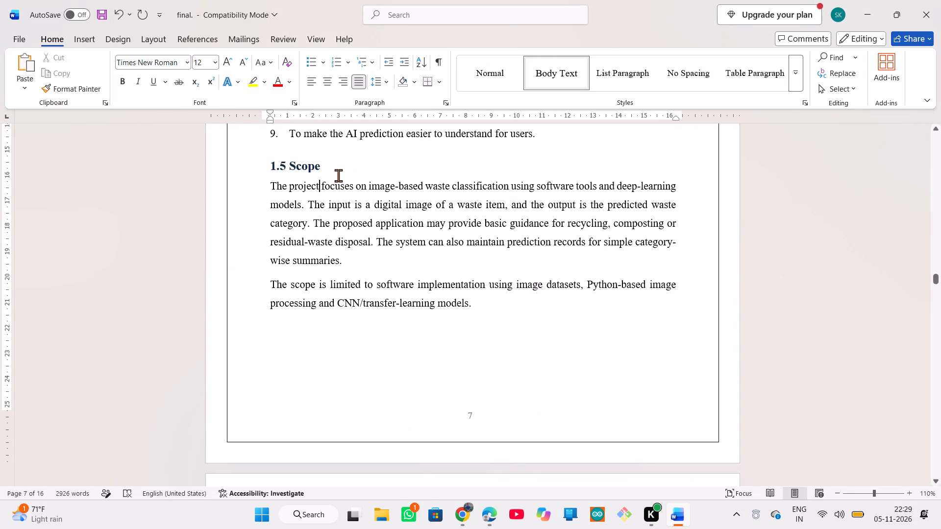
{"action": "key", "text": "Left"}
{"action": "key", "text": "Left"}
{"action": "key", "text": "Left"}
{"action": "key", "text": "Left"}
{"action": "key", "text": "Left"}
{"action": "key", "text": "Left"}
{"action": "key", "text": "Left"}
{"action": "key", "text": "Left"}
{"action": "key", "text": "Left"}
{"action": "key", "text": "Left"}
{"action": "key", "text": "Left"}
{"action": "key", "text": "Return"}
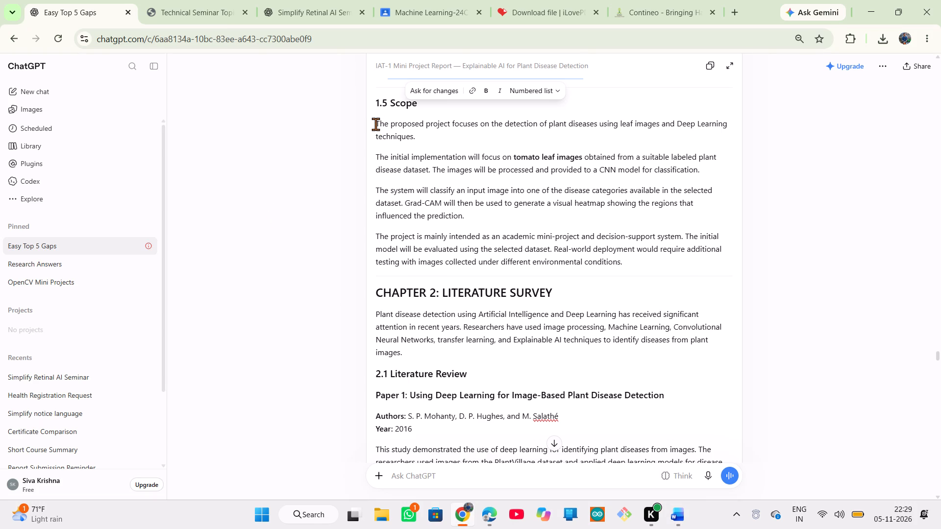
Replace both waste-classification paragraphs under 1.5 Scope with ChatGPT's first Scope paragraph, "The proposed project focuses on the detection of plant diseases".
{"action": "left_click", "coordinate": [375, 124]}
{"action": "left_click_drag", "start_coordinate": [375, 124], "coordinate": [418, 137]}
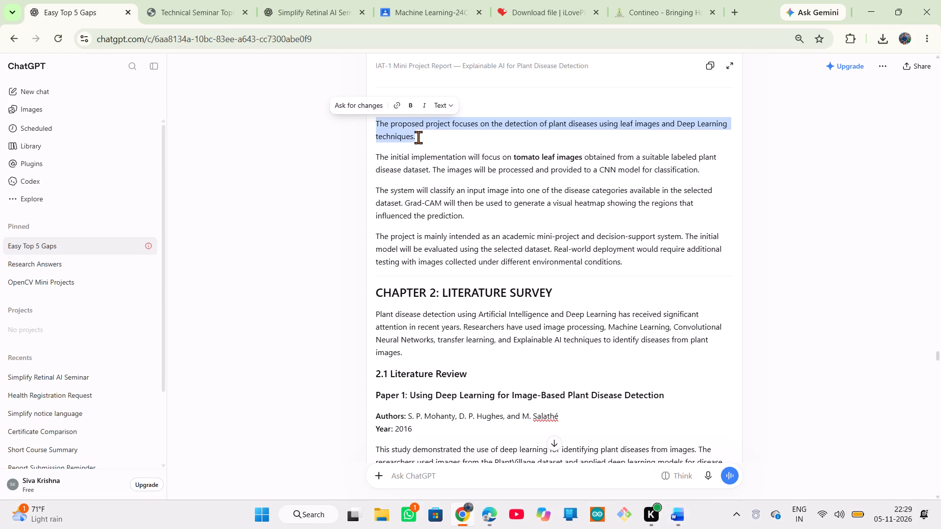
{"action": "left_click_drag", "start_coordinate": [418, 137], "coordinate": [422, 138]}
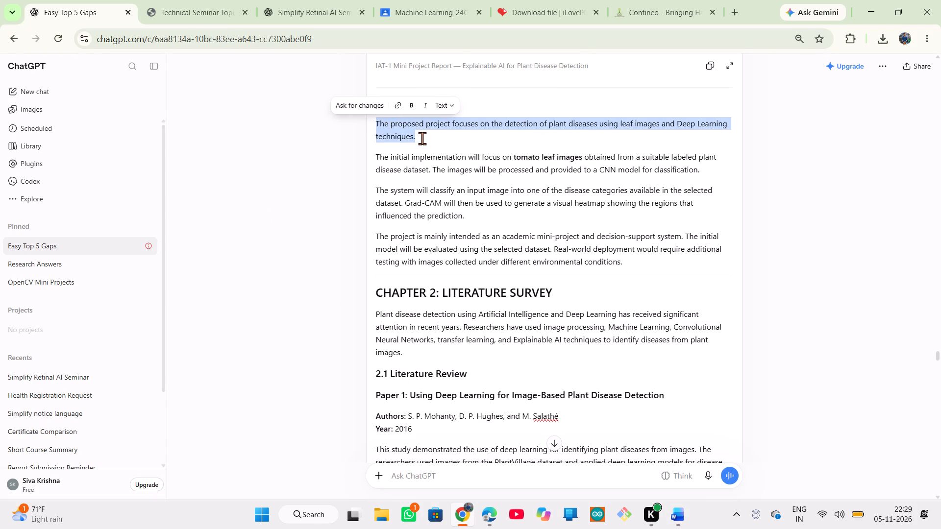
{"action": "key", "text": "ctrl+c"}
{"action": "key", "text": "alt+Tab"}
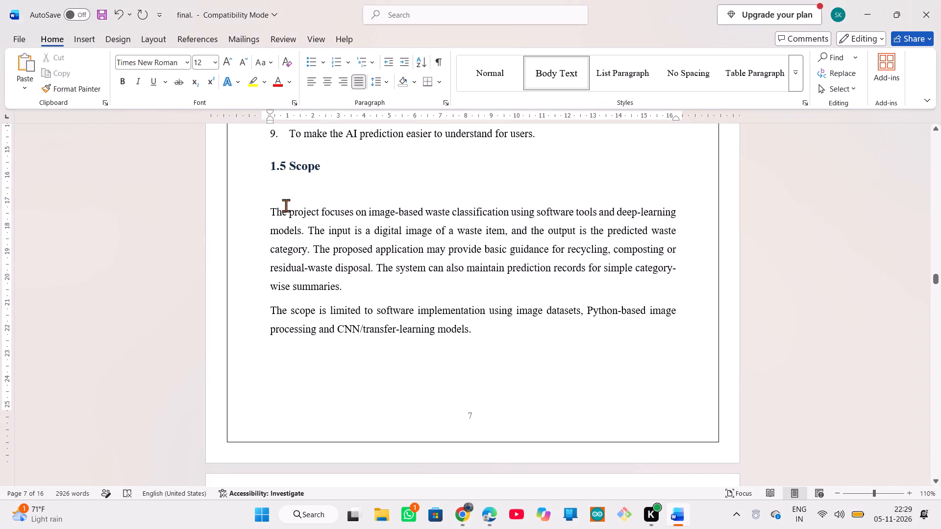
{"action": "left_click_drag", "start_coordinate": [271, 207], "coordinate": [385, 276]}
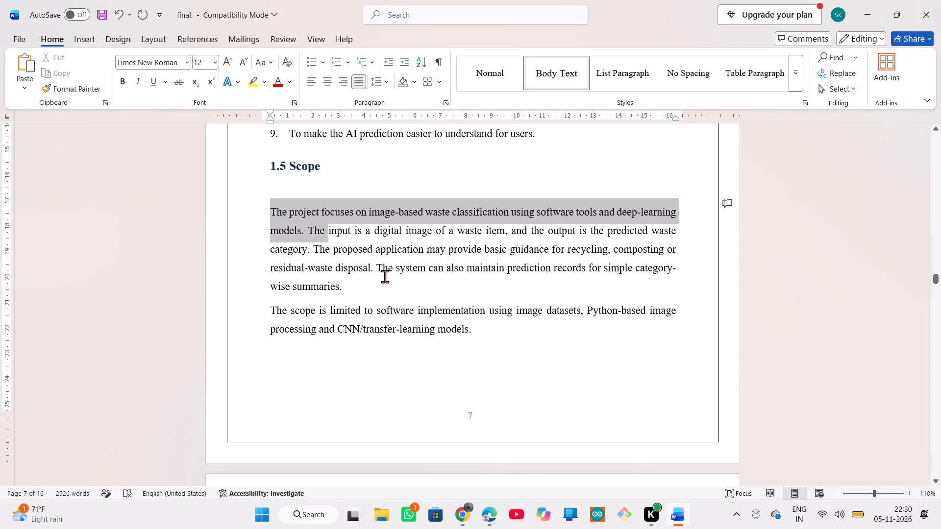
{"action": "left_click_drag", "start_coordinate": [385, 276], "coordinate": [474, 327]}
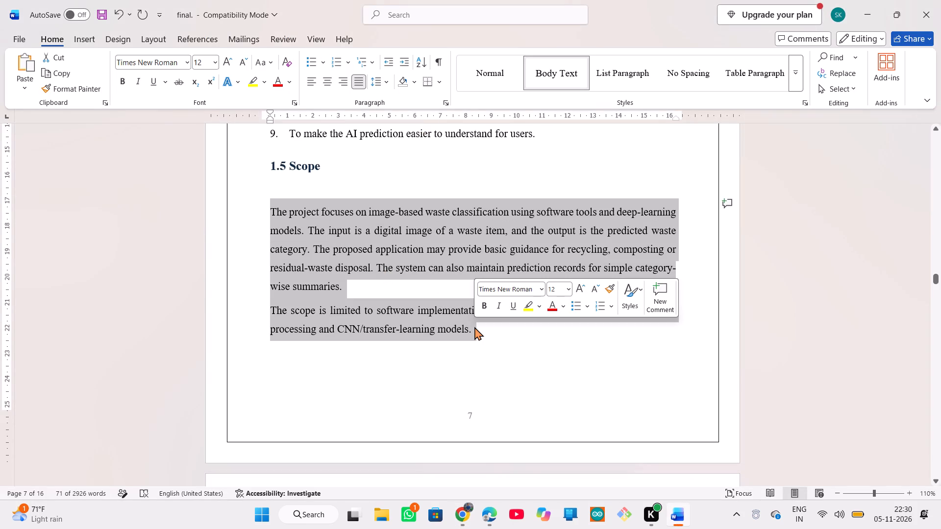
{"action": "key", "text": "ctrl+v"}
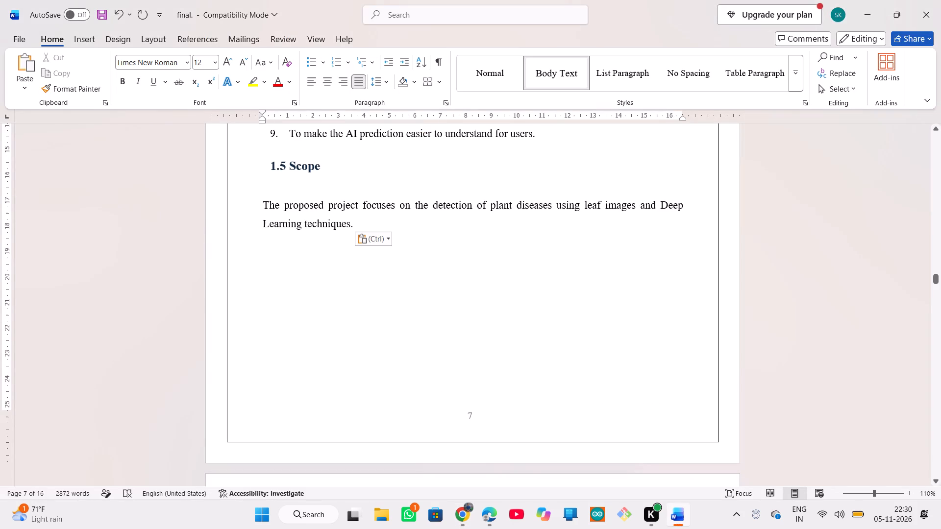
Delete the blank line between the 1.5 Scope heading and the pasted paragraph.
{"action": "key", "text": "Up"}
{"action": "key", "text": "Up"}
{"action": "key", "text": "Delete"}
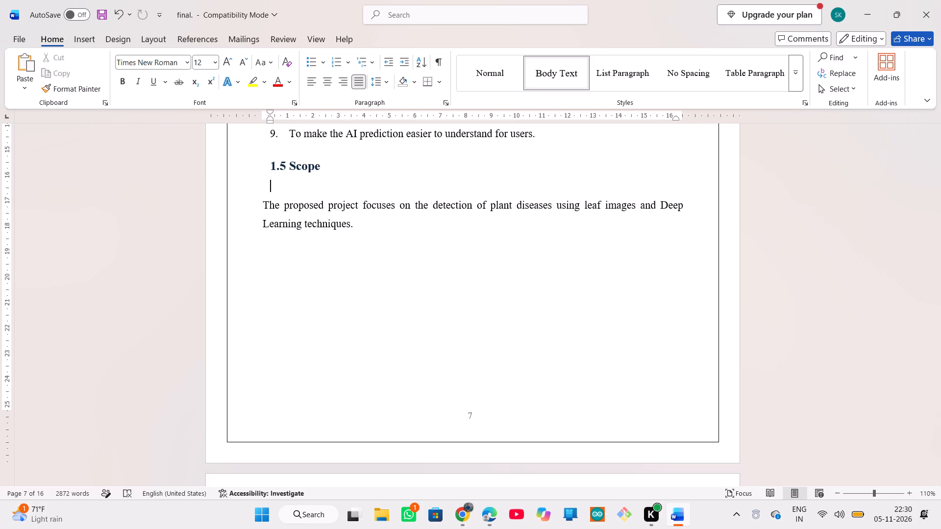
Copy ChatGPT's second Scope paragraph, about the initial implementation on tomato leaf images, onto a new line after the first paragraph in Word.
{"action": "key", "text": "Down"}
{"action": "key", "text": "Right"}
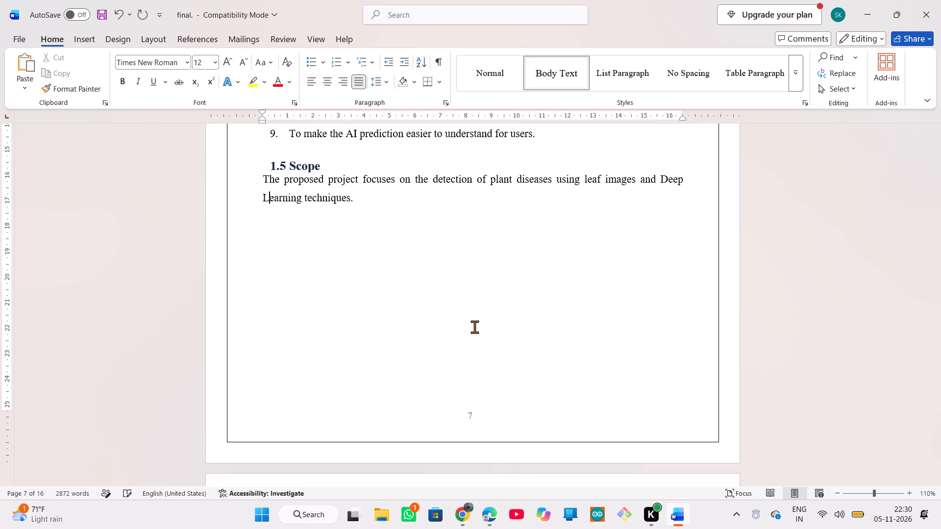
{"action": "key", "text": "Right"}
{"action": "key", "text": "Right"}
{"action": "key", "text": "Right"}
{"action": "key", "text": "Right"}
{"action": "key", "text": "Right"}
{"action": "key", "text": "Right"}
{"action": "key", "text": "Right"}
{"action": "key", "text": "Right"}
{"action": "key", "text": "Right"}
{"action": "key", "text": "Right"}
{"action": "key", "text": "Right"}
{"action": "key", "text": "Right"}
{"action": "key", "text": "Right"}
{"action": "key", "text": "Right"}
{"action": "key", "text": "Right"}
{"action": "key", "text": "Right"}
{"action": "key", "text": "Right"}
{"action": "key", "text": "Right"}
{"action": "key", "text": "Right"}
{"action": "key", "text": "Return"}
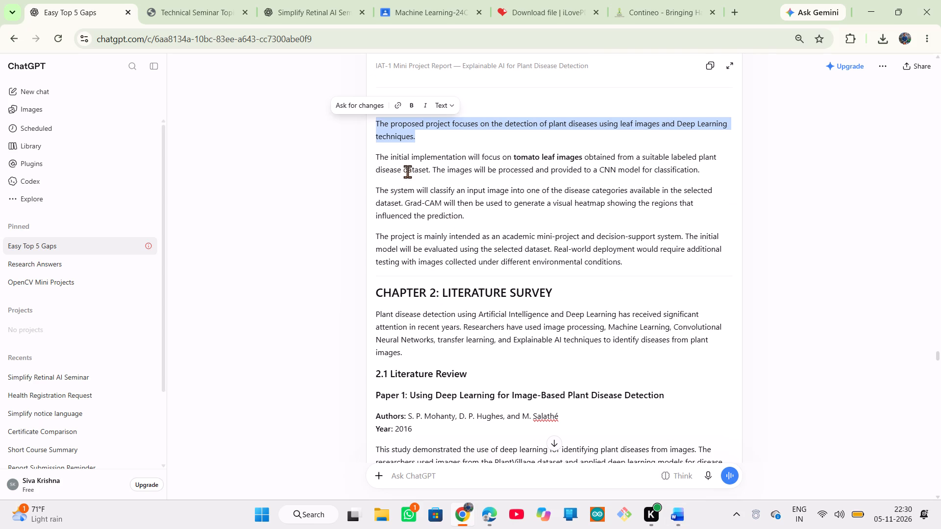
{"action": "left_click_drag", "start_coordinate": [375, 155], "coordinate": [717, 186]}
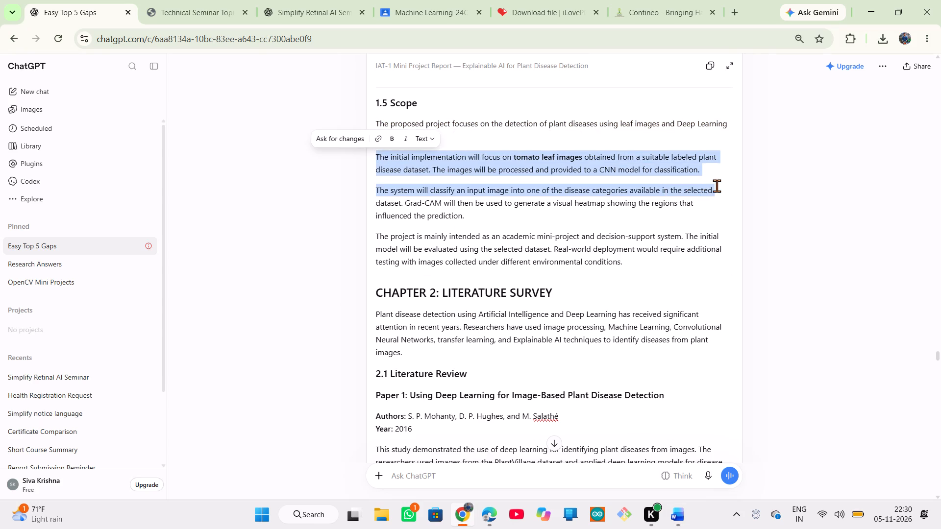
{"action": "left_click_drag", "start_coordinate": [717, 186], "coordinate": [706, 170]}
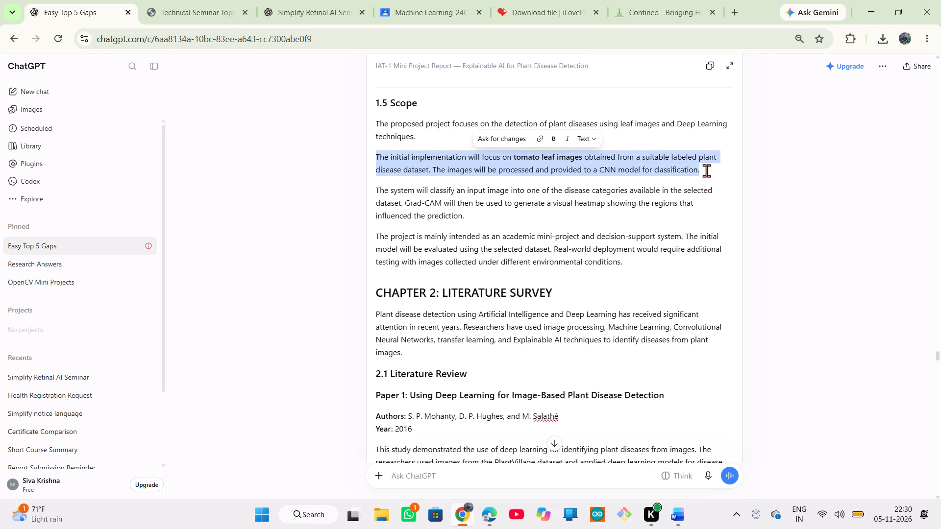
{"action": "key", "text": "ctrl+c"}
{"action": "key", "text": "alt+Tab"}
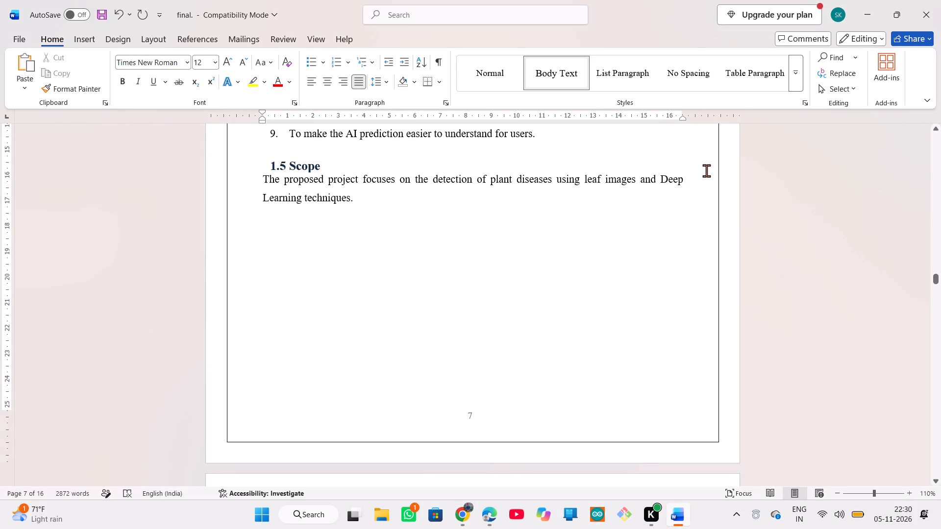
{"action": "key", "text": "ctrl+v"}
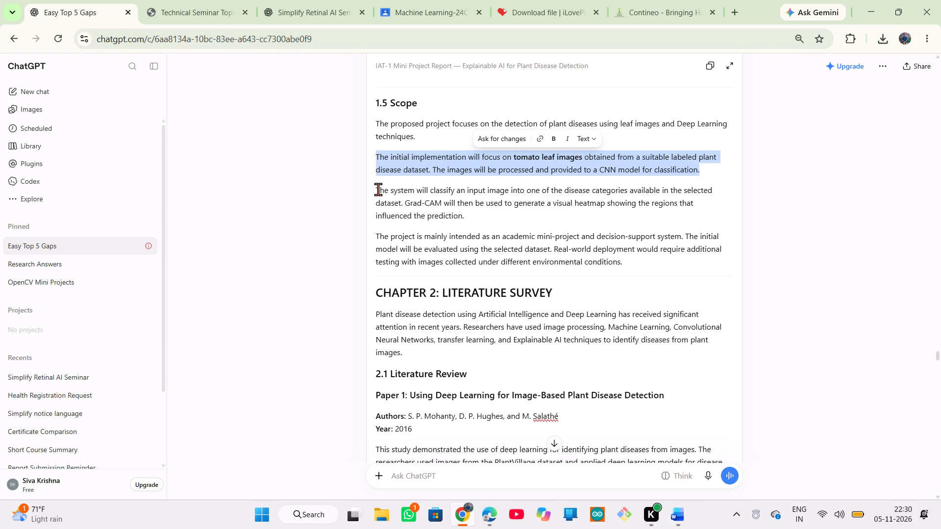
Copy ChatGPT's third Scope paragraph, on classifying the input image and Grad-CAM heatmaps, into Word below the tomato leaf paragraph.
{"action": "left_click_drag", "start_coordinate": [374, 190], "coordinate": [447, 215]}
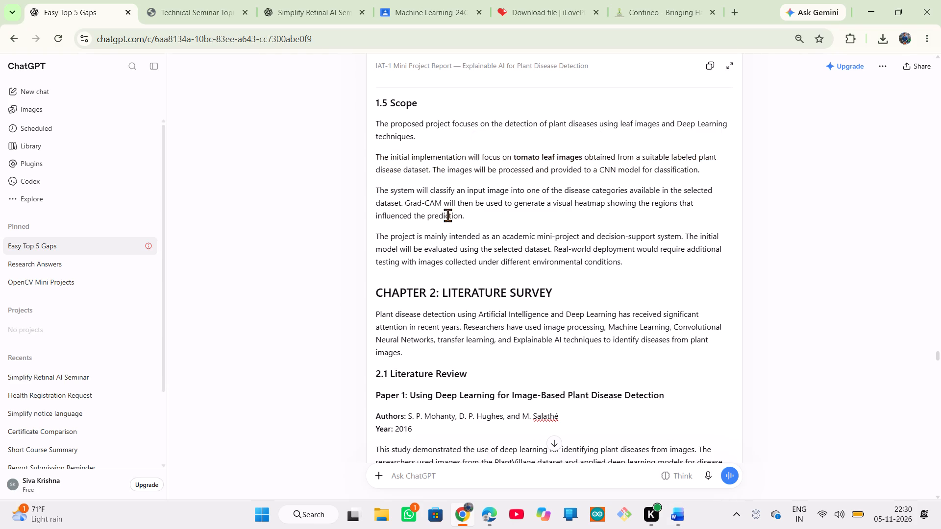
{"action": "left_click_drag", "start_coordinate": [447, 215], "coordinate": [475, 219]}
{"action": "left_click_drag", "start_coordinate": [475, 219], "coordinate": [371, 190]}
{"action": "key", "text": "ctrl+c"}
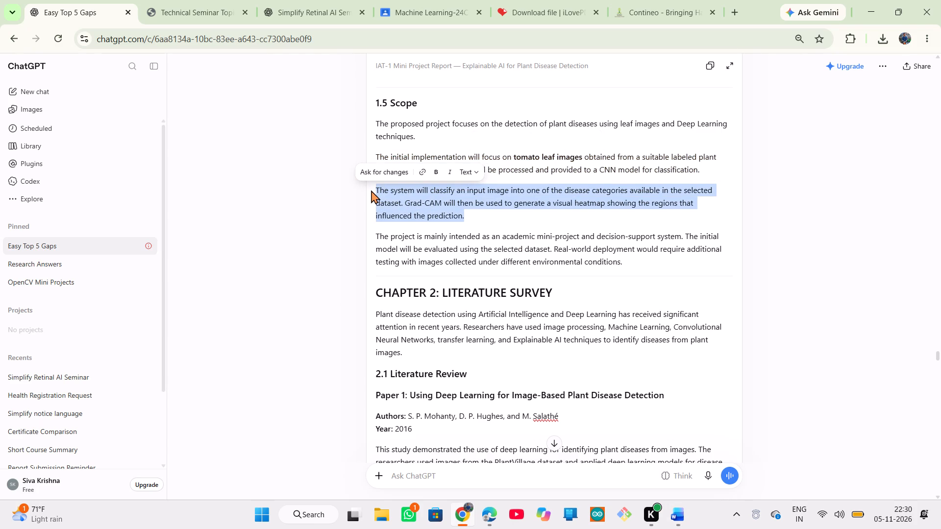
{"action": "key", "text": "alt+Tab"}
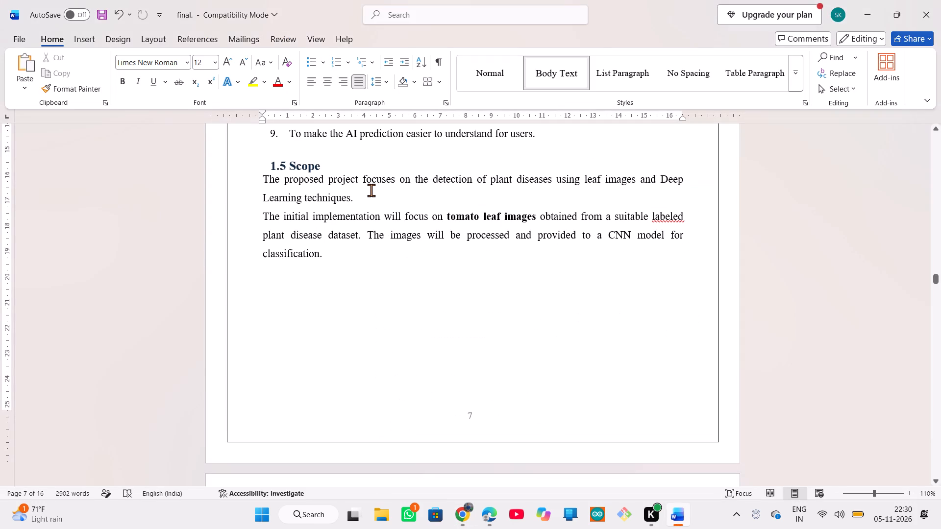
{"action": "key", "text": "ctrl+v"}
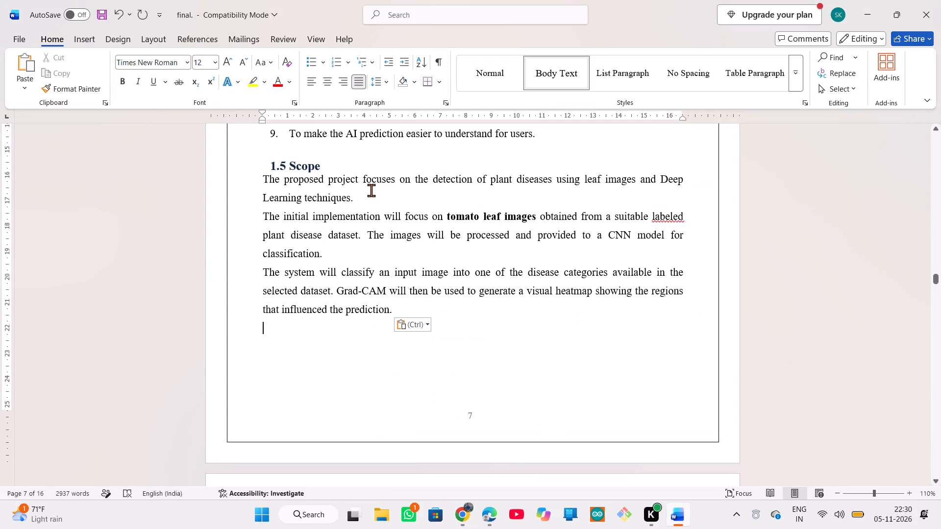
Copy ChatGPT's last Scope paragraph, about the academic mini-project and decision-support system, to the end of the 1.5 Scope section in Word.
{"action": "key", "text": "alt+Tab"}
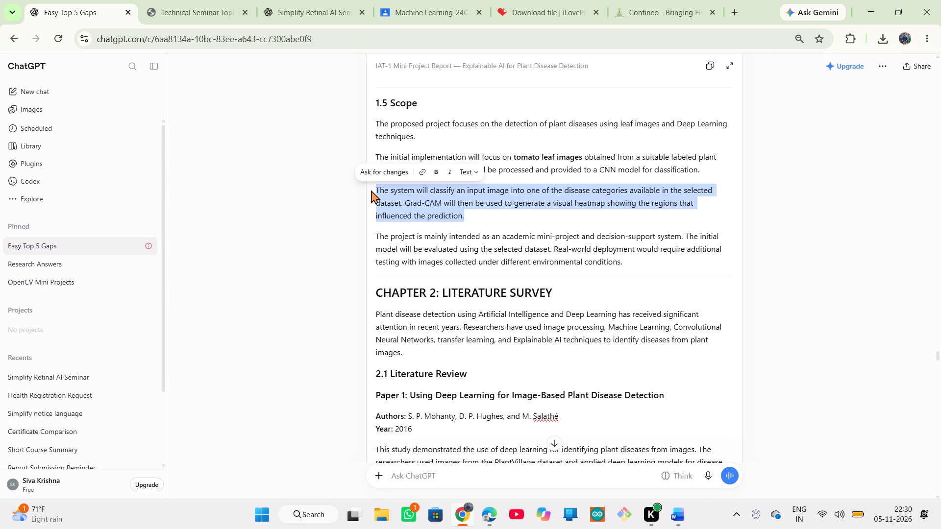
{"action": "left_click_drag", "start_coordinate": [376, 233], "coordinate": [634, 263]}
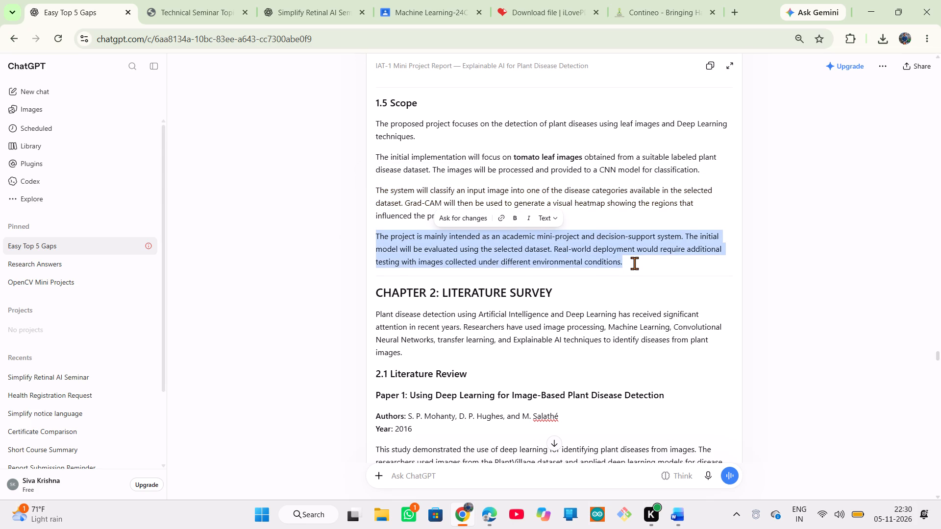
{"action": "key", "text": "ctrl+c"}
{"action": "key", "text": "alt+Tab"}
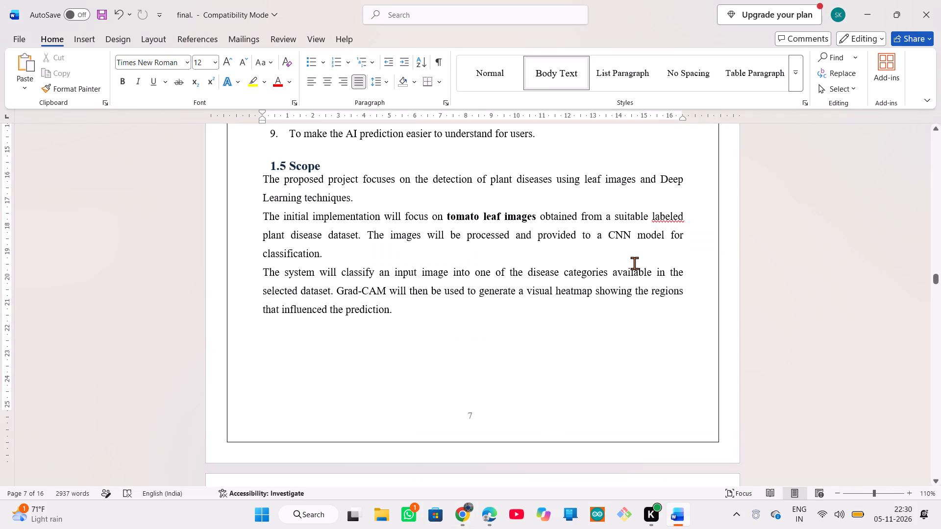
{"action": "key", "text": "ctrl+v"}
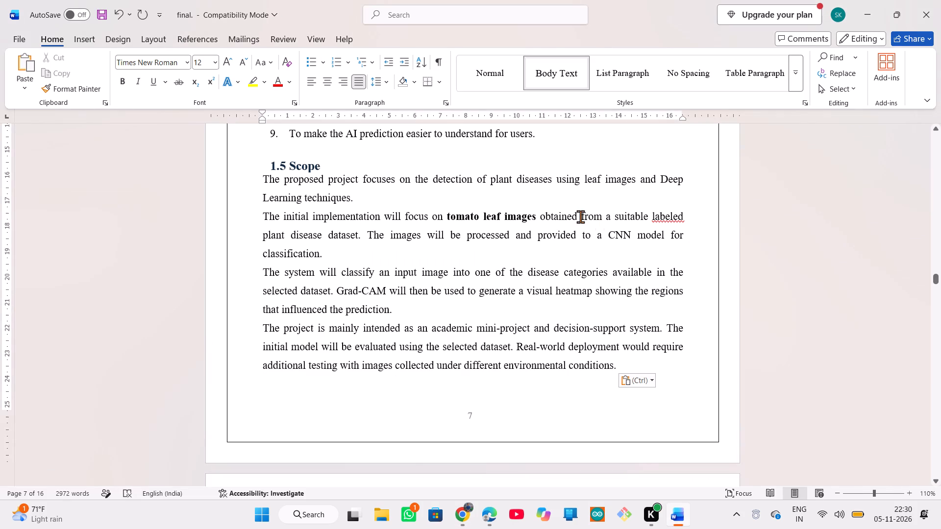
Remove the bold formatting from "tomato leaf images" in the second paragraph of the 1.5 Scope section.
{"action": "left_click_drag", "start_coordinate": [534, 215], "coordinate": [501, 214]}
{"action": "left_click_drag", "start_coordinate": [501, 214], "coordinate": [464, 212]}
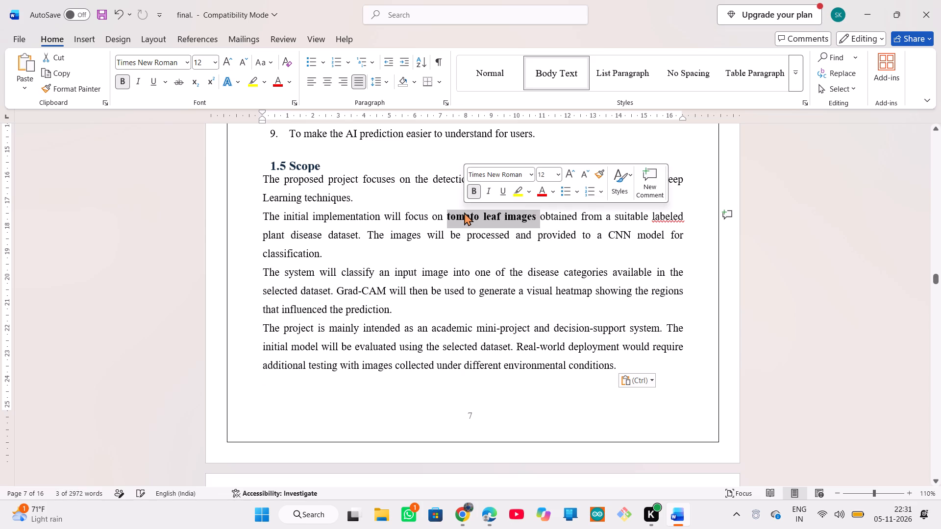
{"action": "key", "text": "ctrl+b"}
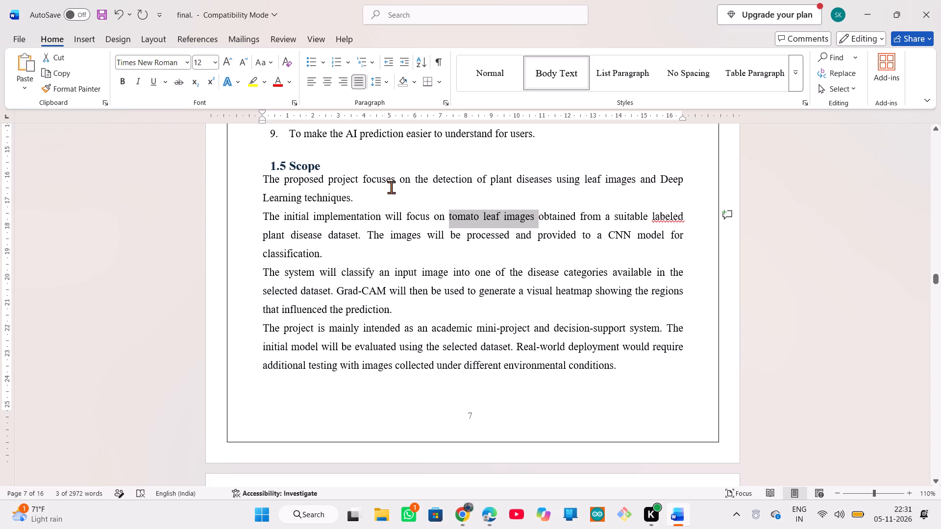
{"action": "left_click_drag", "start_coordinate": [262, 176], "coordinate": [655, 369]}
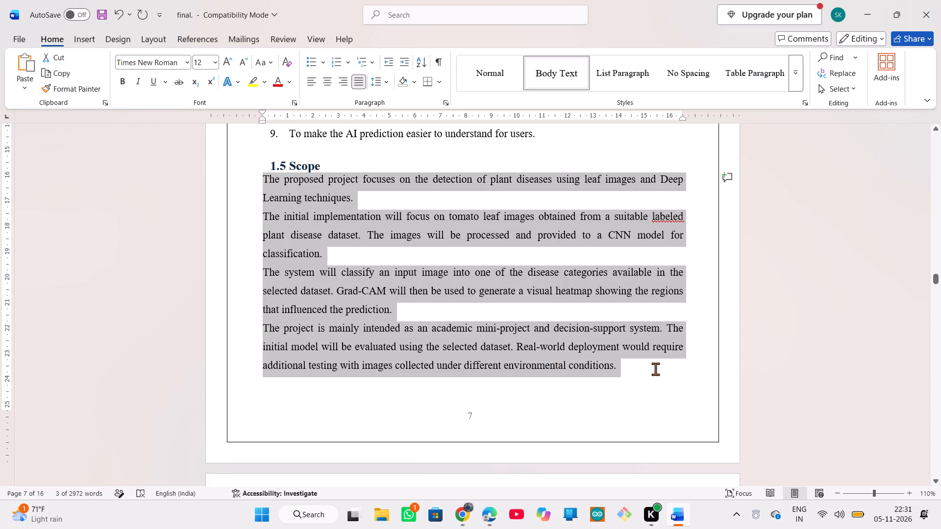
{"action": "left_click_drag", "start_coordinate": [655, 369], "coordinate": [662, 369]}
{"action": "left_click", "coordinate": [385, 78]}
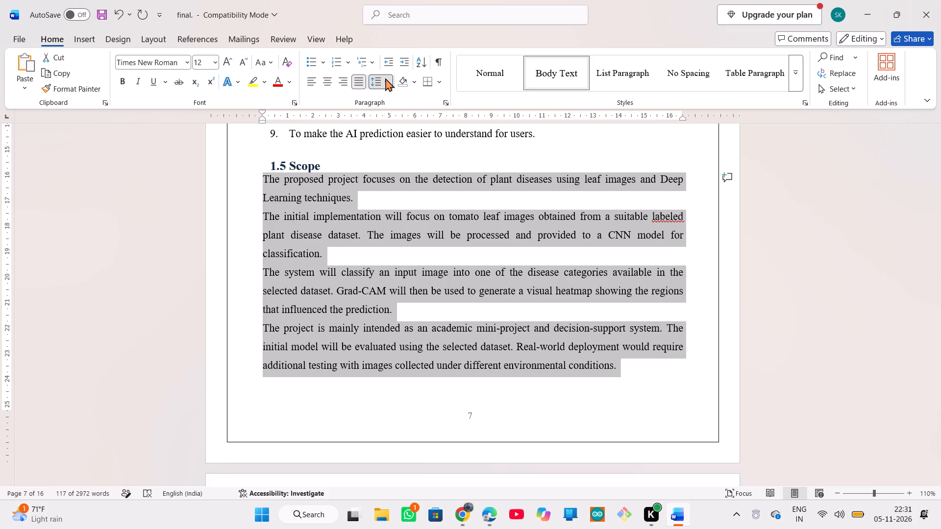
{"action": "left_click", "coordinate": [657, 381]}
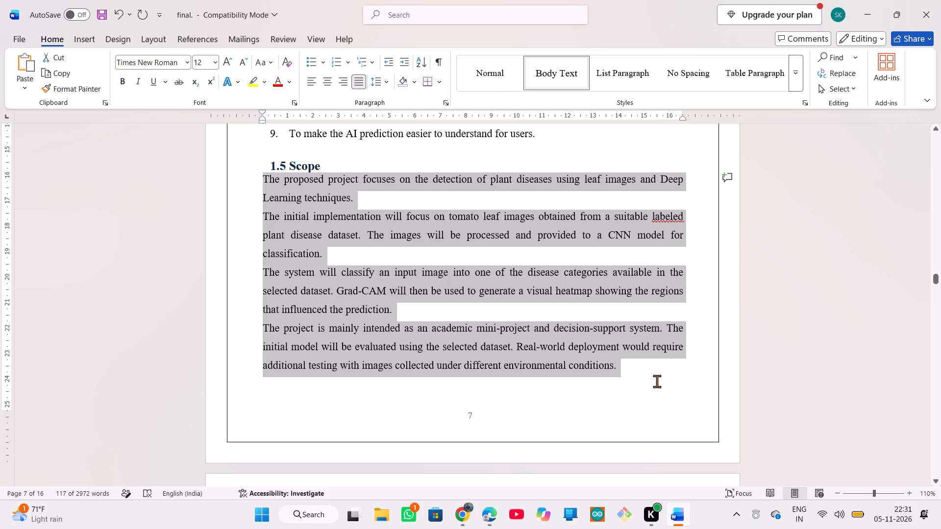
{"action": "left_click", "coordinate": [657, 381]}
{"action": "scroll", "coordinate": [657, 381], "scroll_direction": "down", "scroll_amount": 5}
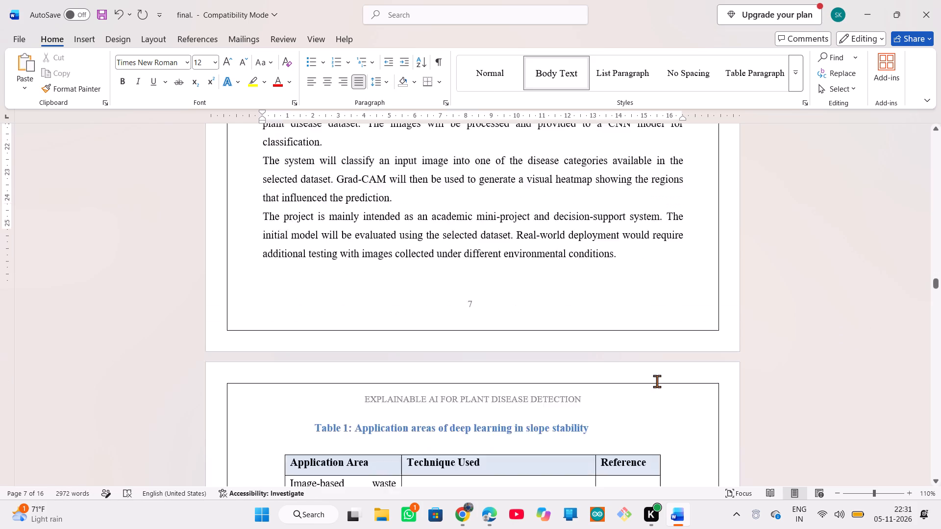
{"action": "scroll", "coordinate": [657, 381], "scroll_direction": "down", "scroll_amount": 6}
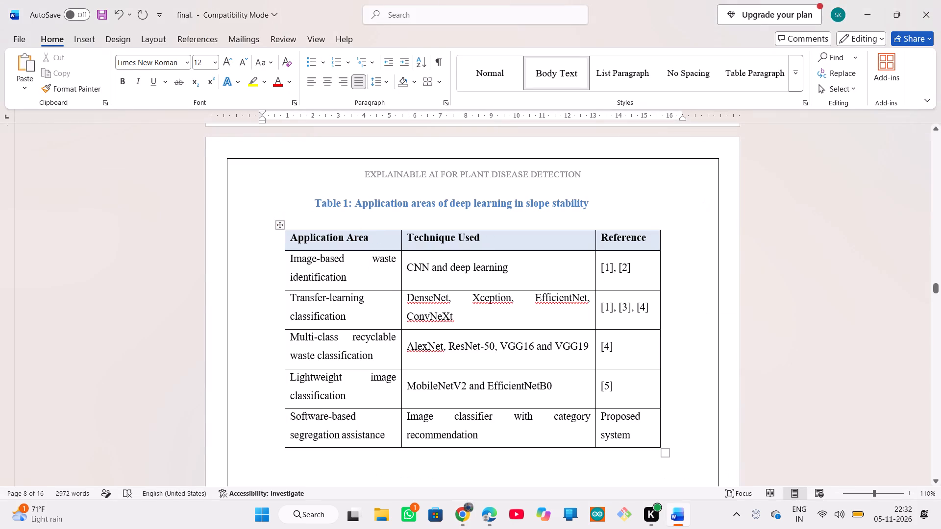
{"action": "left_click", "coordinate": [283, 230]}
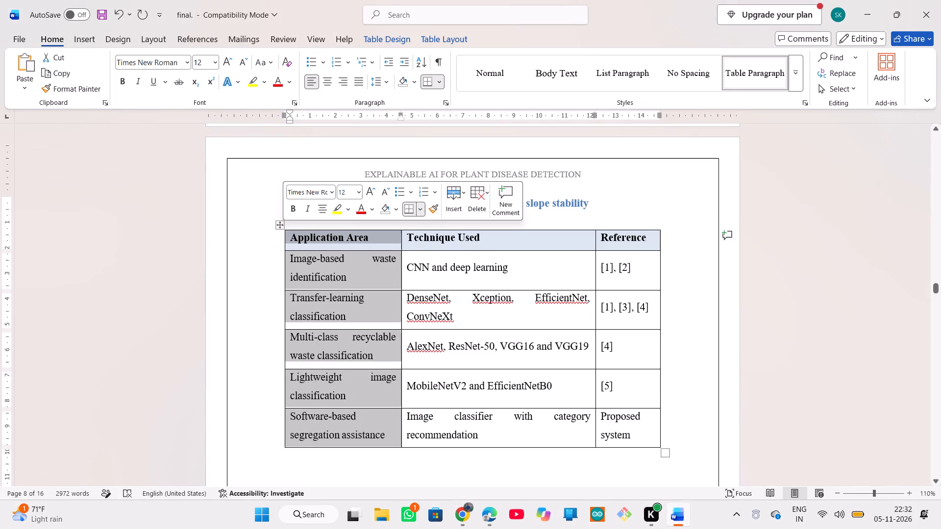
{"action": "left_click", "coordinate": [278, 226]}
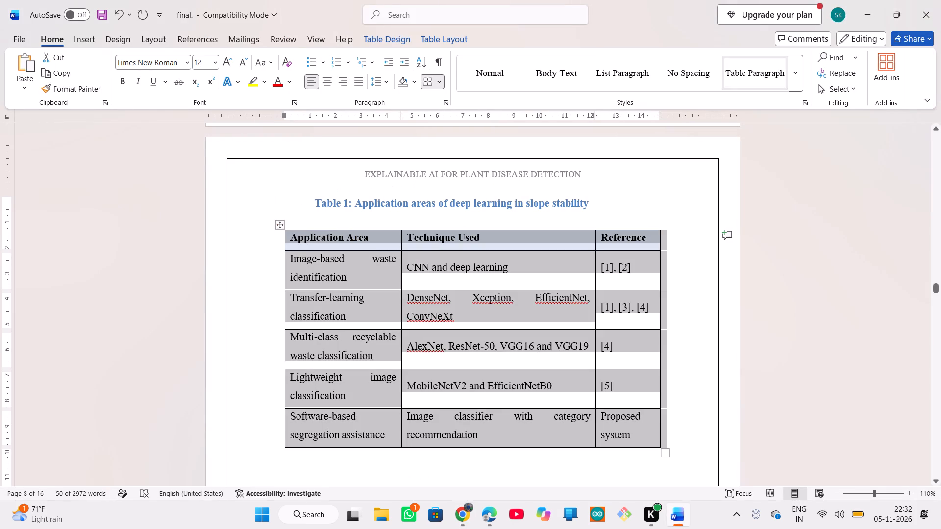
{"action": "key", "text": "ctrl+v"}
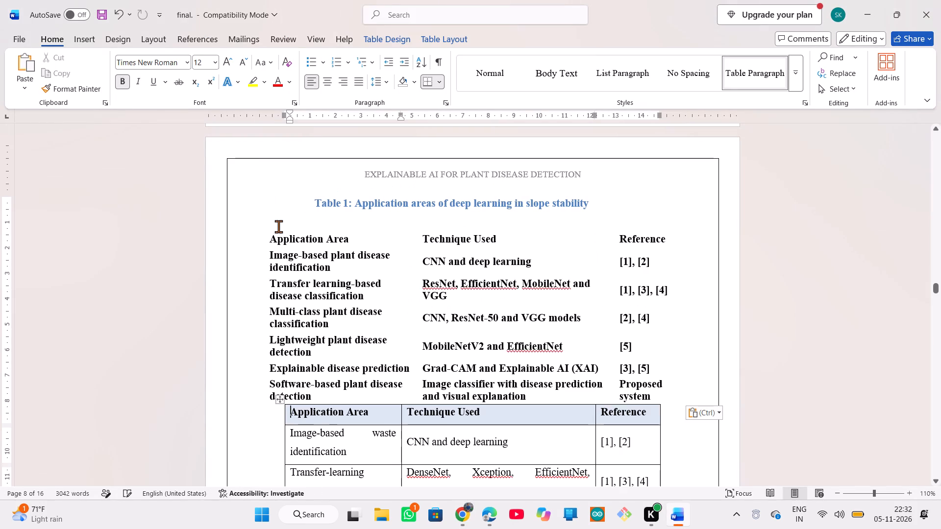
Clear the contents of the old waste classification table below the pasted plant disease table.
{"action": "left_click", "coordinate": [281, 400]}
{"action": "key", "text": "Delete"}
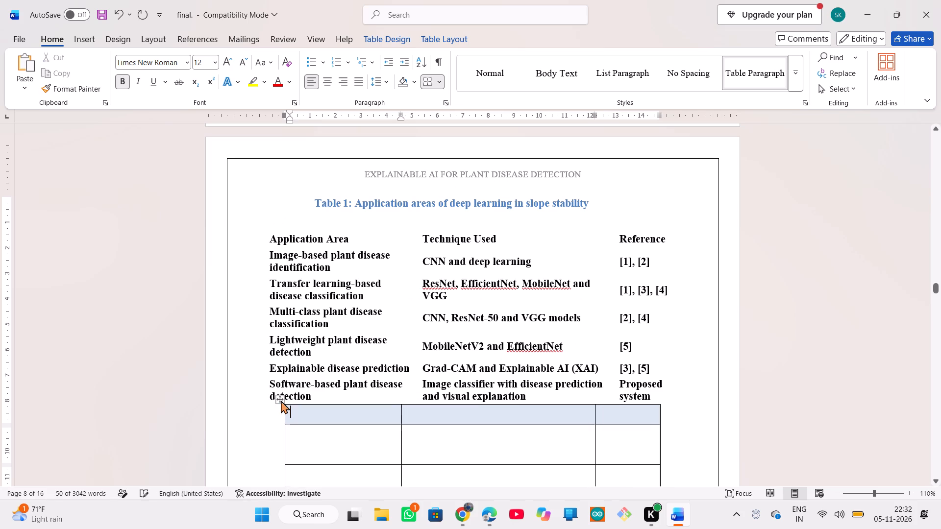
{"action": "left_click", "coordinate": [281, 400]}
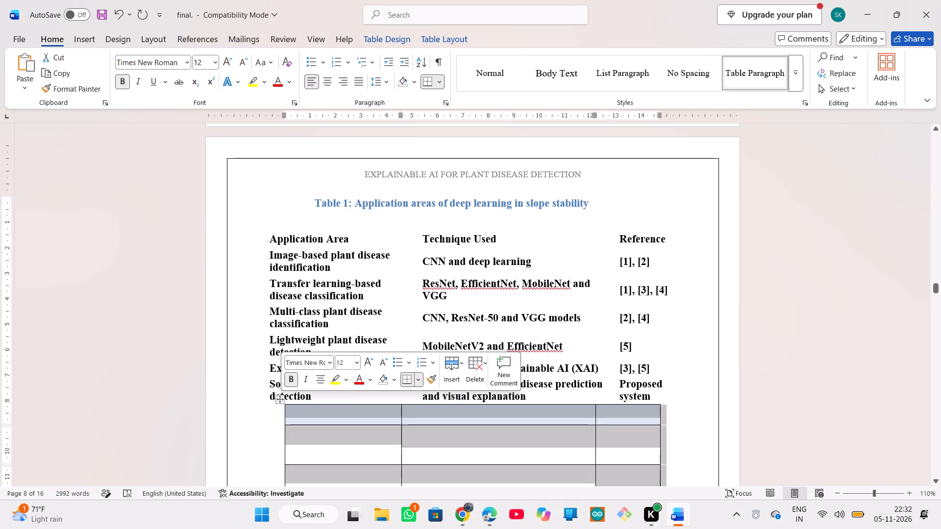
{"action": "key", "text": "Delete"}
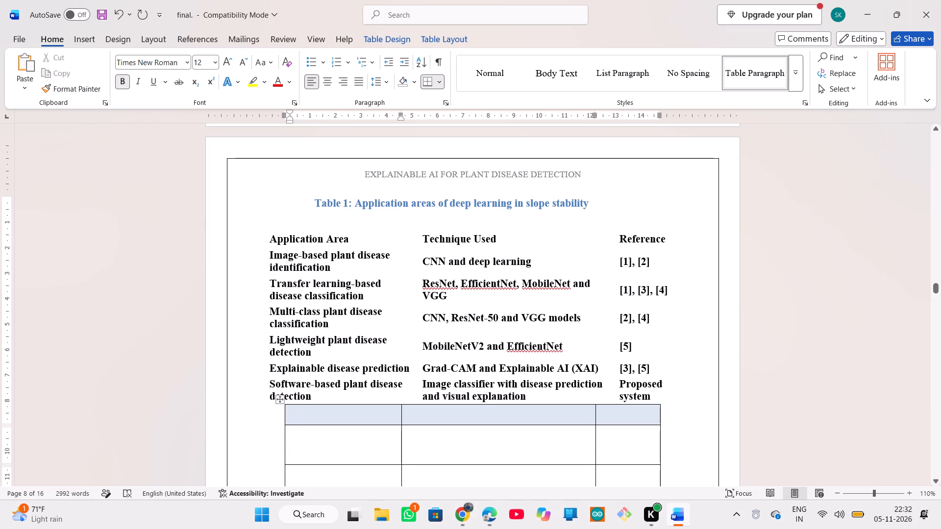
{"action": "left_click", "coordinate": [280, 402]}
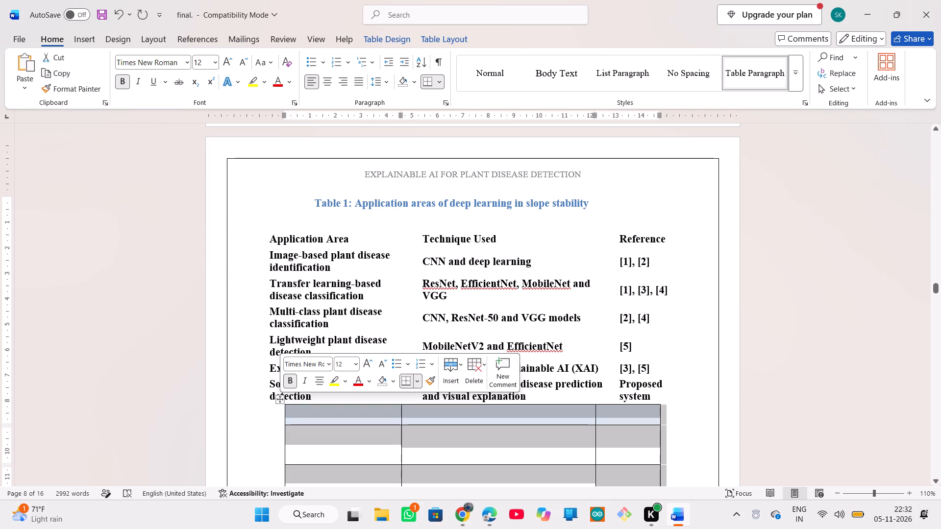
{"action": "key", "text": "Delete"}
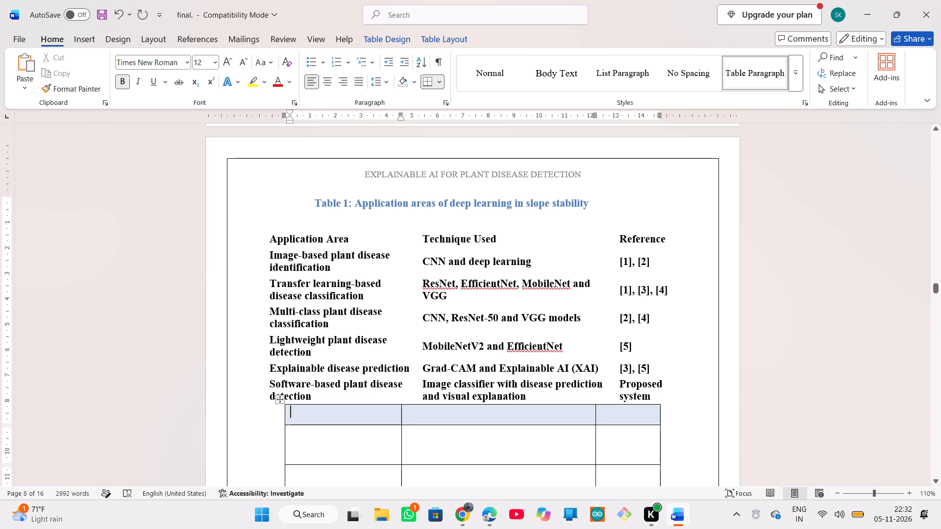
Move the emptied bordered table up to just below the Table 1 caption, over the pasted table's position.
{"action": "left_click_drag", "start_coordinate": [278, 396], "coordinate": [280, 288]}
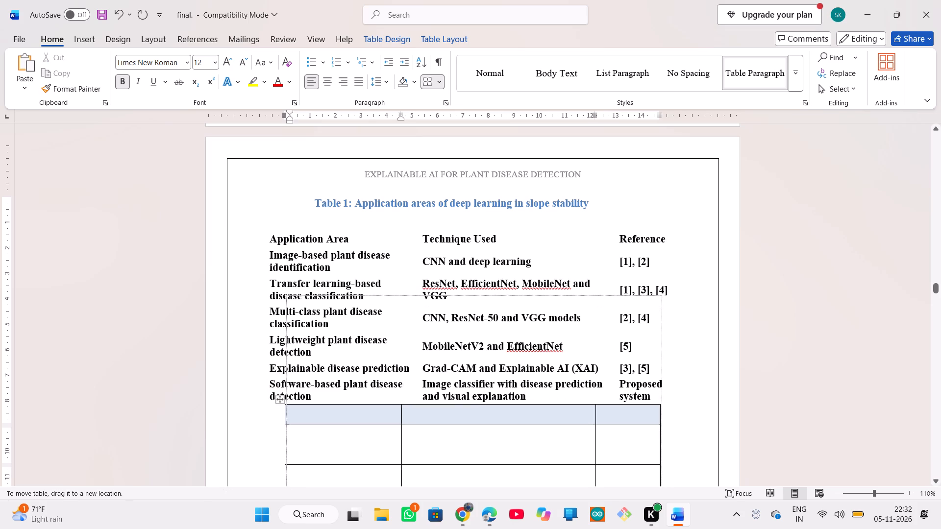
{"action": "left_click_drag", "start_coordinate": [280, 288], "coordinate": [269, 215]}
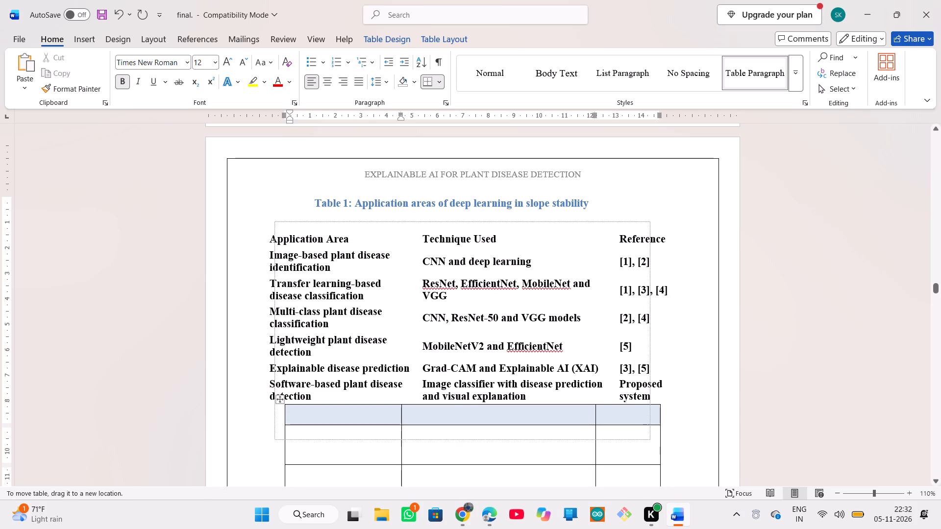
{"action": "left_click_drag", "start_coordinate": [269, 215], "coordinate": [281, 220]}
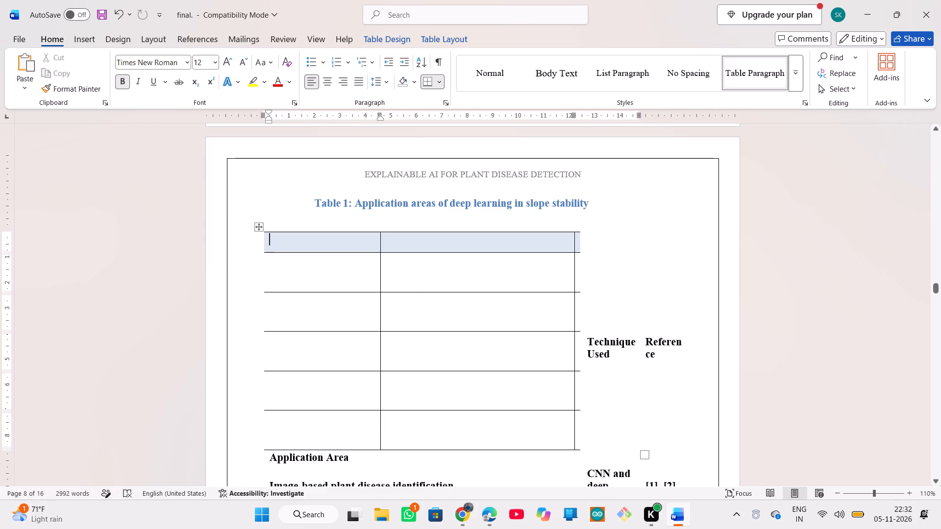
Undo the table move, the clearing and the paste so the original waste classification Table 1 is back.
{"action": "key", "text": "ctrl+z"}
{"action": "key", "text": "ctrl+z"}
{"action": "key", "text": "ctrl+z"}
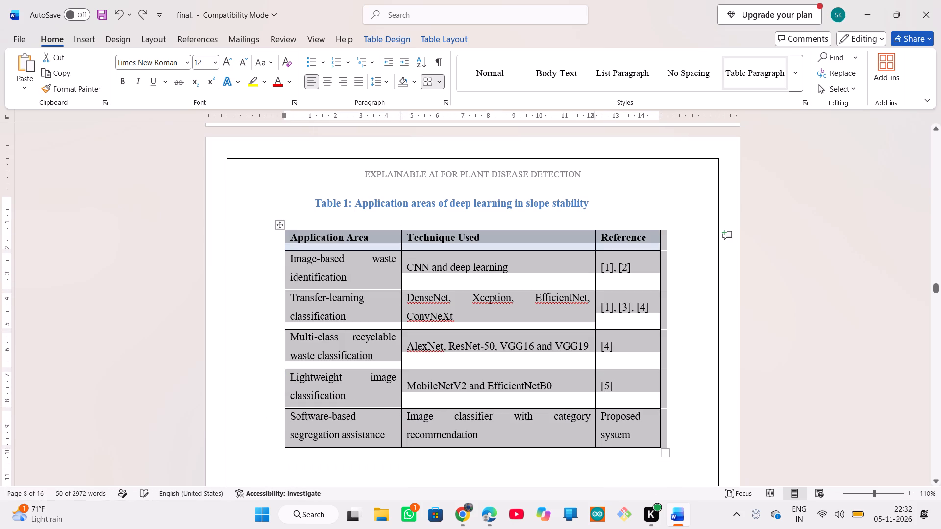
Clear the contents of the waste classification table under the Table 1 caption and paste the copied plant disease table there.
{"action": "key", "text": "Delete"}
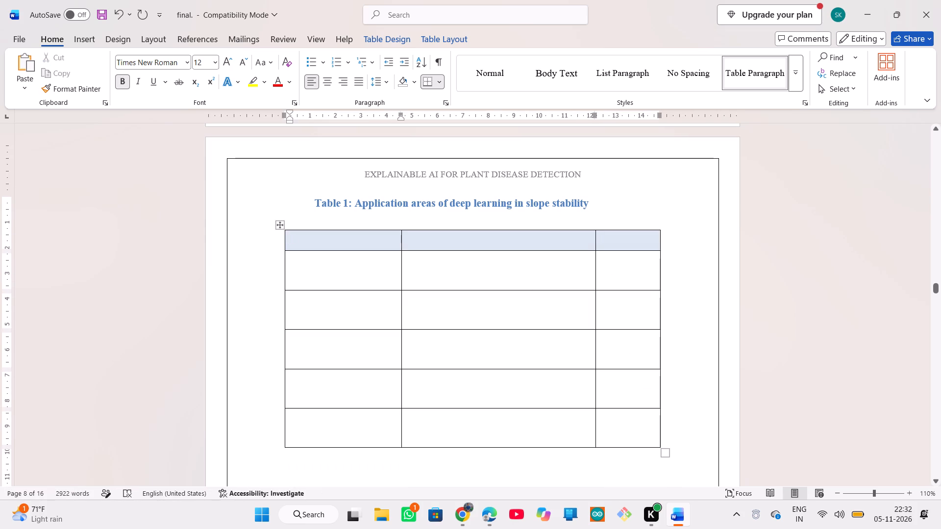
{"action": "left_click_drag", "start_coordinate": [272, 242], "coordinate": [400, 432]}
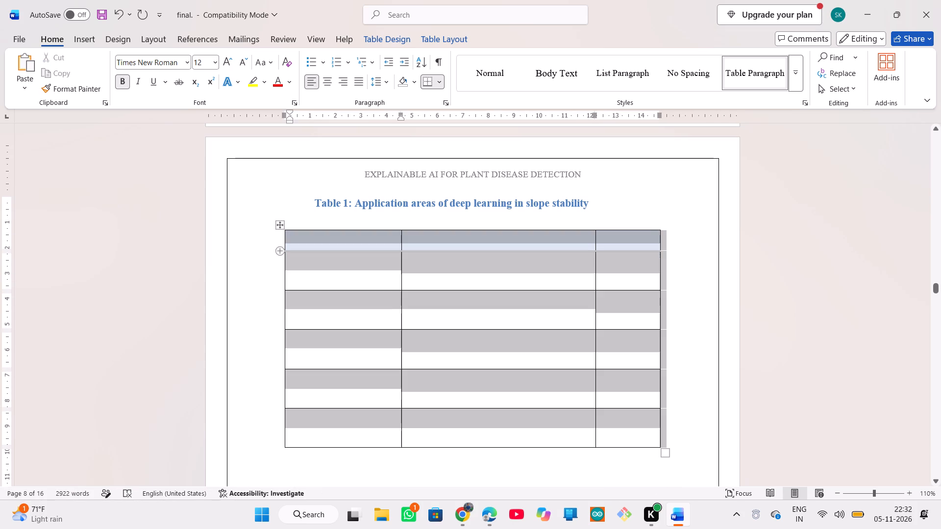
{"action": "left_click_drag", "start_coordinate": [400, 432], "coordinate": [418, 459]}
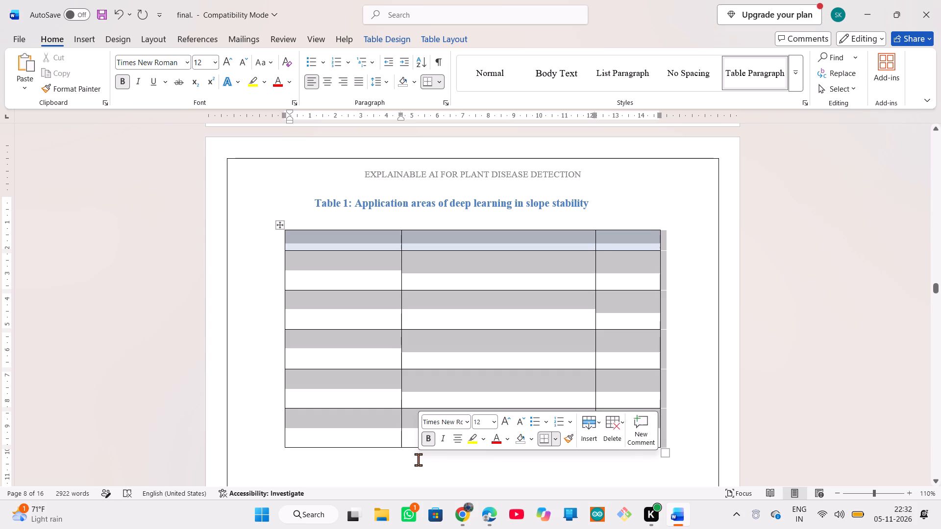
{"action": "key", "text": "Delete"}
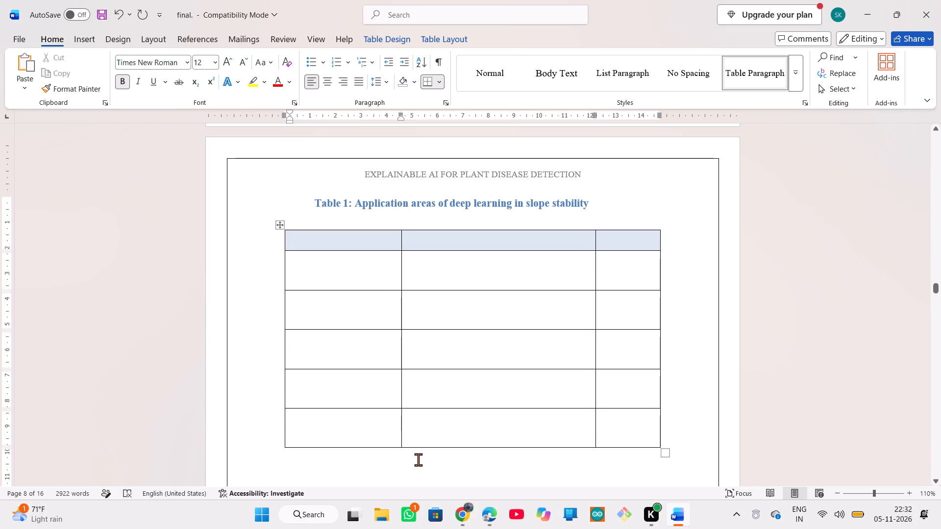
{"action": "left_click", "coordinate": [279, 228]}
{"action": "key", "text": "ctrl+v"}
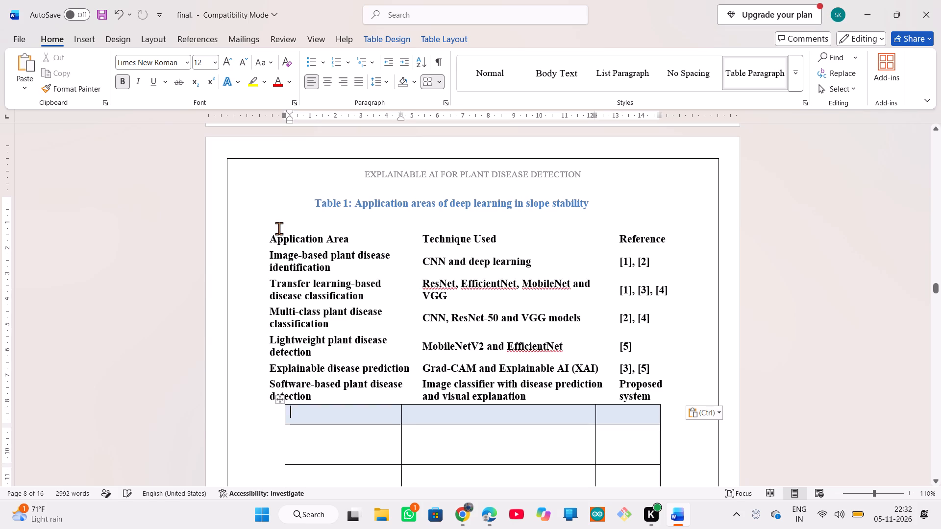
Cut the whole emptied bordered table from below the pasted plant disease table.
{"action": "left_click", "coordinate": [282, 400]}
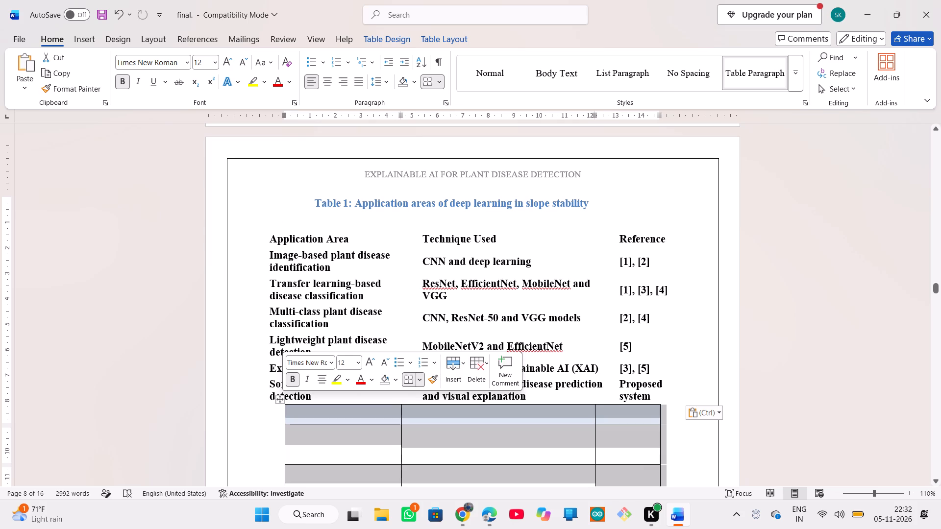
{"action": "right_click", "coordinate": [282, 400]}
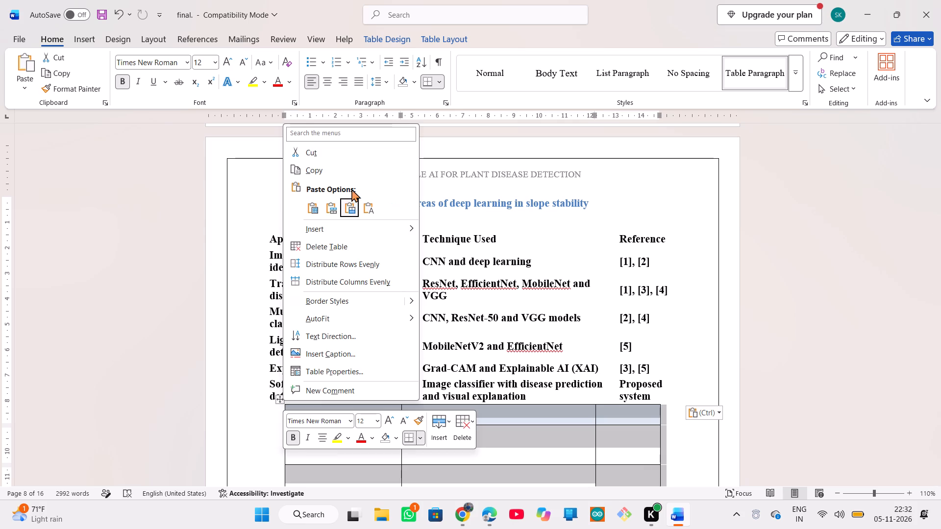
{"action": "left_click", "coordinate": [335, 157]}
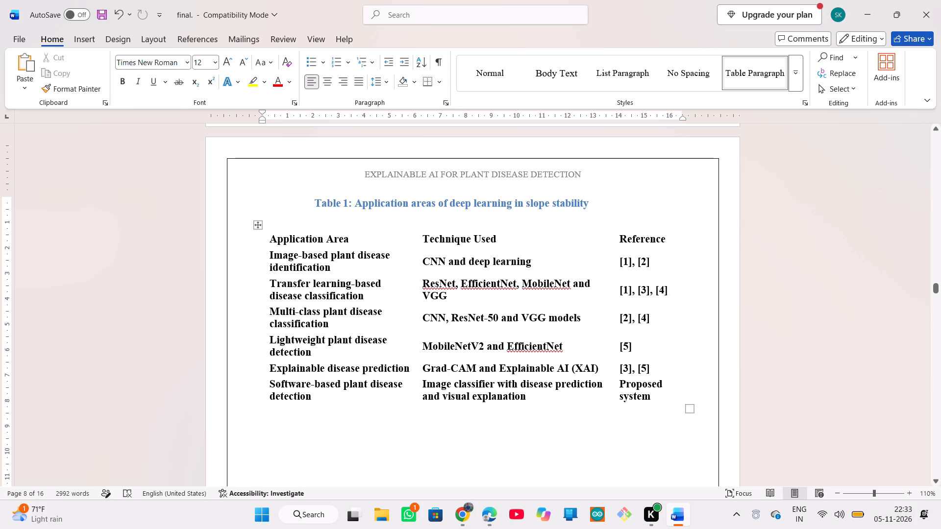
Remove bold from the whole pasted plant disease table and apply a plain table style with thin grey gridlines and banded rows.
{"action": "left_click", "coordinate": [259, 228]}
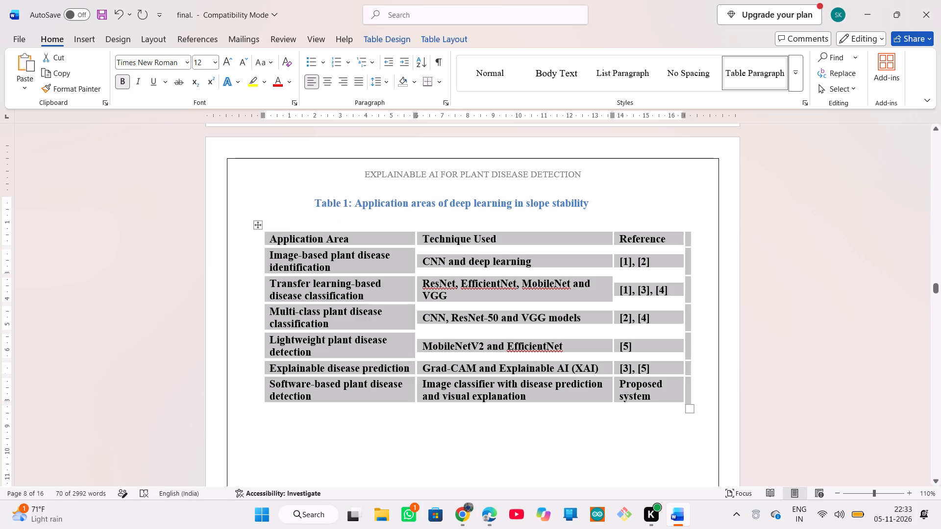
{"action": "key", "text": "ctrl+b"}
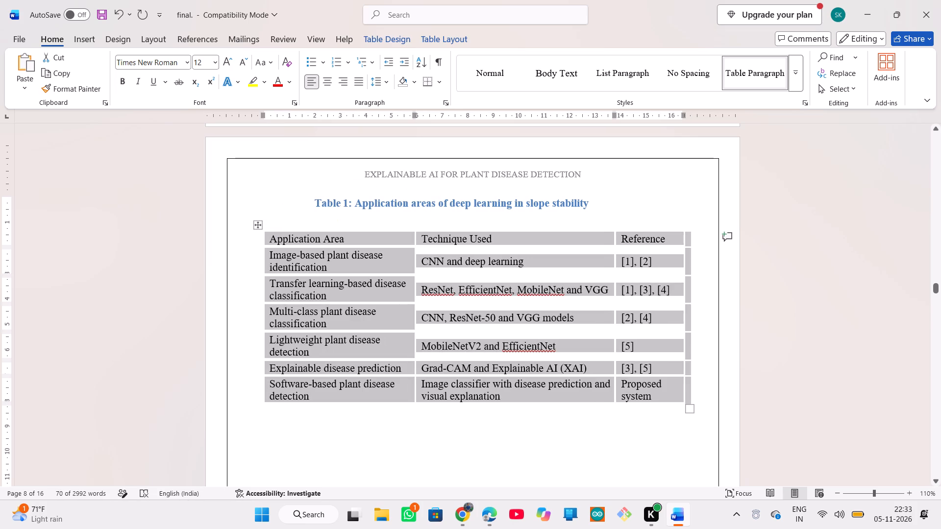
{"action": "left_click", "coordinate": [393, 36]}
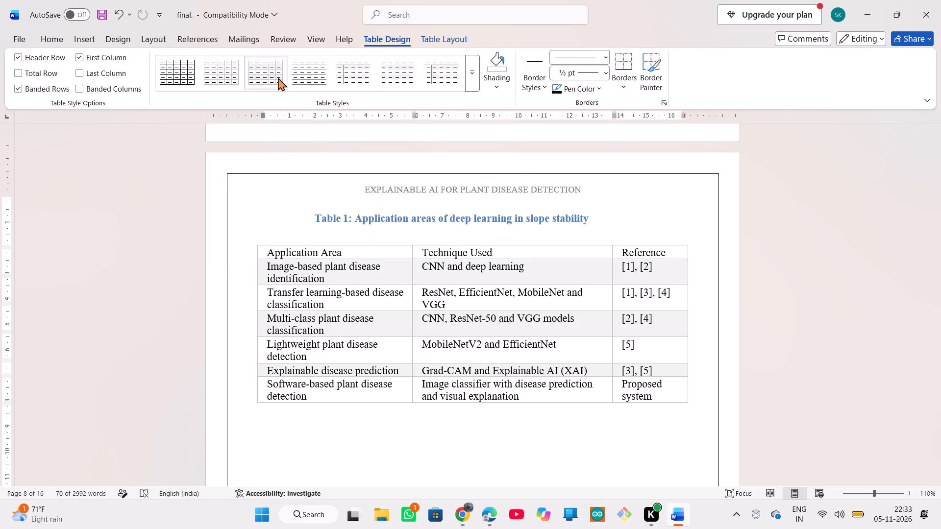
{"action": "left_click", "coordinate": [278, 77]}
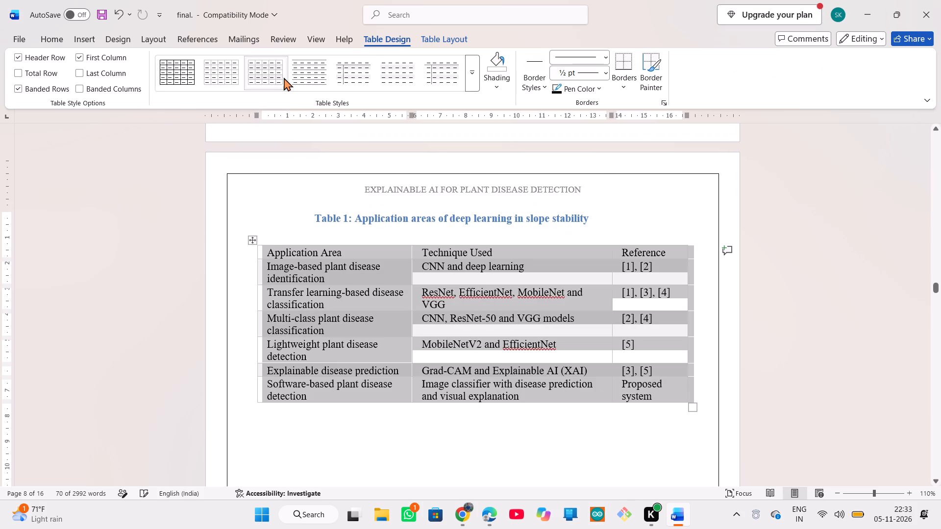
{"action": "left_click", "coordinate": [483, 436]}
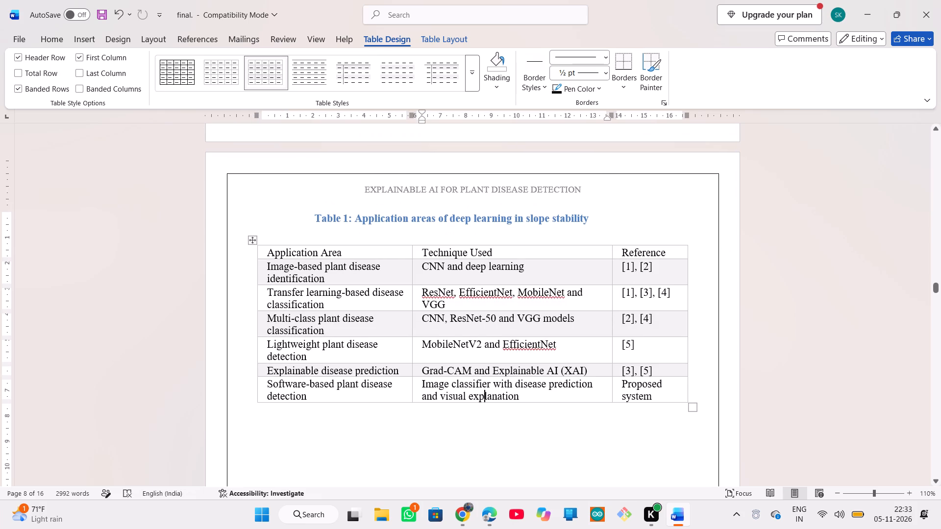
Go back to the List of Tables page to look up the description for Table 1.
{"action": "scroll", "coordinate": [483, 436], "scroll_direction": "up", "scroll_amount": 19}
{"action": "scroll", "coordinate": [483, 436], "scroll_direction": "up", "scroll_amount": 2}
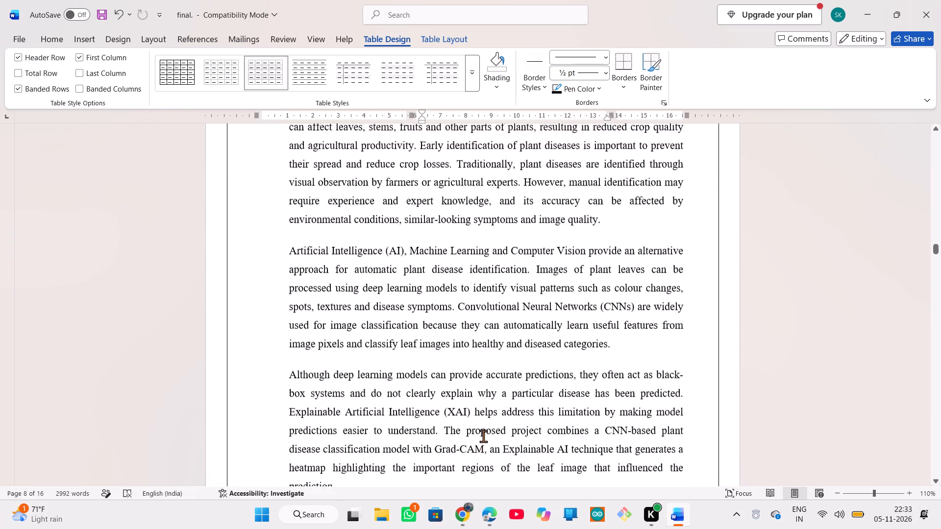
{"action": "scroll", "coordinate": [483, 436], "scroll_direction": "up", "scroll_amount": 9}
{"action": "scroll", "coordinate": [483, 436], "scroll_direction": "down", "scroll_amount": 4}
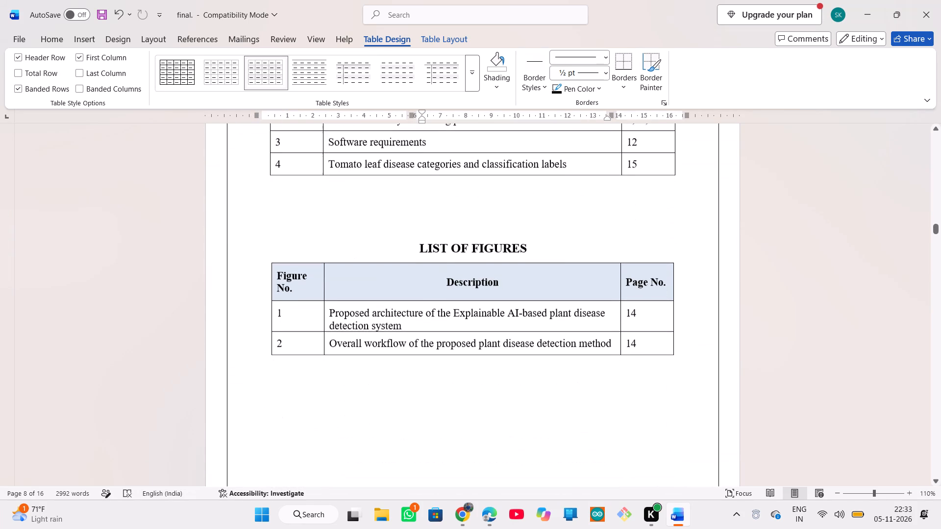
{"action": "scroll", "coordinate": [518, 325], "scroll_direction": "up", "scroll_amount": 3}
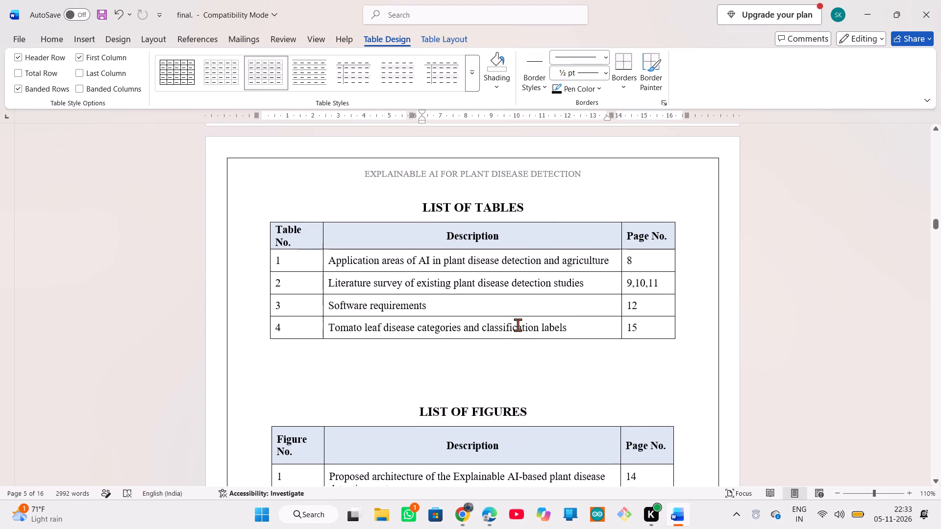
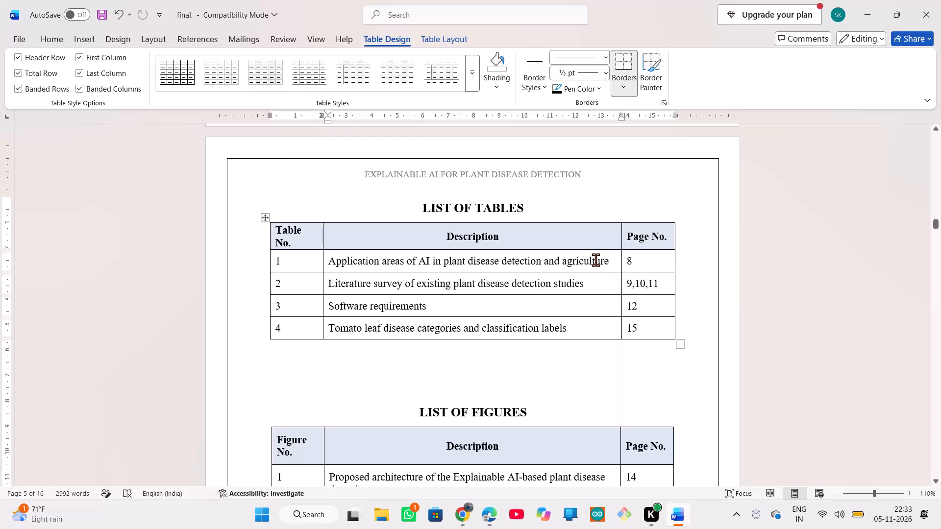
Replace the Table 1 caption text with the description "Application areas of AI in plant disease detection and agriculture" copied from the List of Tables.
{"action": "left_click_drag", "start_coordinate": [611, 261], "coordinate": [350, 269]}
{"action": "key", "text": "ctrl+c"}
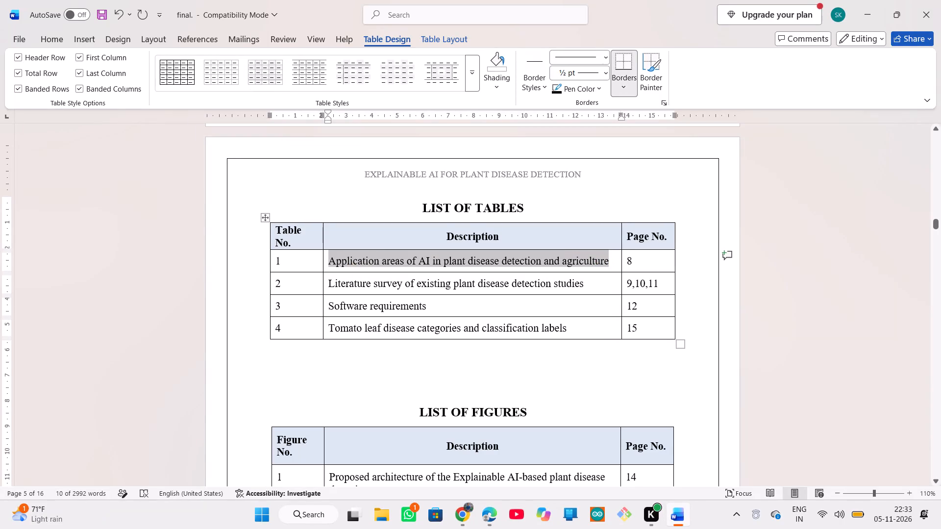
{"action": "scroll", "coordinate": [350, 269], "scroll_direction": "down", "scroll_amount": 19}
{"action": "scroll", "coordinate": [350, 269], "scroll_direction": "down", "scroll_amount": 9}
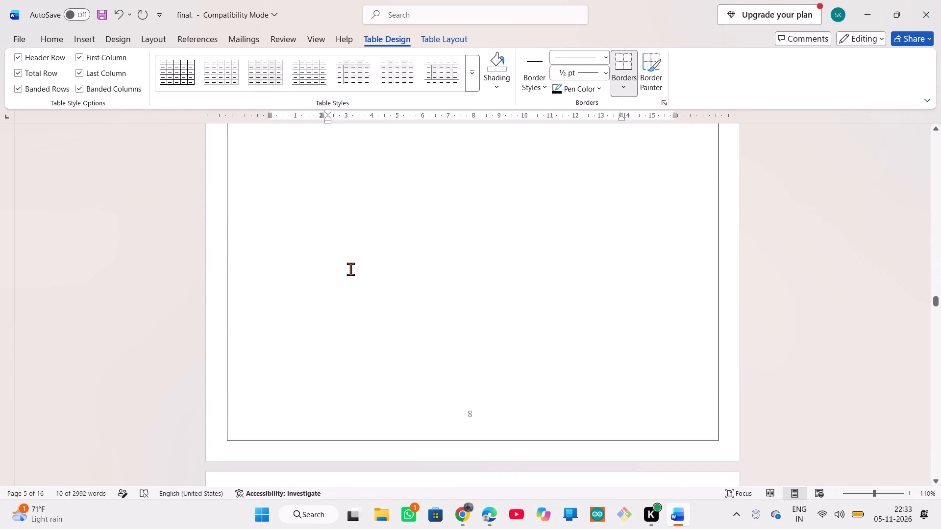
{"action": "scroll", "coordinate": [350, 269], "scroll_direction": "up", "scroll_amount": 8}
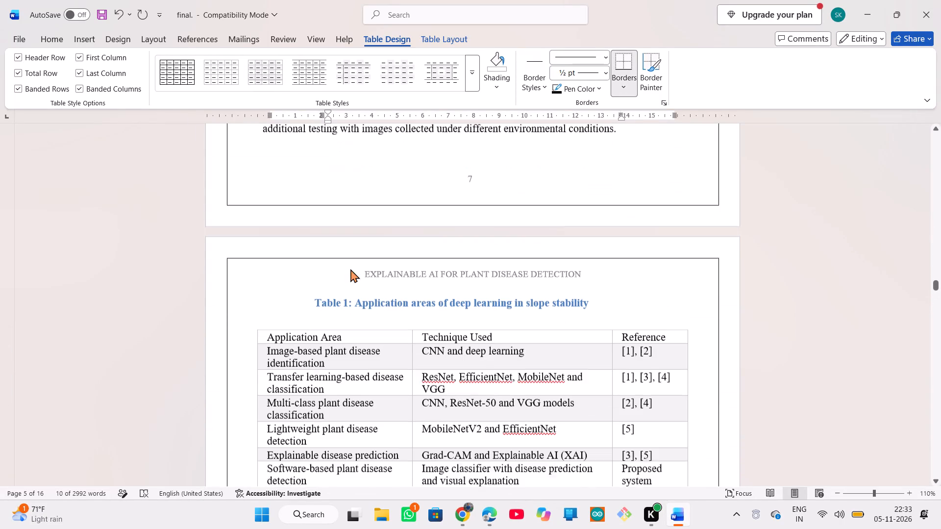
{"action": "left_click", "coordinate": [587, 320]}
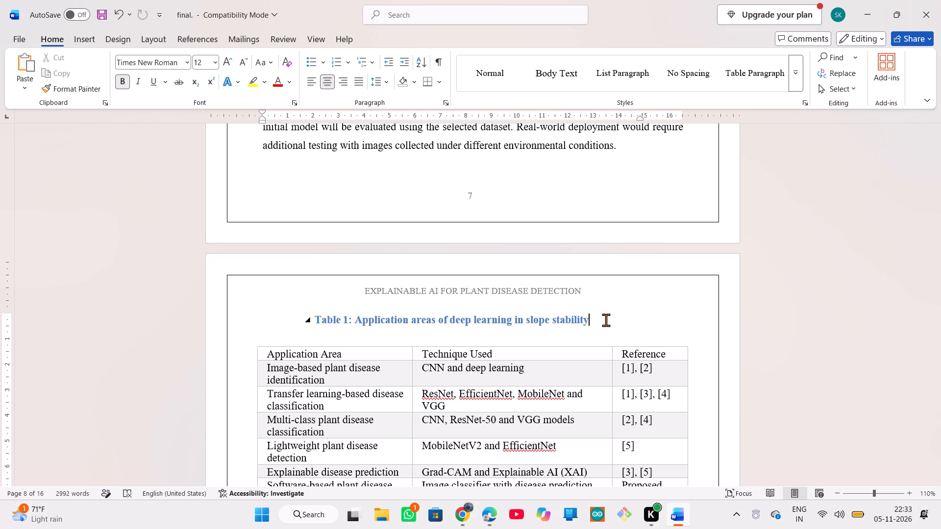
{"action": "left_click_drag", "start_coordinate": [606, 320], "coordinate": [473, 316]}
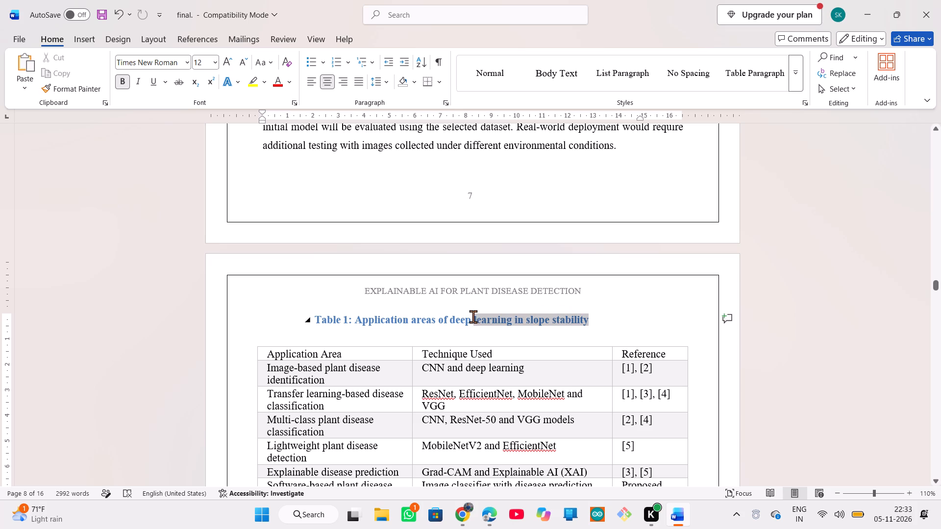
{"action": "left_click_drag", "start_coordinate": [473, 316], "coordinate": [364, 322]}
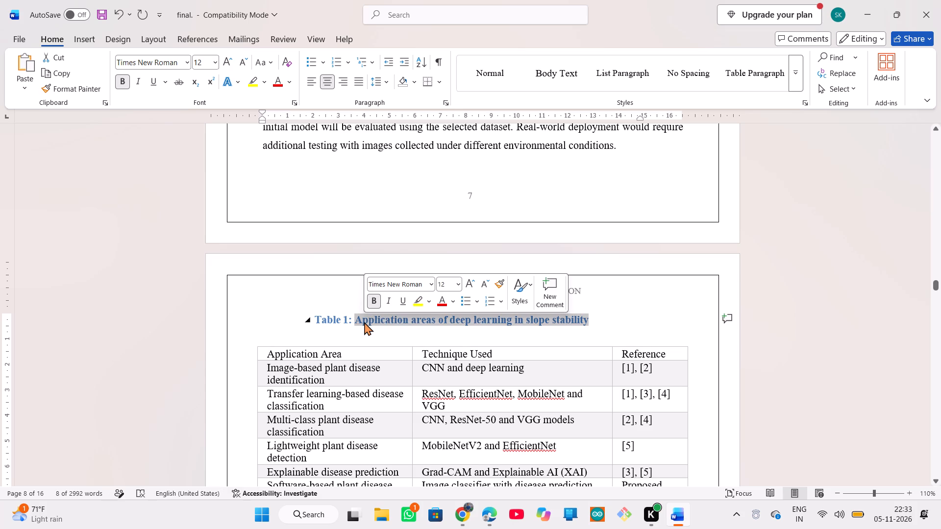
{"action": "key", "text": "ctrl+v"}
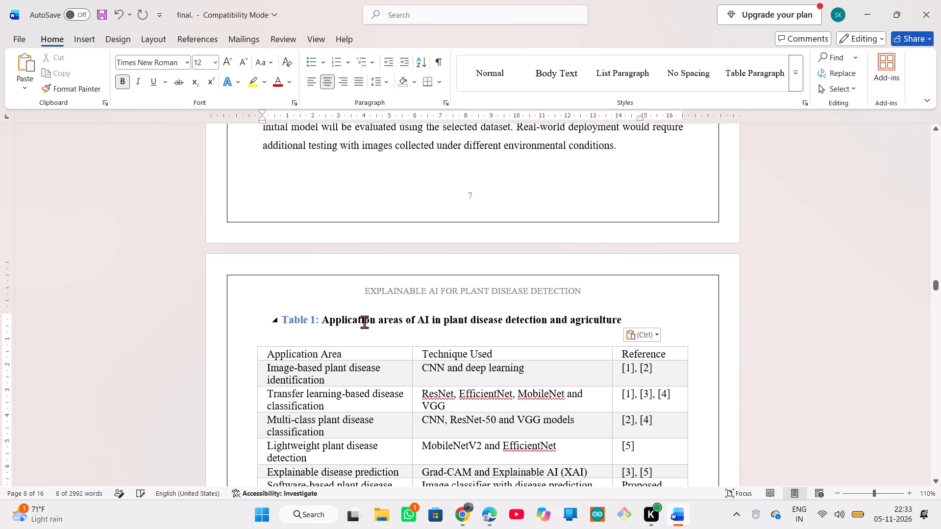
Recolour the whole Table 1 caption, including the "Table 1:" label, to the standard light blue font colour.
{"action": "left_click_drag", "start_coordinate": [322, 323], "coordinate": [530, 333]}
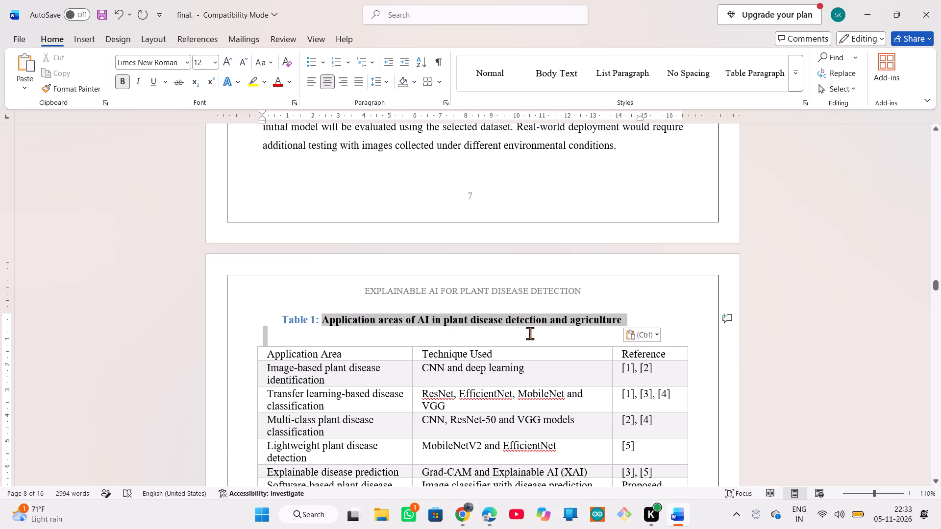
{"action": "left_click_drag", "start_coordinate": [530, 333], "coordinate": [621, 315]}
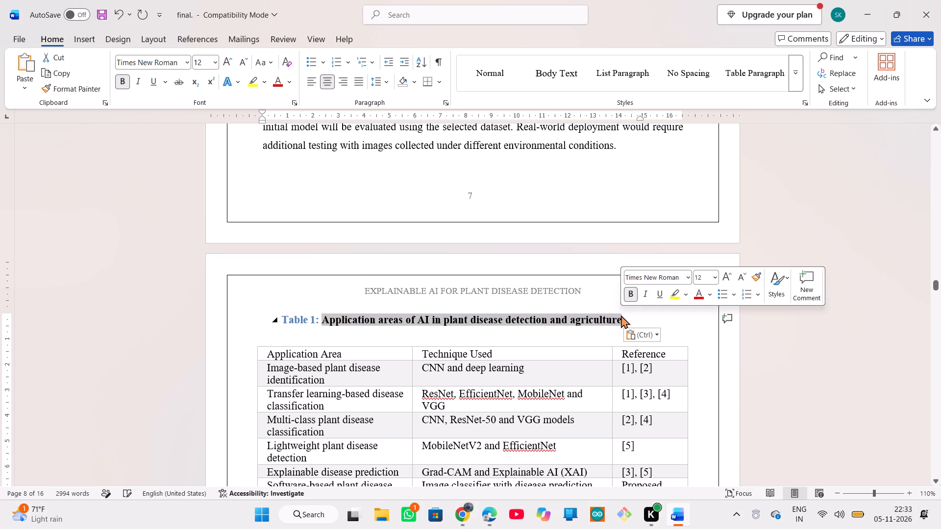
{"action": "left_click", "coordinate": [283, 83]}
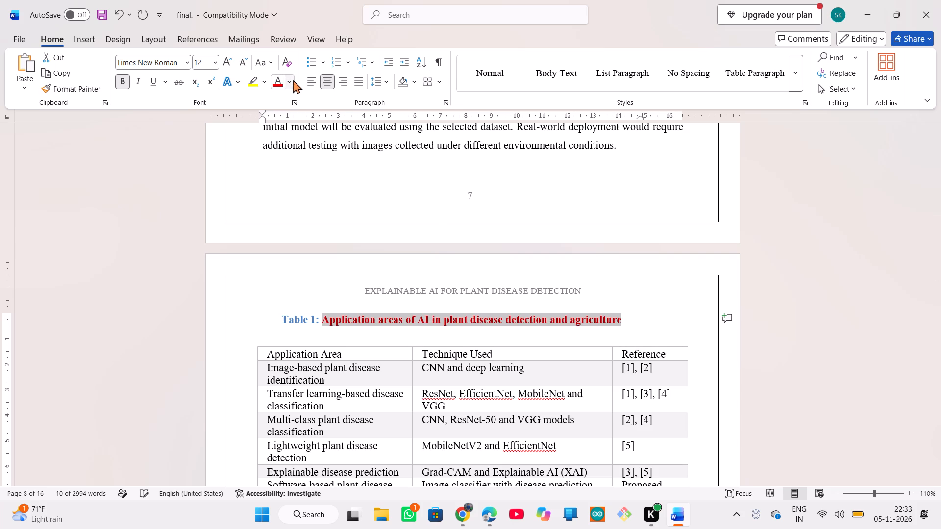
{"action": "left_click", "coordinate": [293, 80]}
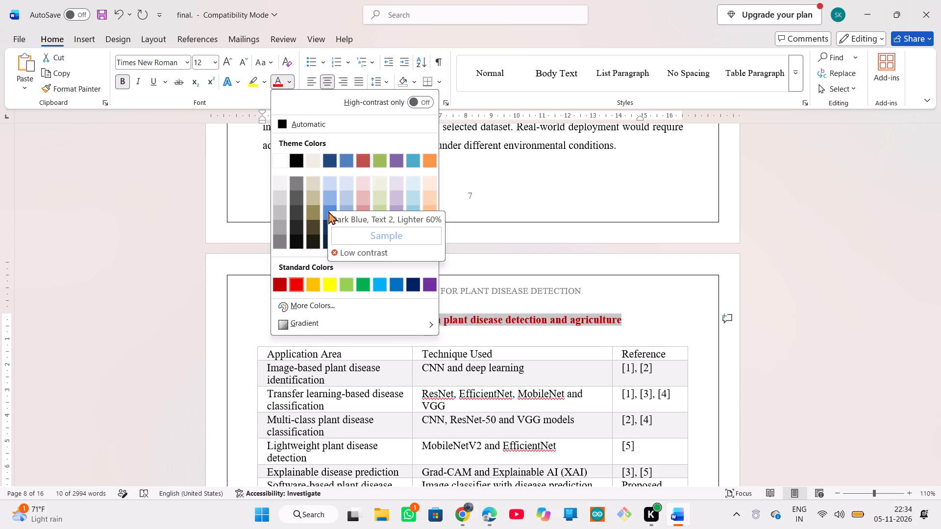
{"action": "left_click", "coordinate": [380, 284]}
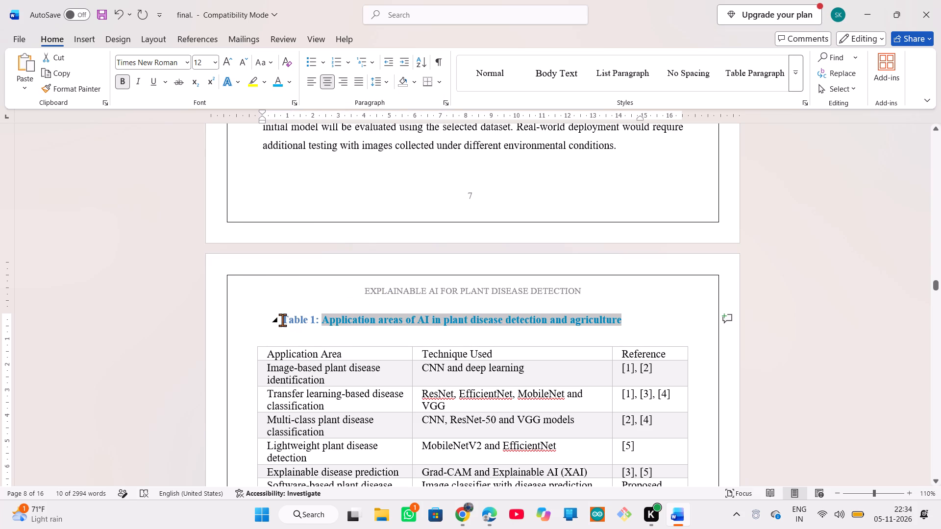
{"action": "left_click_drag", "start_coordinate": [282, 320], "coordinate": [318, 318]}
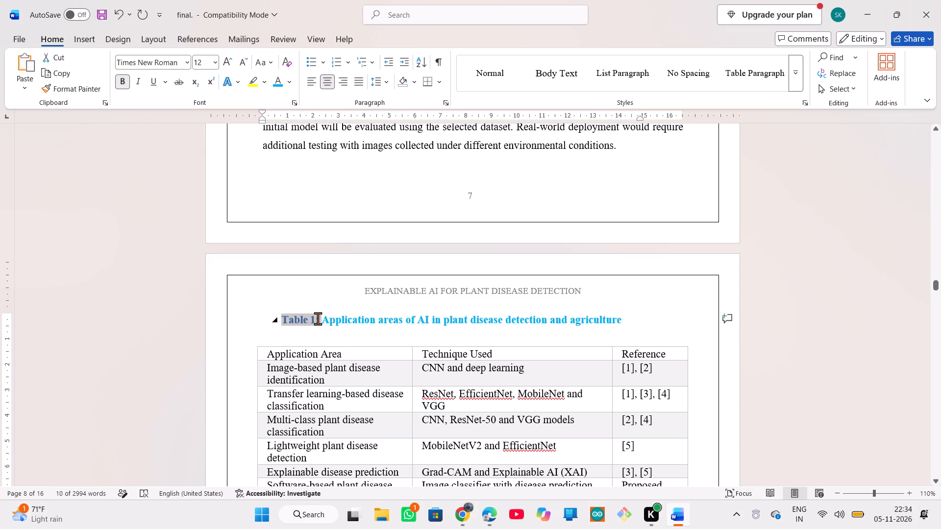
{"action": "left_click_drag", "start_coordinate": [318, 318], "coordinate": [318, 318]}
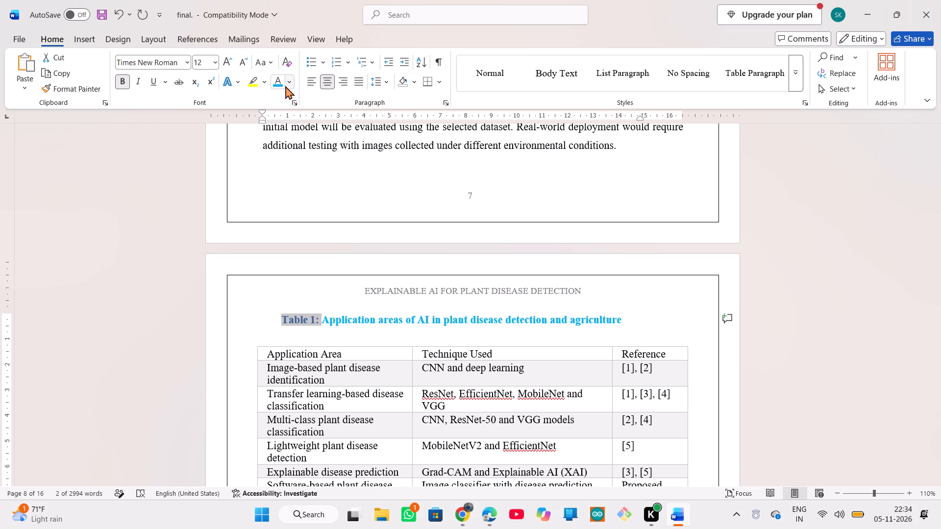
{"action": "left_click", "coordinate": [279, 84]}
{"action": "left_click", "coordinate": [280, 319]}
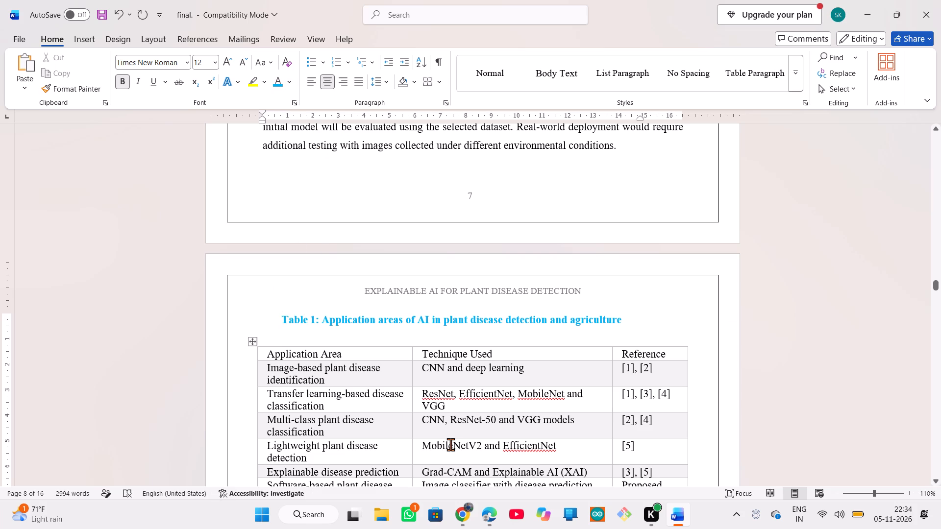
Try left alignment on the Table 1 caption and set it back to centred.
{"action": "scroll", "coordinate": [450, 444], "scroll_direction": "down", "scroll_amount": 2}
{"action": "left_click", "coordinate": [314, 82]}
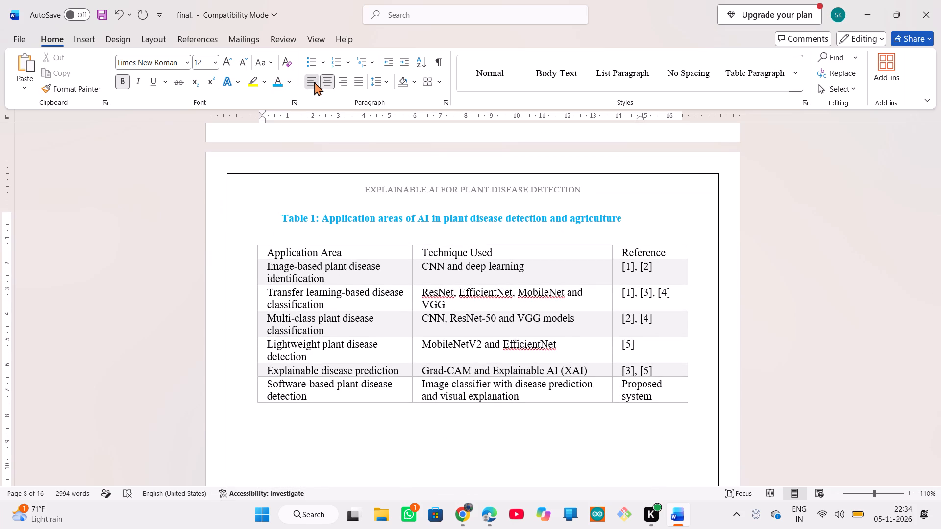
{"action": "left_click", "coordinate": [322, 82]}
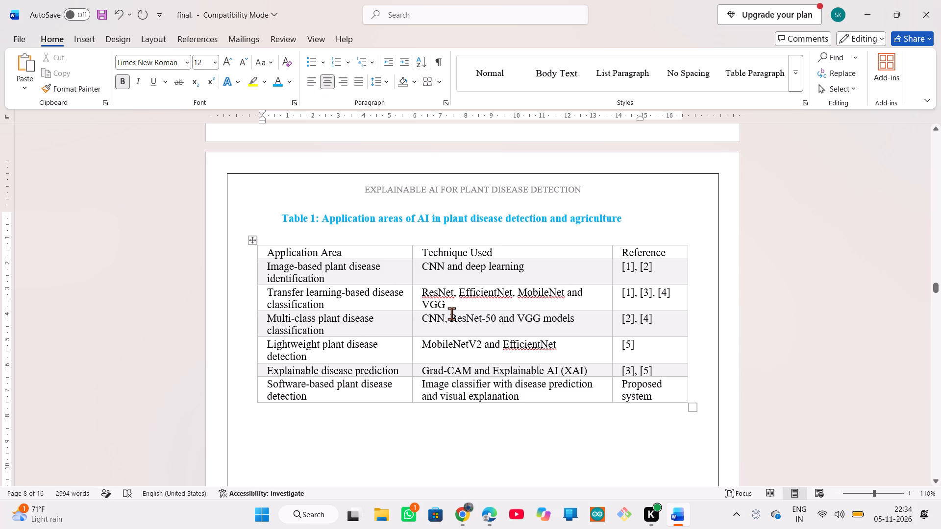
Switch to the final..pdf sample report in Edge and examine how its Table 1 page is laid out.
{"action": "scroll", "coordinate": [451, 313], "scroll_direction": "down", "scroll_amount": 2}
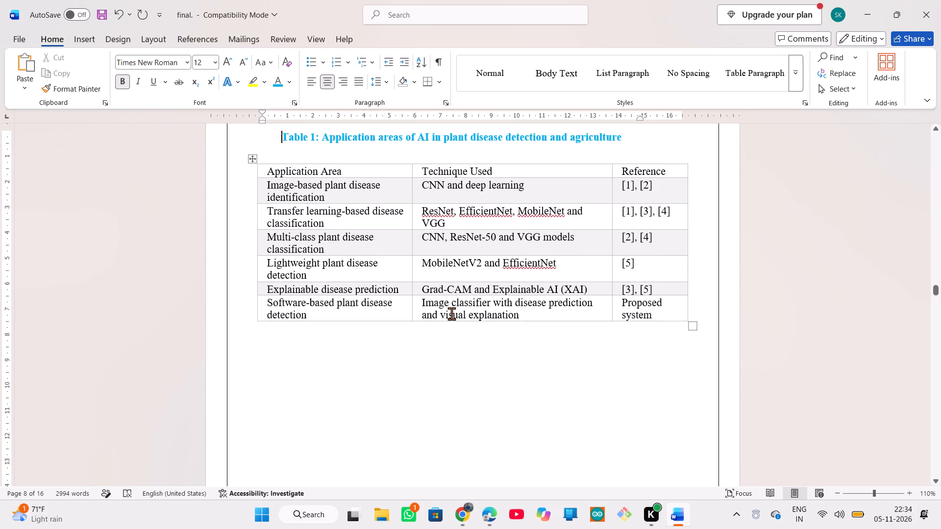
{"action": "left_click", "coordinate": [491, 523]}
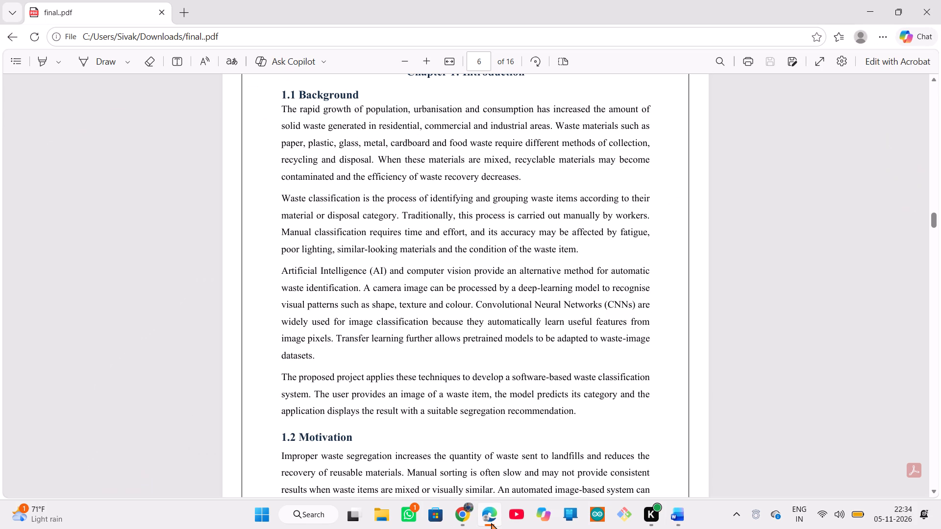
{"action": "scroll", "coordinate": [491, 523], "scroll_direction": "down", "scroll_amount": 2}
{"action": "scroll", "coordinate": [551, 380], "scroll_direction": "down", "scroll_amount": 10}
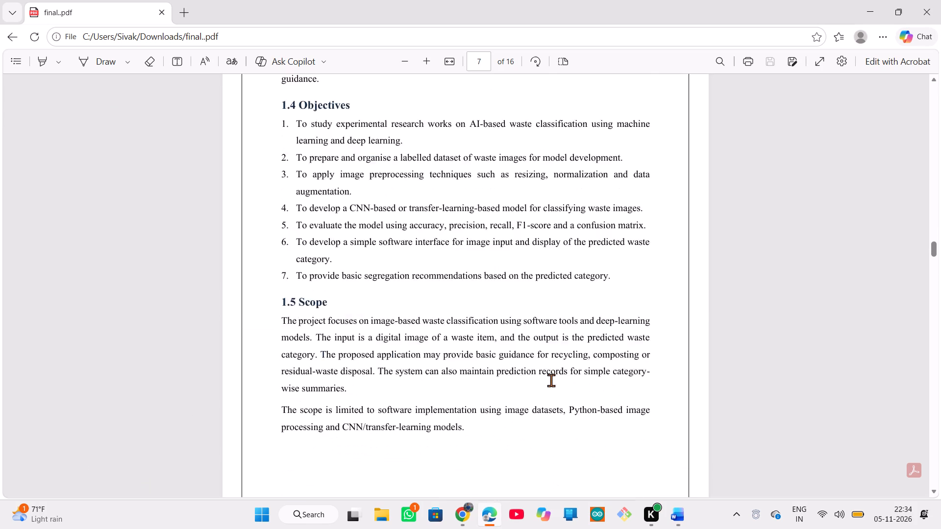
{"action": "scroll", "coordinate": [551, 380], "scroll_direction": "down", "scroll_amount": 6}
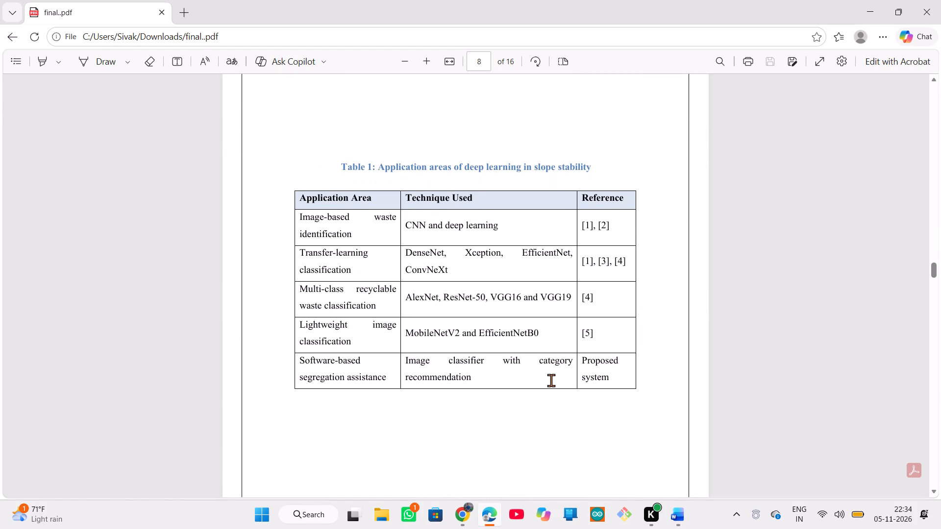
{"action": "scroll", "coordinate": [551, 380], "scroll_direction": "right", "scroll_amount": 1}
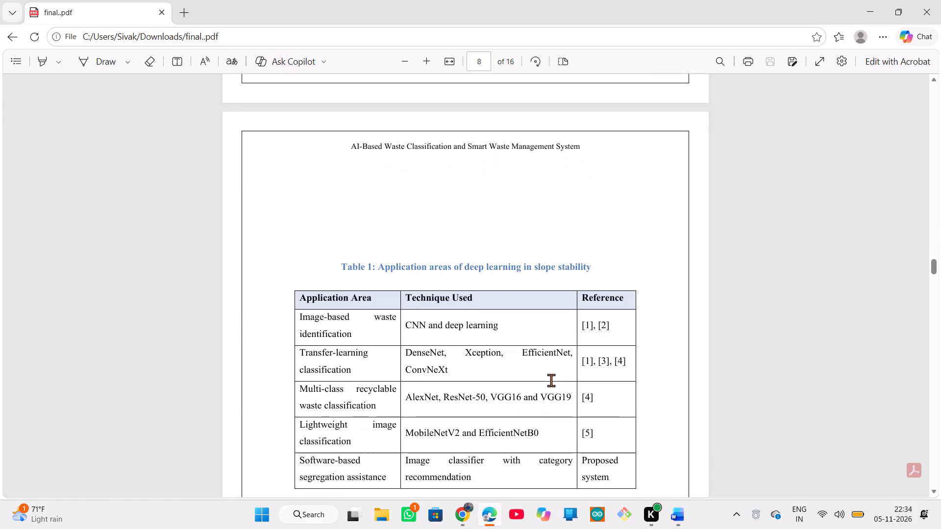
{"action": "scroll", "coordinate": [551, 380], "scroll_direction": "down", "scroll_amount": 2}
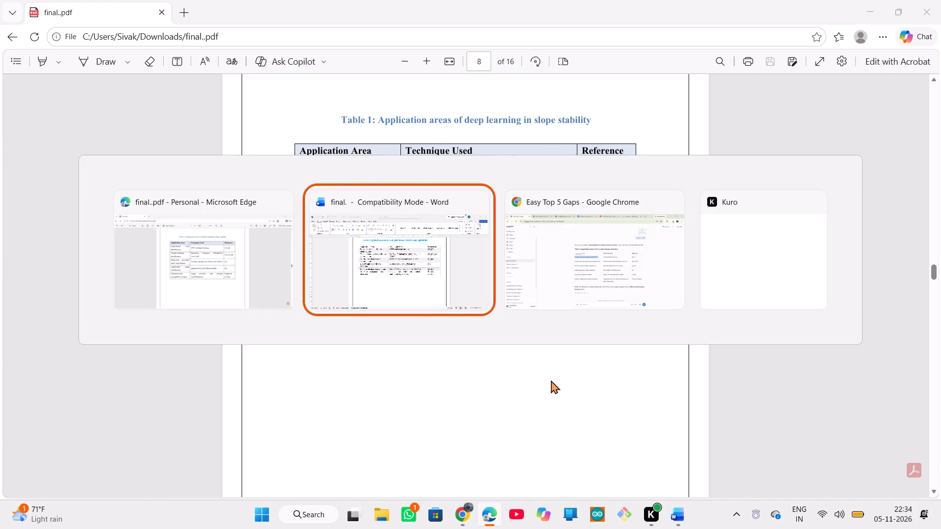
Back in the Word report, insert blank lines above the Table 1 caption to move the caption and table further down the page.
{"action": "key", "text": "Return"}
{"action": "key", "text": "Return"}
{"action": "key", "text": "Return"}
{"action": "key", "text": "Return"}
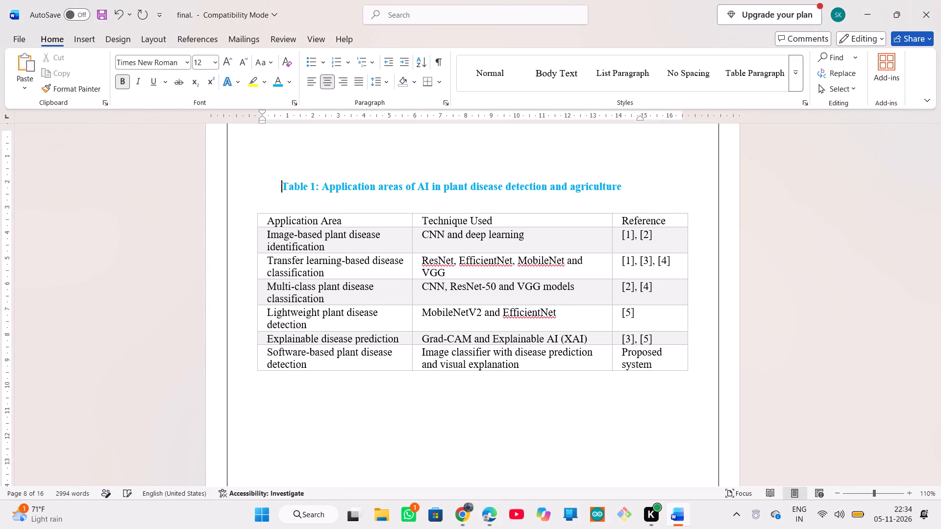
{"action": "key", "text": "Return"}
{"action": "key", "text": "Return"}
{"action": "key", "text": "Return"}
{"action": "key", "text": "Return"}
{"action": "scroll", "coordinate": [524, 348], "scroll_direction": "right", "scroll_amount": 1}
{"action": "scroll", "coordinate": [524, 348], "scroll_direction": "up", "scroll_amount": 1}
{"action": "scroll", "coordinate": [524, 348], "scroll_direction": "right", "scroll_amount": 7}
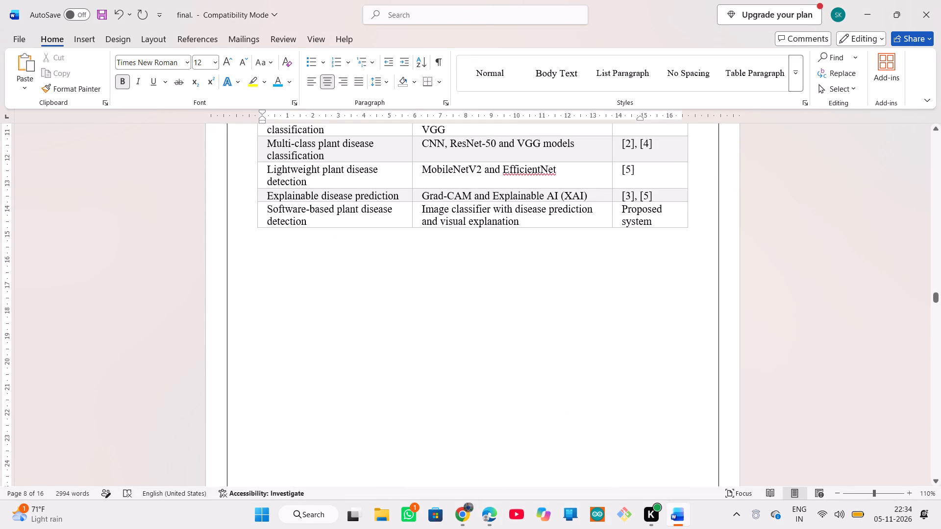
{"action": "scroll", "coordinate": [524, 348], "scroll_direction": "right", "scroll_amount": 1}
{"action": "key", "text": "Return"}
{"action": "key", "text": "Return"}
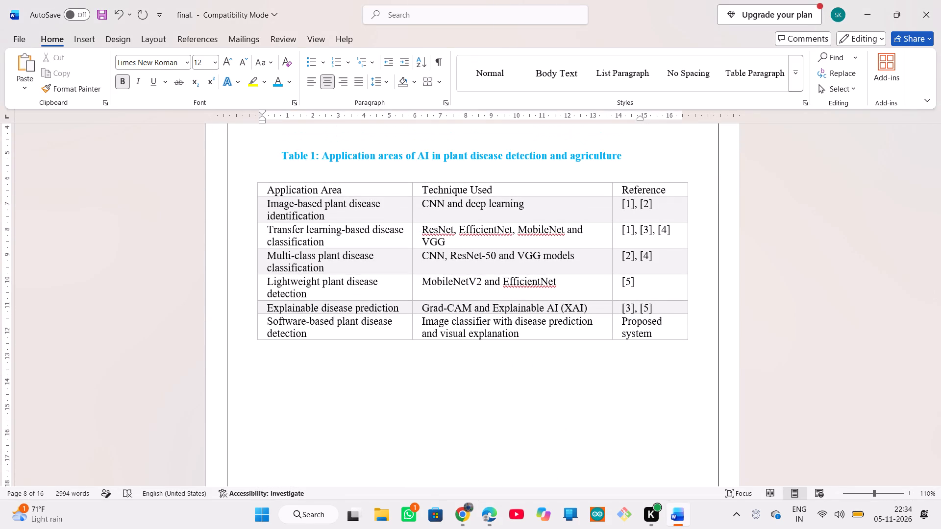
Switch back to the sample PDF in Edge and examine the start of Chapter 2: Literature Survey and its table.
{"action": "left_click", "coordinate": [619, 121]}
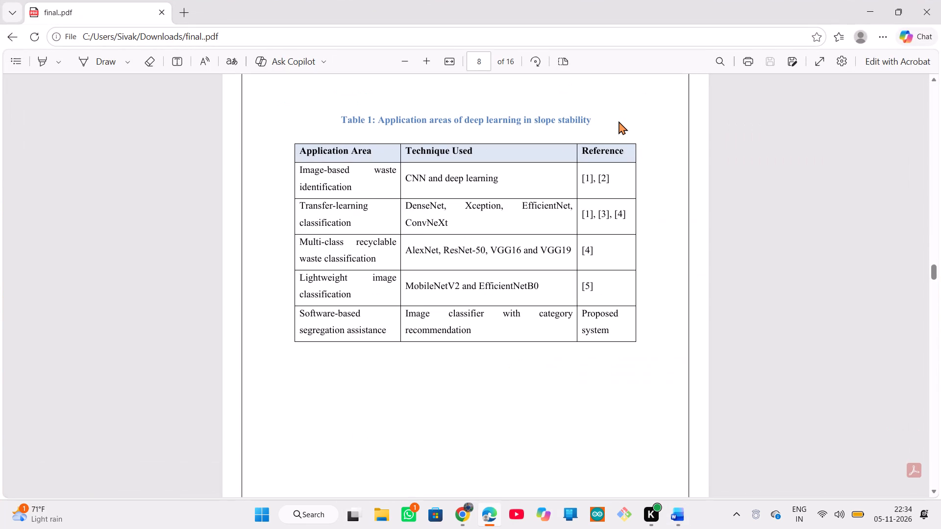
{"action": "scroll", "coordinate": [619, 121], "scroll_direction": "down", "scroll_amount": 7}
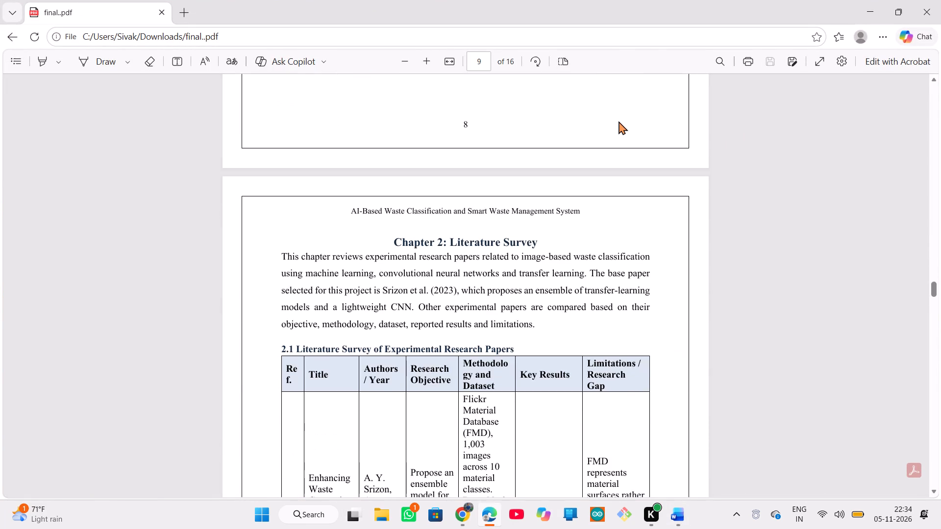
{"action": "scroll", "coordinate": [619, 121], "scroll_direction": "down", "scroll_amount": 2}
{"action": "scroll", "coordinate": [619, 121], "scroll_direction": "up", "scroll_amount": 2}
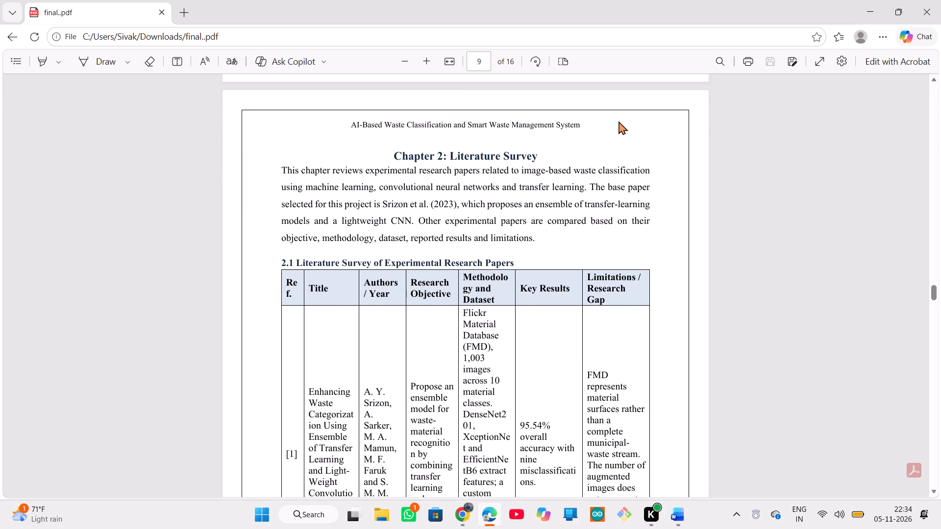
{"action": "scroll", "coordinate": [619, 121], "scroll_direction": "down", "scroll_amount": 3}
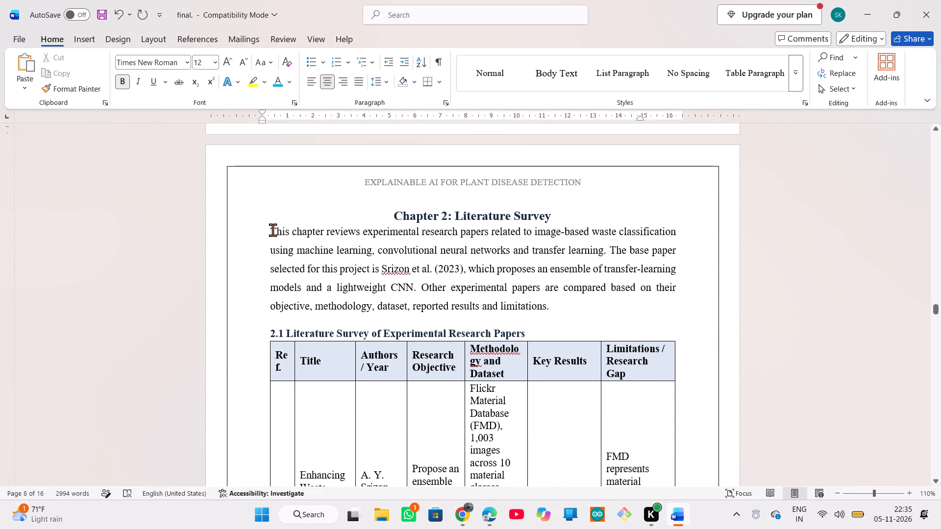
{"action": "left_click", "coordinate": [270, 227]}
{"action": "key", "text": "alt+Tab"}
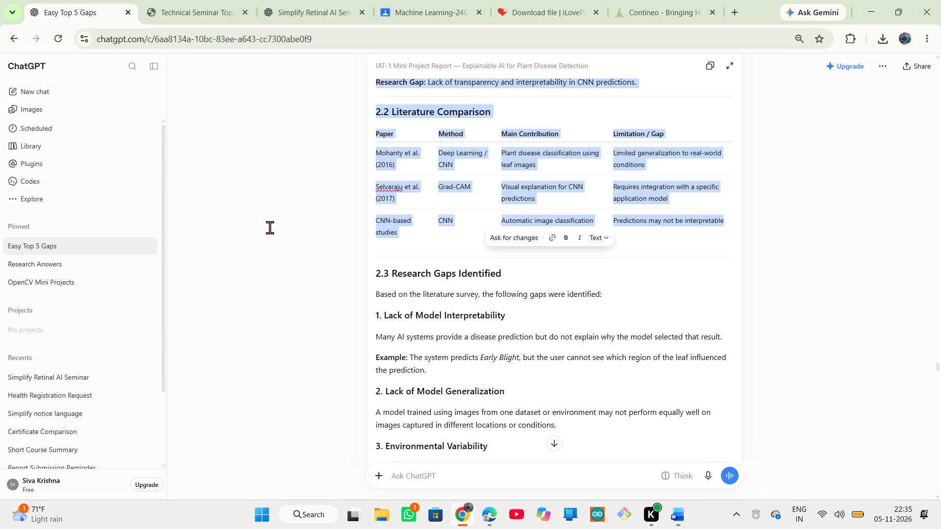
{"action": "key", "text": "alt+Tab"}
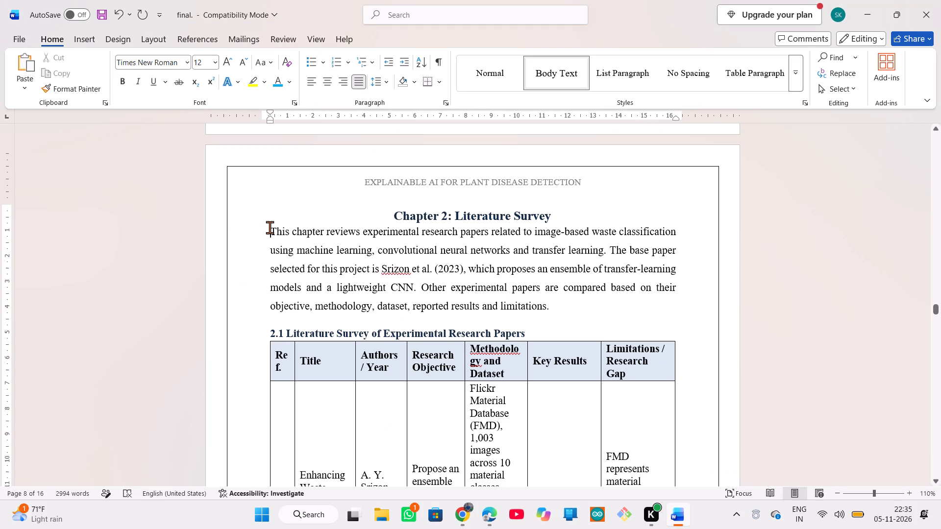
{"action": "left_click_drag", "start_coordinate": [270, 227], "coordinate": [387, 492]}
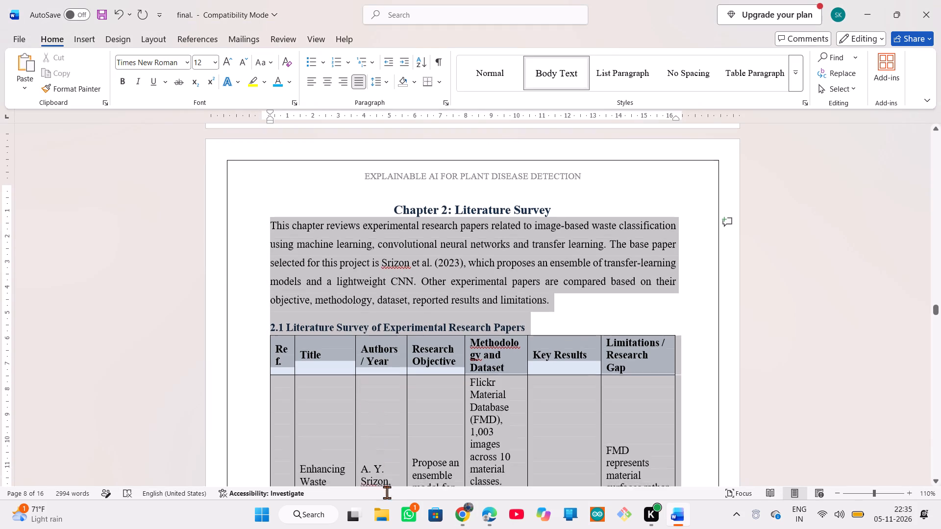
{"action": "left_click_drag", "start_coordinate": [387, 492], "coordinate": [378, 506]}
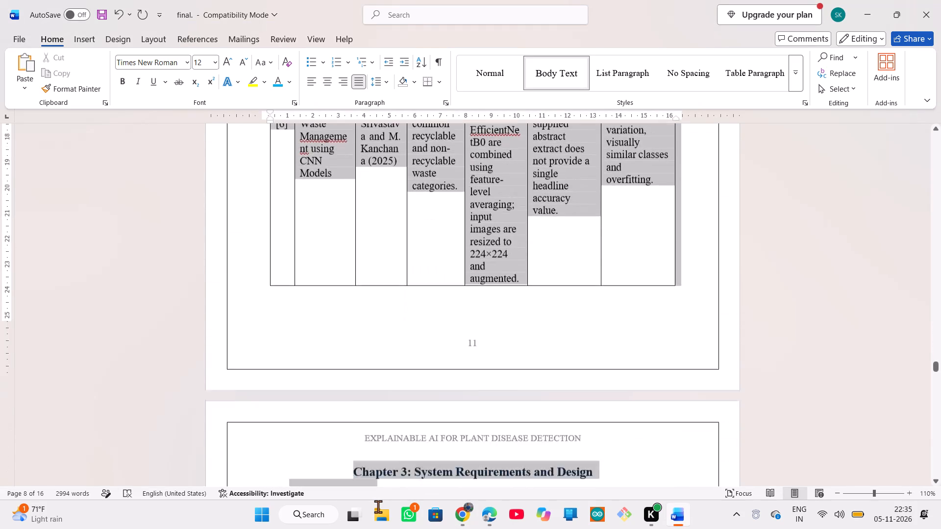
{"action": "left_click_drag", "start_coordinate": [378, 506], "coordinate": [400, 339]}
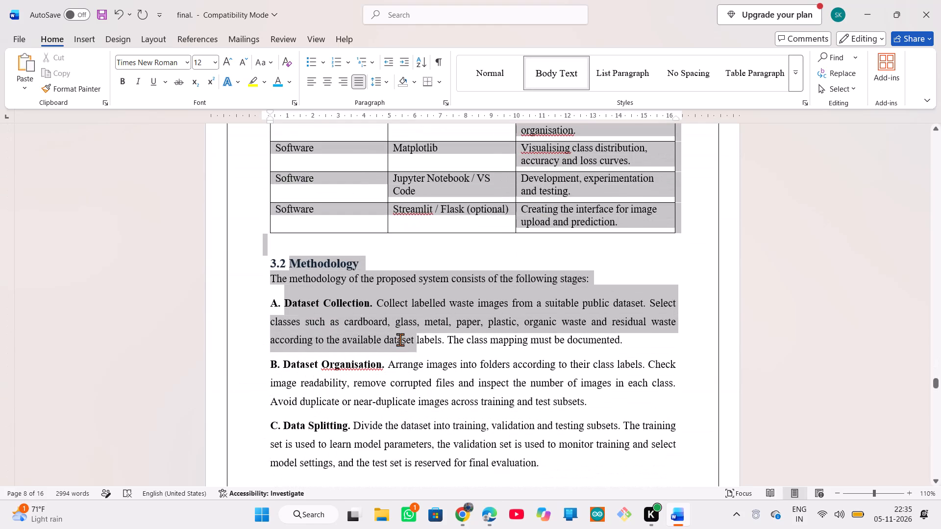
{"action": "left_click_drag", "start_coordinate": [400, 339], "coordinate": [409, 108]}
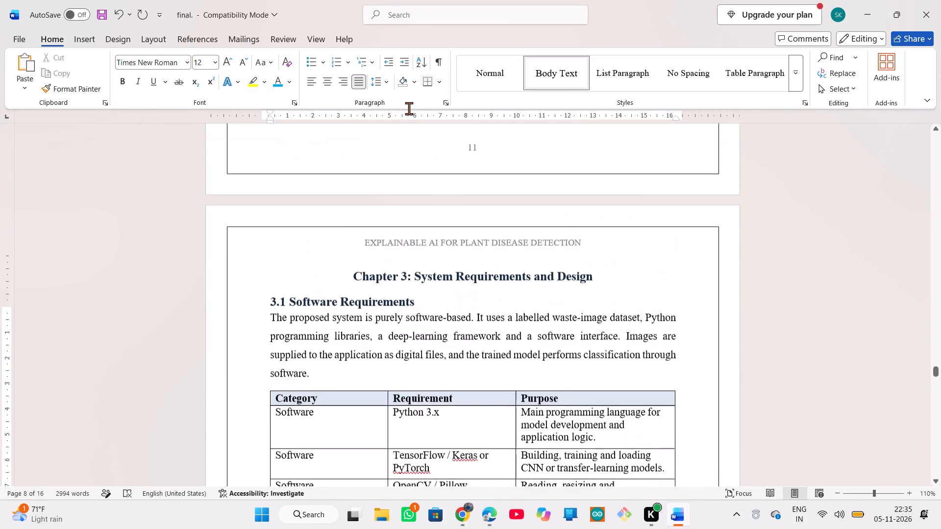
{"action": "left_click_drag", "start_coordinate": [409, 108], "coordinate": [547, 176]}
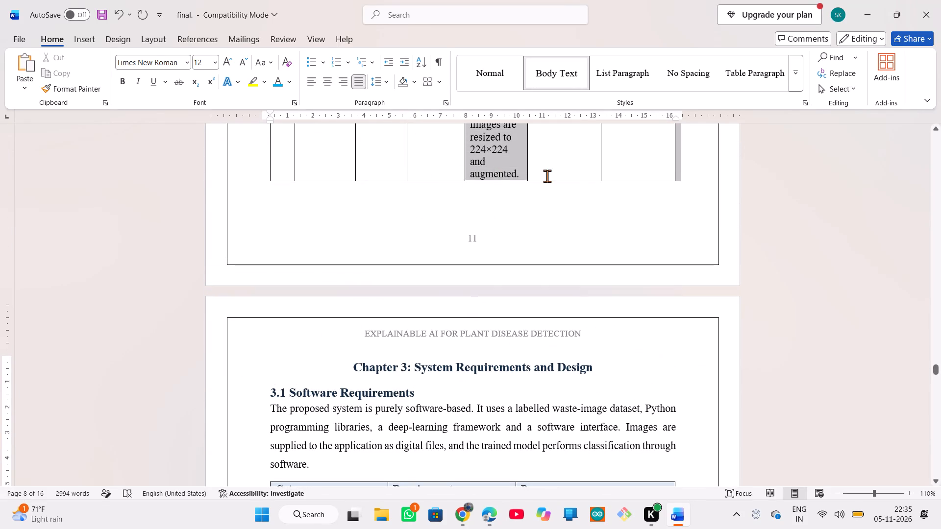
{"action": "left_click_drag", "start_coordinate": [547, 176], "coordinate": [632, 188]}
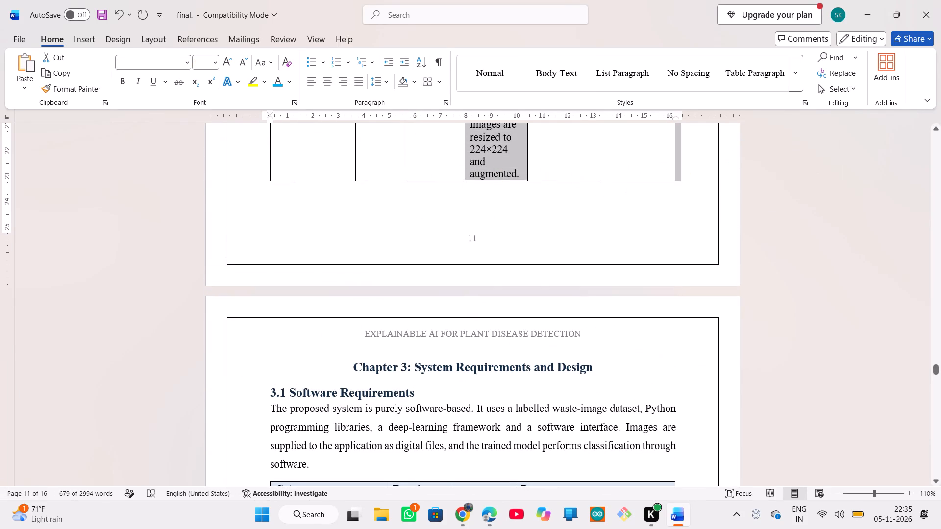
{"action": "key", "text": "ctrl+v"}
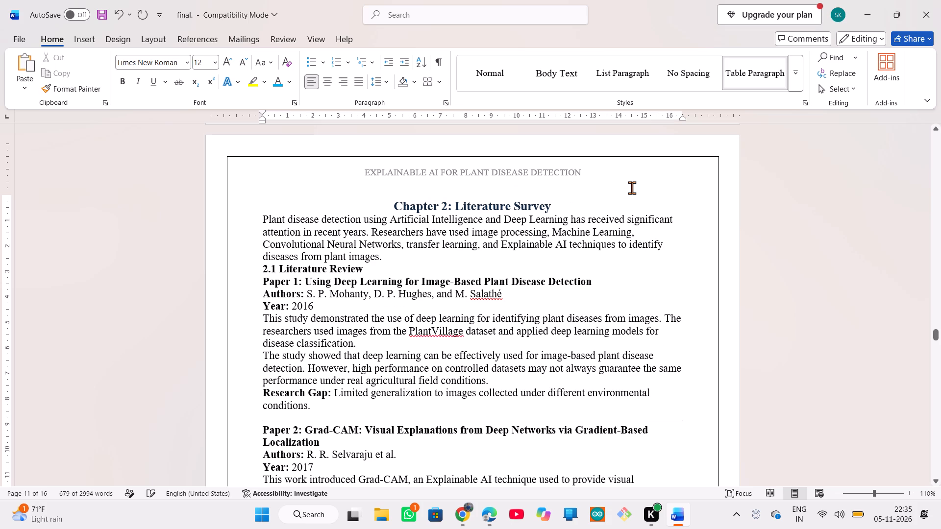
Justify the pasted Chapter 2 content, from the introductory paragraph through the 2.2 Literature Comparison table.
{"action": "scroll", "coordinate": [632, 188], "scroll_direction": "down", "scroll_amount": 20}
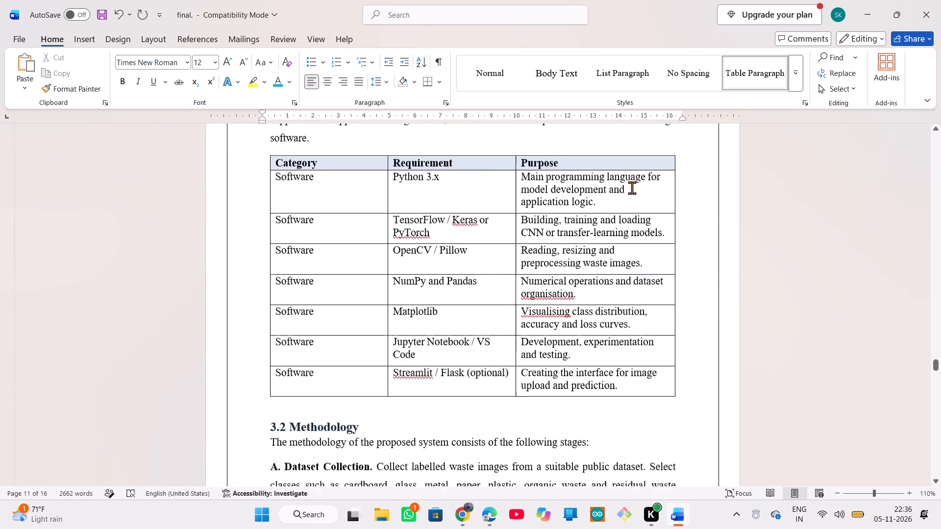
{"action": "scroll", "coordinate": [632, 188], "scroll_direction": "up", "scroll_amount": 15}
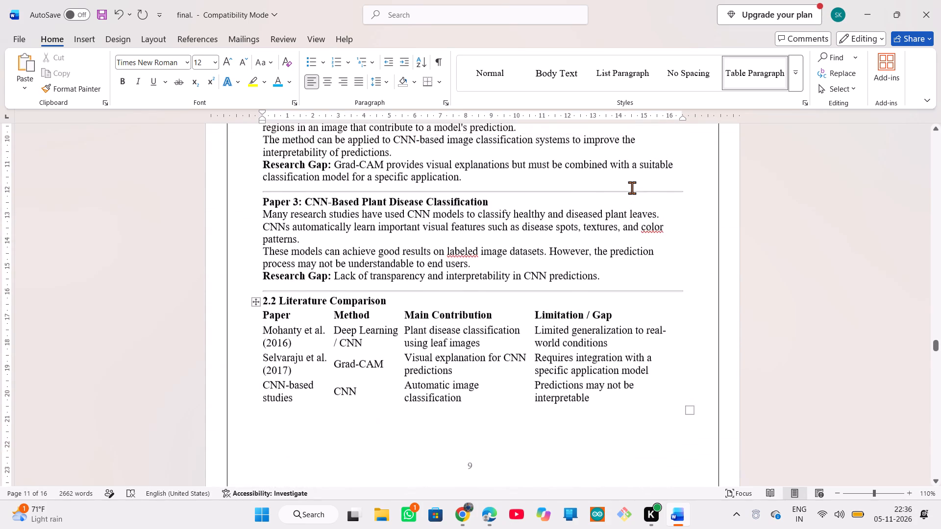
{"action": "scroll", "coordinate": [632, 188], "scroll_direction": "up", "scroll_amount": 7}
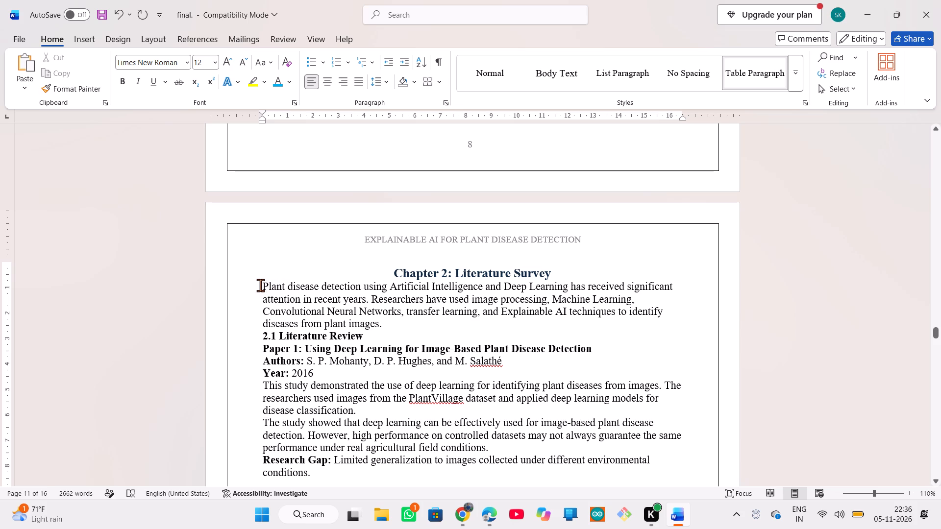
{"action": "left_click_drag", "start_coordinate": [257, 285], "coordinate": [362, 397]}
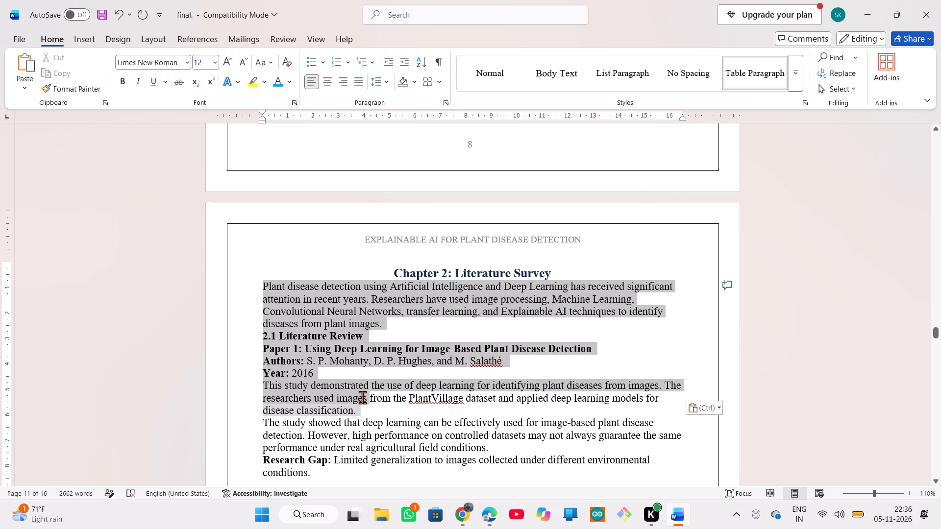
{"action": "left_click_drag", "start_coordinate": [362, 397], "coordinate": [438, 381]}
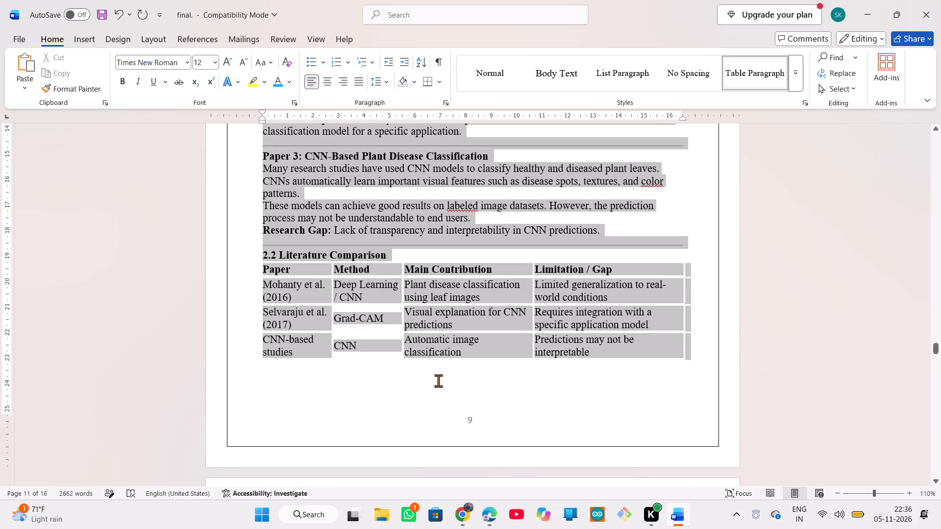
{"action": "left_click_drag", "start_coordinate": [438, 381], "coordinate": [461, 375]}
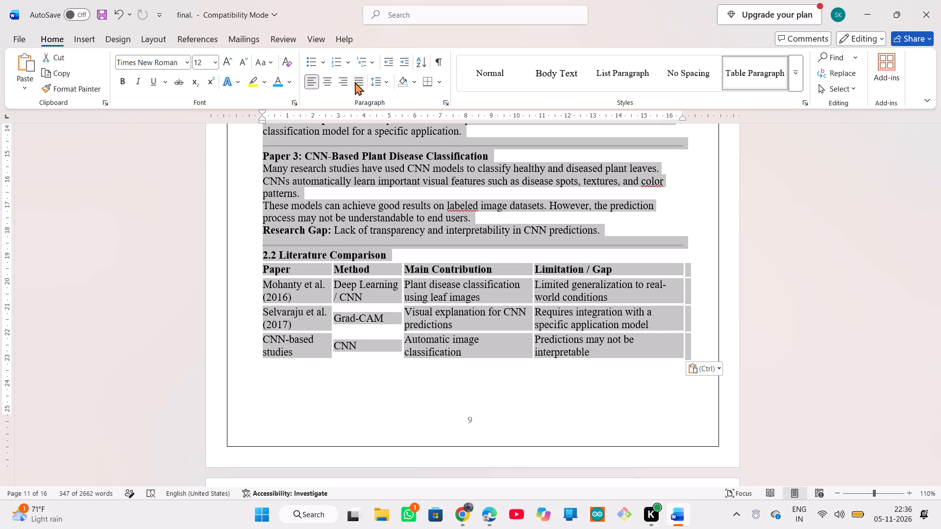
{"action": "left_click", "coordinate": [355, 82]}
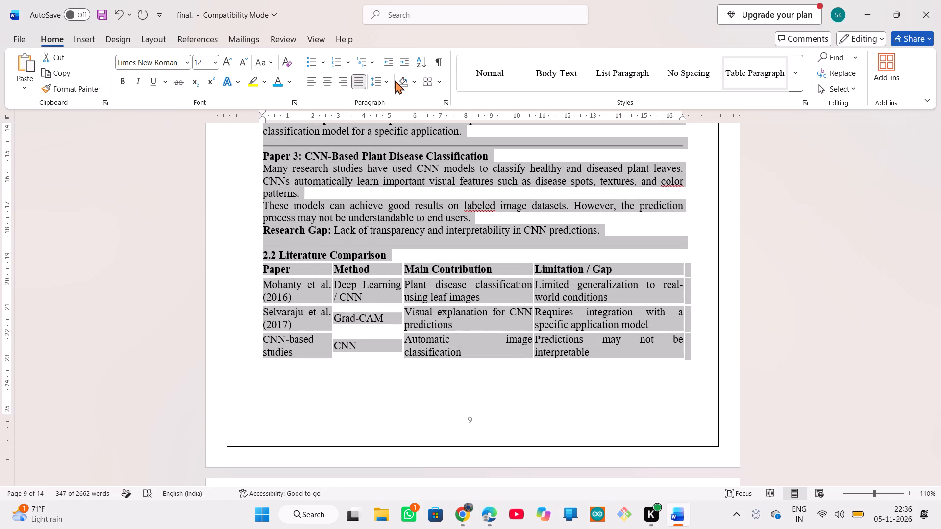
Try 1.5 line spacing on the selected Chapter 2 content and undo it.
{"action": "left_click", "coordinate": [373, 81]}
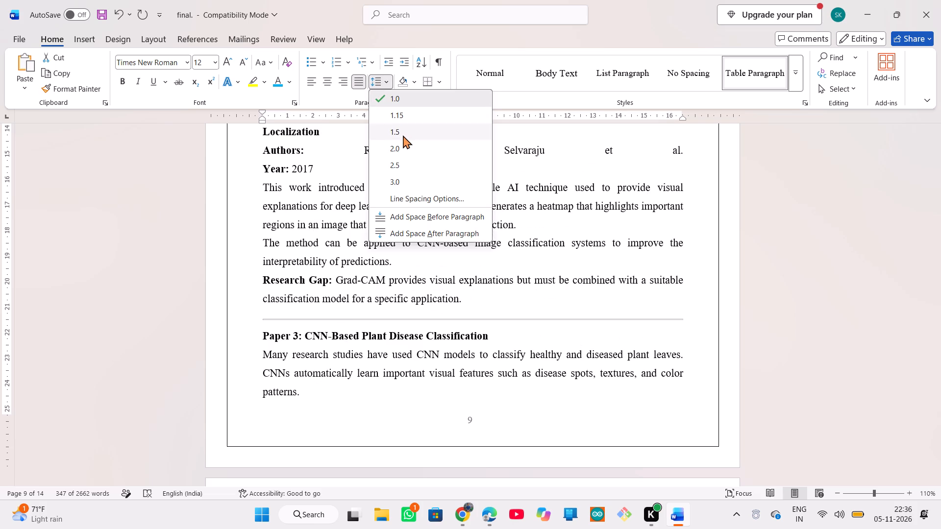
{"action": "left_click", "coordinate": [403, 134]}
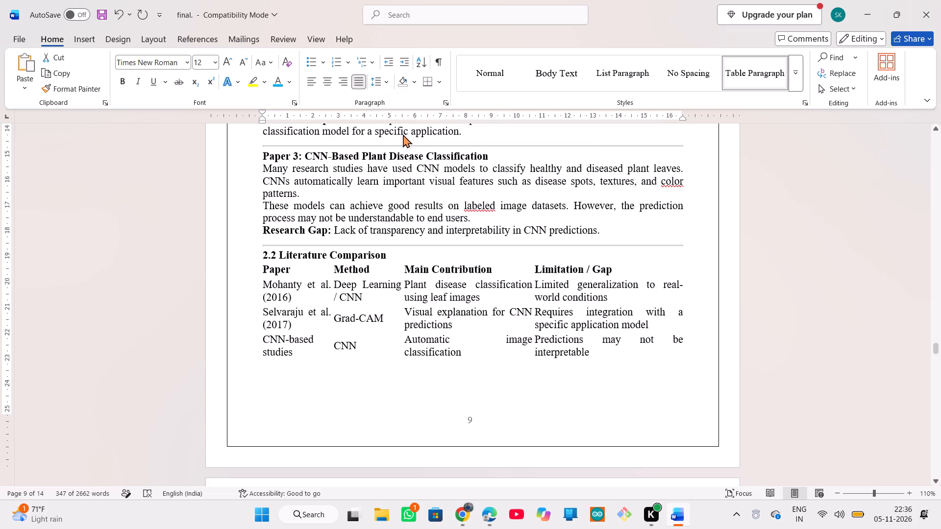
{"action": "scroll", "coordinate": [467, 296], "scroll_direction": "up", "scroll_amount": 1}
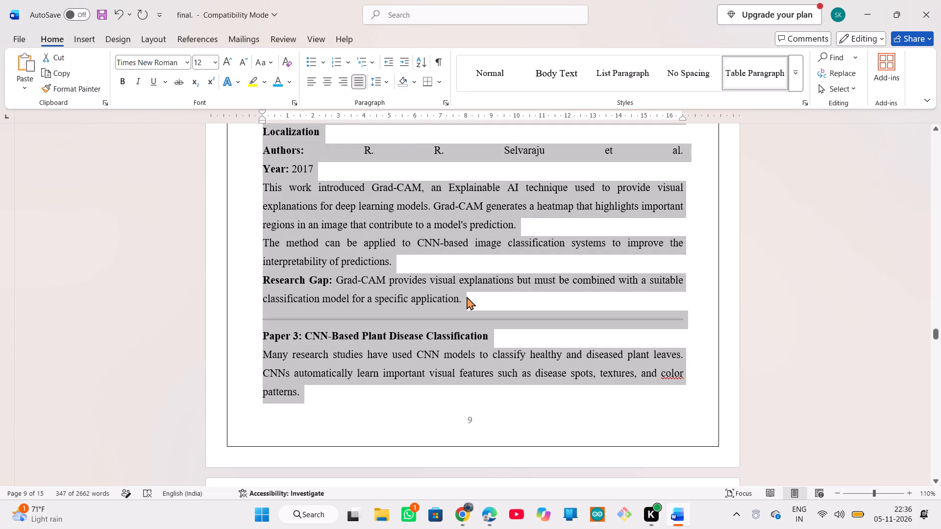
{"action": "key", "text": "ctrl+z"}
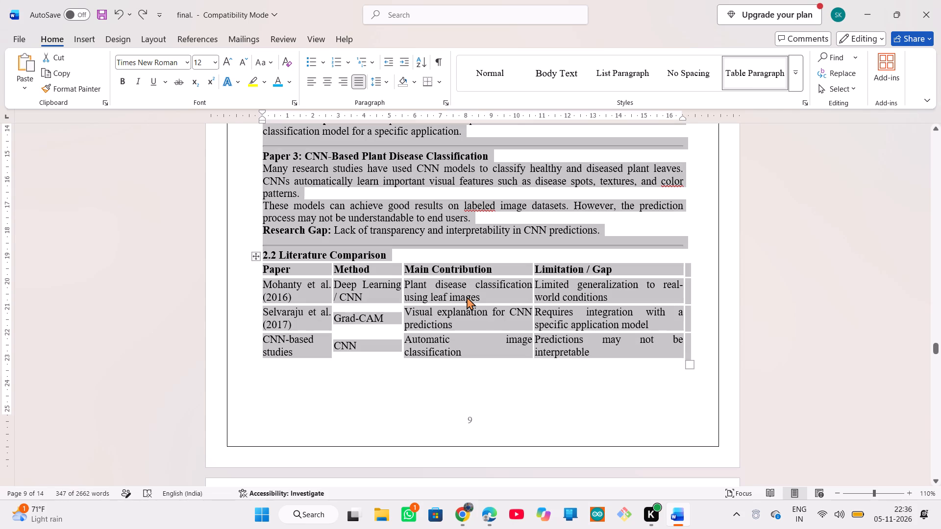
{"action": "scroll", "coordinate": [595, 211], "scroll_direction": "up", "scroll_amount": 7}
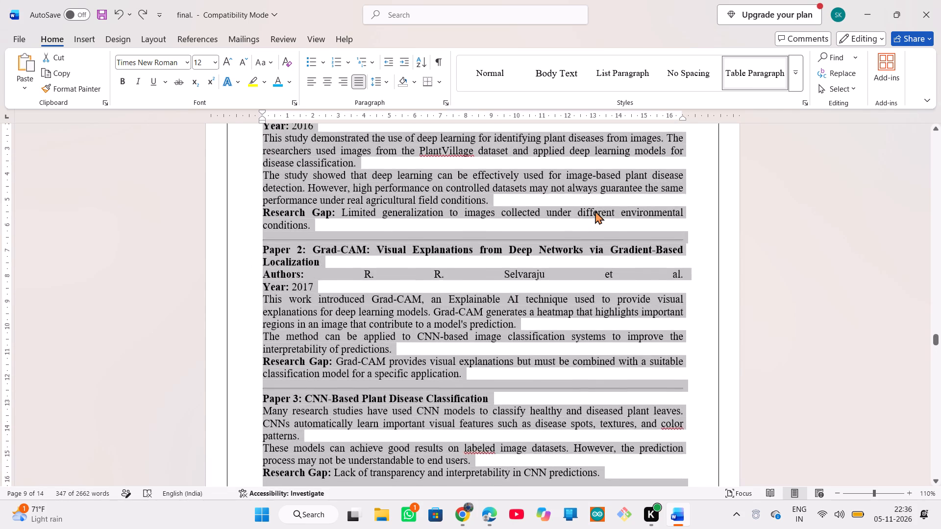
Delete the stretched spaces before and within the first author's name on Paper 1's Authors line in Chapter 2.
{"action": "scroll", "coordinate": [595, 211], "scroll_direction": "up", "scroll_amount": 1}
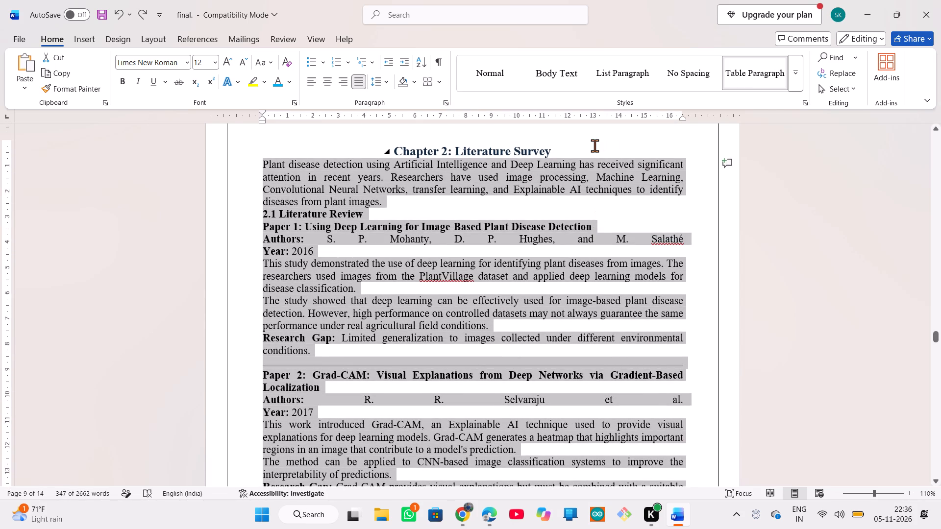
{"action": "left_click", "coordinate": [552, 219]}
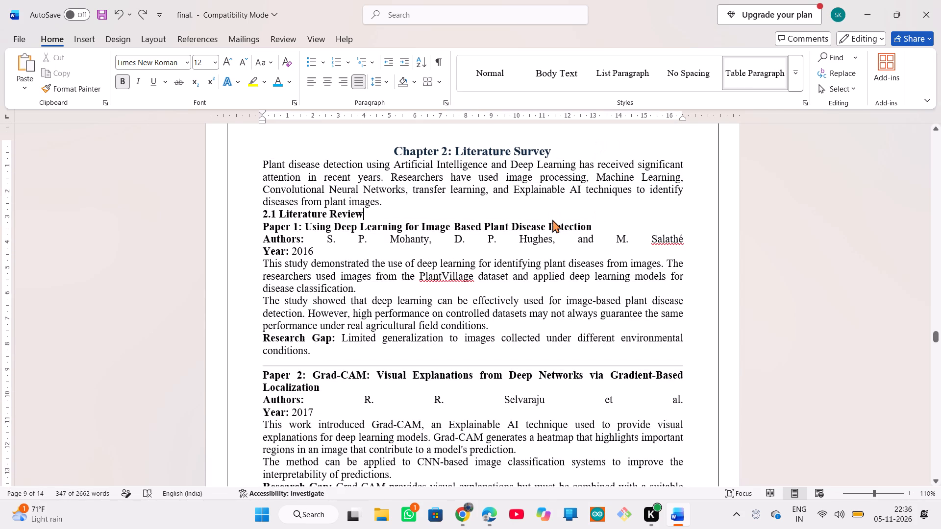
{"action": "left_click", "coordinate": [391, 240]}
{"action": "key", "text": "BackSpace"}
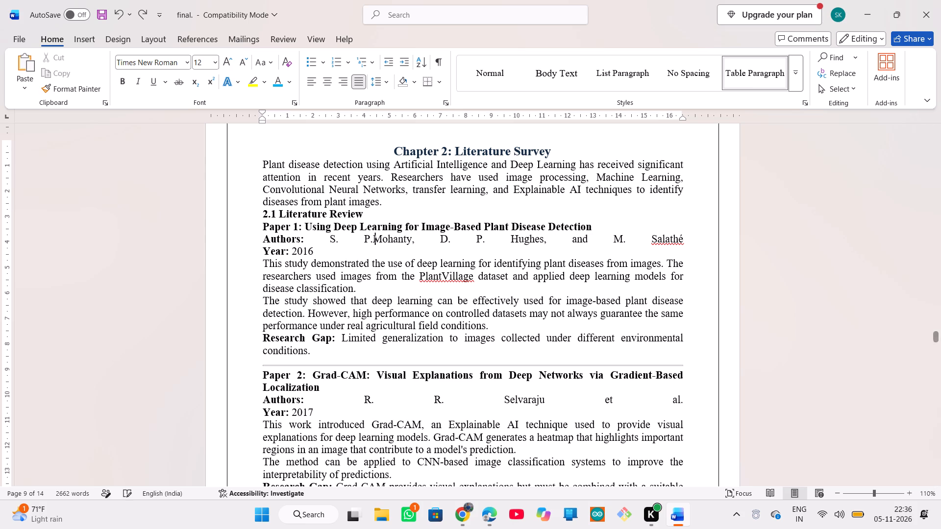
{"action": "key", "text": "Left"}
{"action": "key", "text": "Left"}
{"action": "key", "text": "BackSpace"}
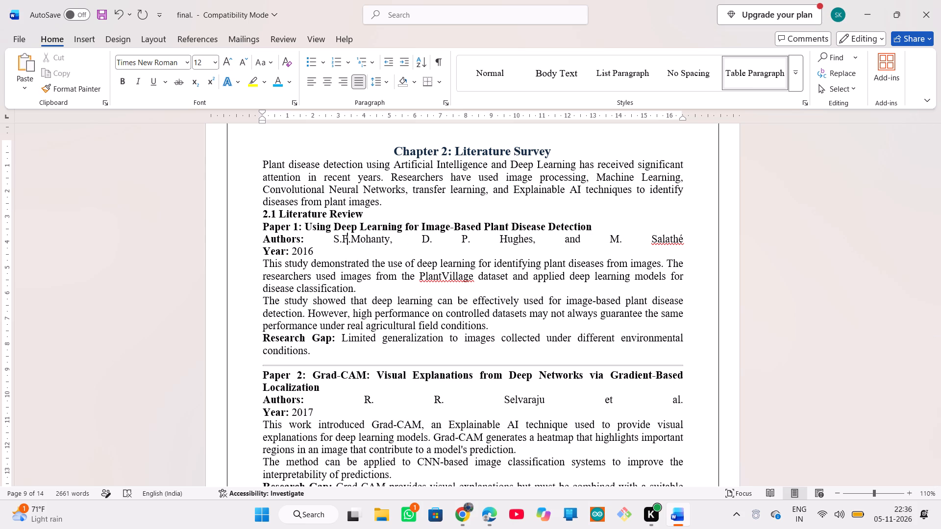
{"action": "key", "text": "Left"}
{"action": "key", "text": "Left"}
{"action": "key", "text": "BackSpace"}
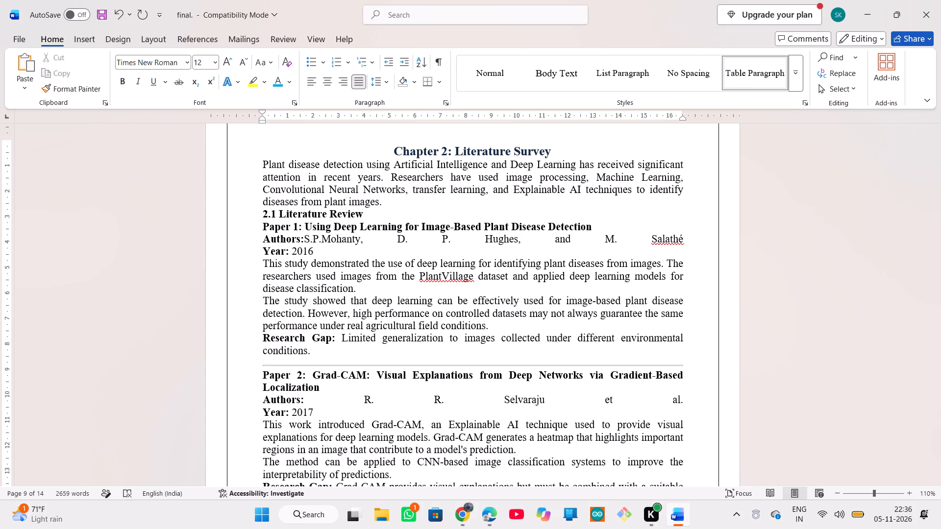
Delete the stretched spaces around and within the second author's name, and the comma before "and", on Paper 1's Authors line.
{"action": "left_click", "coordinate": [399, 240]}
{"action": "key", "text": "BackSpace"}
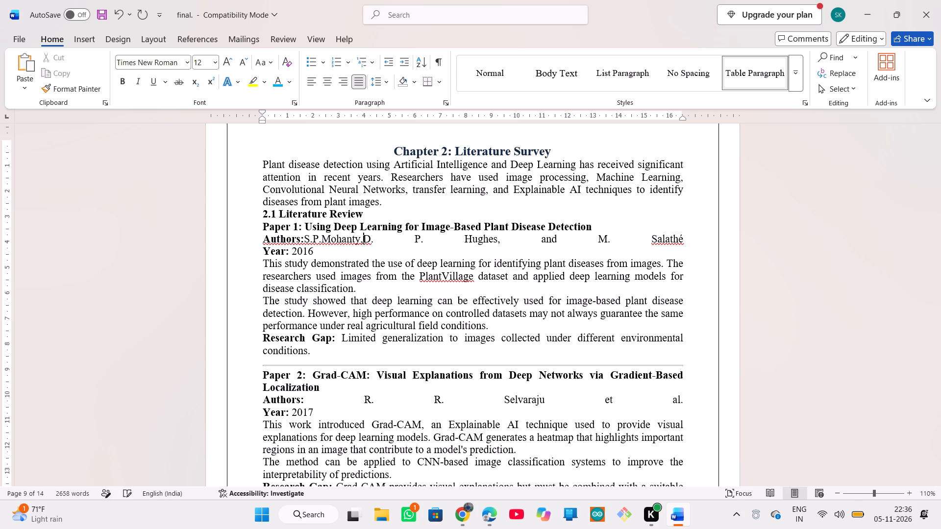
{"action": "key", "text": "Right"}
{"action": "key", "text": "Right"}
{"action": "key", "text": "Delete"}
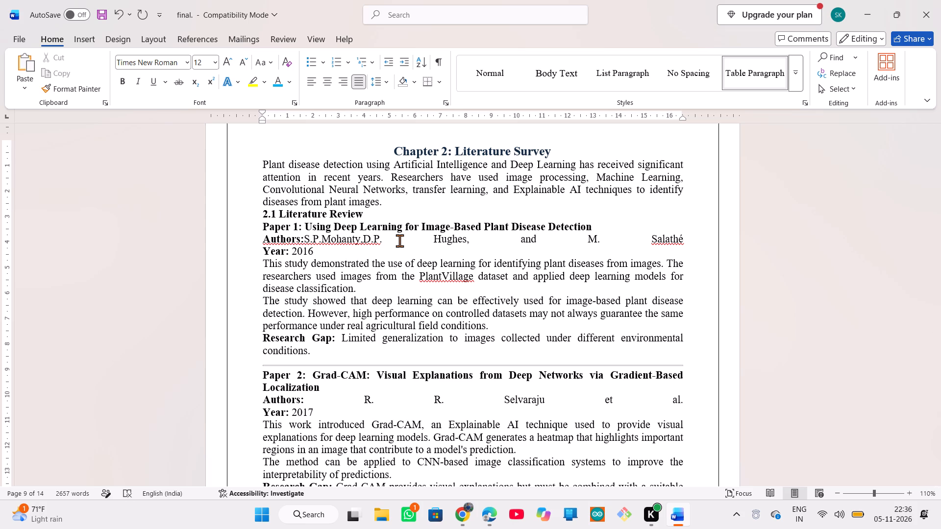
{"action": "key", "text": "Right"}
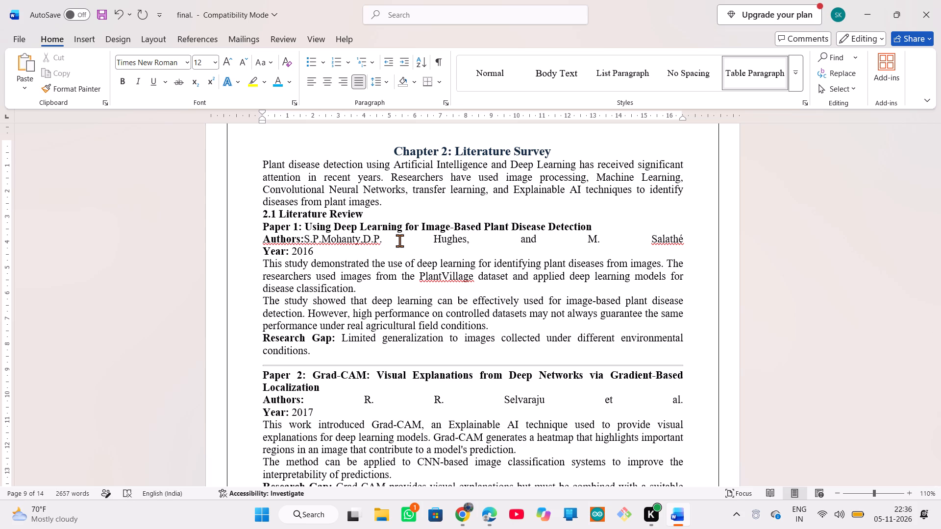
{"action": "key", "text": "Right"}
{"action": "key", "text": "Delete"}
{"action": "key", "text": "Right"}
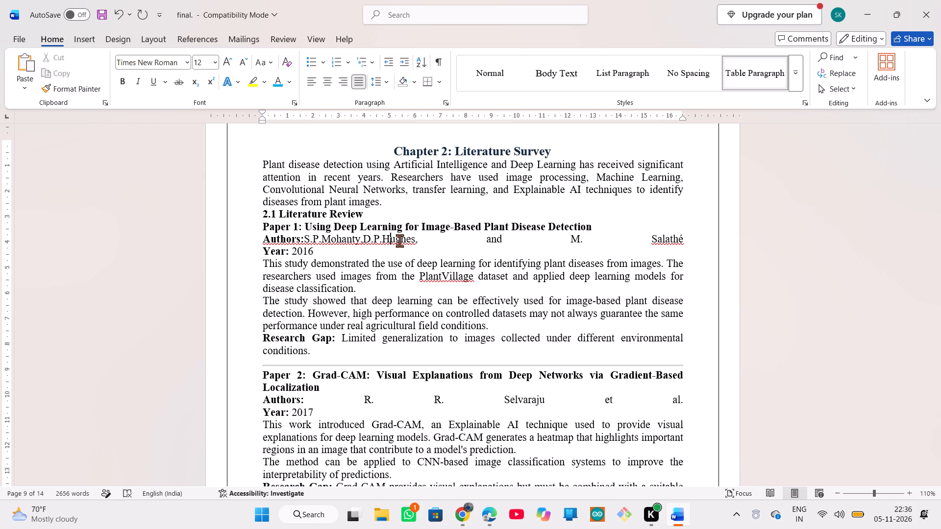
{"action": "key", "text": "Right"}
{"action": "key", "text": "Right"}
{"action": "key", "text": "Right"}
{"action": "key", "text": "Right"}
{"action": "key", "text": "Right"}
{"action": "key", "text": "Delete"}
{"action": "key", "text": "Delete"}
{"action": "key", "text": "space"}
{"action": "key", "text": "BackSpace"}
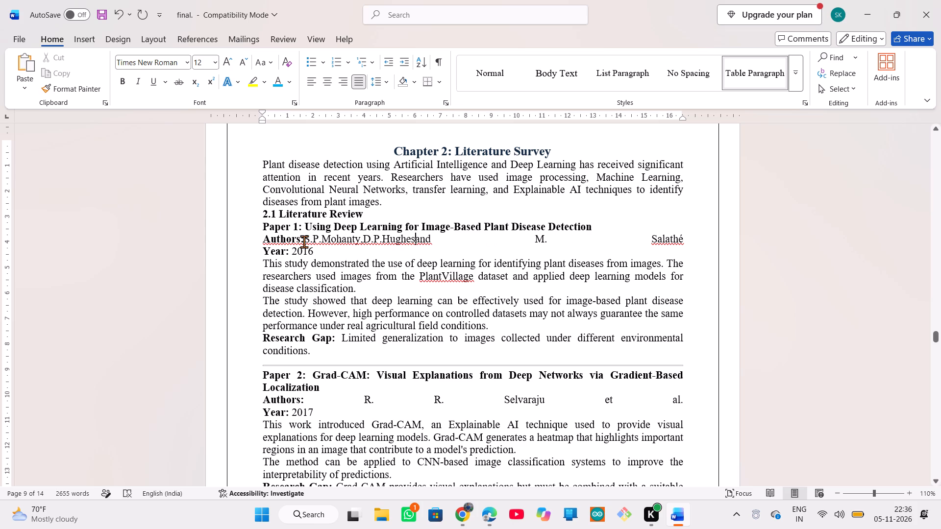
{"action": "left_click_drag", "start_coordinate": [304, 241], "coordinate": [560, 250]}
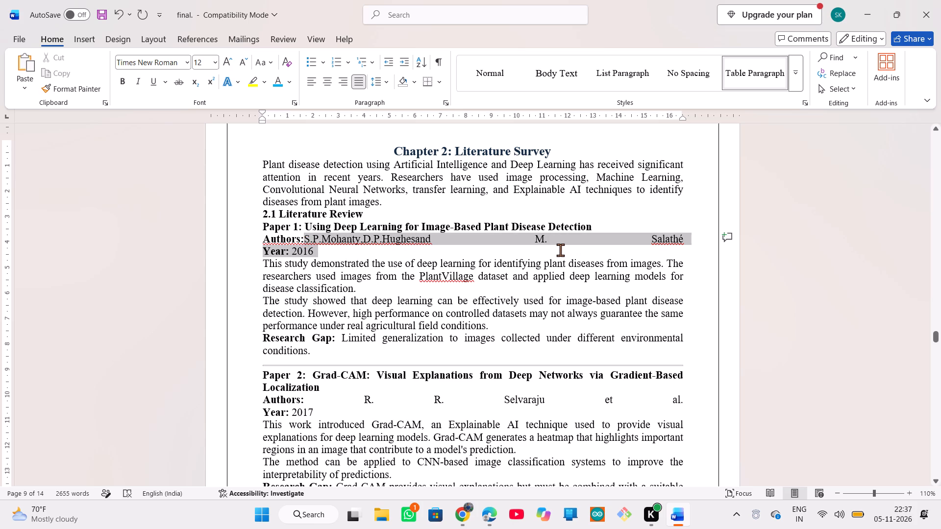
{"action": "left_click_drag", "start_coordinate": [560, 250], "coordinate": [668, 239]}
{"action": "key", "text": "Delete"}
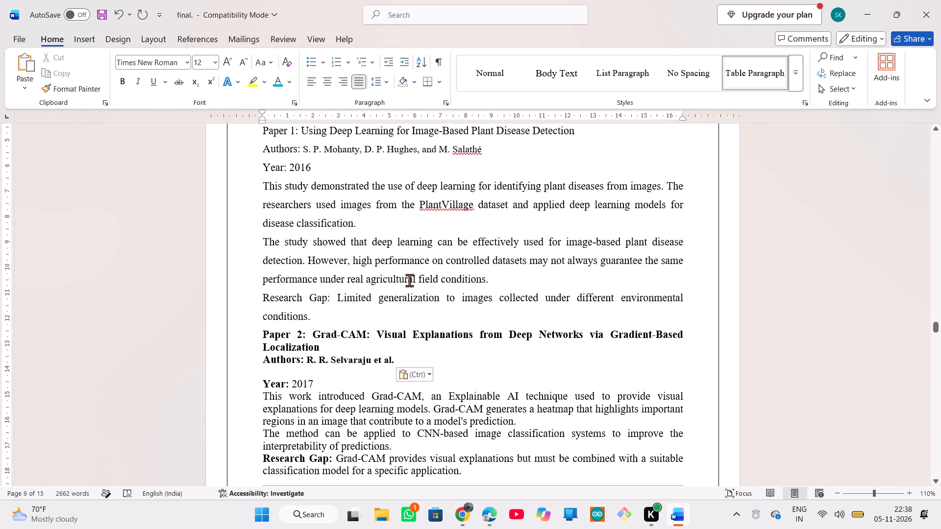
{"action": "key", "text": "BackSpace"}
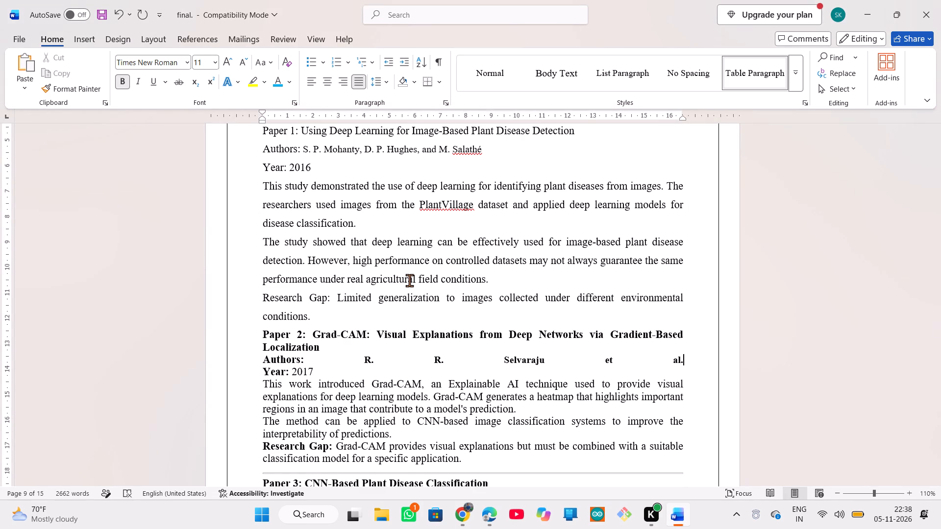
{"action": "key", "text": "ctrl+z"}
{"action": "key", "text": "Delete"}
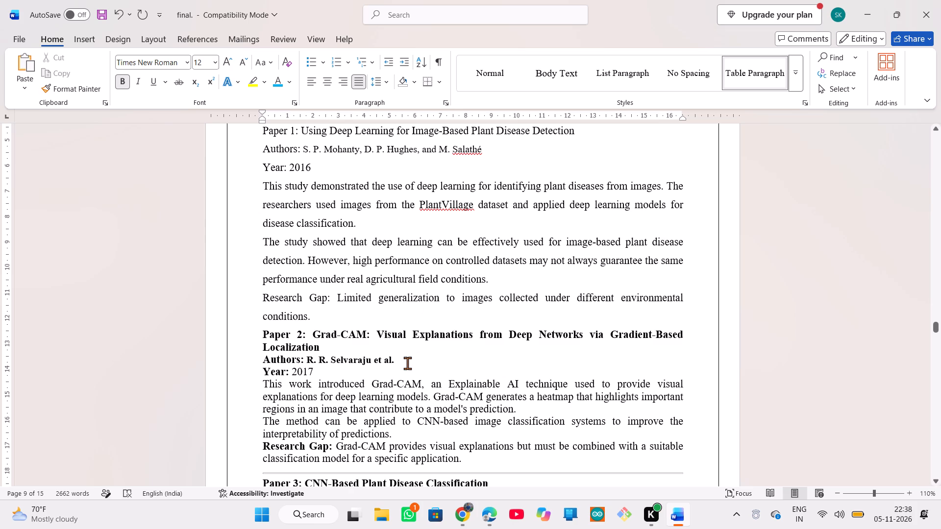
Remove the bold formatting from Paper 2's Authors line and its "Year:" label.
{"action": "left_click_drag", "start_coordinate": [348, 373], "coordinate": [328, 370]}
{"action": "left_click_drag", "start_coordinate": [328, 370], "coordinate": [260, 359]}
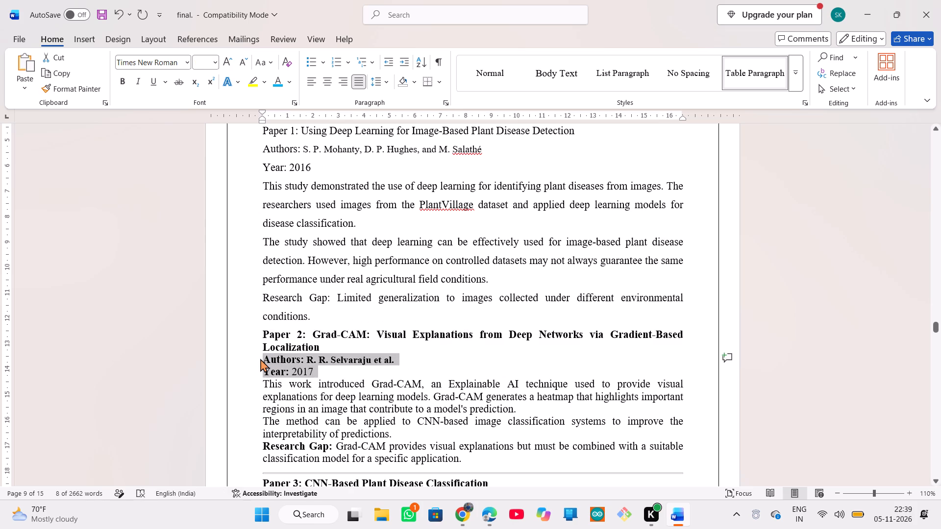
{"action": "key", "text": "ctrl+b"}
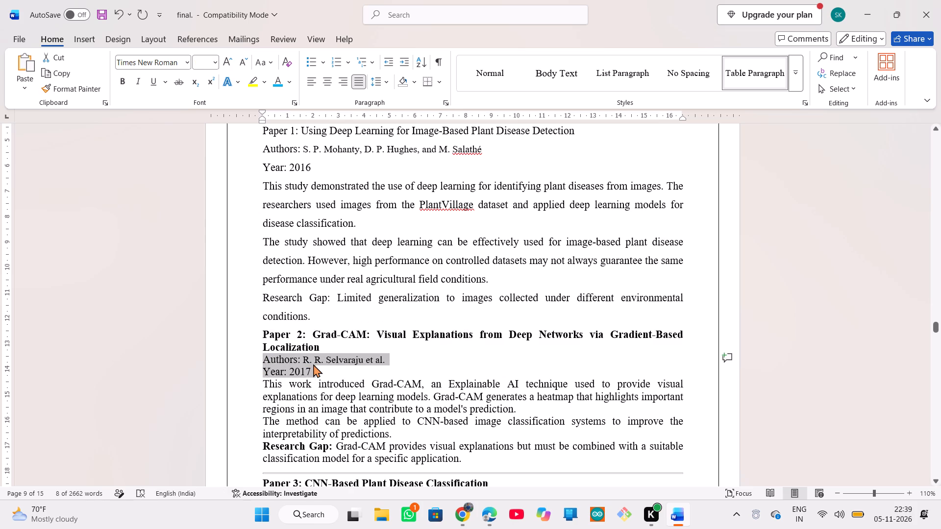
{"action": "left_click", "coordinate": [328, 366]}
Remove the bold formatting from Paper 2's title text, keeping only the "Paper 2:" label bold.
{"action": "scroll", "coordinate": [347, 307], "scroll_direction": "up", "scroll_amount": 2}
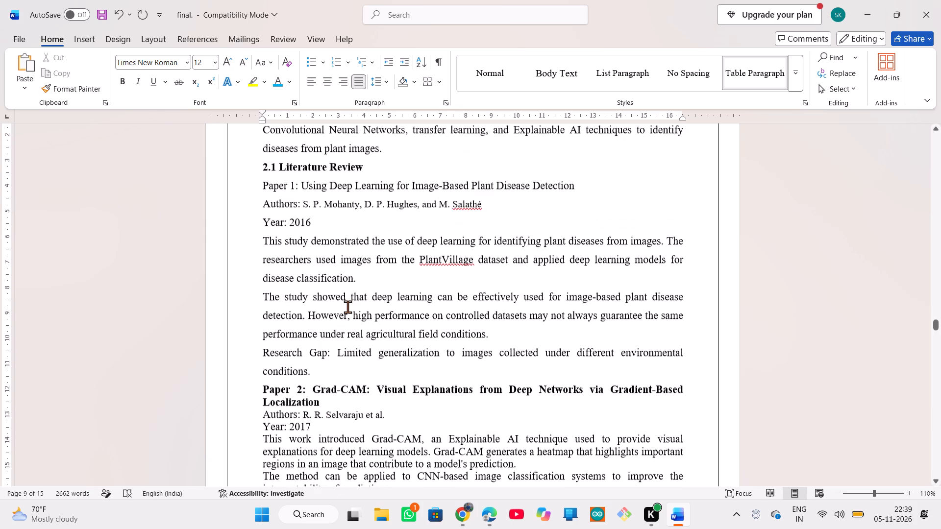
{"action": "scroll", "coordinate": [347, 307], "scroll_direction": "up", "scroll_amount": 2}
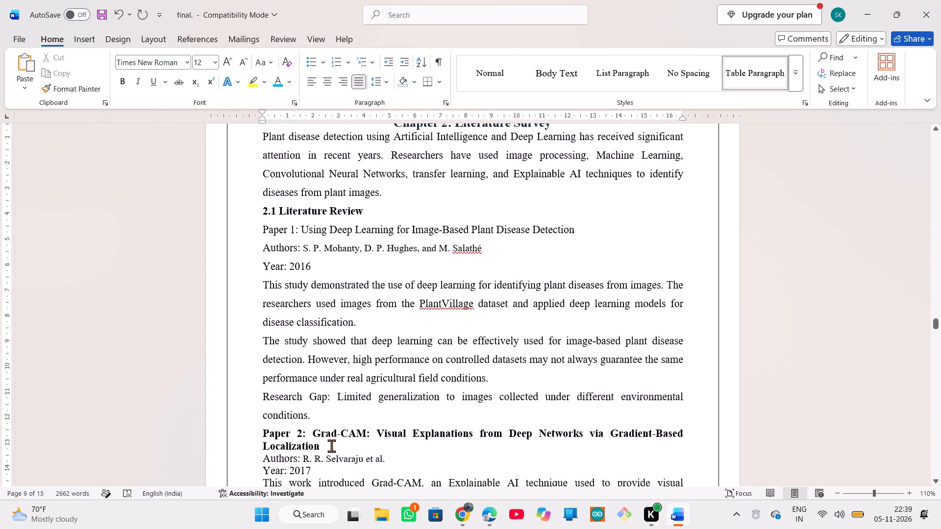
{"action": "left_click_drag", "start_coordinate": [329, 448], "coordinate": [312, 435]}
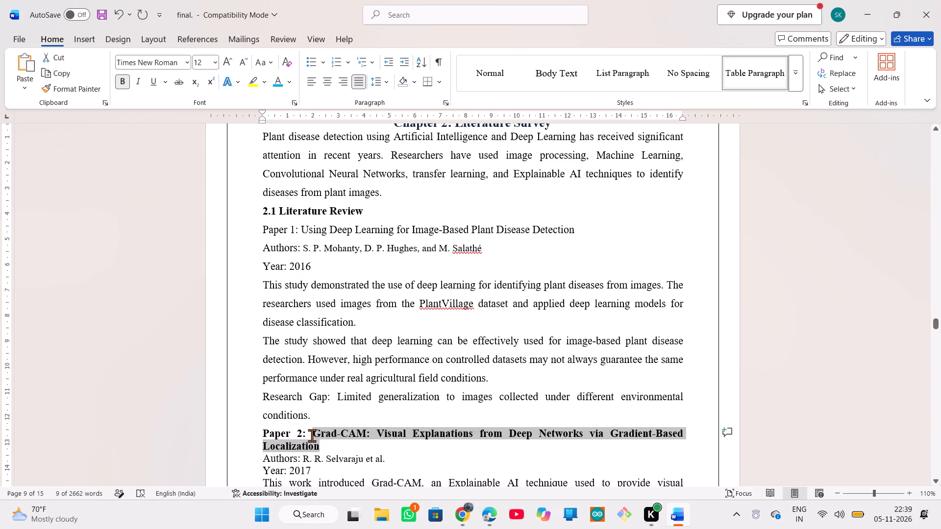
{"action": "key", "text": "ctrl+b"}
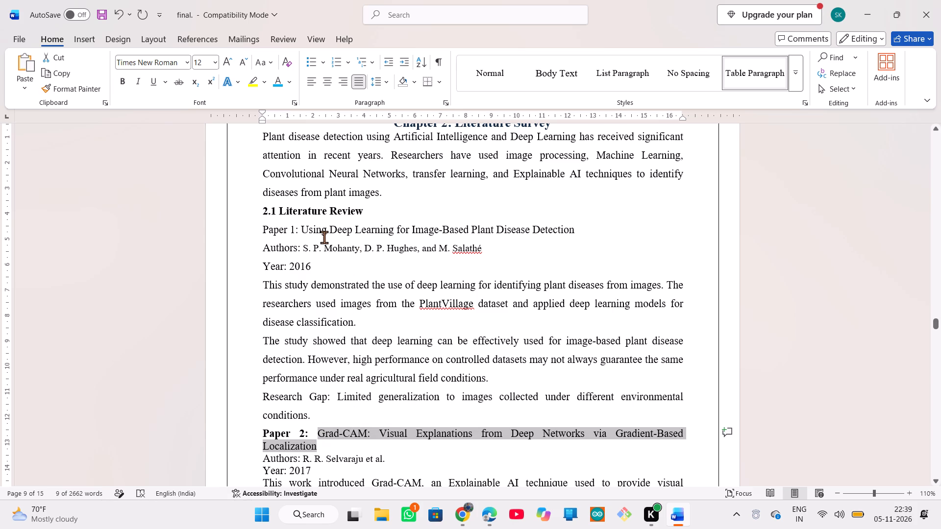
Make the "Paper 1:" label bold at the start of Paper 1's title line.
{"action": "left_click_drag", "start_coordinate": [299, 231], "coordinate": [274, 231]}
{"action": "key", "text": "ctrl+b"}
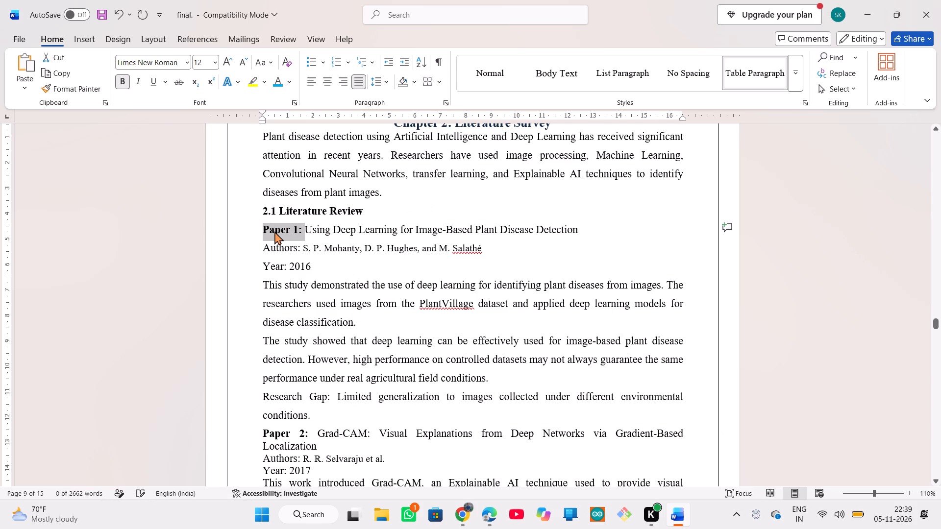
{"action": "left_click", "coordinate": [297, 256]}
Set 1.5 line spacing from Paper 2's title line through its Research Gap paragraph.
{"action": "scroll", "coordinate": [297, 256], "scroll_direction": "down", "scroll_amount": 4}
{"action": "left_click_drag", "start_coordinate": [262, 265], "coordinate": [346, 316]}
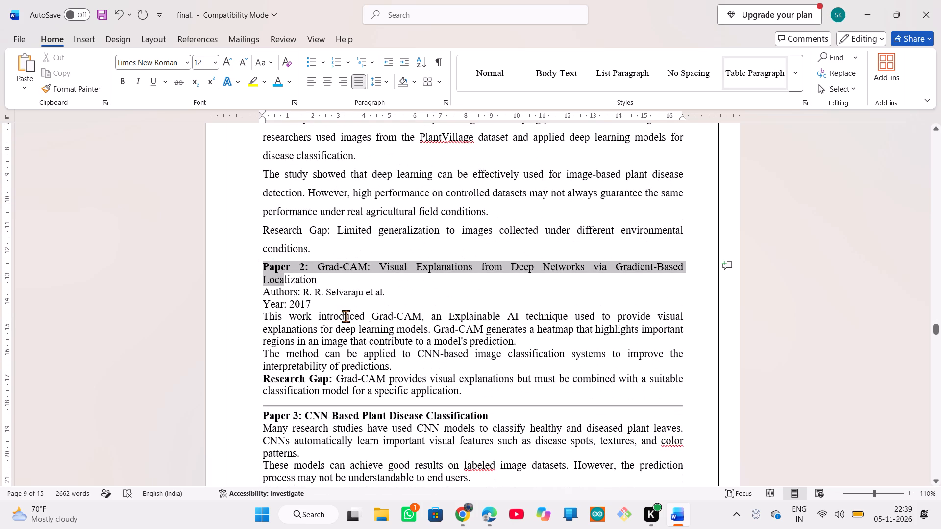
{"action": "left_click_drag", "start_coordinate": [346, 316], "coordinate": [491, 392]}
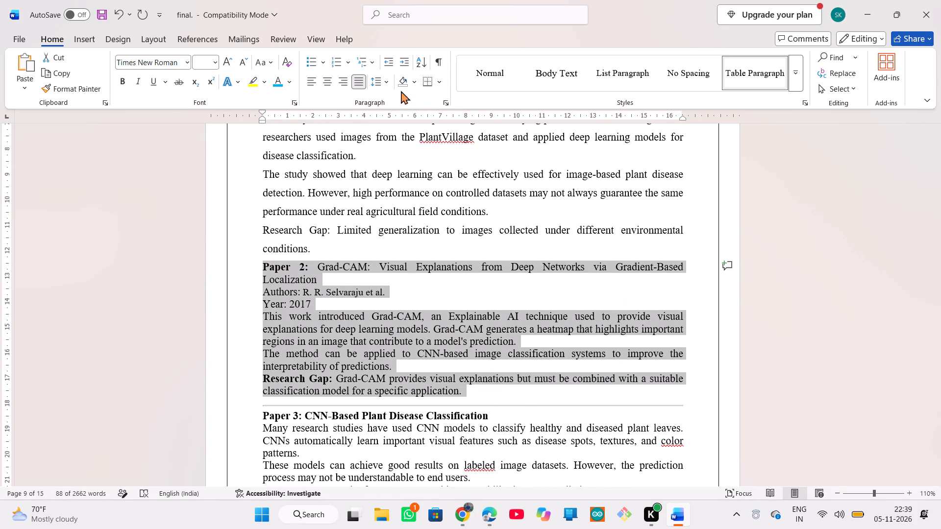
{"action": "left_click", "coordinate": [389, 84]}
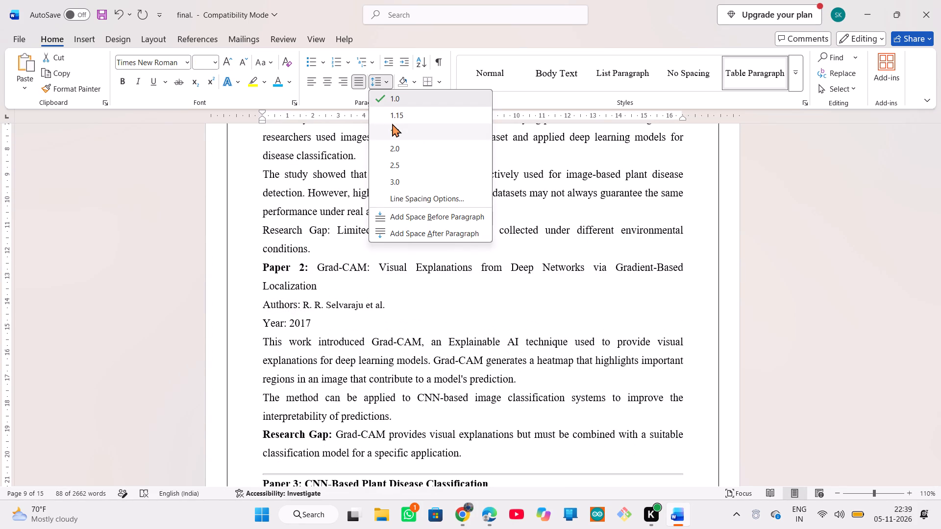
{"action": "left_click", "coordinate": [392, 123]}
{"action": "left_click", "coordinate": [329, 436]}
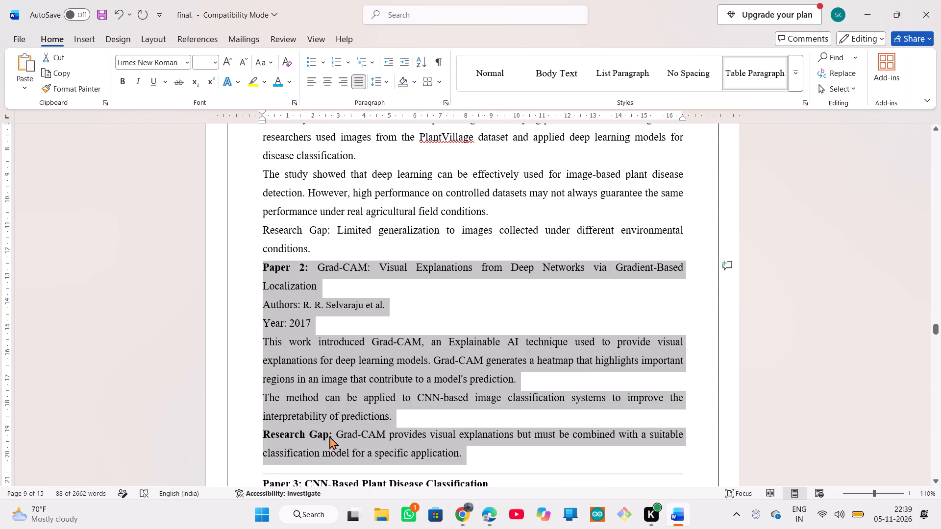
Remove the bold formatting from Paper 2's "Research Gap:" label, including its colon.
{"action": "left_click", "coordinate": [329, 436]}
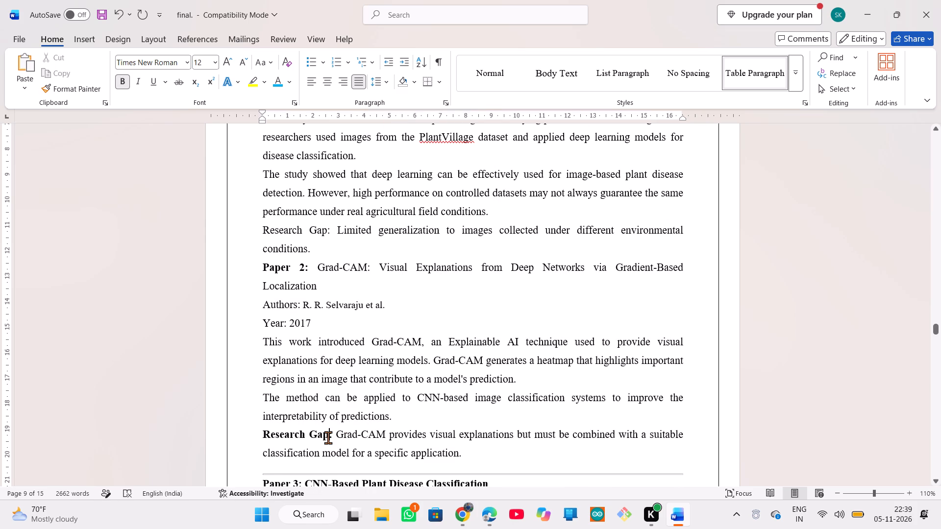
{"action": "left_click_drag", "start_coordinate": [328, 437], "coordinate": [267, 432]}
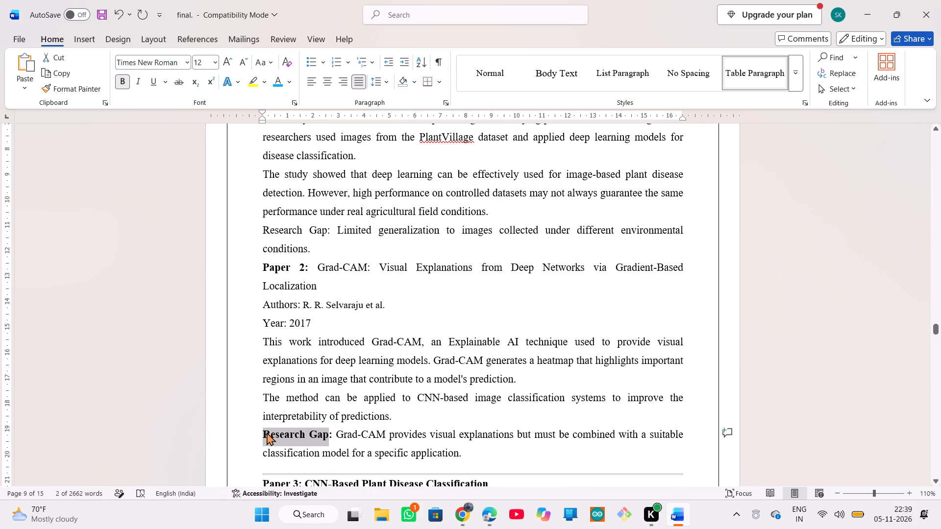
{"action": "key", "text": "ctrl+b"}
{"action": "key", "text": "Right"}
{"action": "key", "text": "Right"}
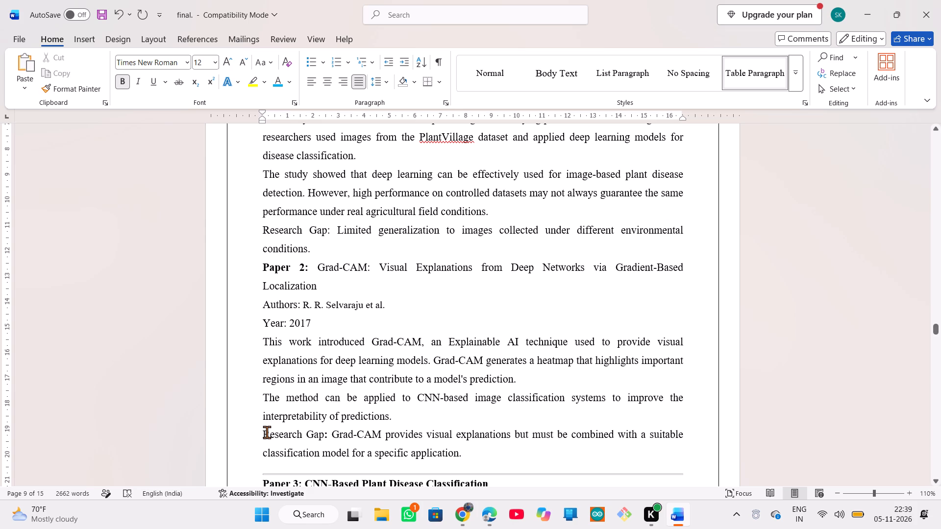
{"action": "key", "text": "shift+Left"}
{"action": "key", "text": "ctrl+b"}
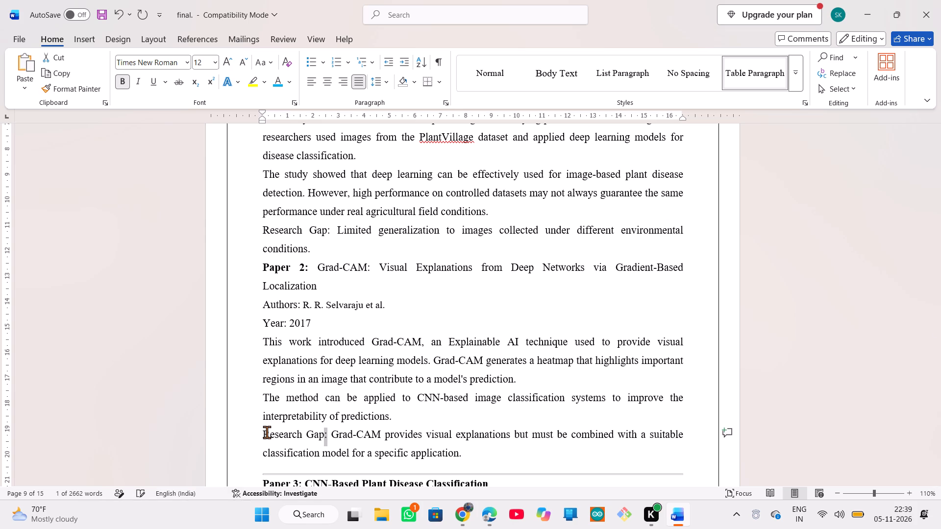
Delete the horizontal divider lines directly above and below the Paper 3 section.
{"action": "scroll", "coordinate": [267, 432], "scroll_direction": "down", "scroll_amount": 4}
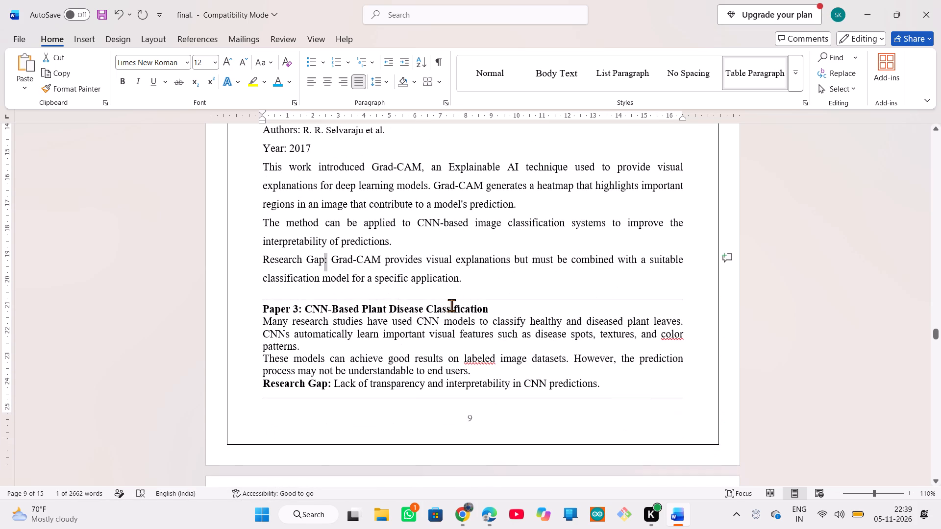
{"action": "left_click", "coordinate": [455, 296]}
{"action": "key", "text": "Delete"}
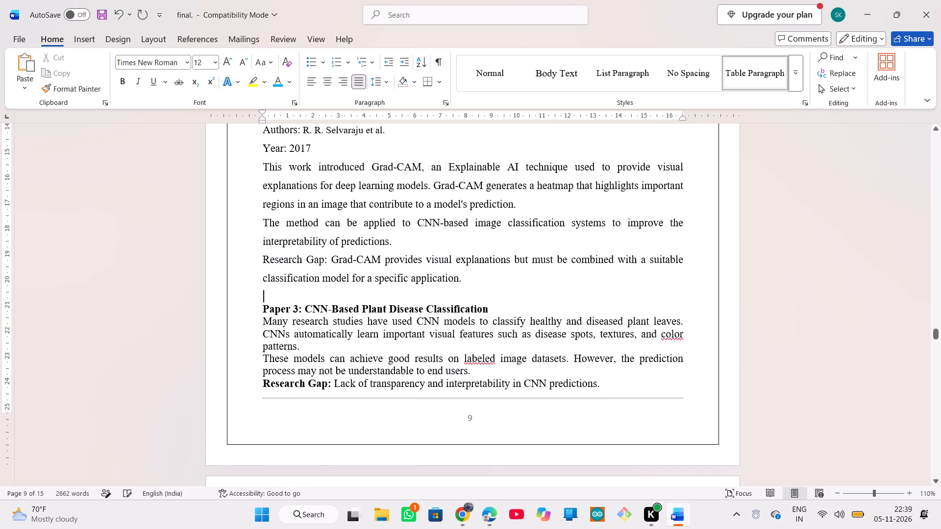
{"action": "left_click", "coordinate": [445, 400]}
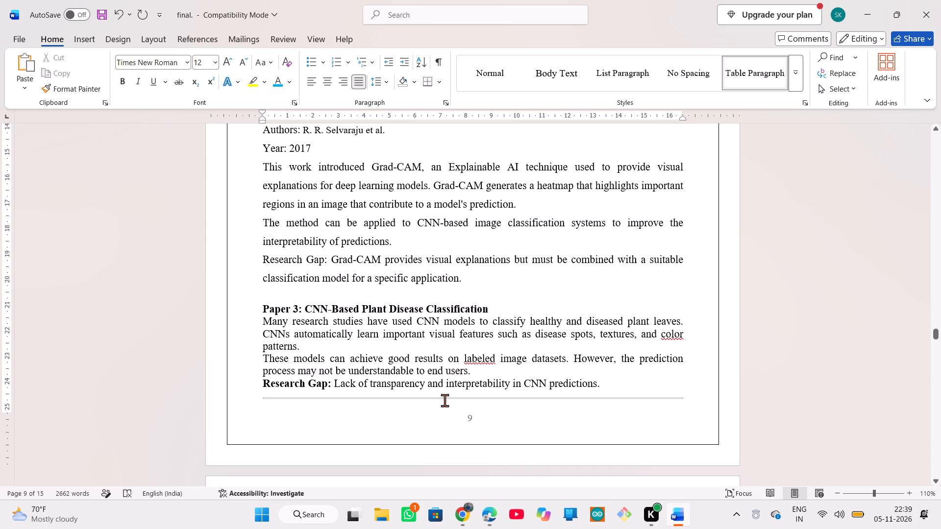
{"action": "key", "text": "Delete"}
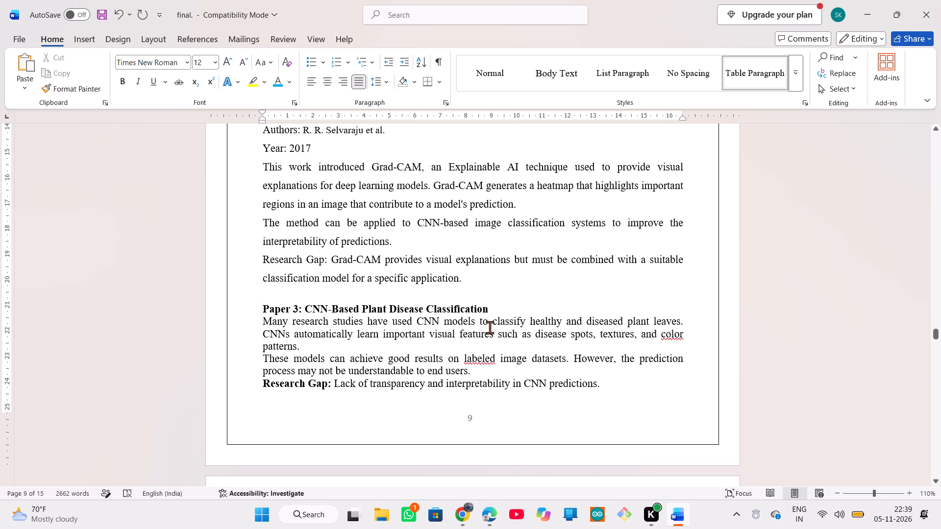
Remove the bold formatting from Paper 3's title text, keeping only the "Paper 3:" label bold.
{"action": "left_click_drag", "start_coordinate": [490, 310], "coordinate": [325, 308]}
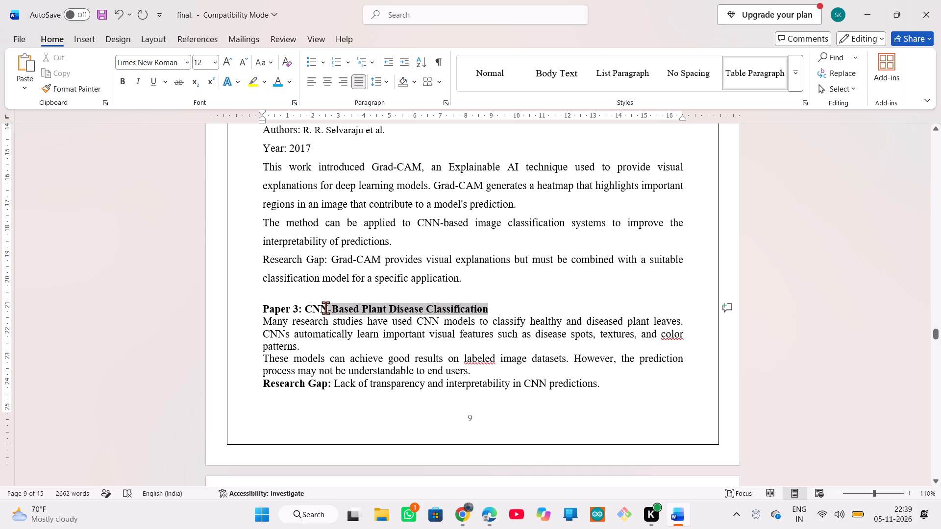
{"action": "left_click_drag", "start_coordinate": [325, 308], "coordinate": [315, 308]}
{"action": "key", "text": "ctrl+b"}
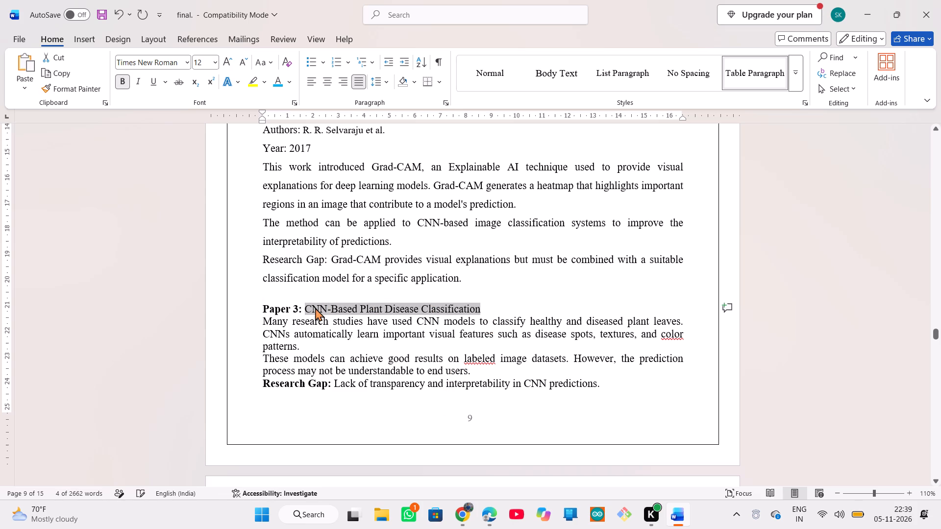
Delete the empty line between Paper 2's Research Gap paragraph and Paper 3's title line.
{"action": "key", "text": "Up"}
{"action": "key", "text": "Delete"}
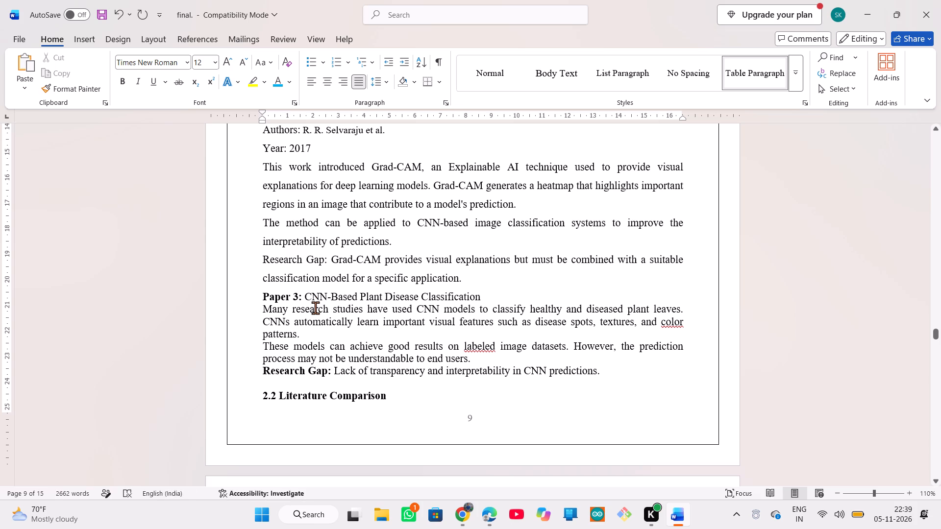
Set 1.5 line spacing from Paper 3's title line through its Research Gap paragraph.
{"action": "left_click", "coordinate": [260, 296]}
{"action": "left_click_drag", "start_coordinate": [608, 373], "coordinate": [328, 316]}
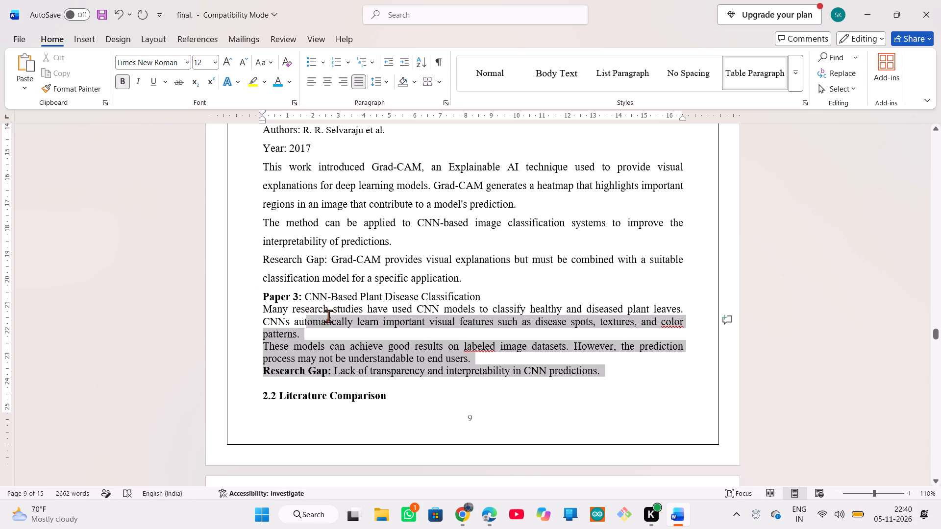
{"action": "left_click_drag", "start_coordinate": [328, 316], "coordinate": [272, 297]}
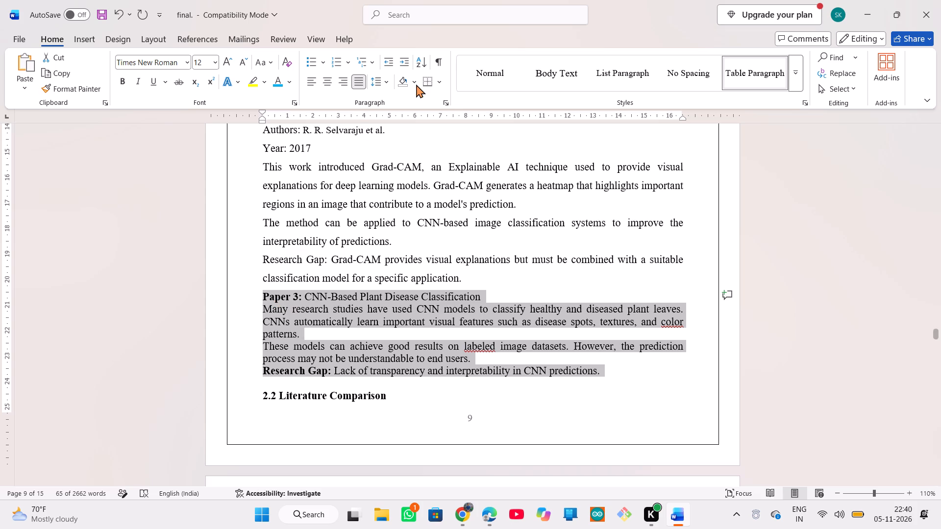
{"action": "left_click", "coordinate": [390, 85]}
{"action": "left_click", "coordinate": [393, 132]}
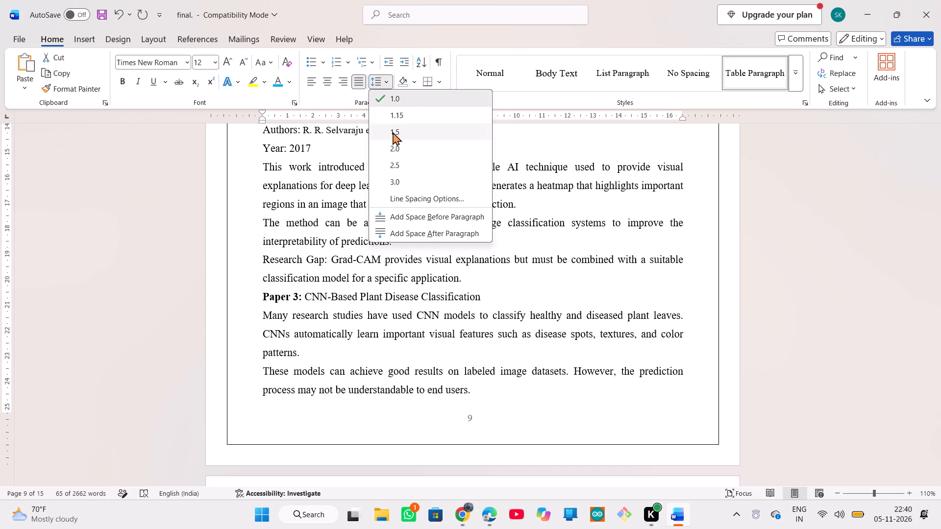
{"action": "left_click", "coordinate": [503, 394]}
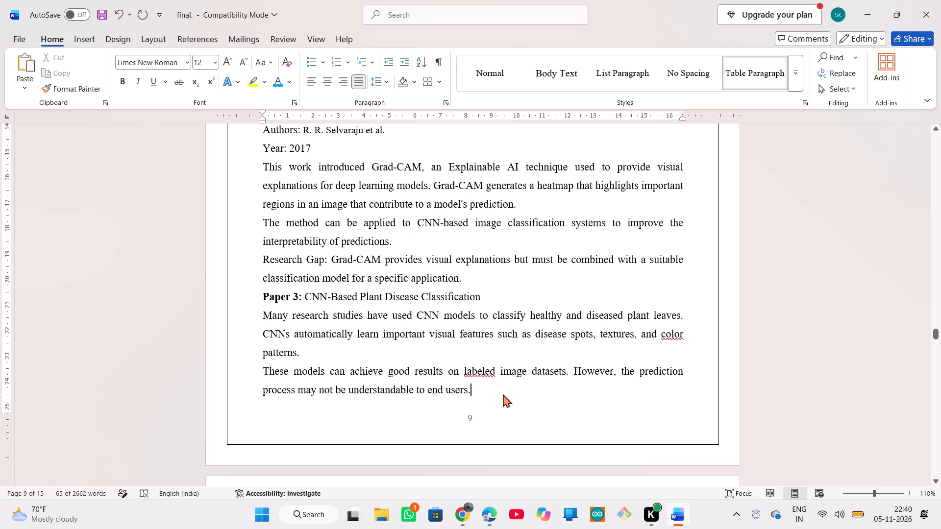
Remove the bold formatting from Paper 3's "Research Gap:" label.
{"action": "scroll", "coordinate": [503, 394], "scroll_direction": "down", "scroll_amount": 8}
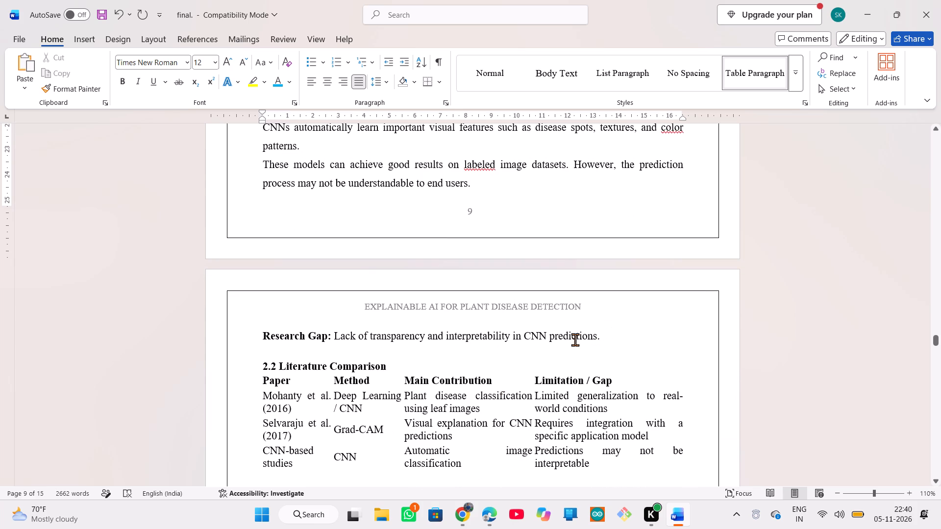
{"action": "left_click_drag", "start_coordinate": [333, 337], "coordinate": [285, 337]}
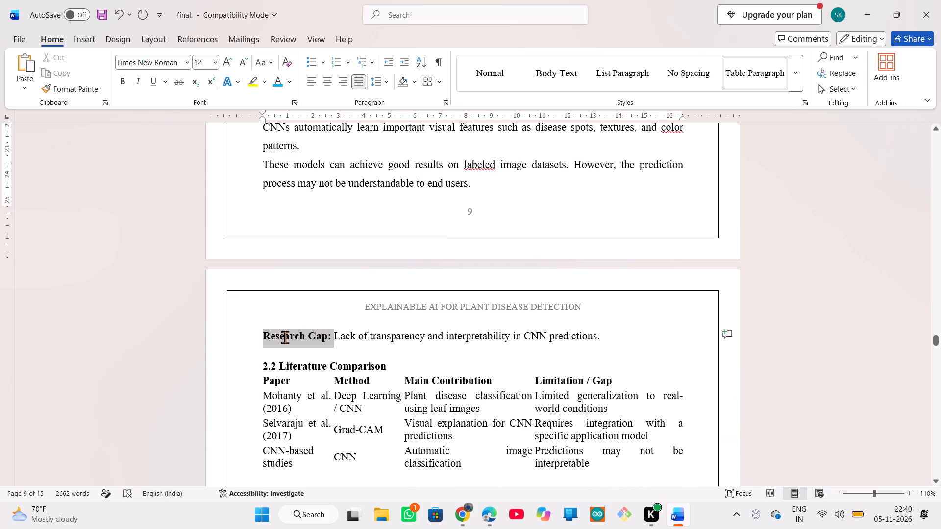
{"action": "left_click_drag", "start_coordinate": [285, 337], "coordinate": [281, 337]}
{"action": "key", "text": "ctrl+b"}
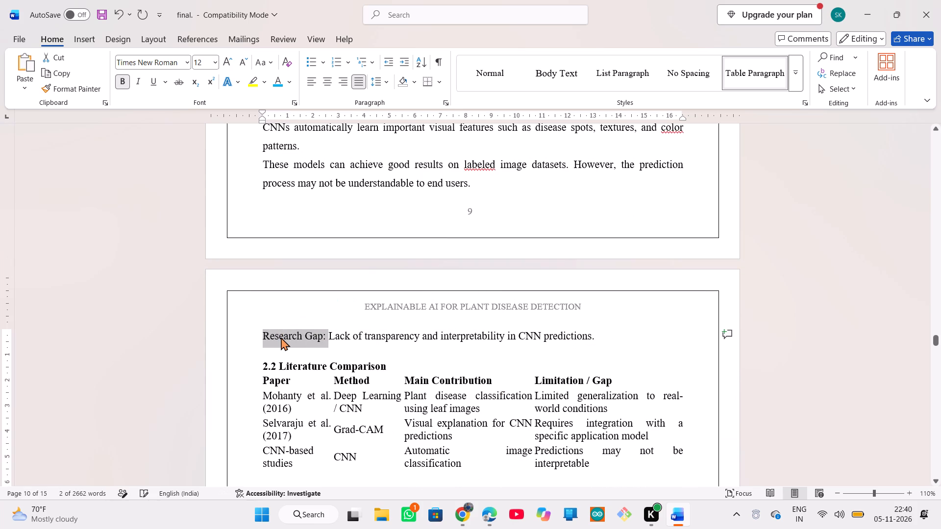
Select the entire comparison table under 2.2 Literature Comparison.
{"action": "scroll", "coordinate": [281, 337], "scroll_direction": "down", "scroll_amount": 2}
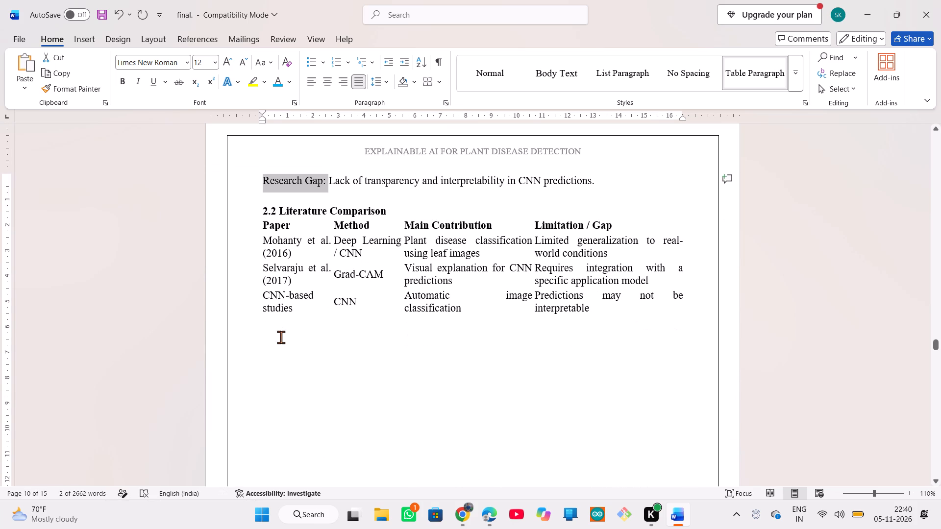
{"action": "left_click", "coordinate": [281, 337]}
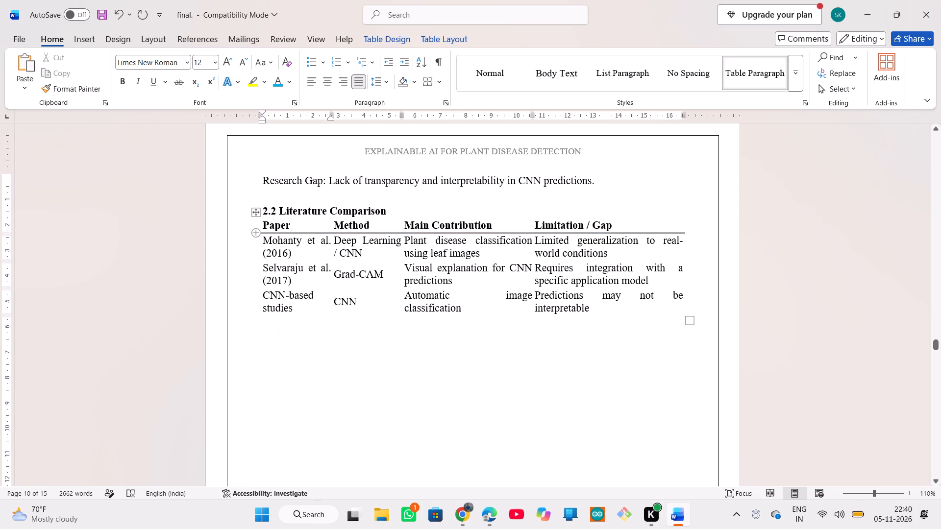
{"action": "left_click", "coordinate": [257, 215]}
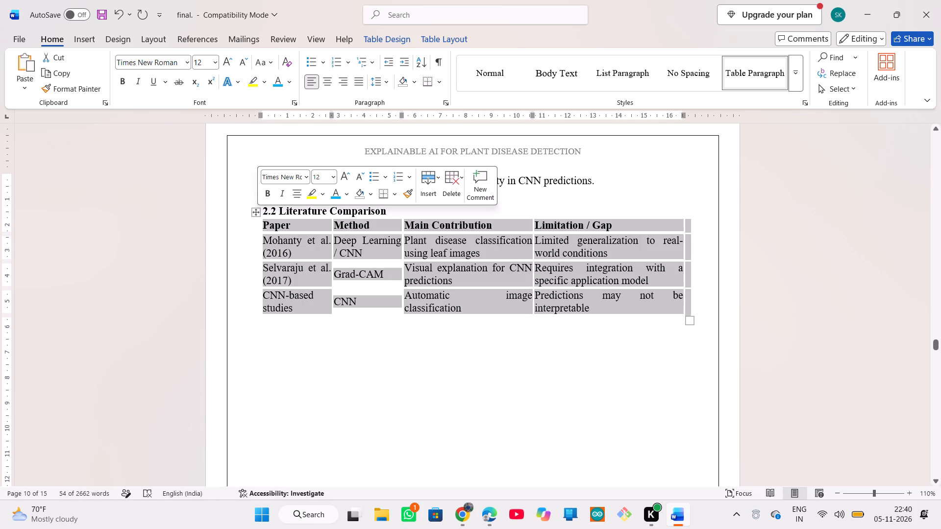
{"action": "left_click", "coordinate": [256, 211]}
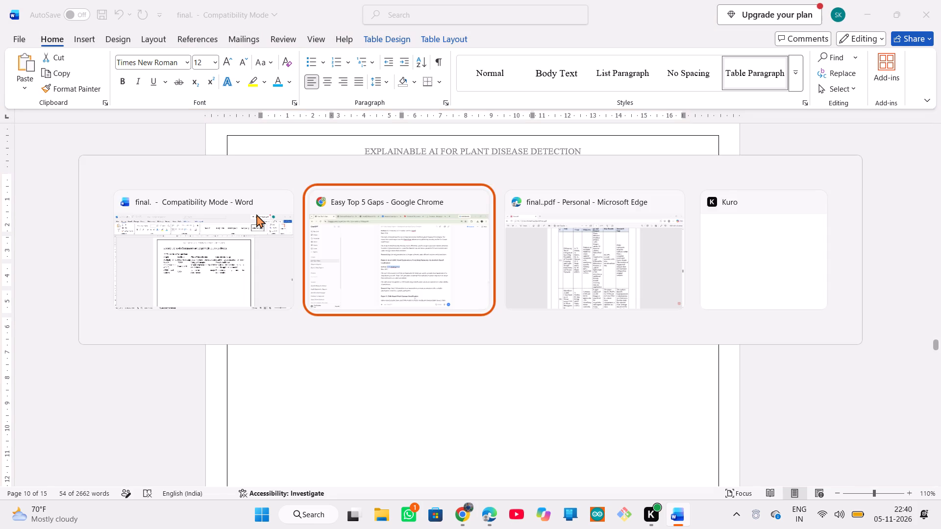
Switch to the sample PDF in Edge and examine its literature survey table and Chapter 3 software requirements table.
{"action": "scroll", "coordinate": [256, 214], "scroll_direction": "down", "scroll_amount": 8}
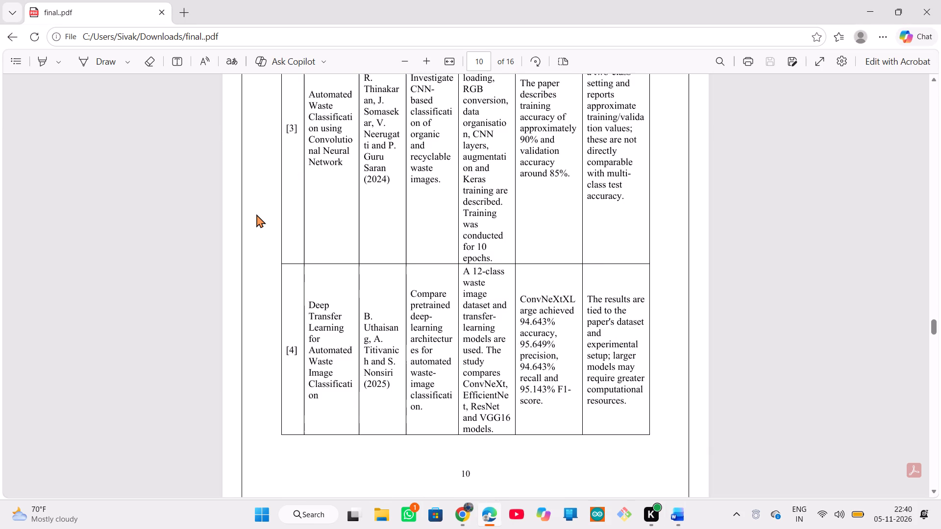
{"action": "scroll", "coordinate": [256, 214], "scroll_direction": "down", "scroll_amount": 16}
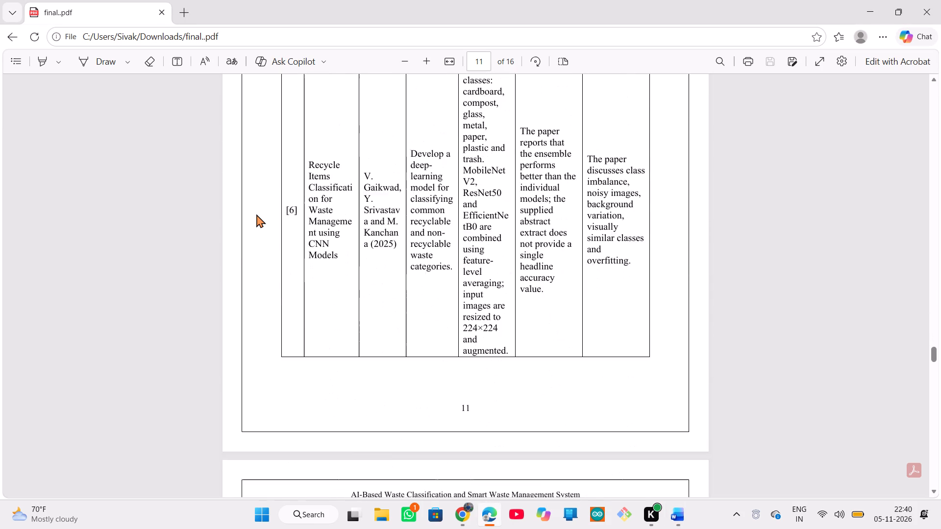
{"action": "scroll", "coordinate": [256, 214], "scroll_direction": "down", "scroll_amount": 4}
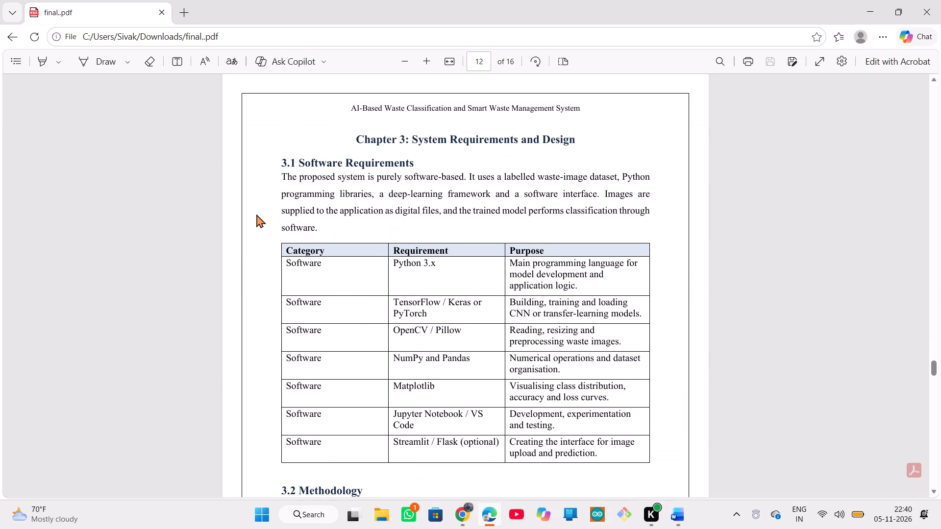
{"action": "scroll", "coordinate": [256, 214], "scroll_direction": "up", "scroll_amount": 5}
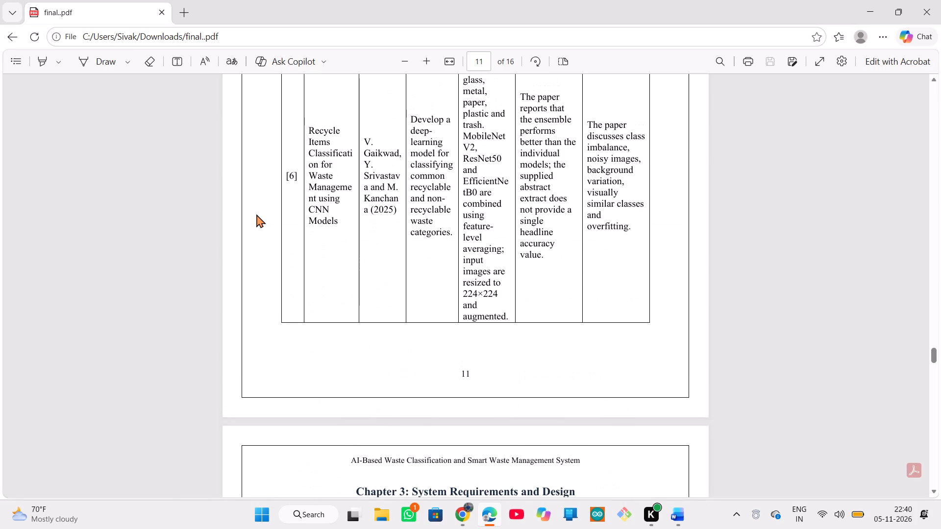
{"action": "scroll", "coordinate": [256, 214], "scroll_direction": "down", "scroll_amount": 5}
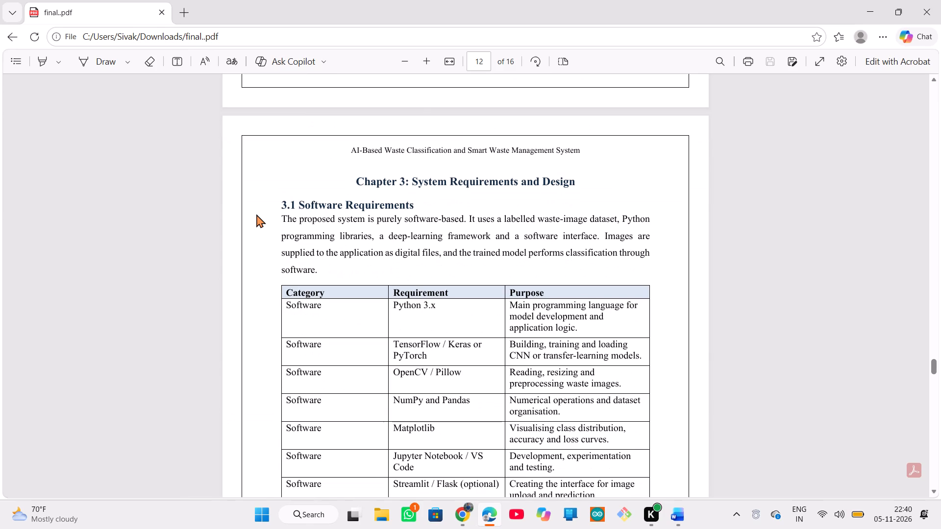
{"action": "scroll", "coordinate": [256, 214], "scroll_direction": "up", "scroll_amount": 6}
{"action": "scroll", "coordinate": [256, 214], "scroll_direction": "down", "scroll_amount": 2}
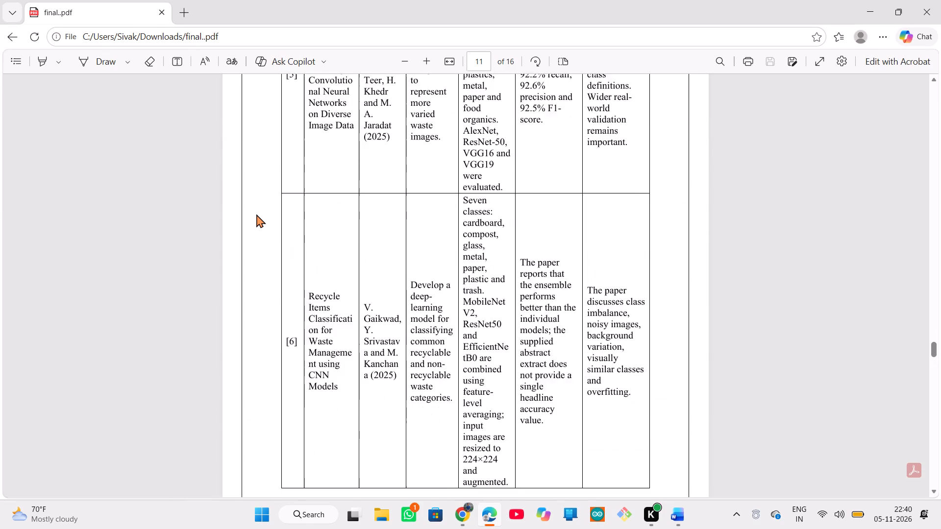
{"action": "scroll", "coordinate": [256, 214], "scroll_direction": "down", "scroll_amount": 3}
Switch back to the Word report and examine how Table 1, the application areas table, is styled.
{"action": "scroll", "coordinate": [256, 214], "scroll_direction": "up", "scroll_amount": 5}
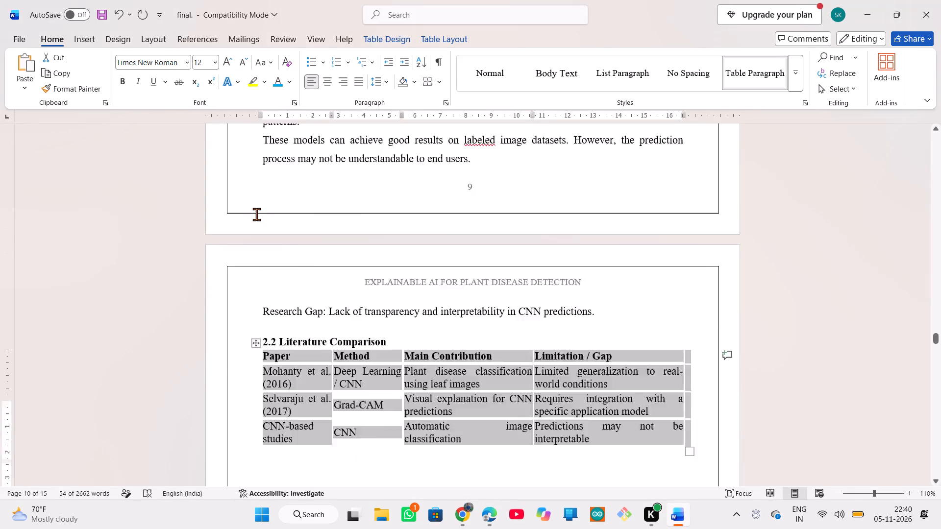
{"action": "scroll", "coordinate": [256, 214], "scroll_direction": "up", "scroll_amount": 11}
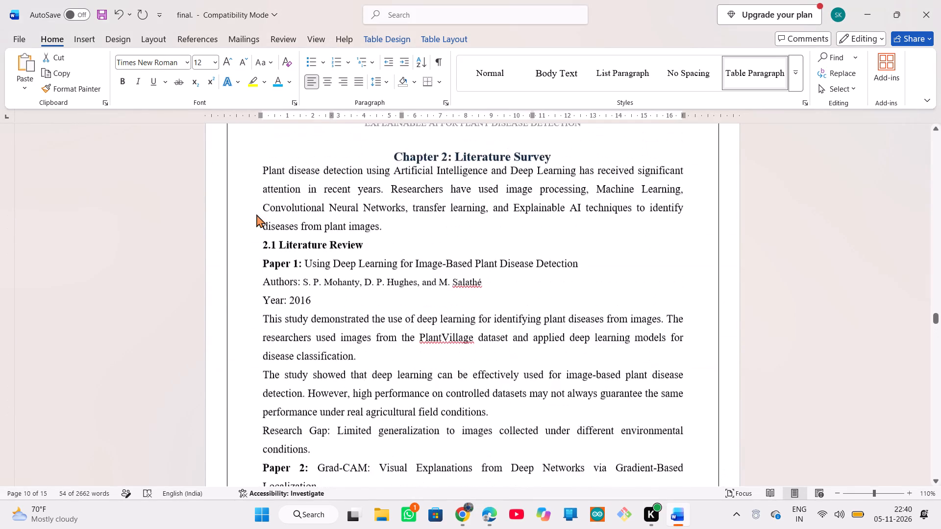
{"action": "scroll", "coordinate": [256, 214], "scroll_direction": "up", "scroll_amount": 4}
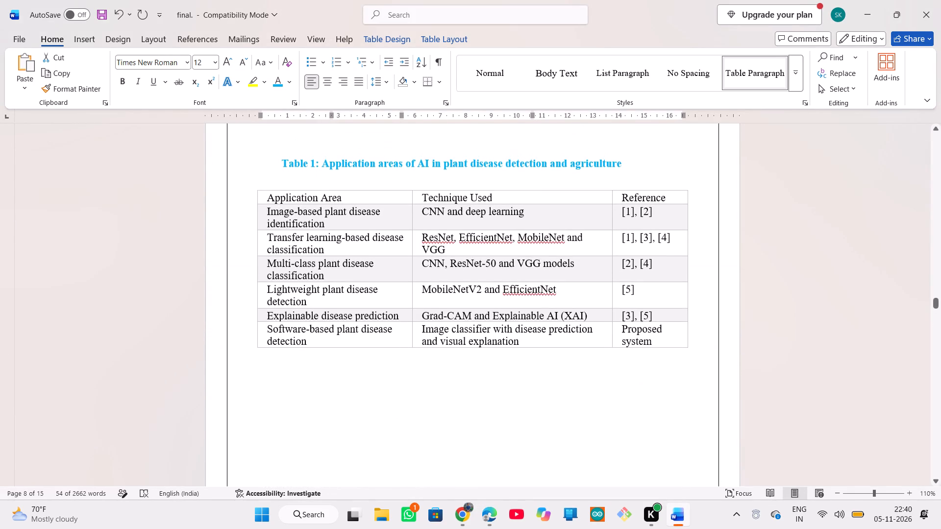
{"action": "scroll", "coordinate": [256, 214], "scroll_direction": "up", "scroll_amount": 1}
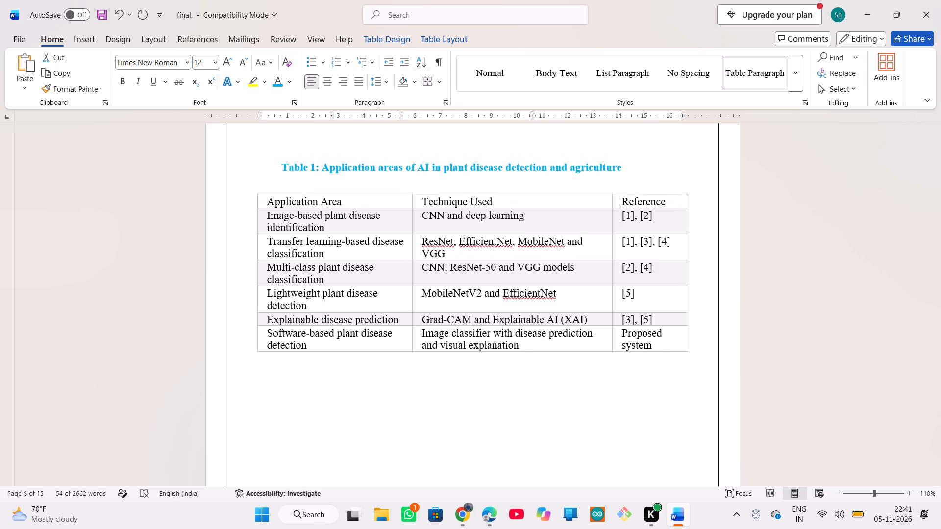
Apply the light-grey bordered table style with banded rows to the comparison table under 2.2 Literature Comparison, matching Table 1.
{"action": "scroll", "coordinate": [256, 214], "scroll_direction": "down", "scroll_amount": 11}
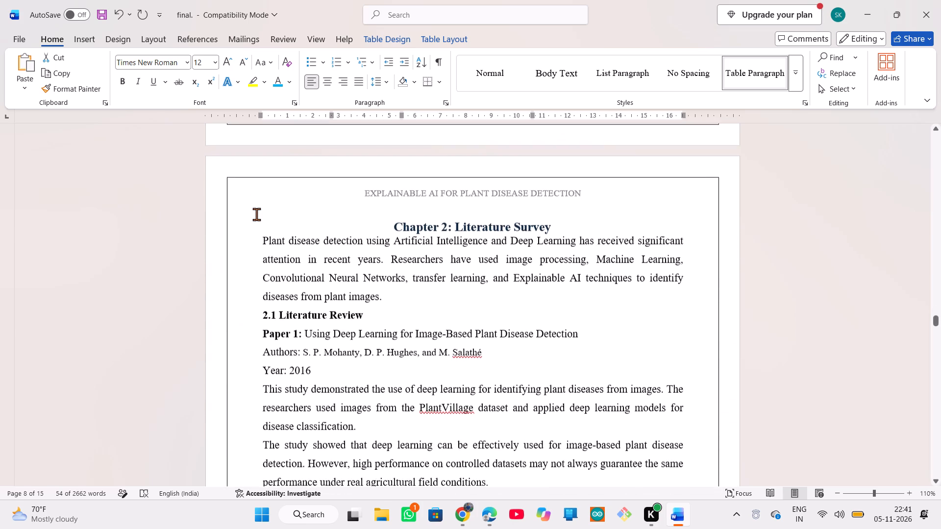
{"action": "scroll", "coordinate": [256, 214], "scroll_direction": "down", "scroll_amount": 11}
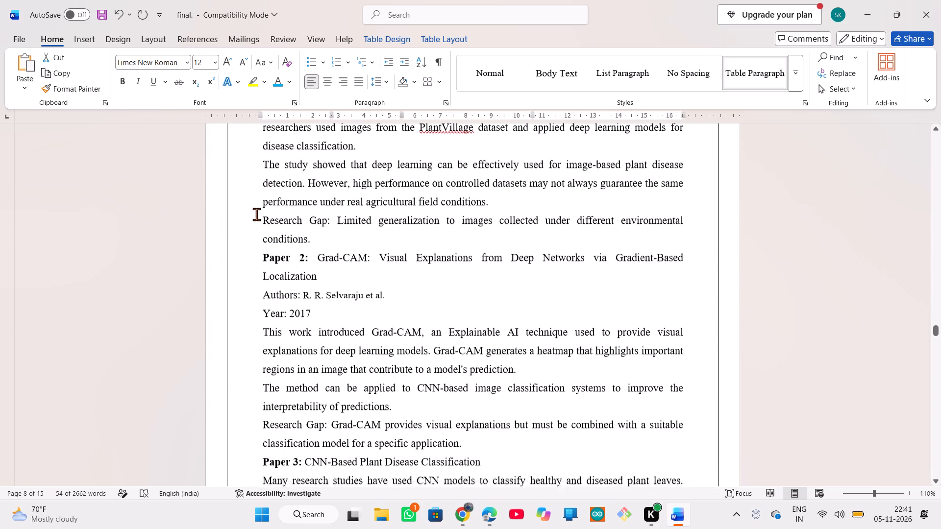
{"action": "scroll", "coordinate": [256, 214], "scroll_direction": "down", "scroll_amount": 7}
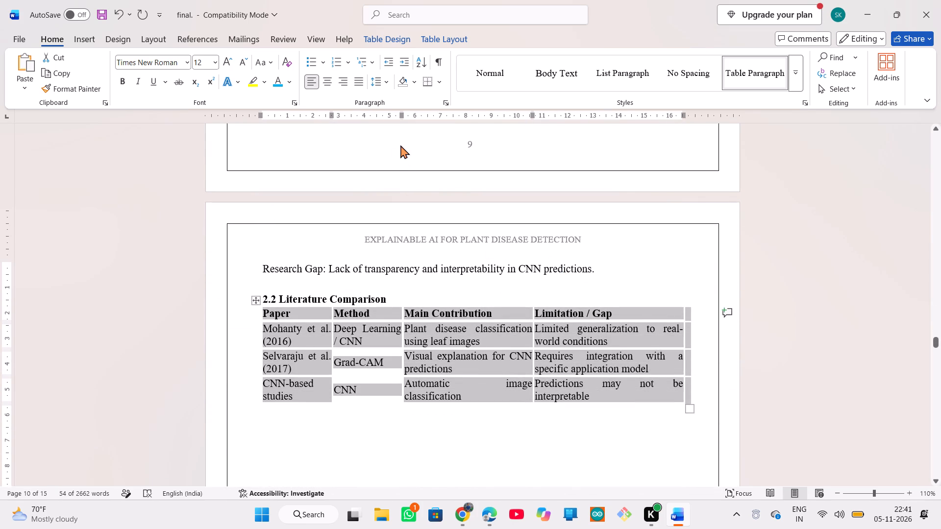
{"action": "left_click", "coordinate": [428, 42]}
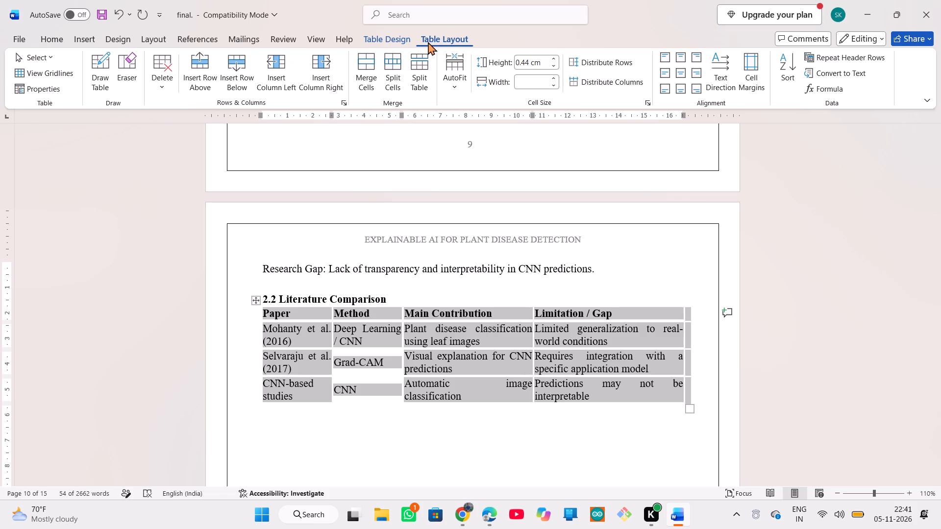
{"action": "left_click", "coordinate": [399, 40]}
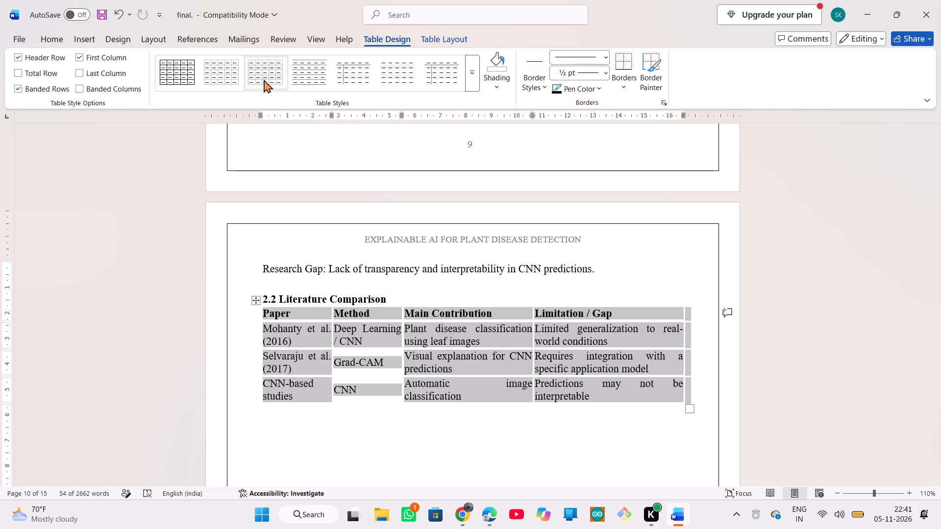
{"action": "left_click", "coordinate": [264, 79]}
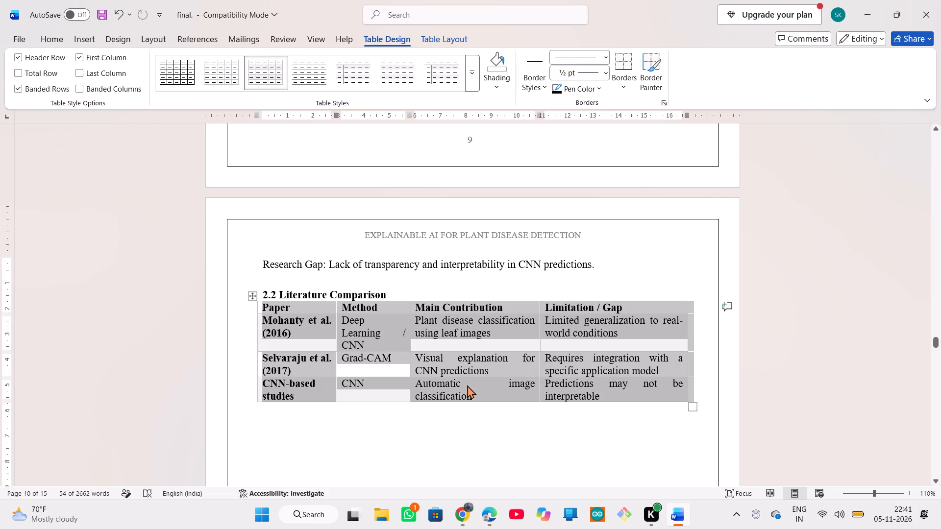
{"action": "left_click", "coordinate": [472, 420]}
Select all of Table 1 on application areas and apply the same light-grey bordered style with banded rows.
{"action": "scroll", "coordinate": [472, 337], "scroll_direction": "up", "scroll_amount": 5}
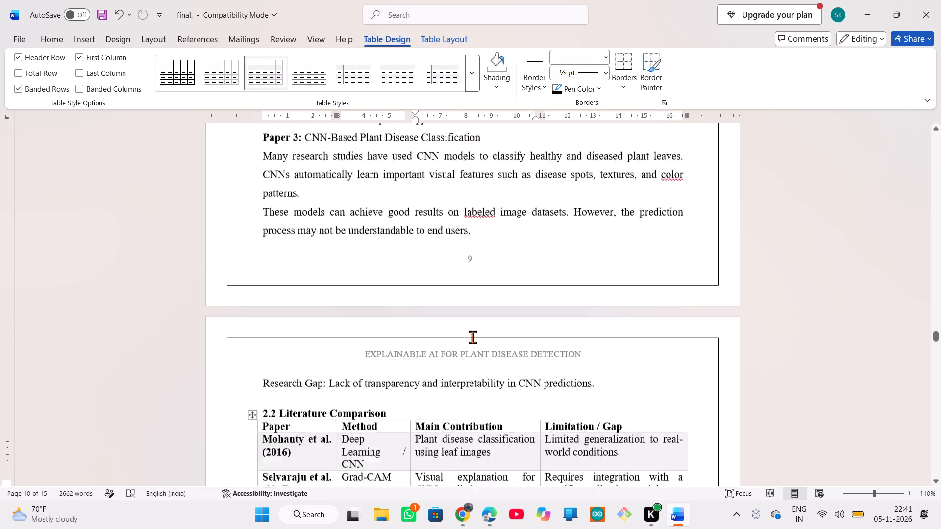
{"action": "scroll", "coordinate": [472, 337], "scroll_direction": "up", "scroll_amount": 11}
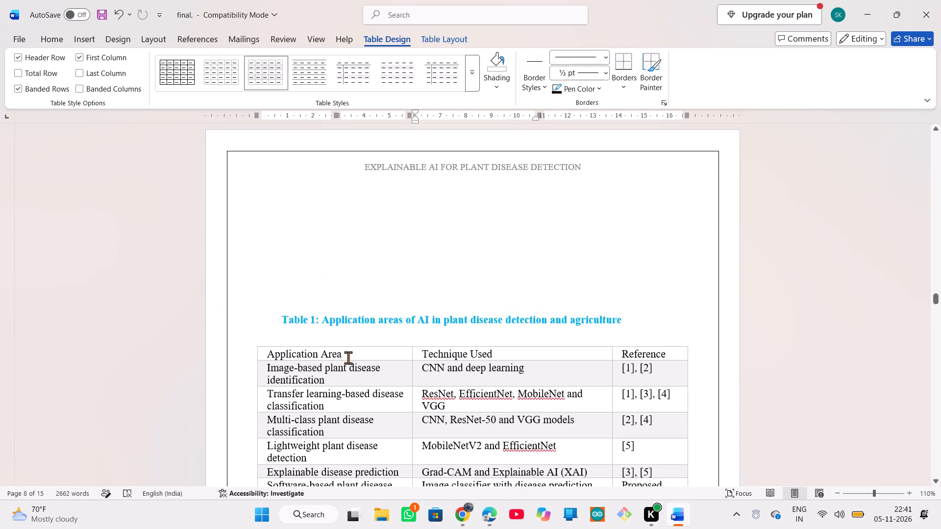
{"action": "left_click", "coordinate": [259, 349]}
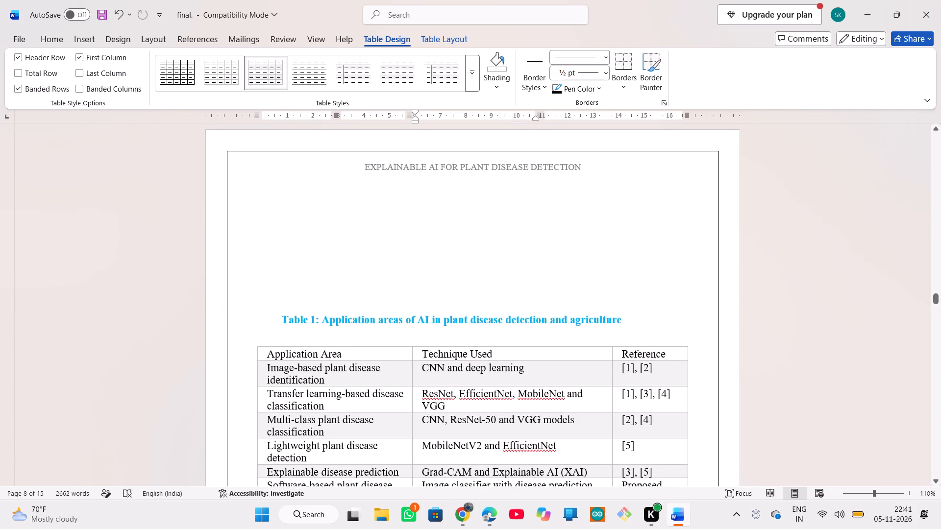
{"action": "left_click", "coordinate": [251, 340]}
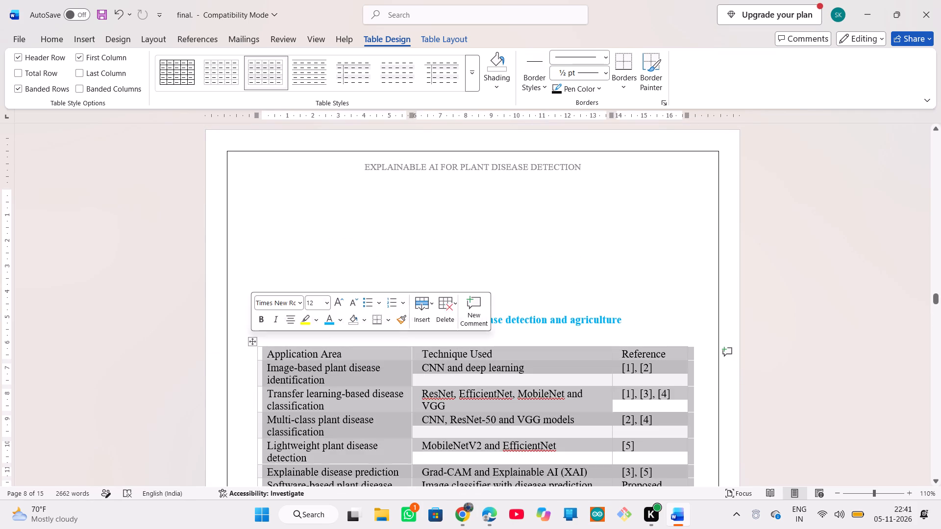
{"action": "left_click", "coordinate": [258, 81]}
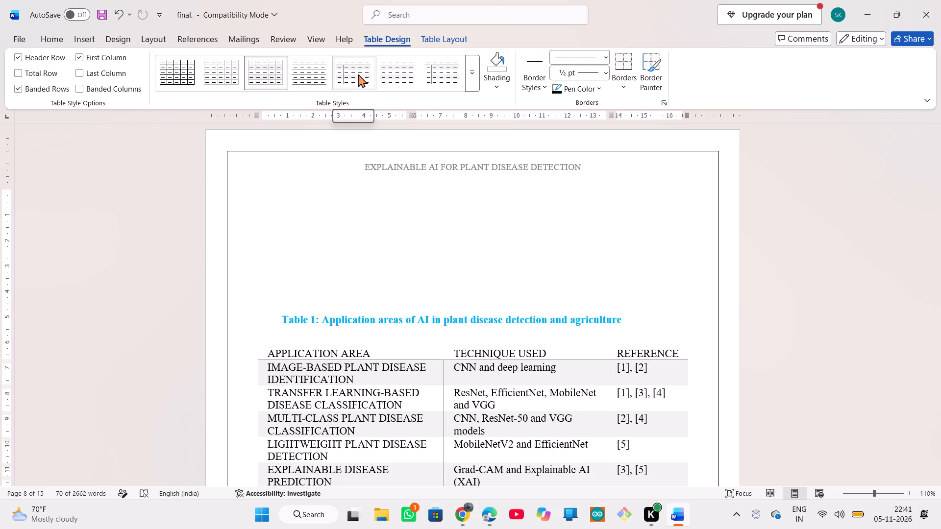
{"action": "left_click", "coordinate": [280, 71]}
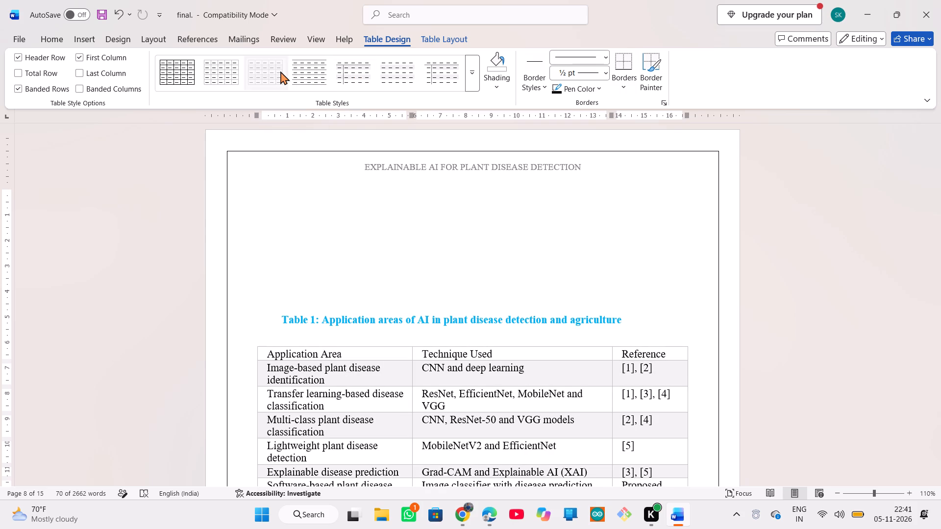
{"action": "scroll", "coordinate": [446, 347], "scroll_direction": "down", "scroll_amount": 10}
{"action": "scroll", "coordinate": [446, 347], "scroll_direction": "up", "scroll_amount": 8}
{"action": "left_click", "coordinate": [446, 347]}
Review the Chapter 2 pages and the comparison table under 2.2 Literature Comparison.
{"action": "scroll", "coordinate": [446, 347], "scroll_direction": "down", "scroll_amount": 12}
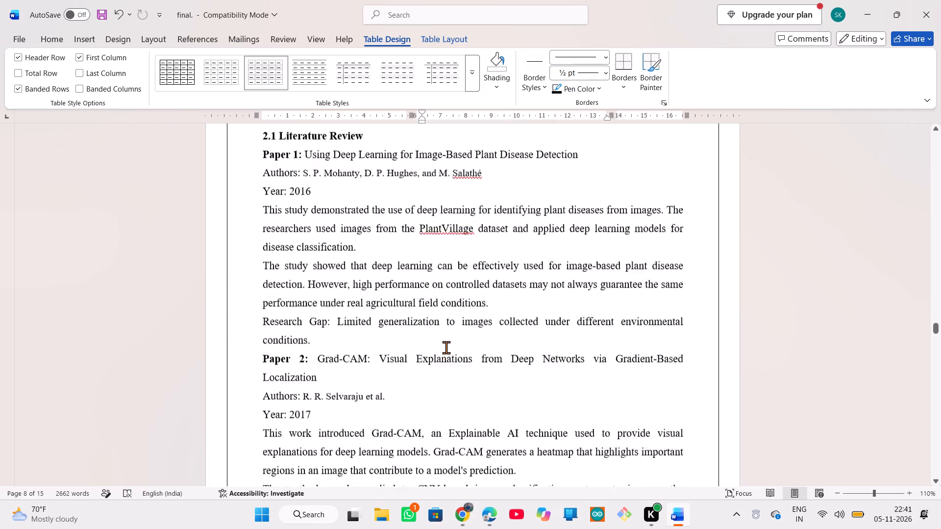
{"action": "scroll", "coordinate": [446, 347], "scroll_direction": "down", "scroll_amount": 18}
{"action": "scroll", "coordinate": [446, 347], "scroll_direction": "up", "scroll_amount": 4}
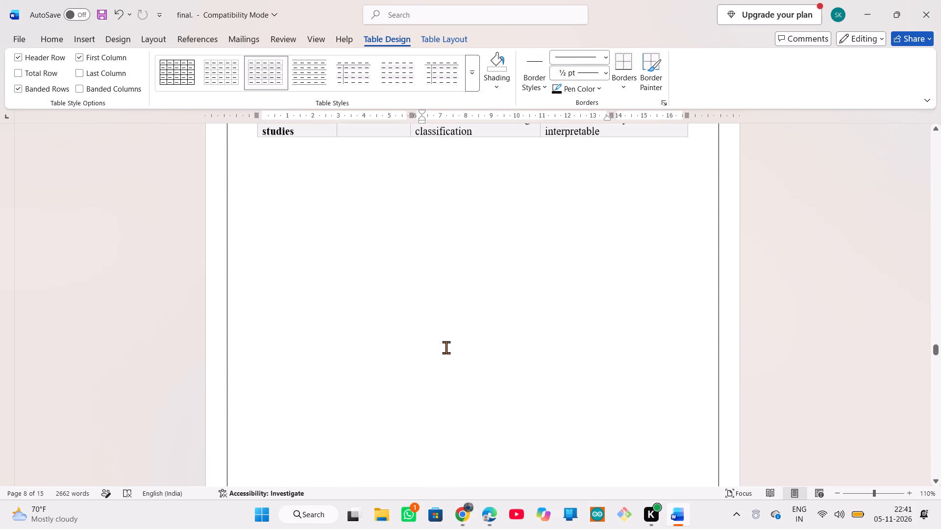
{"action": "scroll", "coordinate": [446, 347], "scroll_direction": "up", "scroll_amount": 4}
{"action": "scroll", "coordinate": [446, 347], "scroll_direction": "right", "scroll_amount": 1}
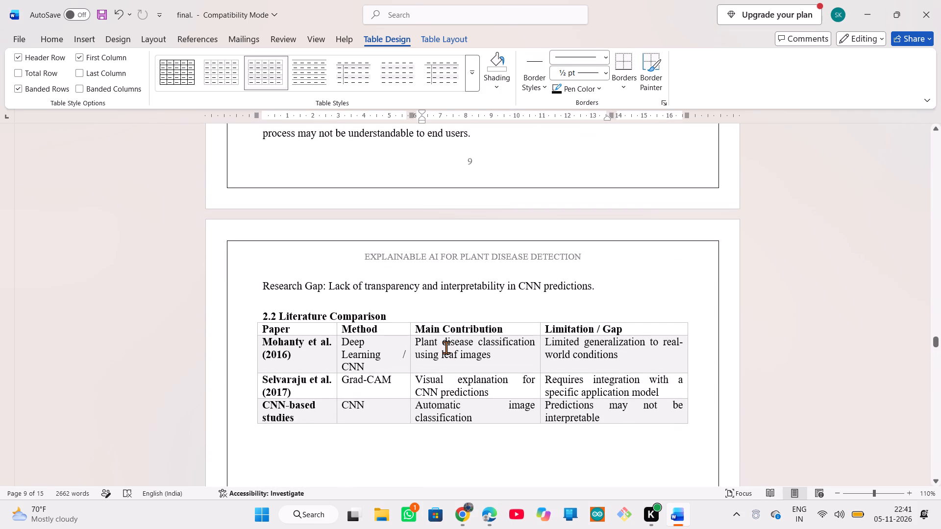
{"action": "scroll", "coordinate": [446, 347], "scroll_direction": "right", "scroll_amount": 1}
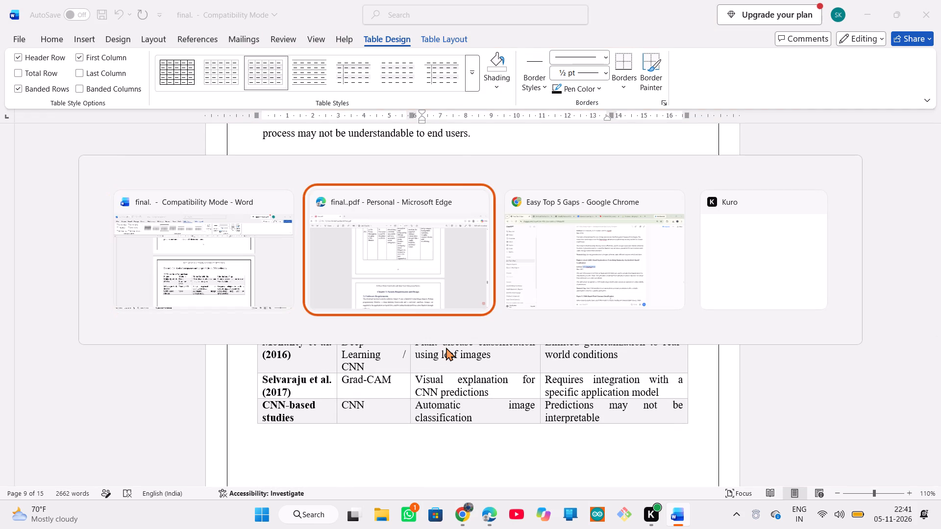
{"action": "scroll", "coordinate": [446, 347], "scroll_direction": "down", "scroll_amount": 2}
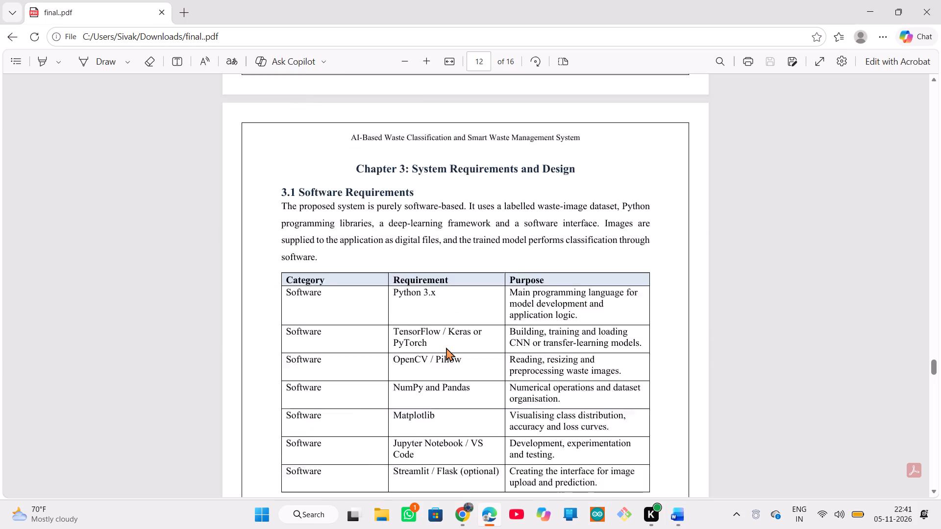
{"action": "scroll", "coordinate": [446, 347], "scroll_direction": "down", "scroll_amount": 3}
{"action": "scroll", "coordinate": [446, 347], "scroll_direction": "right", "scroll_amount": 1}
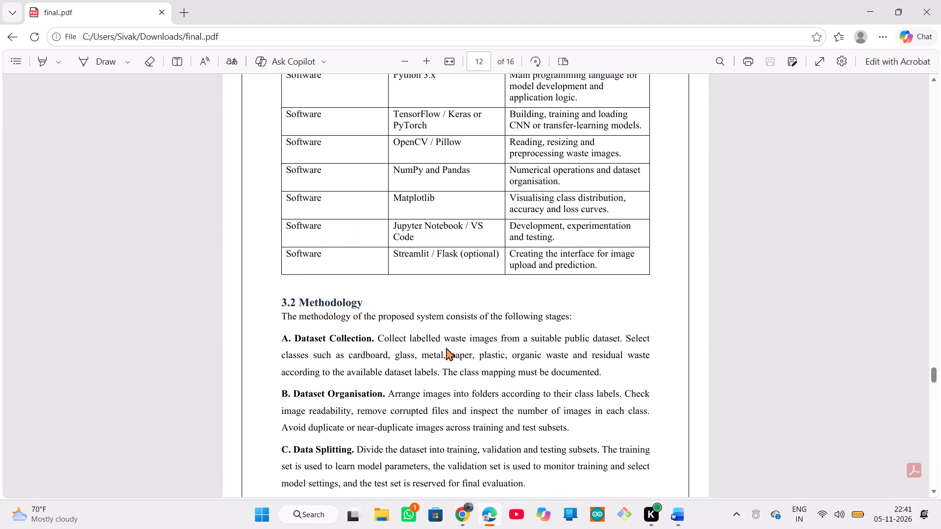
{"action": "scroll", "coordinate": [446, 347], "scroll_direction": "down", "scroll_amount": 12}
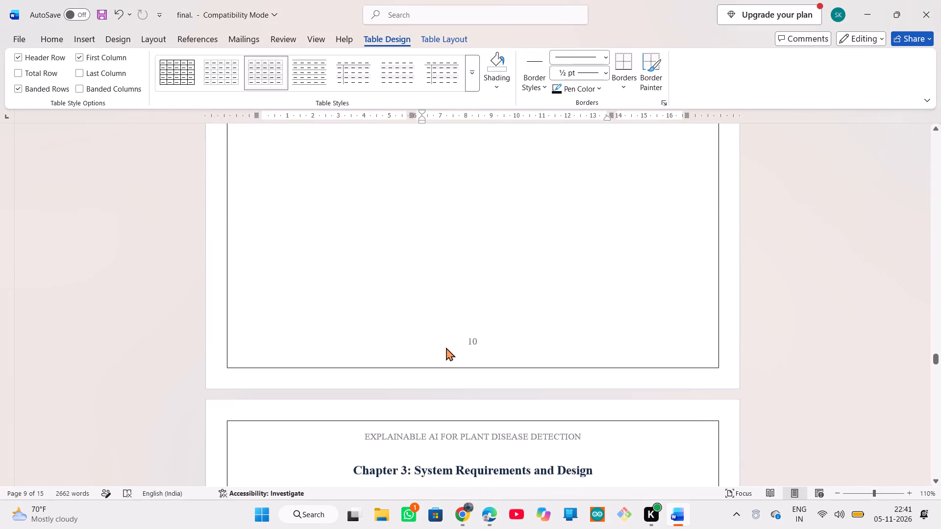
{"action": "scroll", "coordinate": [446, 347], "scroll_direction": "right", "scroll_amount": 4}
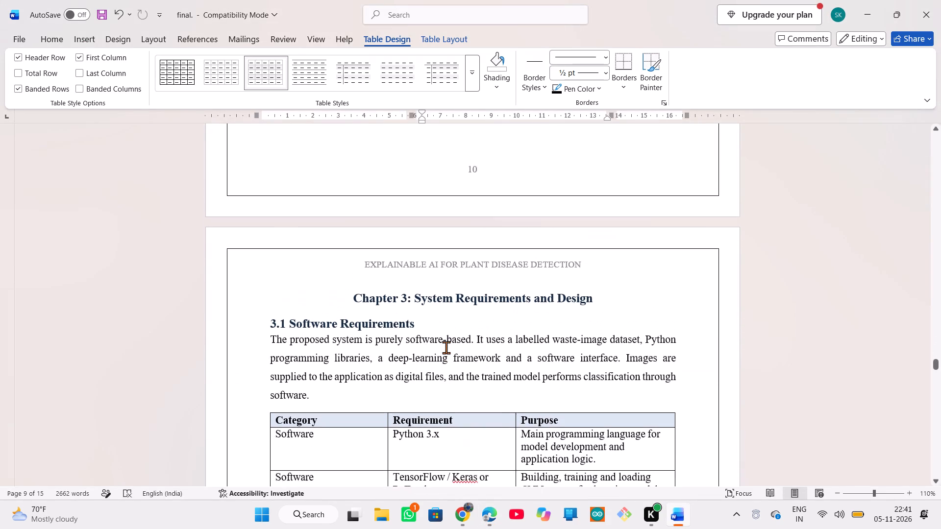
{"action": "scroll", "coordinate": [446, 347], "scroll_direction": "right", "scroll_amount": 2}
{"action": "scroll", "coordinate": [446, 347], "scroll_direction": "down", "scroll_amount": 2}
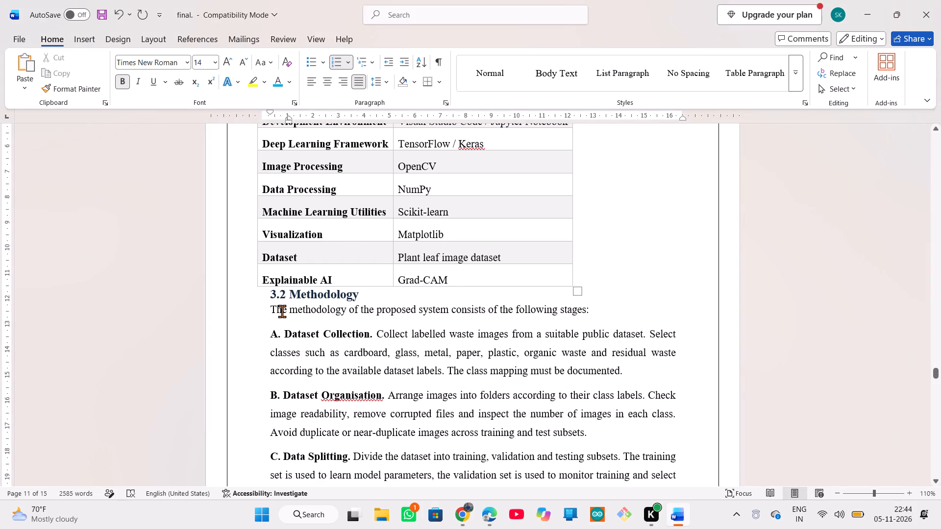
Add a blank line under the 3.2 Methodology heading and replace the waste-classification text through J. Result Display with the copied methodology text.
{"action": "left_click", "coordinate": [271, 313]}
{"action": "key", "text": "Return"}
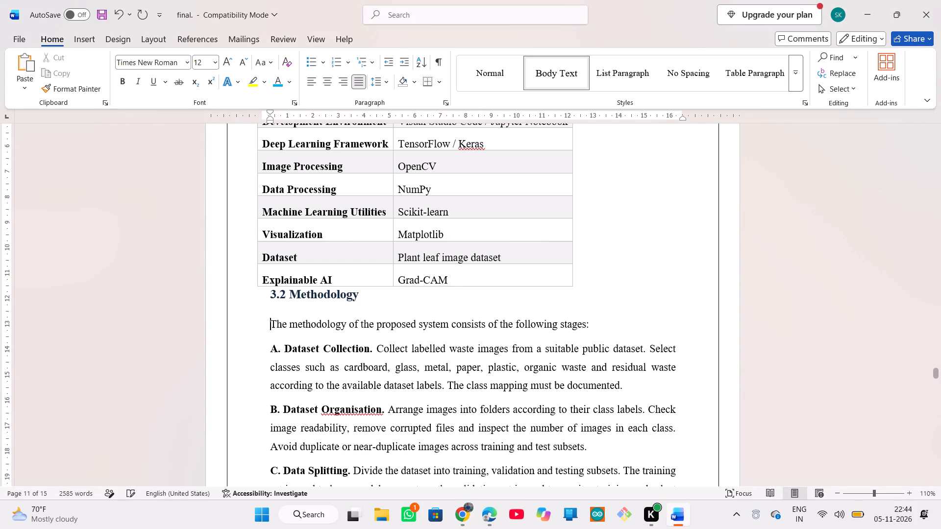
{"action": "key", "text": "shift+Down"}
{"action": "key", "text": "shift+Down"}
{"action": "key", "text": "shift+Down"}
{"action": "key", "text": "shift+Down"}
{"action": "key", "text": "shift+Down"}
{"action": "key", "text": "shift+Down"}
{"action": "key", "text": "shift+Down"}
{"action": "key", "text": "shift+Down"}
{"action": "key", "text": "shift+Down"}
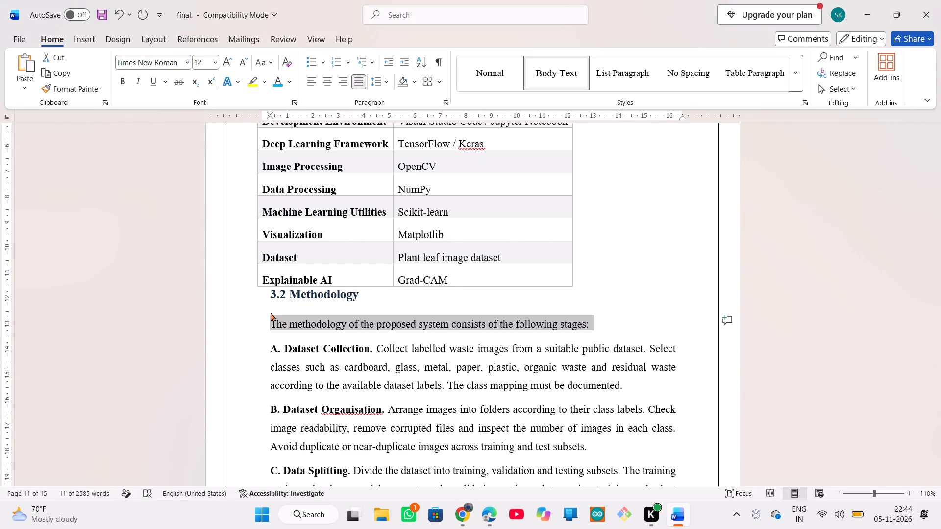
{"action": "key", "text": "shift+Down"}
{"action": "key", "text": "shift+Down"}
{"action": "key", "text": "shift+Down"}
{"action": "key", "text": "shift+Down"}
{"action": "key", "text": "shift+Down"}
{"action": "key", "text": "shift+Down"}
{"action": "key", "text": "shift+Down"}
{"action": "key", "text": "shift+Down"}
{"action": "key", "text": "shift+Down"}
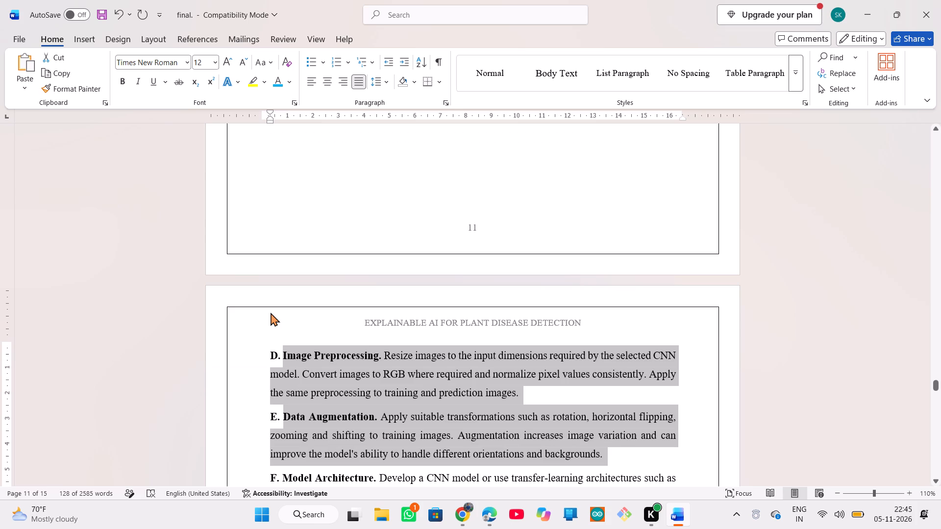
{"action": "key", "text": "shift+Down"}
{"action": "key", "text": "shift+Down"}
{"action": "key", "text": "shift+Down"}
{"action": "key", "text": "shift+Down"}
{"action": "key", "text": "shift+Down"}
{"action": "key", "text": "shift+Down"}
{"action": "key", "text": "shift+Down"}
{"action": "key", "text": "shift+Down"}
{"action": "key", "text": "shift+Down"}
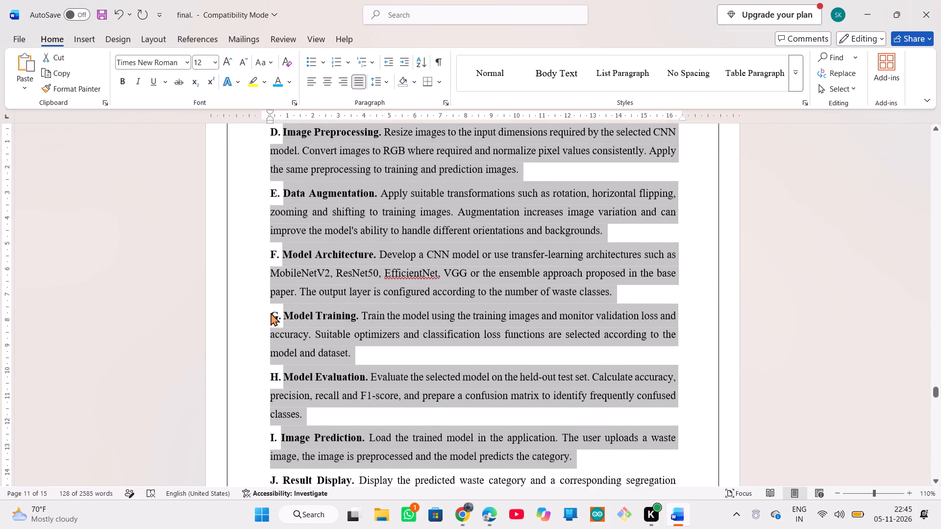
{"action": "key", "text": "shift+Down"}
{"action": "key", "text": "shift+Down"}
{"action": "key", "text": "shift+Down"}
{"action": "key", "text": "shift+Down"}
{"action": "key", "text": "shift+Down"}
{"action": "key", "text": "shift+Up"}
{"action": "key", "text": "shift+Up"}
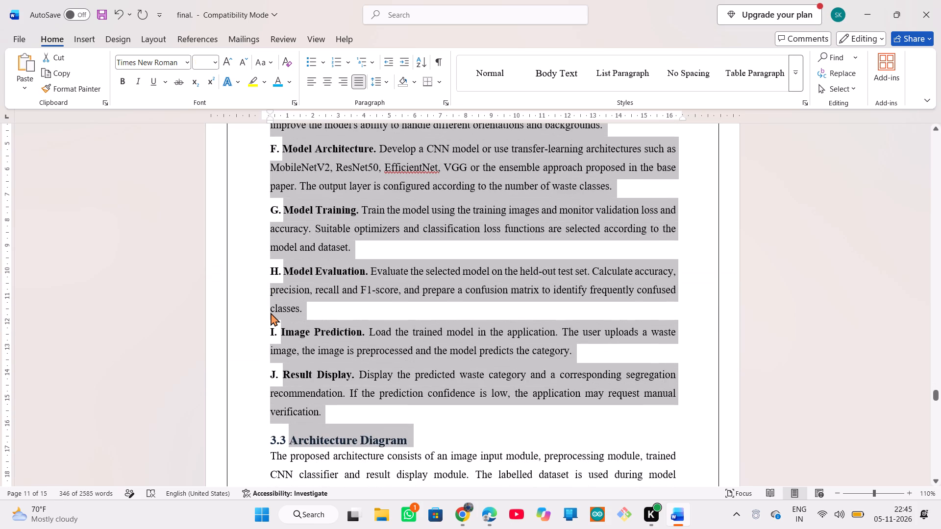
{"action": "key", "text": "ctrl+v"}
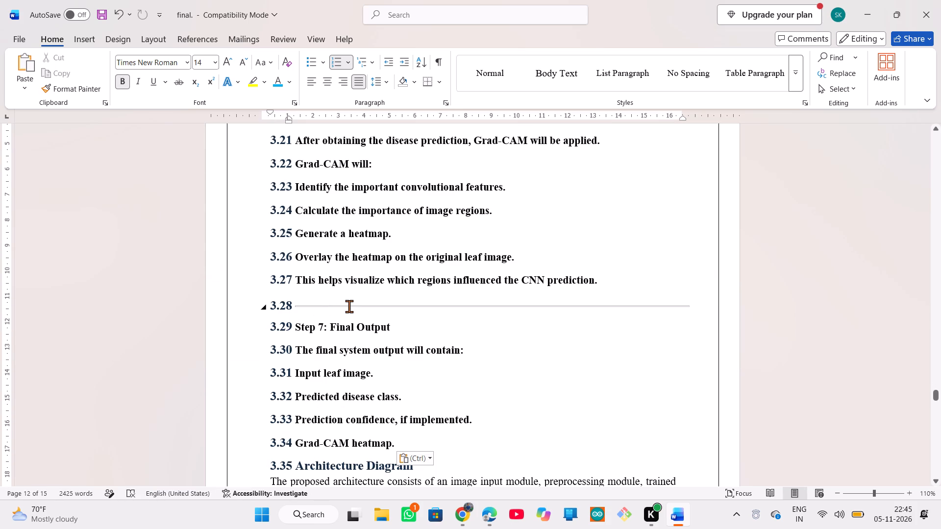
Remove the bold formatting from all the pasted methodology text between the 3.2 Methodology and Architecture Diagram headings.
{"action": "key", "text": "shift+Up"}
{"action": "key", "text": "shift+Up"}
{"action": "key", "text": "shift+Up"}
{"action": "key", "text": "shift+Up"}
{"action": "key", "text": "shift+Up"}
{"action": "key", "text": "shift+Up"}
{"action": "key", "text": "shift+Up"}
{"action": "key", "text": "shift+Up"}
{"action": "key", "text": "shift+Up"}
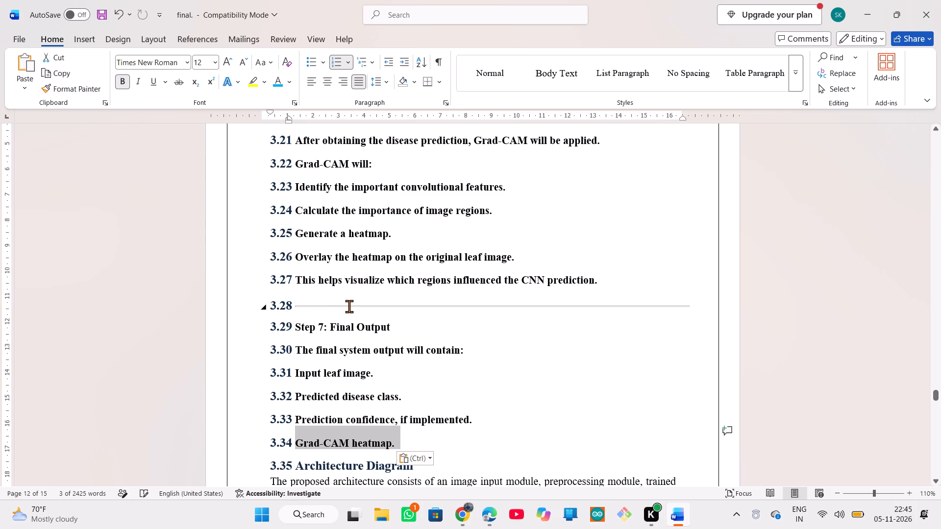
{"action": "key", "text": "shift+Up"}
{"action": "key", "text": "shift+Up"}
{"action": "key", "text": "shift+Up"}
{"action": "key", "text": "shift+Up"}
{"action": "key", "text": "shift+Up"}
{"action": "key", "text": "shift+Up"}
{"action": "key", "text": "shift+Up"}
{"action": "key", "text": "shift+Up"}
{"action": "key", "text": "shift+Up"}
{"action": "key", "text": "shift+Up"}
{"action": "key", "text": "shift+Up"}
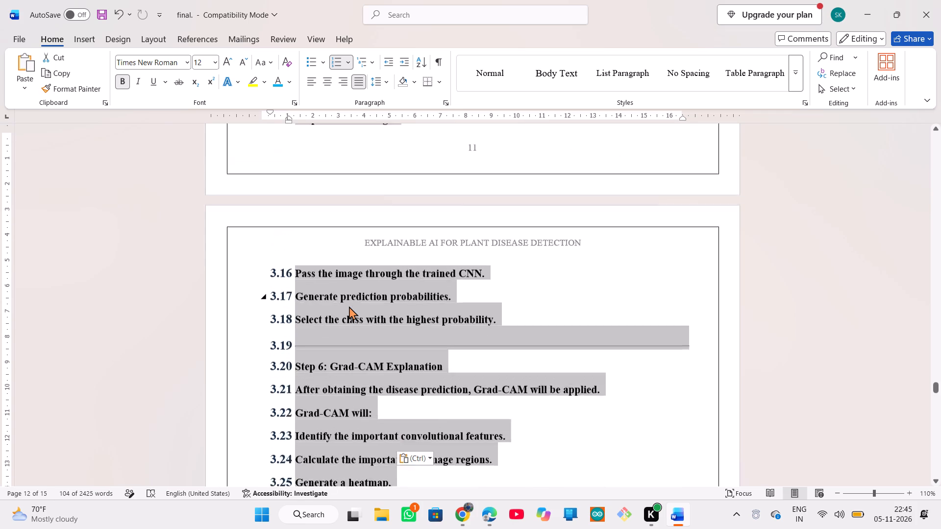
{"action": "key", "text": "shift+Up"}
{"action": "key", "text": "shift+Up"}
{"action": "key", "text": "shift+Up"}
{"action": "key", "text": "shift+Up"}
{"action": "key", "text": "shift+Up"}
{"action": "key", "text": "shift+Up"}
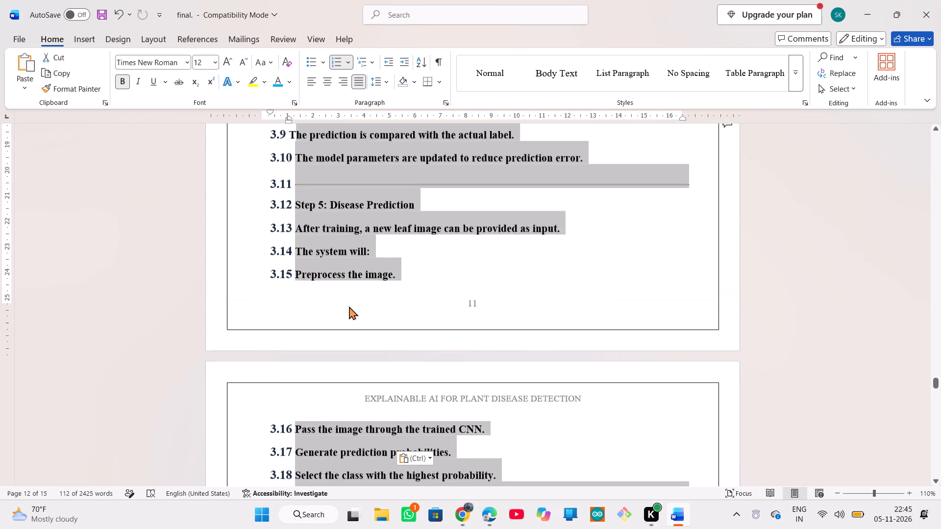
{"action": "key", "text": "shift+Up"}
{"action": "key", "text": "shift+Up"}
{"action": "key", "text": "shift+Up"}
{"action": "key", "text": "shift+Up"}
{"action": "key", "text": "shift+Up"}
{"action": "key", "text": "shift+Up"}
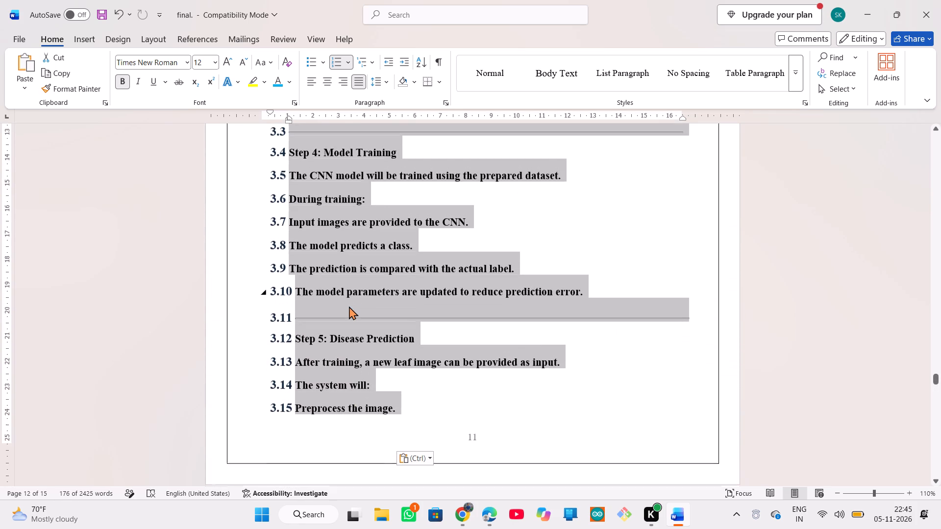
{"action": "key", "text": "shift+Up"}
{"action": "key", "text": "shift+Up"}
{"action": "key", "text": "shift+Up"}
{"action": "key", "text": "shift+Down"}
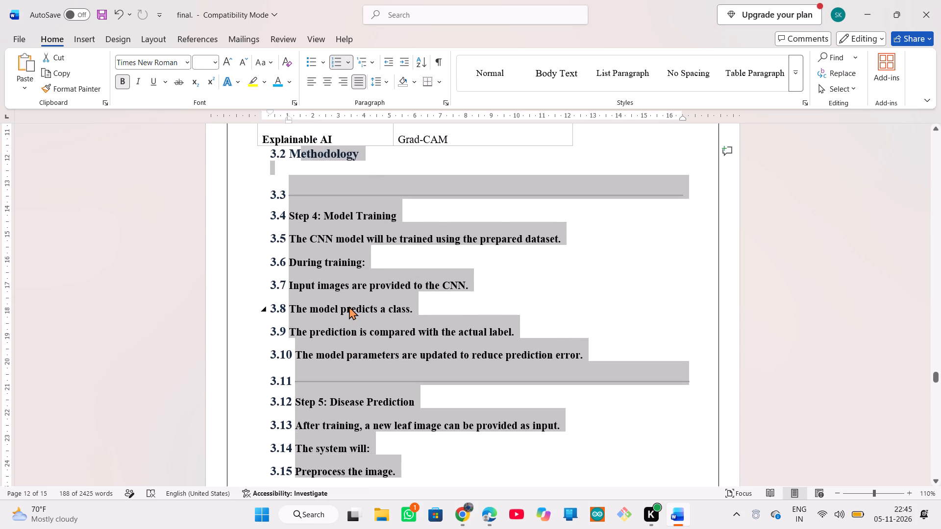
{"action": "key", "text": "shift+Down"}
{"action": "key", "text": "shift+Down"}
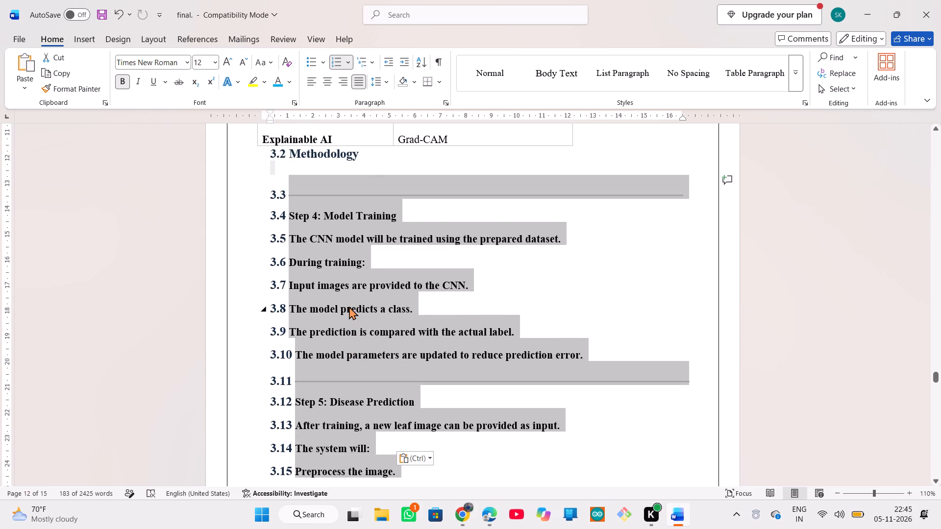
{"action": "key", "text": "ctrl+b"}
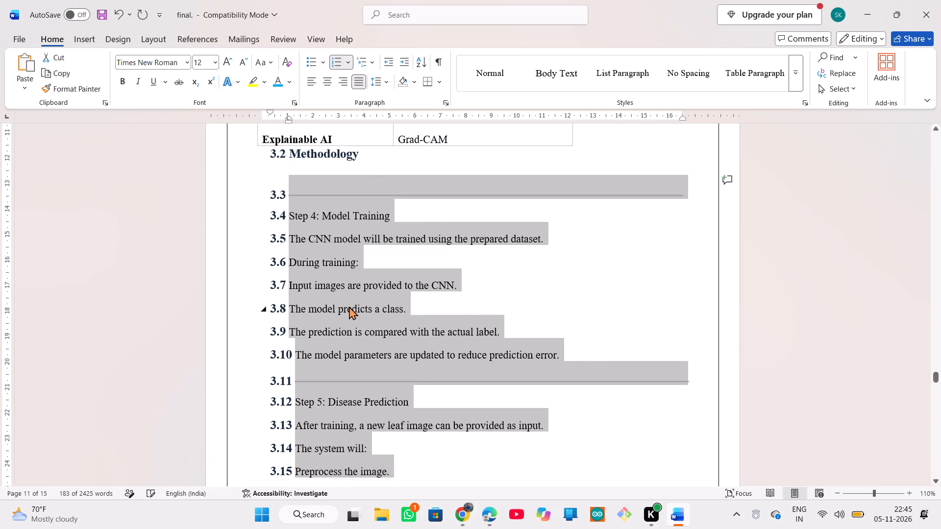
Remove the heading numbers from the first divider line and every Step 4: Model Training line through "The model parameters are updated to reduce prediction error.".
{"action": "left_click", "coordinate": [286, 194]}
{"action": "key", "text": "BackSpace"}
{"action": "key", "text": "Down"}
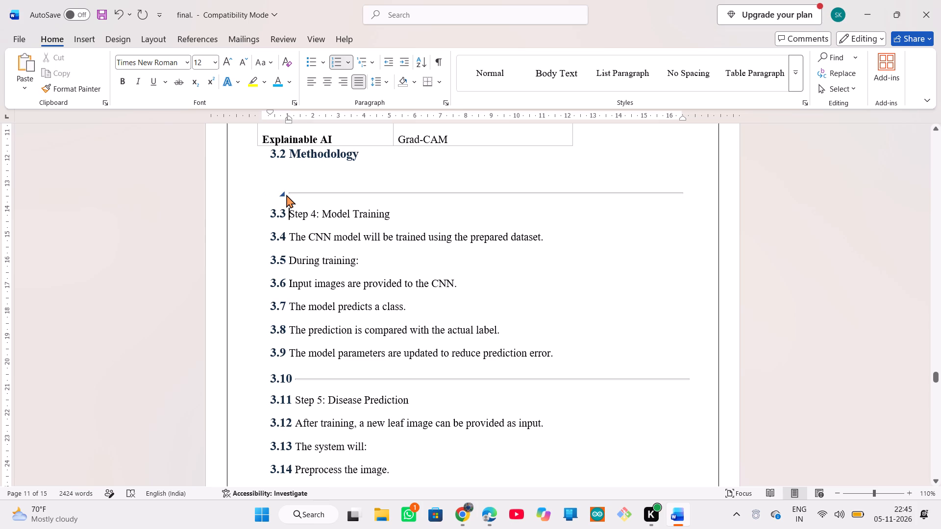
{"action": "key", "text": "backslash"}
{"action": "key", "text": "BackSpace"}
{"action": "key", "text": "BackSpace"}
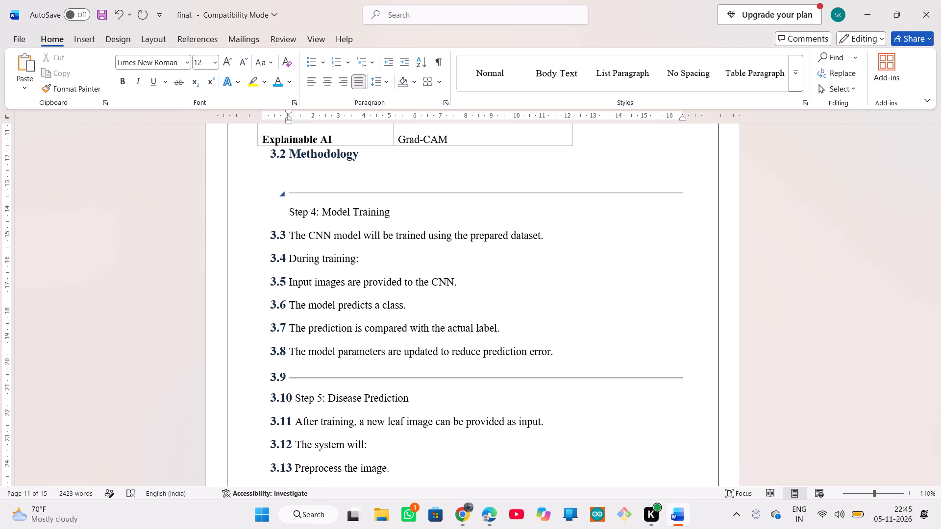
{"action": "key", "text": "Down"}
{"action": "key", "text": "Down"}
{"action": "key", "text": "Up"}
{"action": "key", "text": "BackSpace"}
{"action": "key", "text": "Down"}
{"action": "key", "text": "BackSpace"}
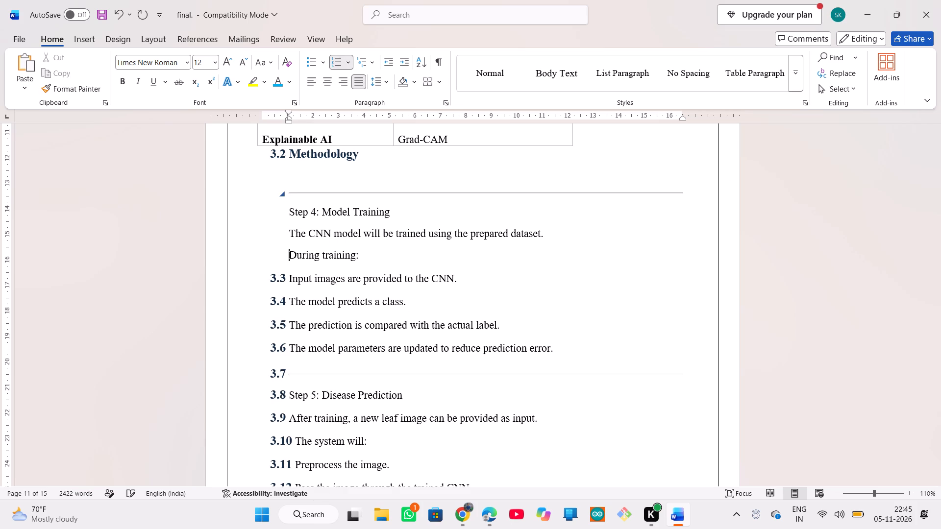
{"action": "key", "text": "Down"}
{"action": "key", "text": "BackSpace"}
{"action": "key", "text": "Down"}
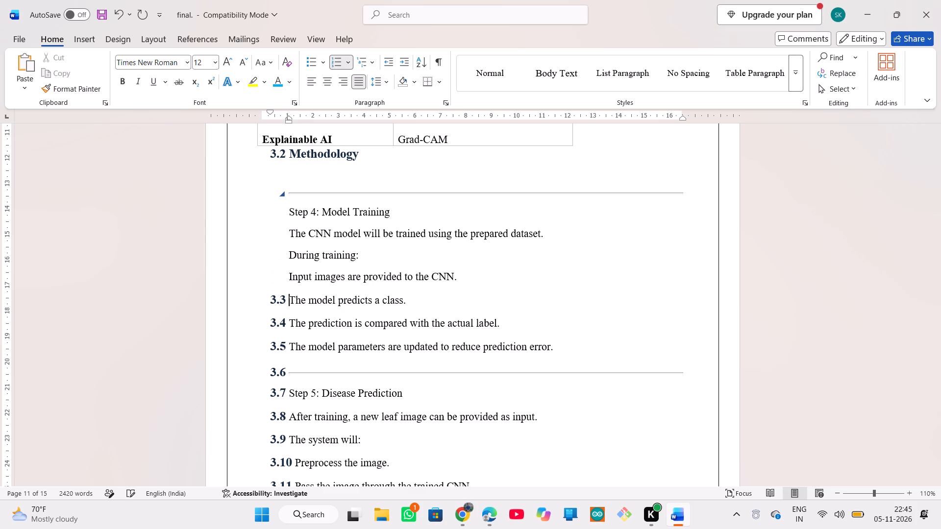
{"action": "key", "text": "BackSpace"}
{"action": "key", "text": "Down"}
{"action": "key", "text": "backslash"}
{"action": "key", "text": "BackSpace"}
{"action": "key", "text": "BackSpace"}
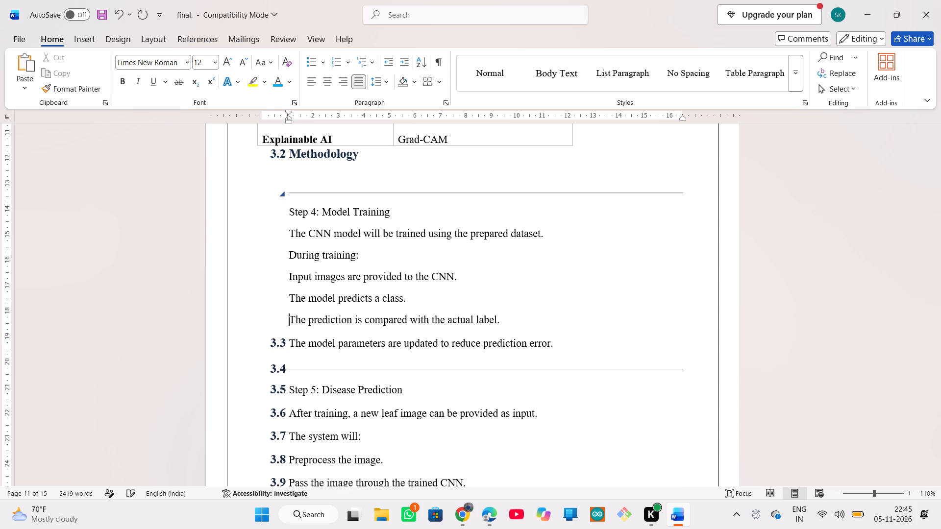
{"action": "key", "text": "Down"}
{"action": "key", "text": "BackSpace"}
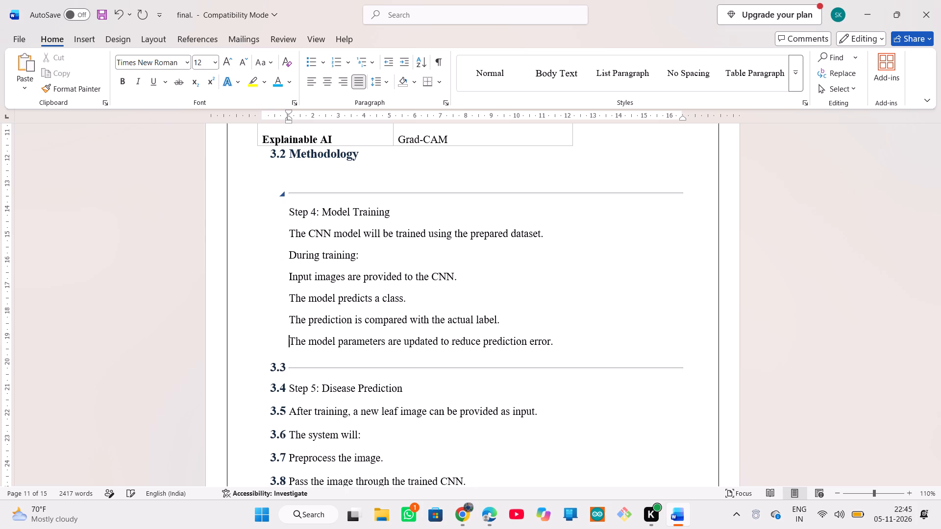
Remove the heading numbers from the divider above Step 5: Disease Prediction and its lines through "Generate prediction probabilities.".
{"action": "key", "text": "Down"}
{"action": "key", "text": "BackSpace"}
{"action": "key", "text": "Down"}
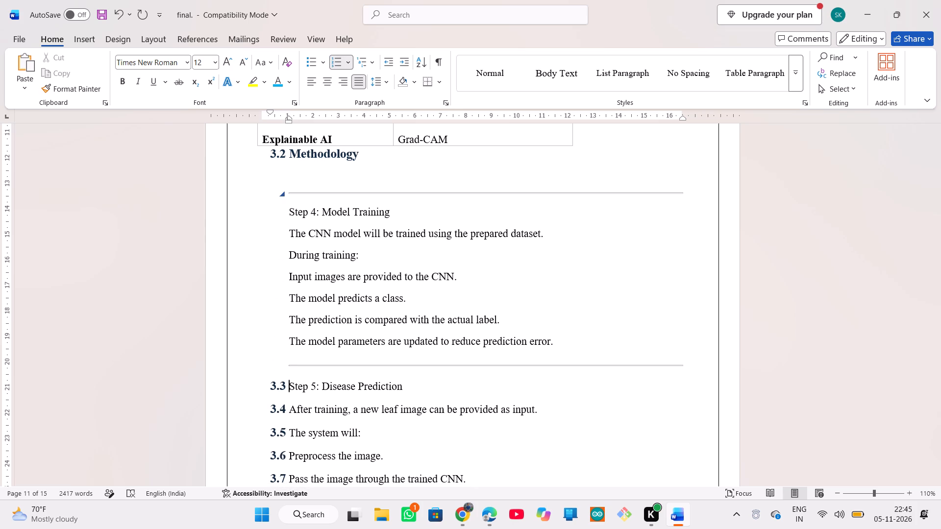
{"action": "key", "text": "backslash"}
{"action": "key", "text": "BackSpace"}
{"action": "key", "text": "BackSpace"}
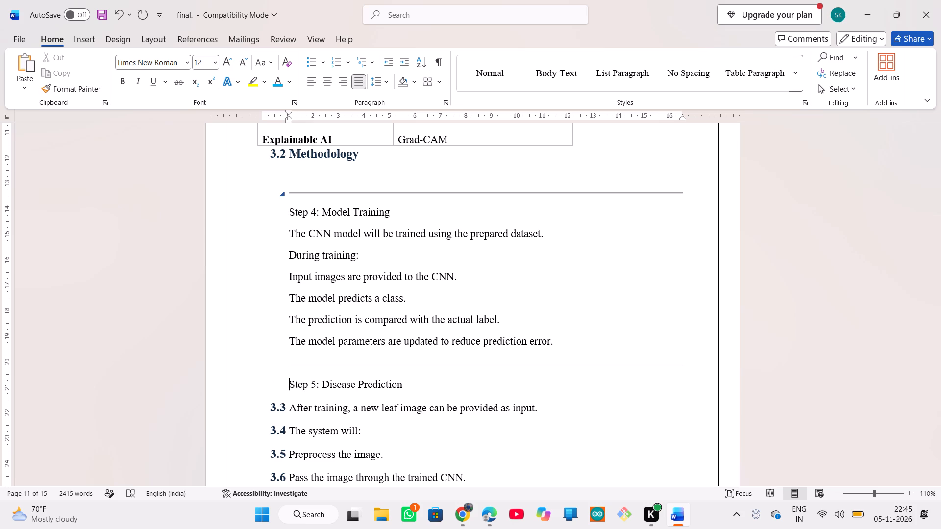
{"action": "key", "text": "Down"}
{"action": "key", "text": "BackSpace"}
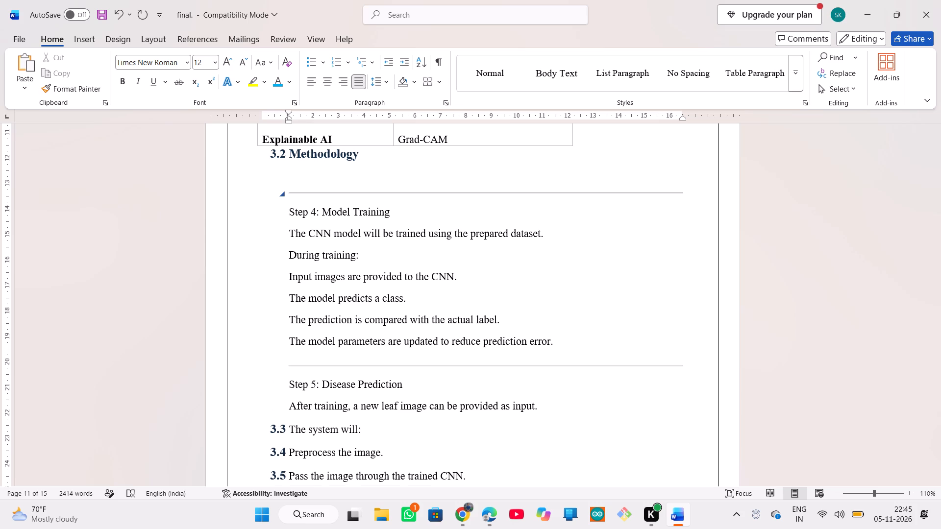
{"action": "key", "text": "Down"}
{"action": "key", "text": "BackSpace"}
{"action": "key", "text": "Down"}
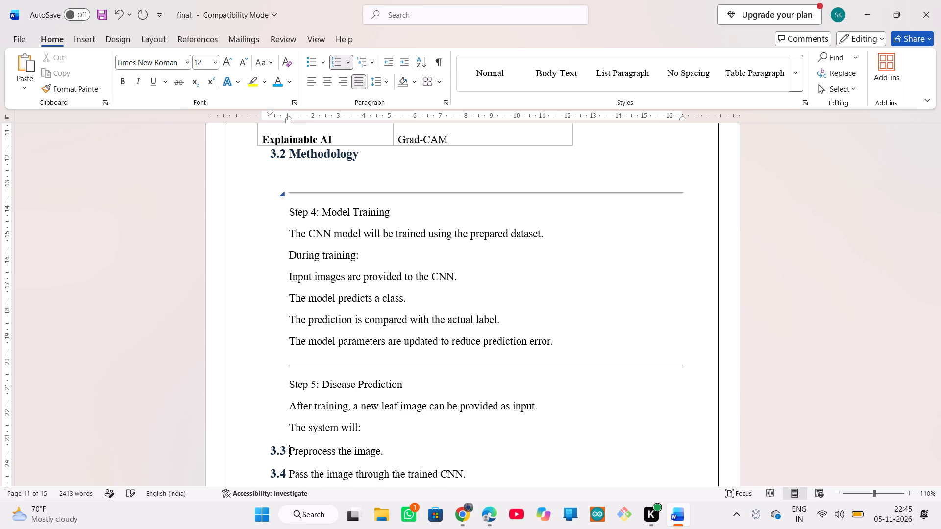
{"action": "key", "text": "BackSpace"}
{"action": "key", "text": "Down"}
{"action": "key", "text": "BackSpace"}
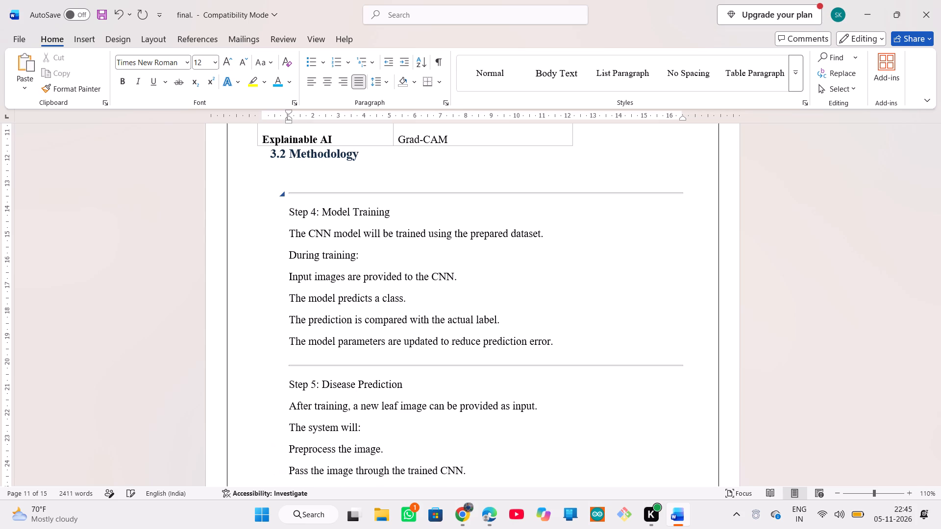
{"action": "key", "text": "Down"}
{"action": "key", "text": "Down"}
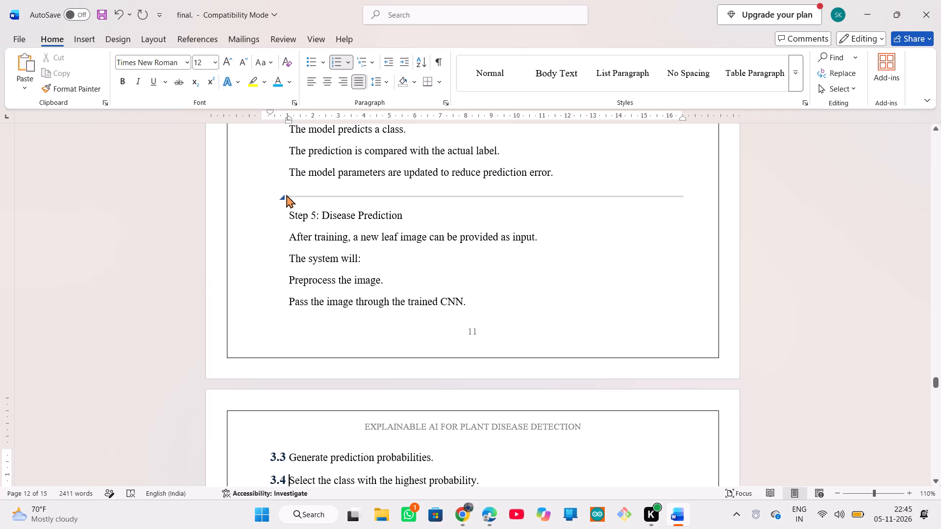
{"action": "key", "text": "Up"}
{"action": "key", "text": "Up"}
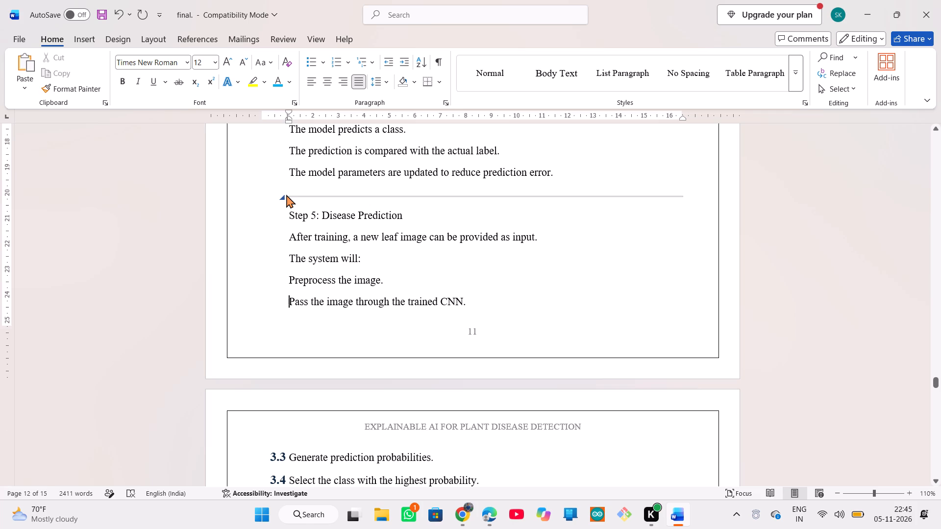
{"action": "key", "text": "Down"}
{"action": "key", "text": "Down"}
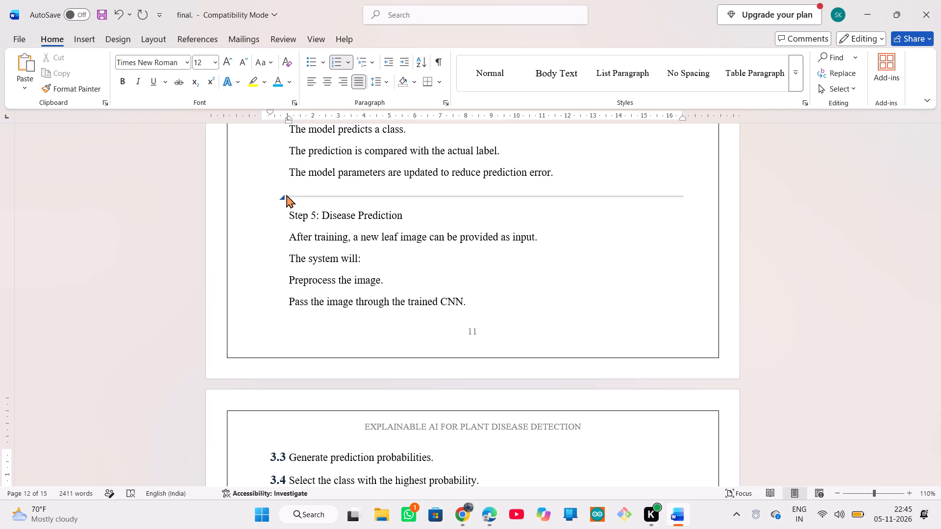
{"action": "key", "text": "Down"}
{"action": "key", "text": "Up"}
{"action": "key", "text": "Up"}
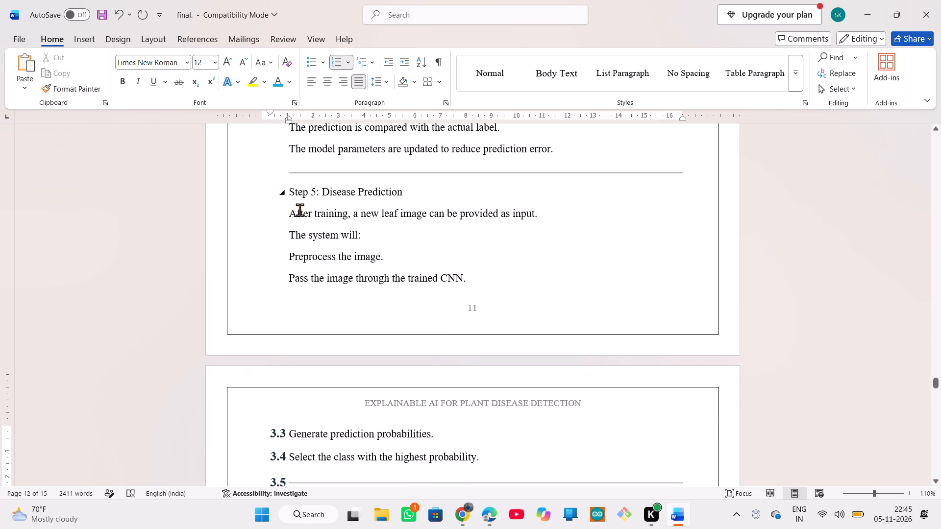
{"action": "key", "text": "BackSpace"}
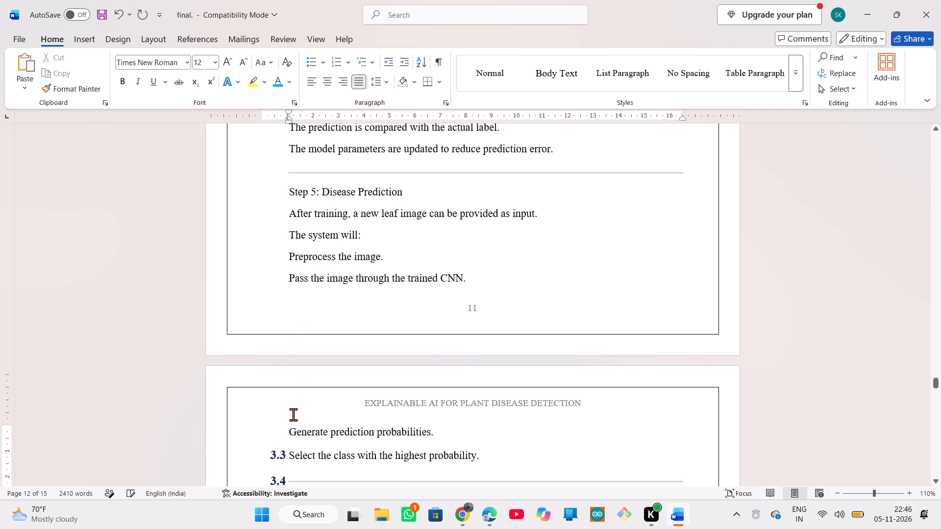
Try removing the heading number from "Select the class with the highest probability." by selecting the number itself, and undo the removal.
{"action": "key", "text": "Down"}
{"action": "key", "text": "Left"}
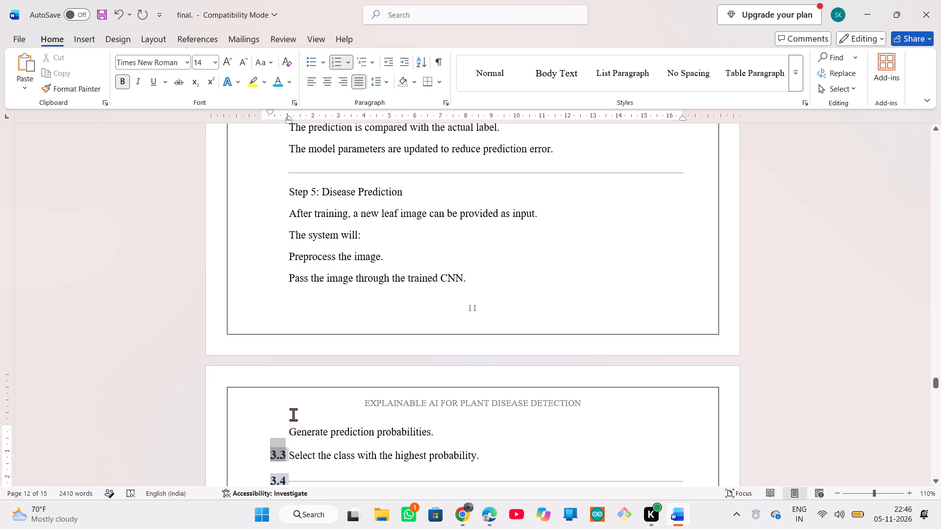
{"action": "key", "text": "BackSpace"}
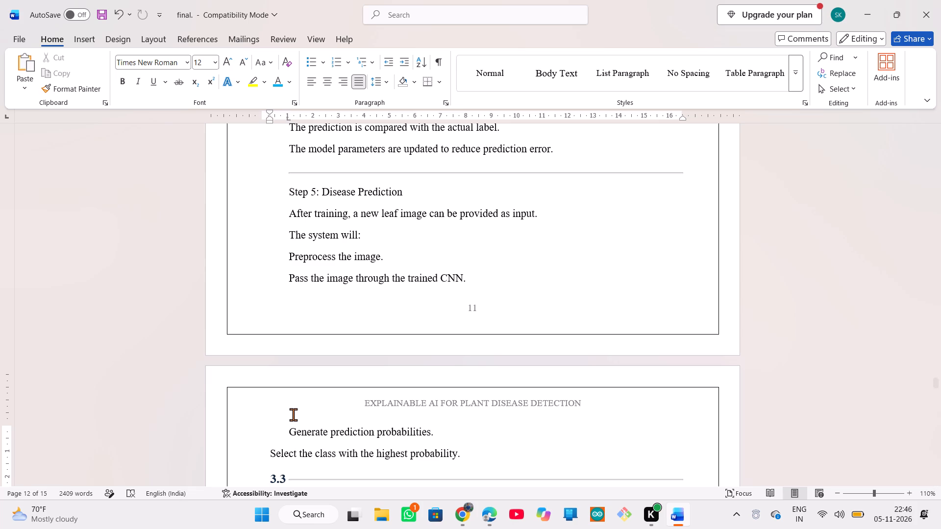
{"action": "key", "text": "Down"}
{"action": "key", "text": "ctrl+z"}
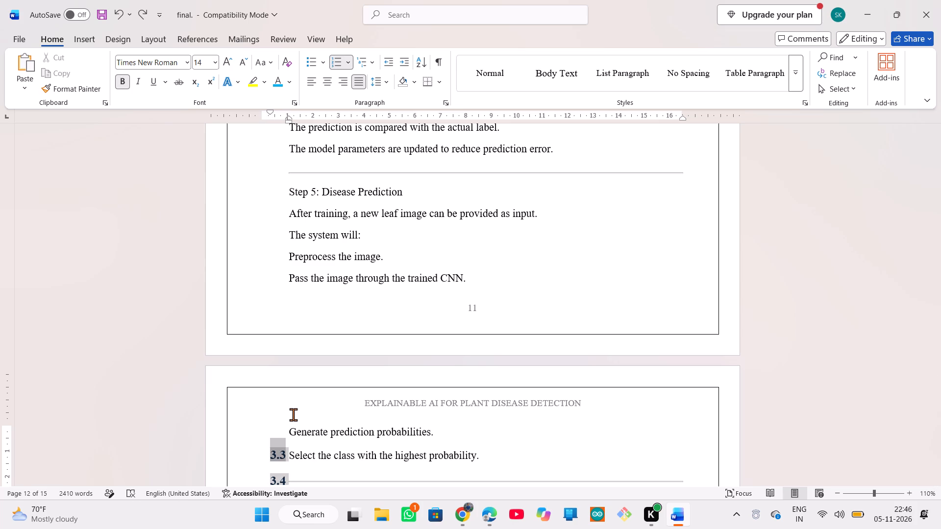
Remove the heading numbers from "Select the class with the highest probability." and the divider line above Step 6.
{"action": "key", "text": "Right"}
{"action": "key", "text": "BackSpace"}
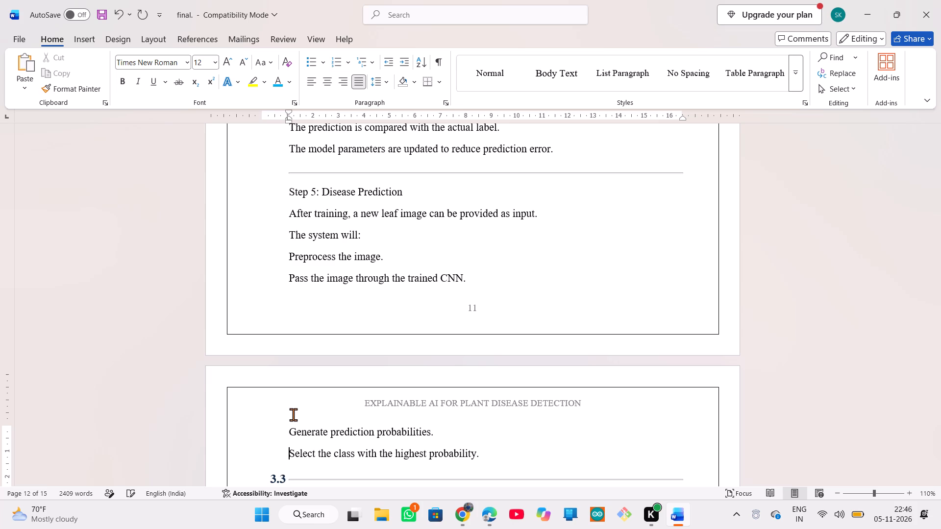
{"action": "key", "text": "Down"}
{"action": "key", "text": "Down"}
{"action": "key", "text": "Up"}
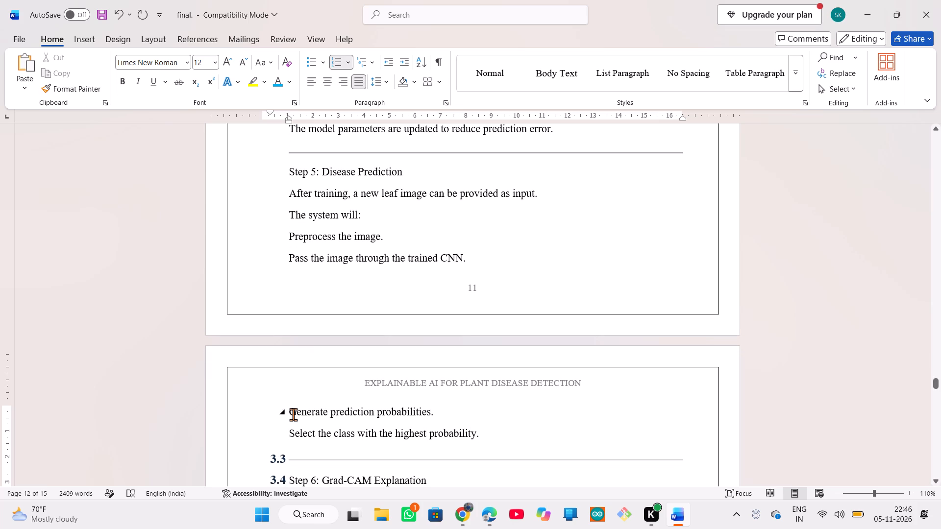
{"action": "key", "text": "Up"}
{"action": "key", "text": "Down"}
{"action": "key", "text": "BackSpace"}
Remove the heading numbers from the Step 6: Grad-CAM Explanation line through "Identify the important convolutional features.".
{"action": "key", "text": "Down"}
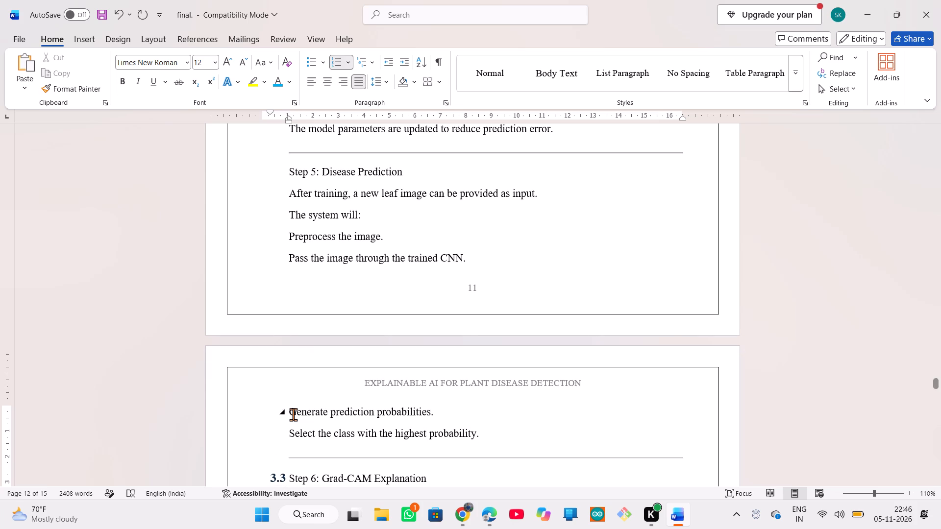
{"action": "key", "text": "BackSpace"}
{"action": "key", "text": "Down"}
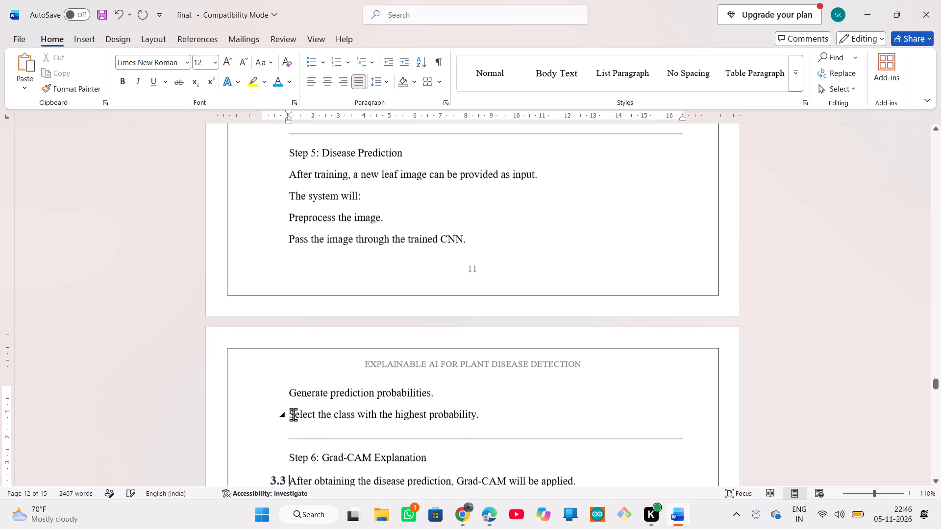
{"action": "key", "text": "BackSpace"}
{"action": "key", "text": "Down"}
{"action": "key", "text": "BackSpace"}
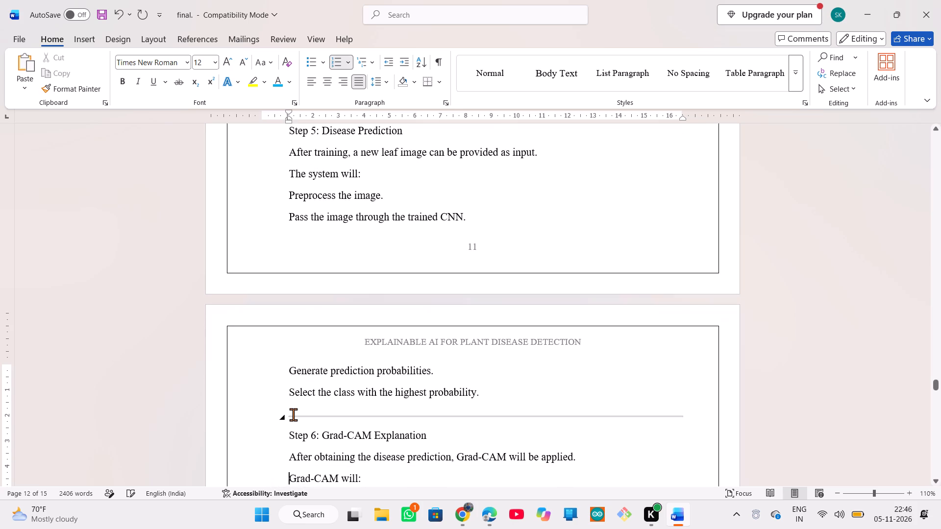
{"action": "key", "text": "Down"}
{"action": "key", "text": "BackSpace"}
Remove the heading numbers from "Calculate the importance of image regions." through "This helps visualize which regions influenced the CNN prediction.".
{"action": "key", "text": "Up"}
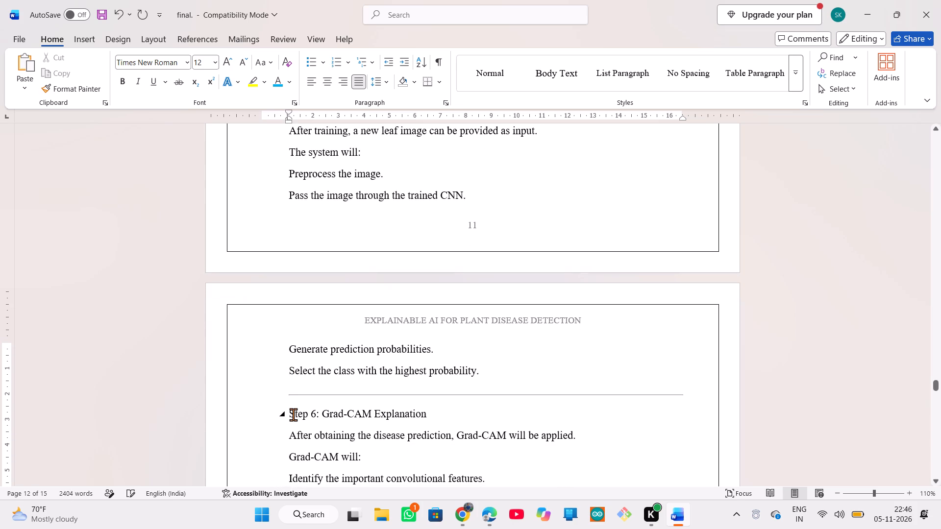
{"action": "key", "text": "Down"}
{"action": "scroll", "coordinate": [293, 414], "scroll_direction": "down", "scroll_amount": 1}
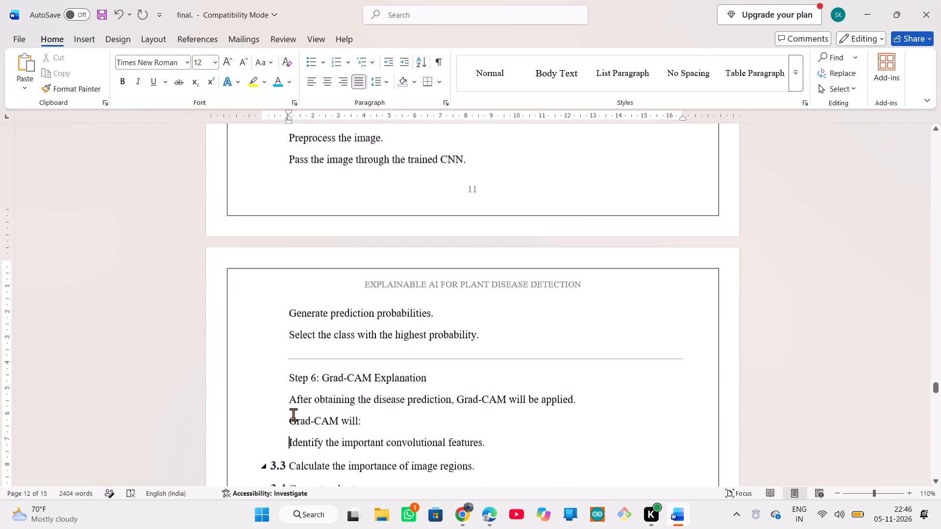
{"action": "scroll", "coordinate": [293, 414], "scroll_direction": "down", "scroll_amount": 4}
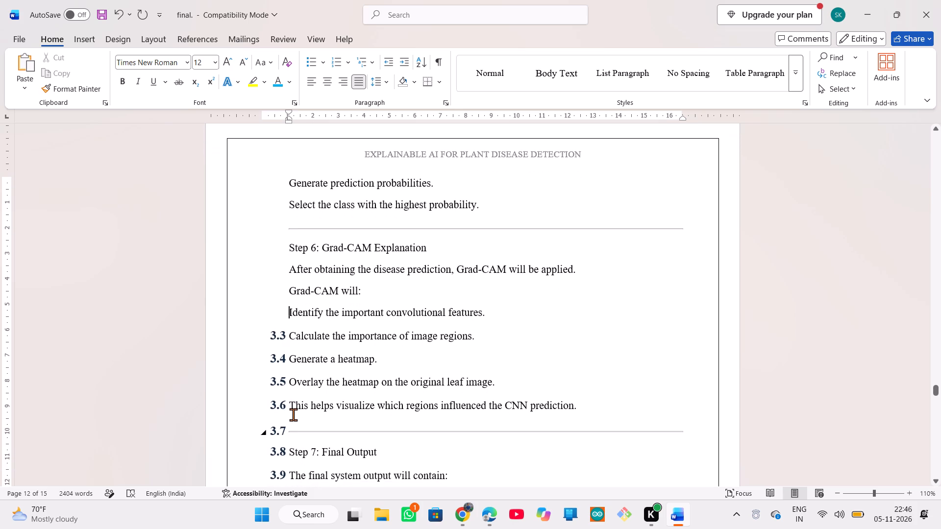
{"action": "key", "text": "Down"}
{"action": "key", "text": "Down"}
{"action": "key", "text": "Up"}
{"action": "key", "text": "Up"}
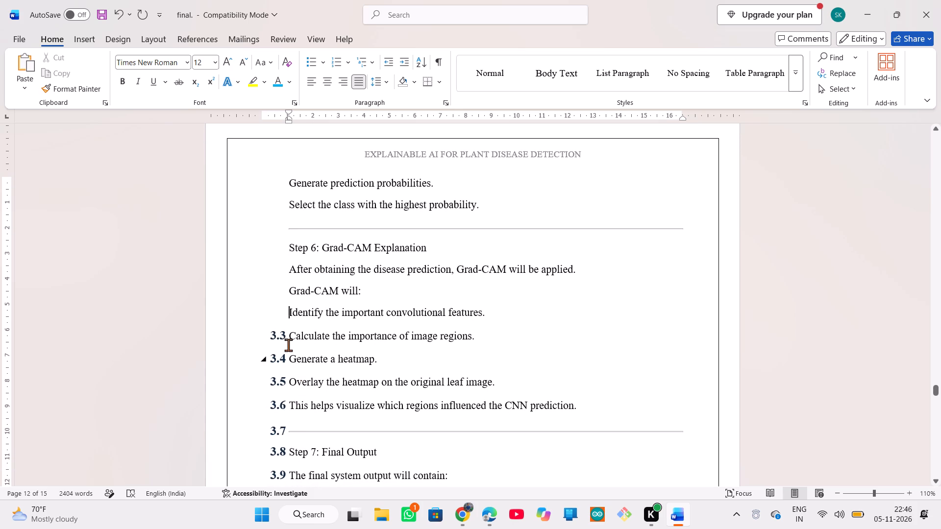
{"action": "left_click", "coordinate": [291, 336]}
{"action": "key", "text": "BackSpace"}
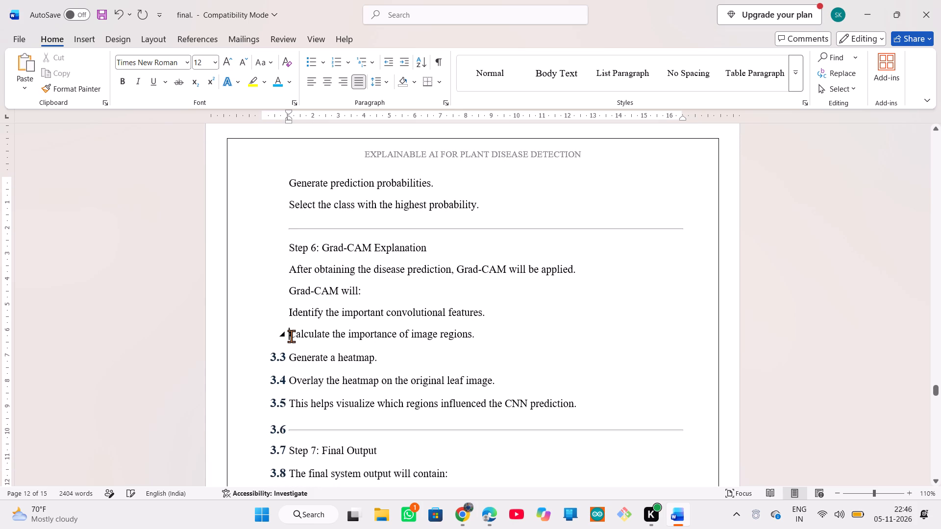
{"action": "key", "text": "Down"}
{"action": "key", "text": "BackSpace"}
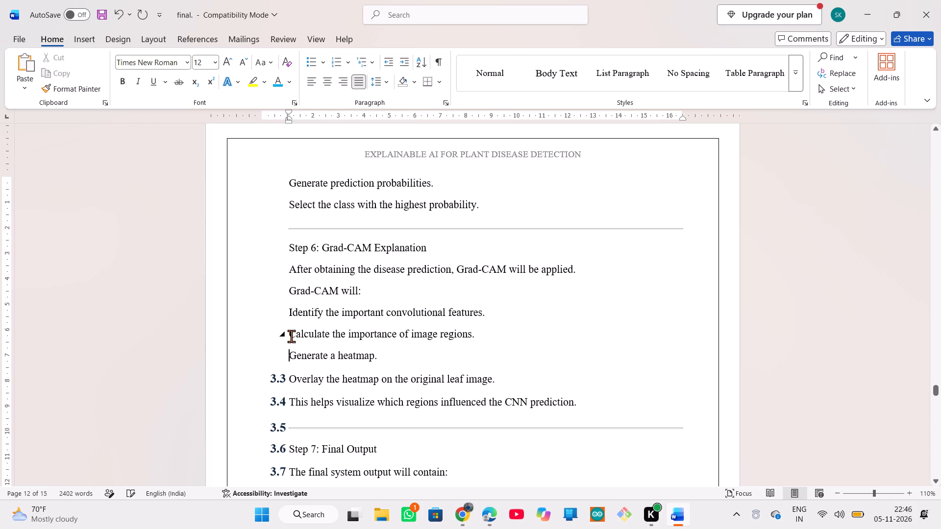
{"action": "key", "text": "Down"}
{"action": "key", "text": "BackSpace"}
{"action": "key", "text": "Down"}
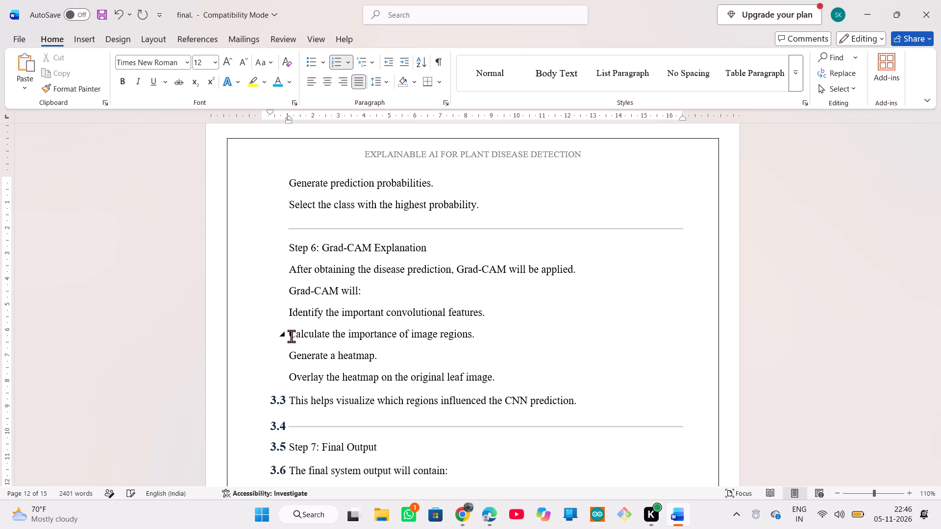
{"action": "key", "text": "BackSpace"}
Remove the heading numbers from the divider above Step 7: Final Output and its lines through "Input leaf image.", keeping that line's indent.
{"action": "key", "text": "Down"}
{"action": "key", "text": "BackSpace"}
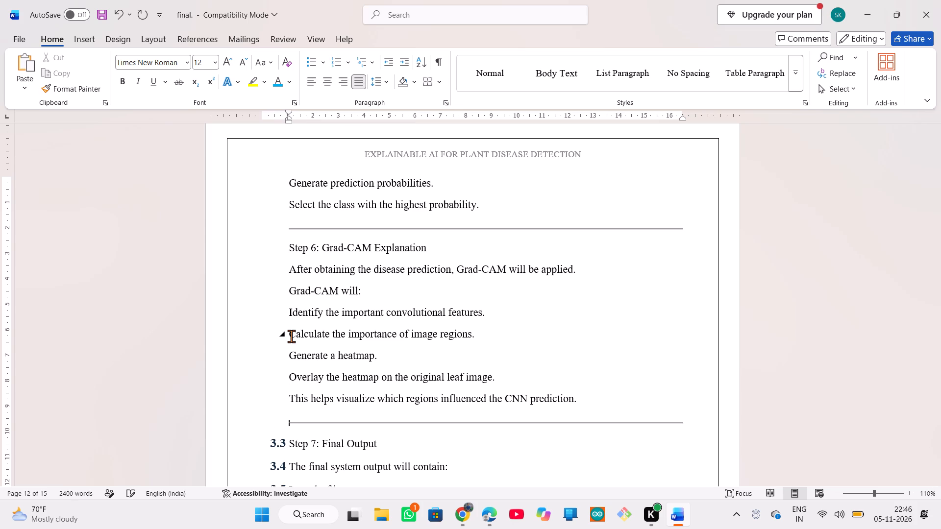
{"action": "key", "text": "Down"}
{"action": "key", "text": "BackSpace"}
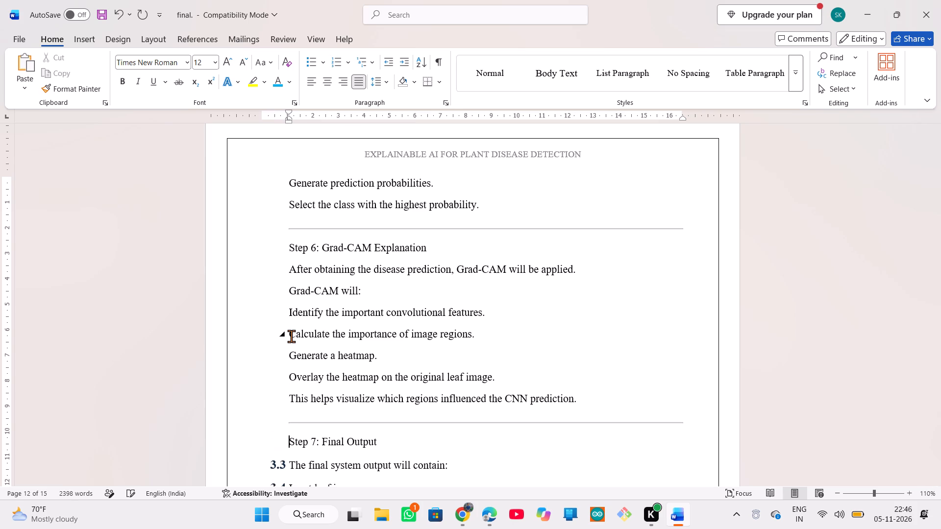
{"action": "key", "text": "Down"}
{"action": "key", "text": "BackSpace"}
{"action": "key", "text": "Down"}
{"action": "key", "text": "Down"}
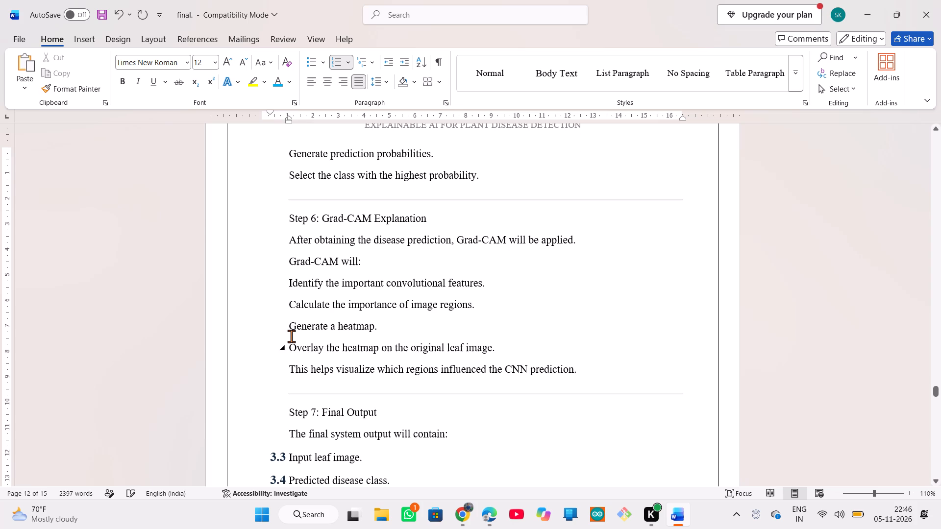
{"action": "key", "text": "Up"}
{"action": "key", "text": "BackSpace"}
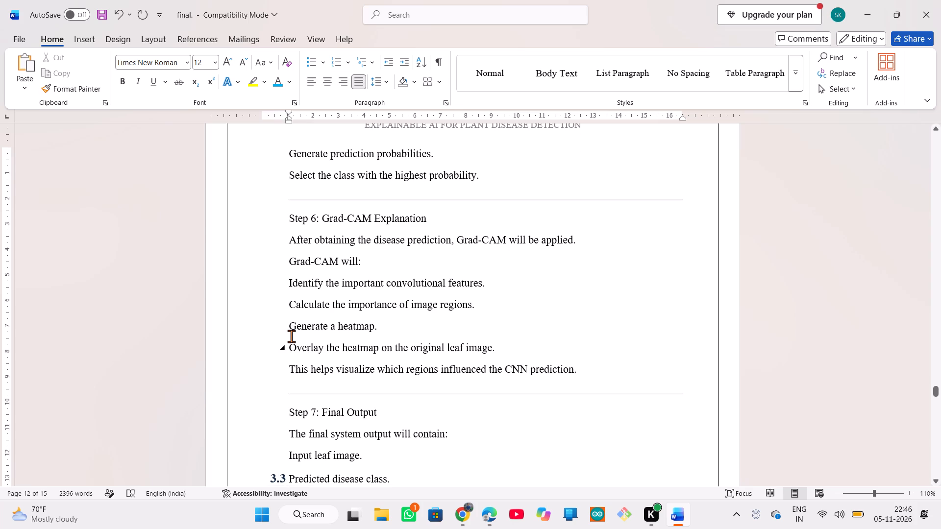
{"action": "key", "text": "BackSpace"}
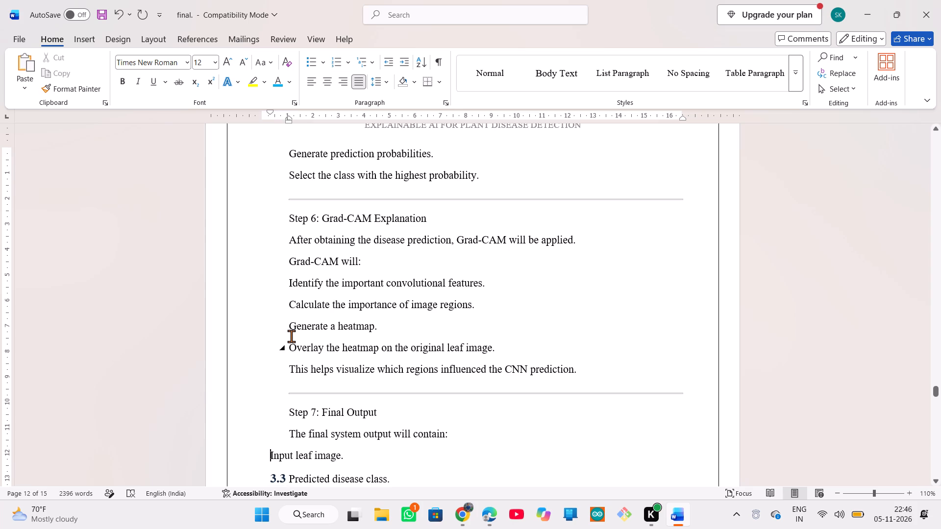
{"action": "key", "text": "ctrl+z"}
Remove the heading numbers from the Step 7 lines "Predicted disease class." through "Grad-CAM heatmap.".
{"action": "key", "text": "Down"}
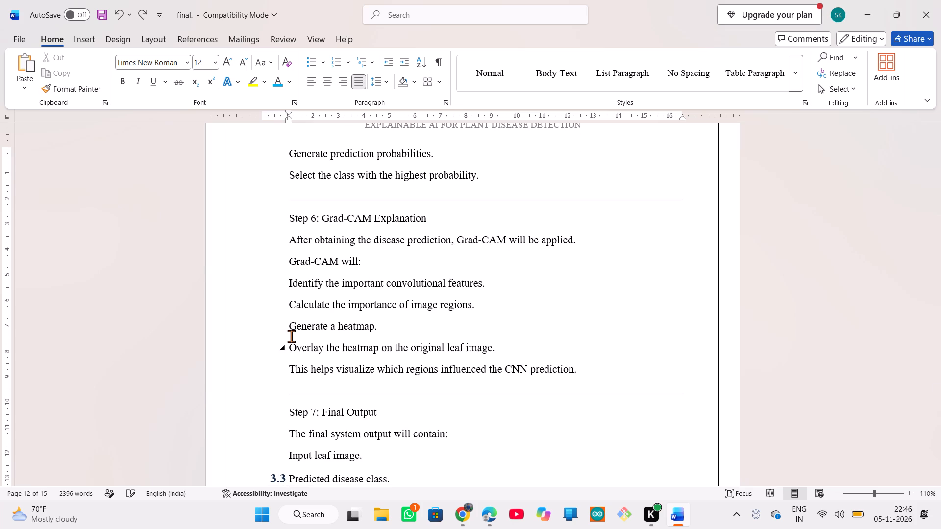
{"action": "key", "text": "BackSpace"}
{"action": "key", "text": "Down"}
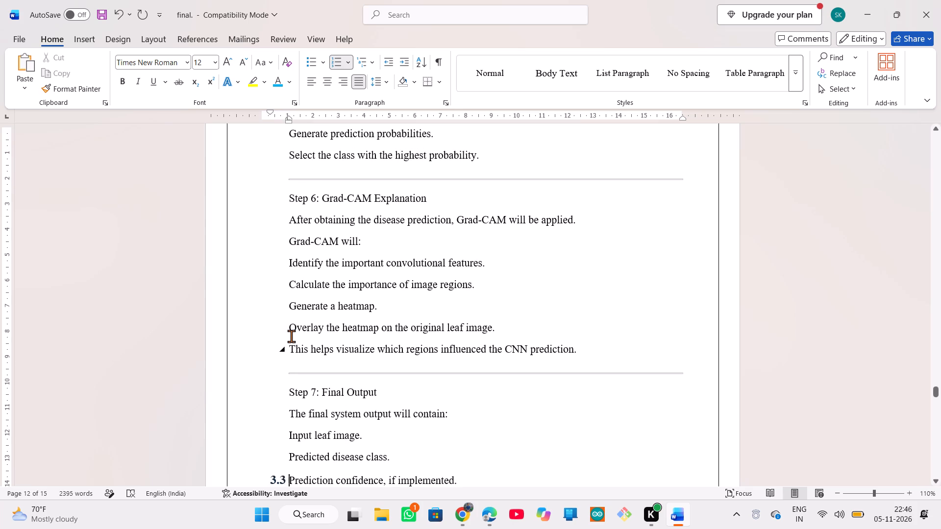
{"action": "key", "text": "BackSpace"}
{"action": "key", "text": "Down"}
{"action": "key", "text": "Up"}
{"action": "key", "text": "Down"}
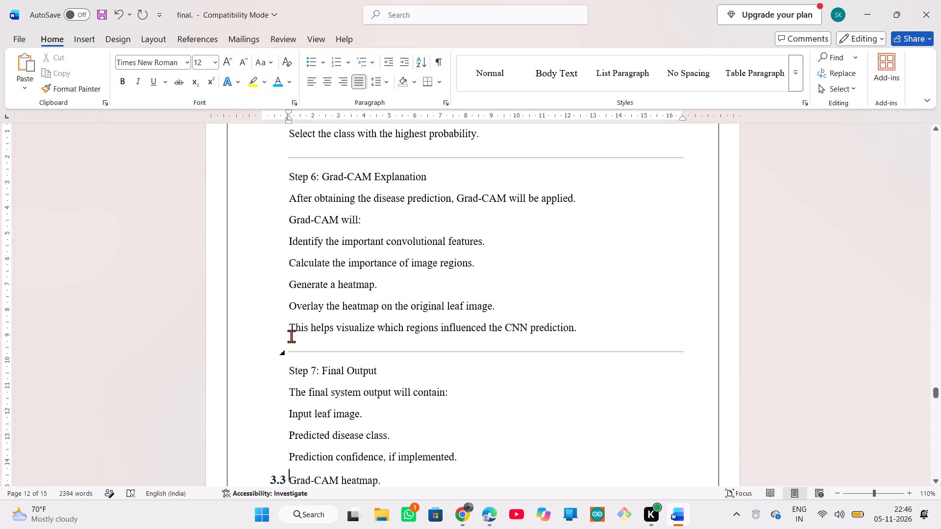
{"action": "key", "text": "BackSpace"}
{"action": "key", "text": "Down"}
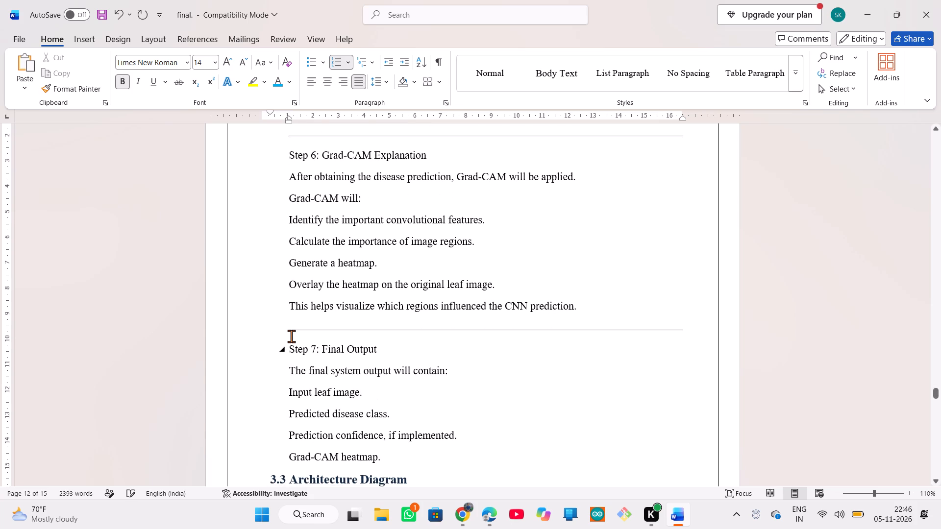
Delete the horizontal divider lines above Step 7: Final Output, Step 6: Grad-CAM Explanation and Step 4: Model Training.
{"action": "left_click", "coordinate": [468, 332]}
{"action": "key", "text": "Delete"}
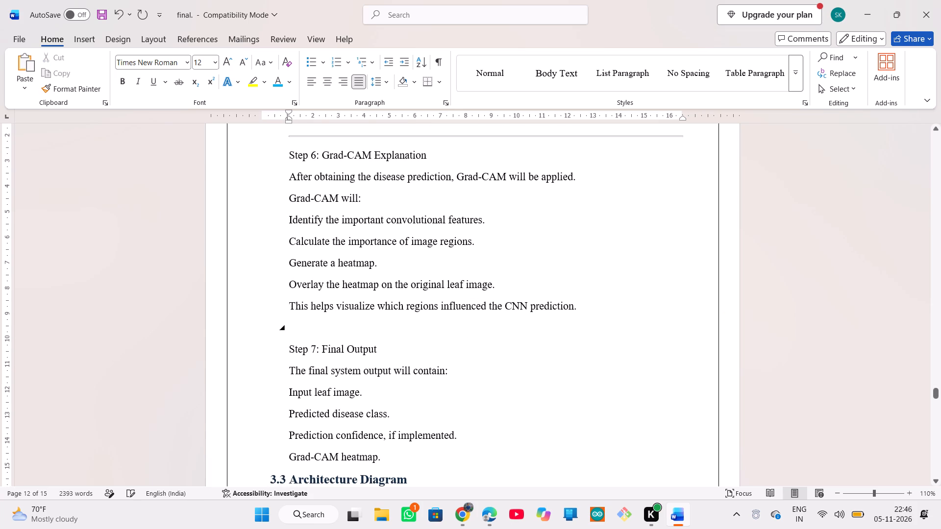
{"action": "left_click", "coordinate": [470, 134]}
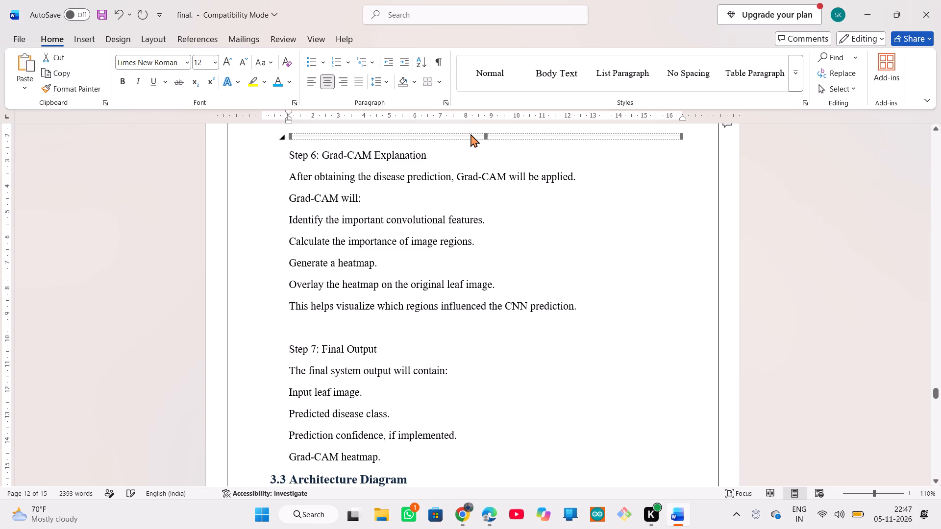
{"action": "key", "text": "Delete"}
{"action": "scroll", "coordinate": [470, 134], "scroll_direction": "up", "scroll_amount": 4}
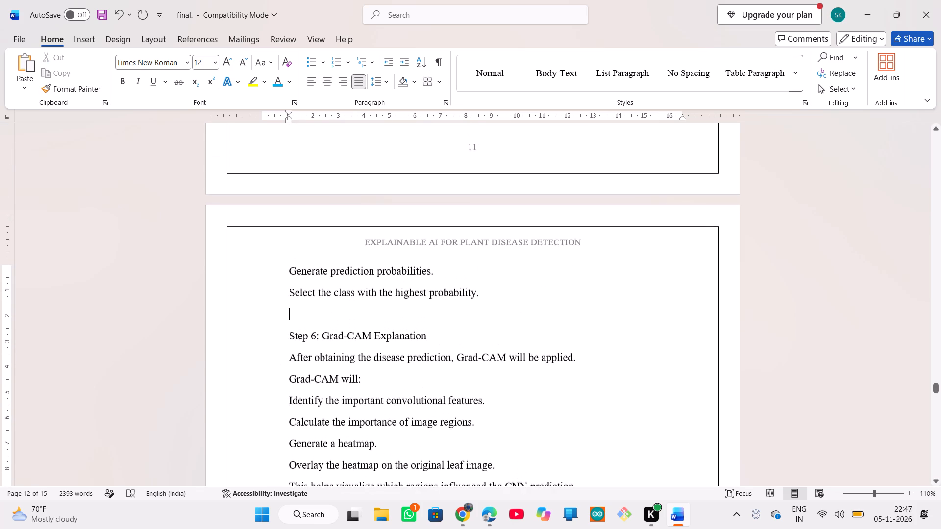
{"action": "scroll", "coordinate": [463, 270], "scroll_direction": "up", "scroll_amount": 8}
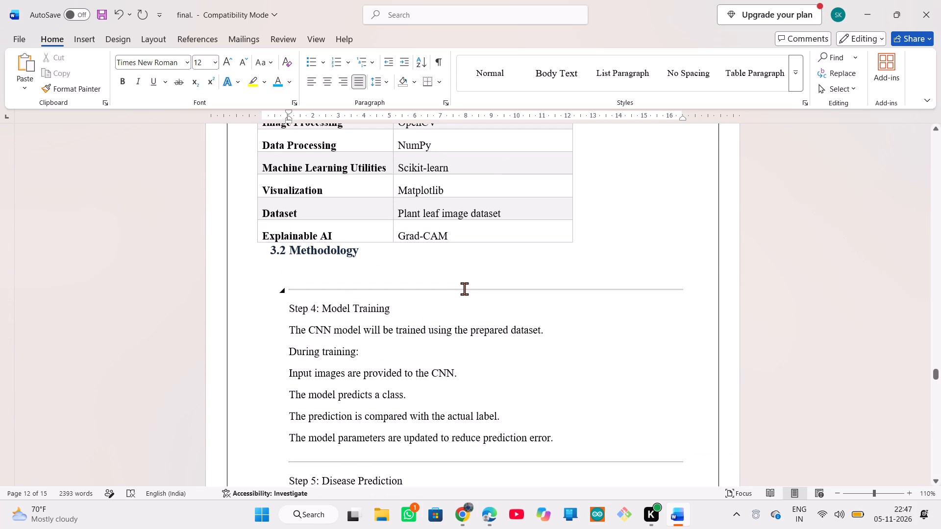
{"action": "left_click", "coordinate": [463, 296]}
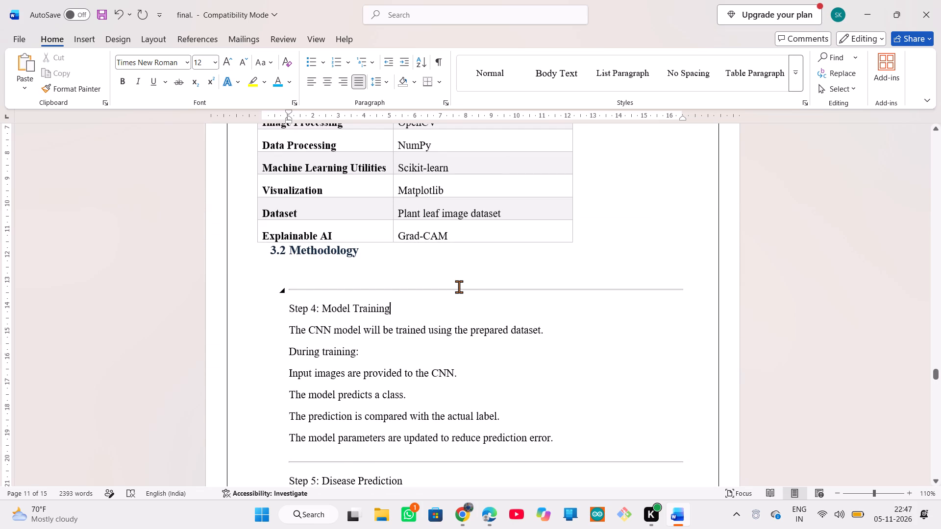
{"action": "left_click", "coordinate": [459, 287]}
{"action": "key", "text": "Delete"}
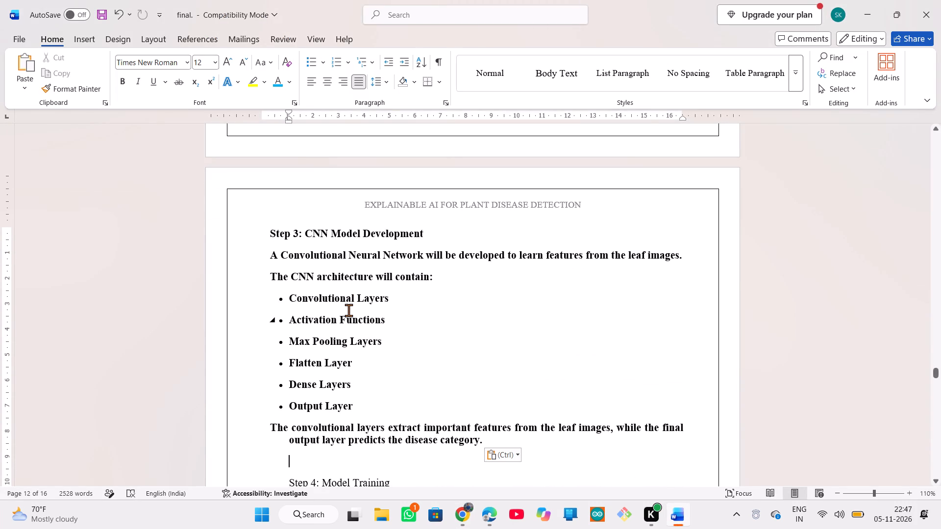
Remove bold from the pasted methodology text, from "The proposed system follows the following methodology." through the end of Step 3.
{"action": "key", "text": "shift+Up"}
{"action": "key", "text": "shift+Up"}
{"action": "key", "text": "shift+Up"}
{"action": "key", "text": "shift+Up"}
{"action": "key", "text": "shift+Up"}
{"action": "key", "text": "shift+Up"}
{"action": "key", "text": "shift+Up"}
{"action": "key", "text": "shift+Up"}
{"action": "key", "text": "shift+Up"}
{"action": "key", "text": "shift+Up"}
{"action": "key", "text": "shift+Up"}
{"action": "key", "text": "shift+Up"}
{"action": "key", "text": "shift+Up"}
{"action": "key", "text": "shift+Up"}
{"action": "key", "text": "shift+Up"}
{"action": "key", "text": "shift+Up"}
{"action": "key", "text": "shift+Up"}
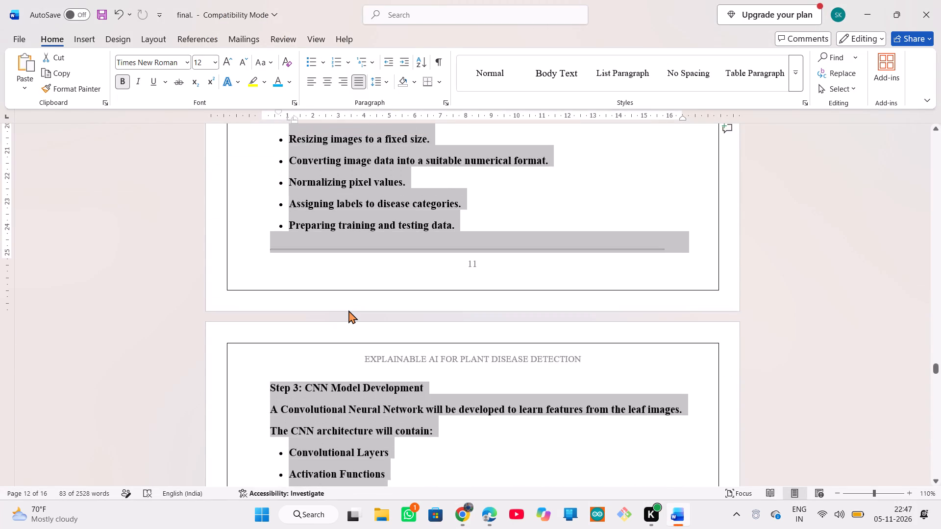
{"action": "key", "text": "shift+Up"}
{"action": "key", "text": "shift+Up"}
{"action": "key", "text": "shift+Up"}
{"action": "key", "text": "shift+Up"}
{"action": "key", "text": "shift+Up"}
{"action": "key", "text": "shift+Up"}
{"action": "key", "text": "shift+Up"}
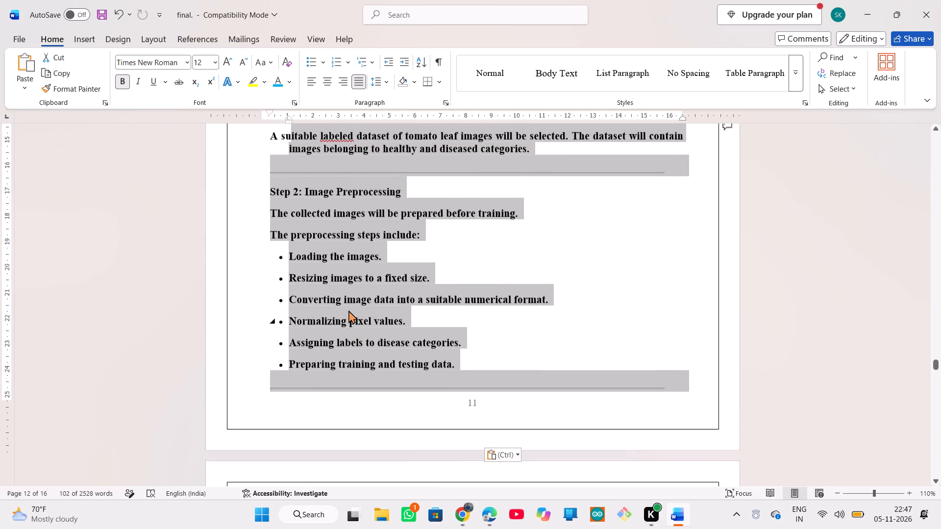
{"action": "key", "text": "shift+Up"}
{"action": "key", "text": "shift+Up"}
{"action": "key", "text": "shift+Up"}
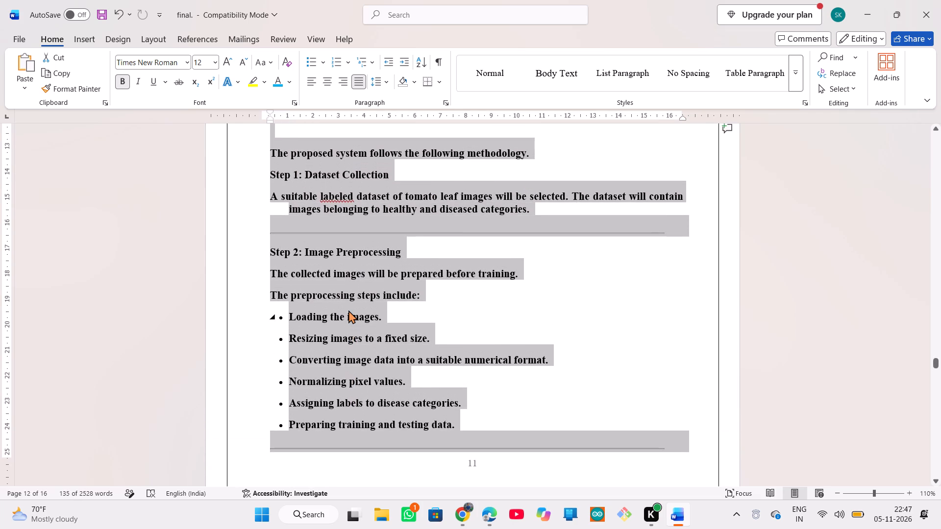
{"action": "key", "text": "shift+Down"}
{"action": "key", "text": "shift+Left"}
{"action": "key", "text": "shift+Left"}
{"action": "key", "text": "shift+Left"}
{"action": "key", "text": "ctrl+b"}
Delete the horizontal divider and its empty line above Step 2: Image Preprocessing.
{"action": "left_click", "coordinate": [412, 236]}
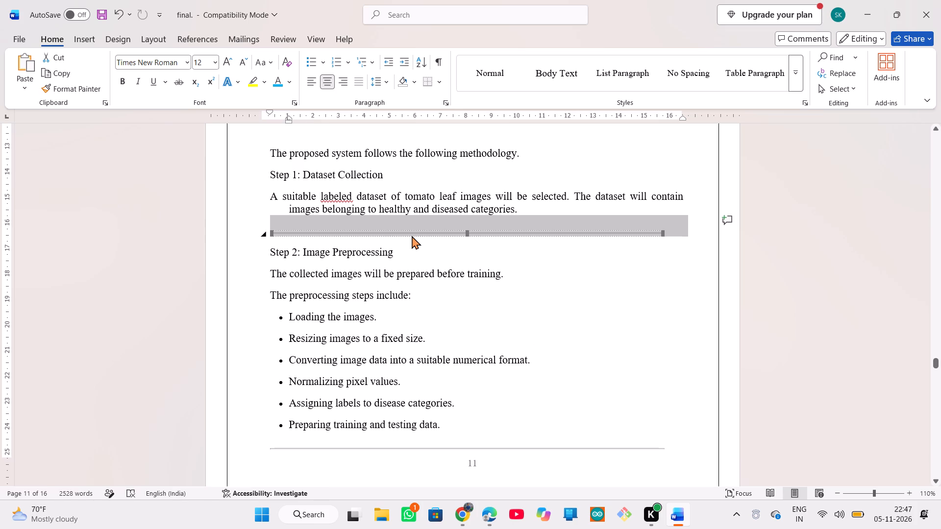
{"action": "key", "text": "Delete"}
{"action": "key", "text": "BackSpace"}
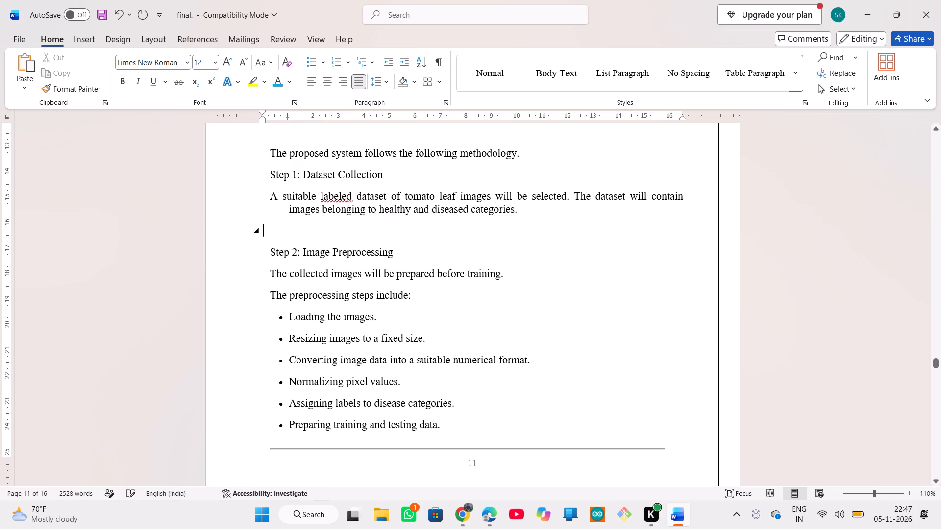
{"action": "key", "text": "BackSpace"}
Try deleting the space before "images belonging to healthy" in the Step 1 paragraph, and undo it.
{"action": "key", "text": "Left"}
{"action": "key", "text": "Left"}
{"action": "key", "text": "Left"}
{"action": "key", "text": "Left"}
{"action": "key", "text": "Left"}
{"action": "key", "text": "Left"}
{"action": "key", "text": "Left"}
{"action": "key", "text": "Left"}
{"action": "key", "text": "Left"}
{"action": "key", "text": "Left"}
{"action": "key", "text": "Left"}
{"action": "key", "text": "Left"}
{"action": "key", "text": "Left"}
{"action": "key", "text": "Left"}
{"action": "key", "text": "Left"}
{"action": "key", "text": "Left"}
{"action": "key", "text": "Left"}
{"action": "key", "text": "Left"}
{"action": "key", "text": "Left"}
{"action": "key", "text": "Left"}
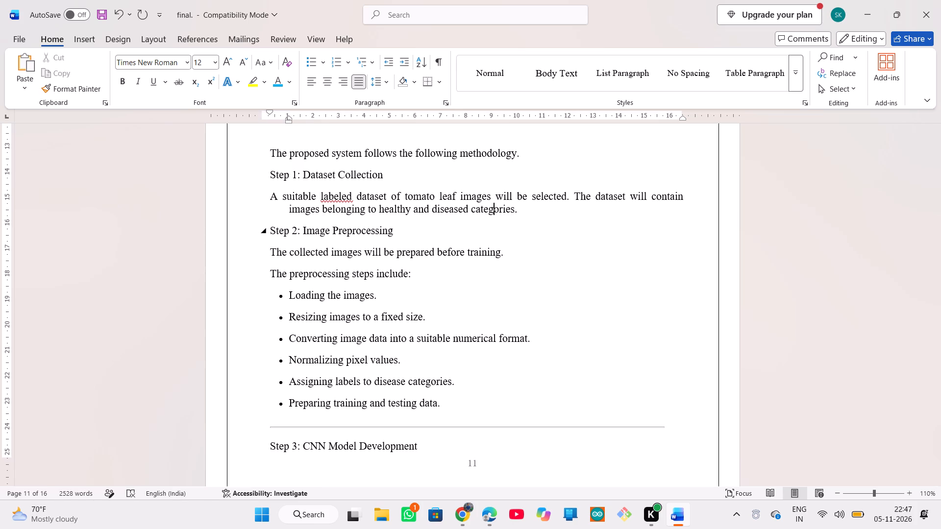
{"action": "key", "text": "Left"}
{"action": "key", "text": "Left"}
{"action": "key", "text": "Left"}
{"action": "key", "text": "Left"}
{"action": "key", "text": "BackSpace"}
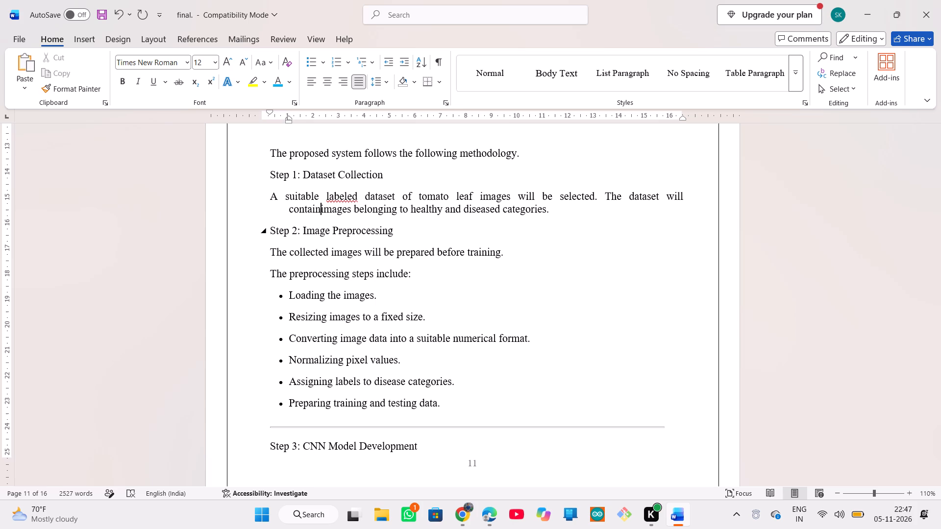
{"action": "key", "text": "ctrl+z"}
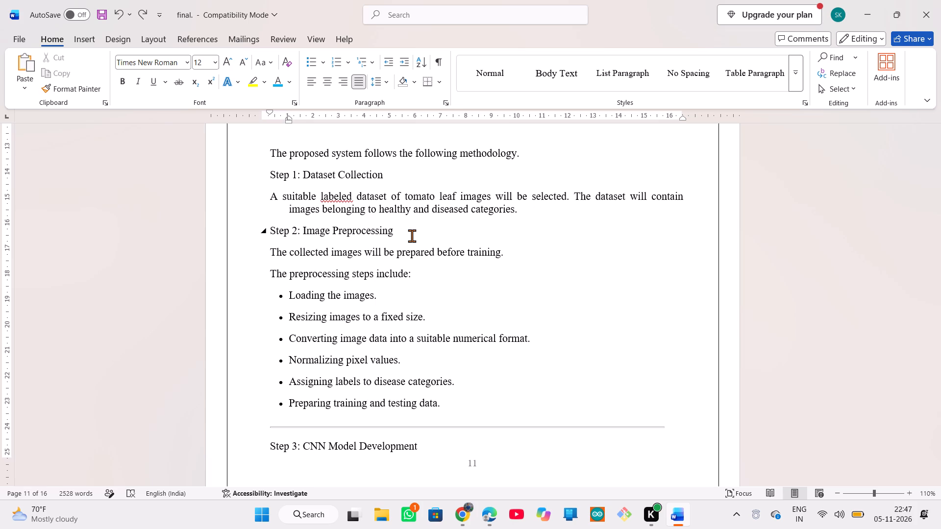
Delete the horizontal divider and its empty line above Step 3: CNN Model Development.
{"action": "scroll", "coordinate": [486, 311], "scroll_direction": "down", "scroll_amount": 3}
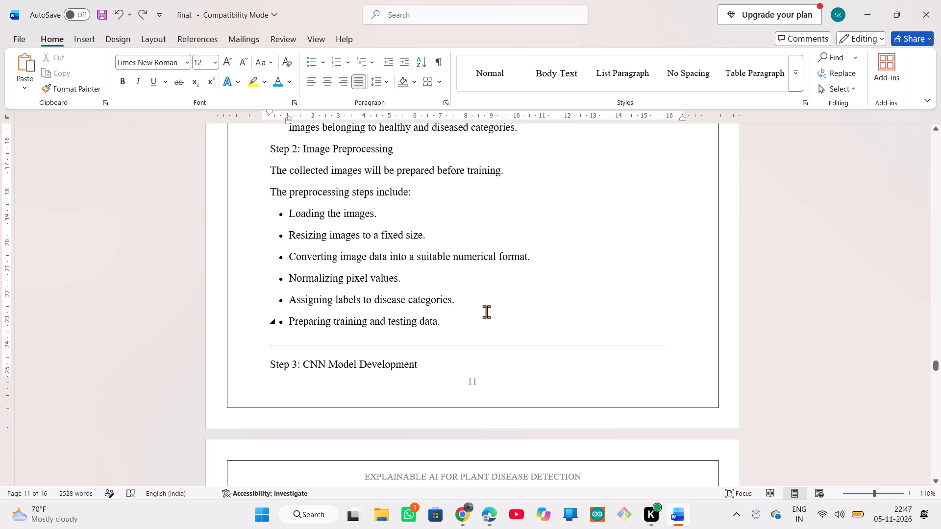
{"action": "left_click", "coordinate": [470, 342]}
{"action": "key", "text": "BackSpace"}
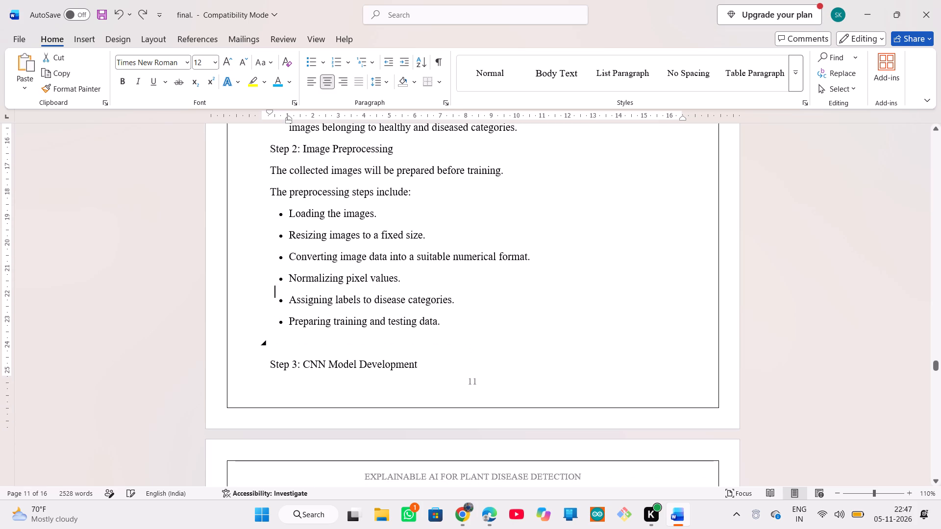
{"action": "key", "text": "BackSpace"}
{"action": "key", "text": "BackSpace"}
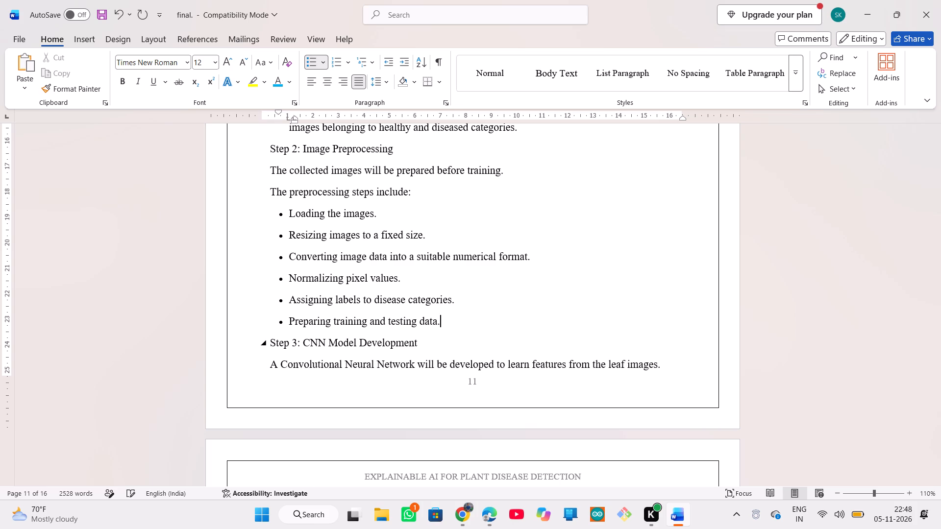
Delete the empty paragraph between the end of Step 3 and Step 4: Model Training.
{"action": "scroll", "coordinate": [470, 342], "scroll_direction": "down", "scroll_amount": 8}
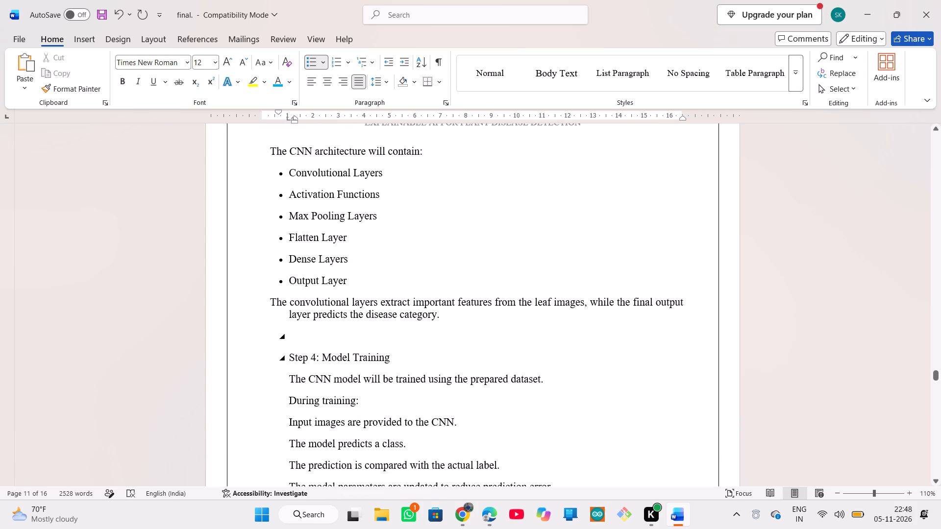
{"action": "scroll", "coordinate": [470, 342], "scroll_direction": "up", "scroll_amount": 3}
{"action": "scroll", "coordinate": [470, 342], "scroll_direction": "down", "scroll_amount": 3}
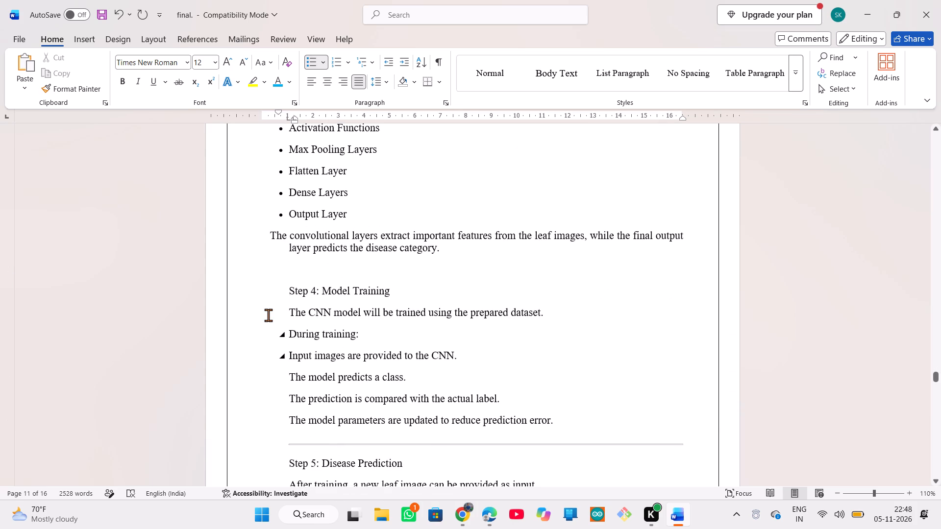
{"action": "left_click", "coordinate": [317, 281]}
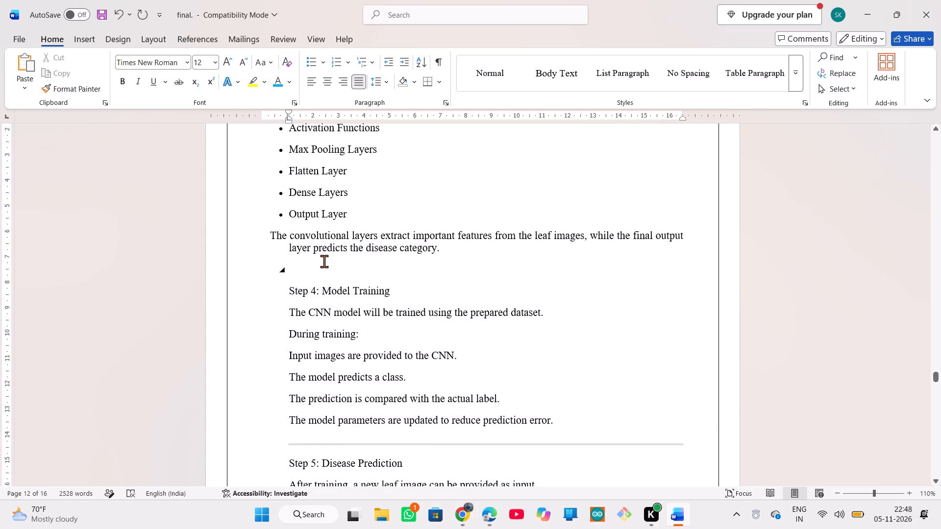
{"action": "left_click", "coordinate": [324, 261]}
{"action": "key", "text": "BackSpace"}
{"action": "key", "text": "BackSpace"}
{"action": "key", "text": "BackSpace"}
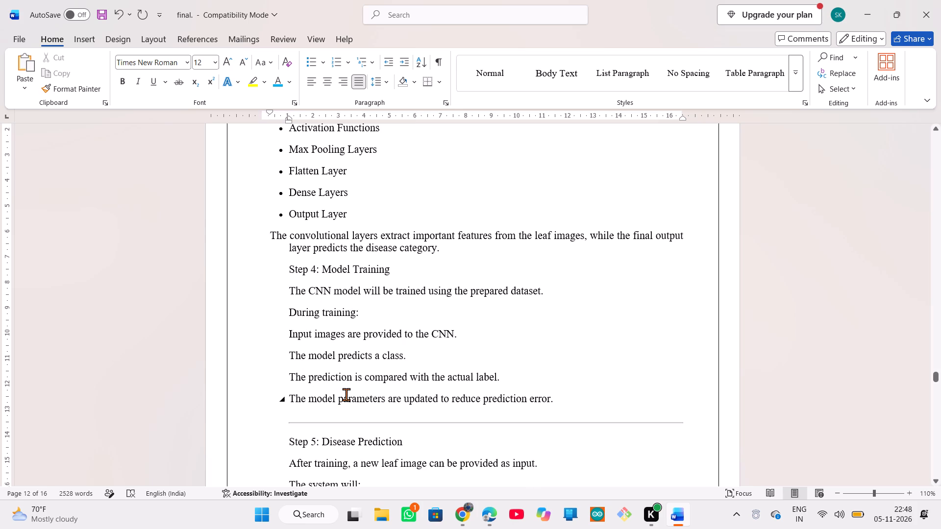
Remove the hanging indent from the paragraph "The convolutional layers extract important features" so its second line aligns with the first.
{"action": "left_click", "coordinate": [290, 248]}
{"action": "left_click_drag", "start_coordinate": [287, 120], "coordinate": [265, 124]}
{"action": "left_click_drag", "start_coordinate": [265, 124], "coordinate": [271, 119]}
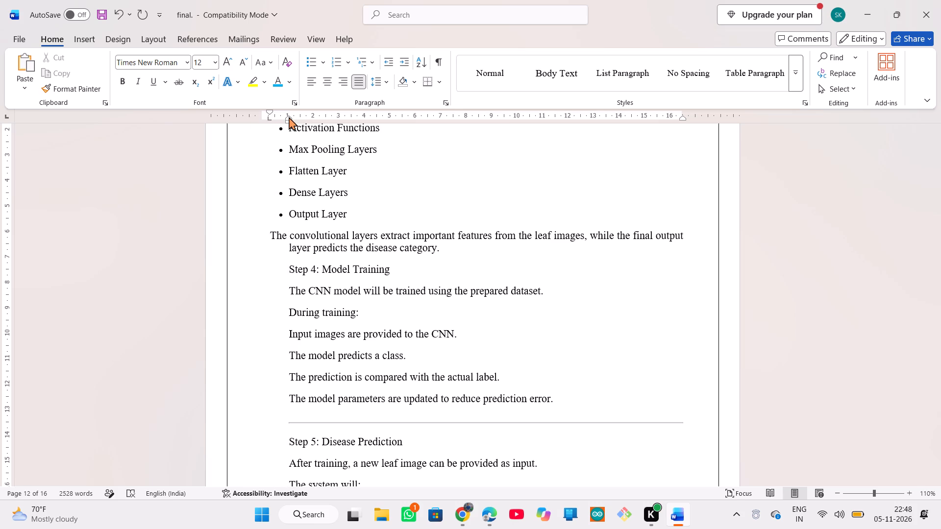
{"action": "left_click_drag", "start_coordinate": [289, 117], "coordinate": [269, 120]}
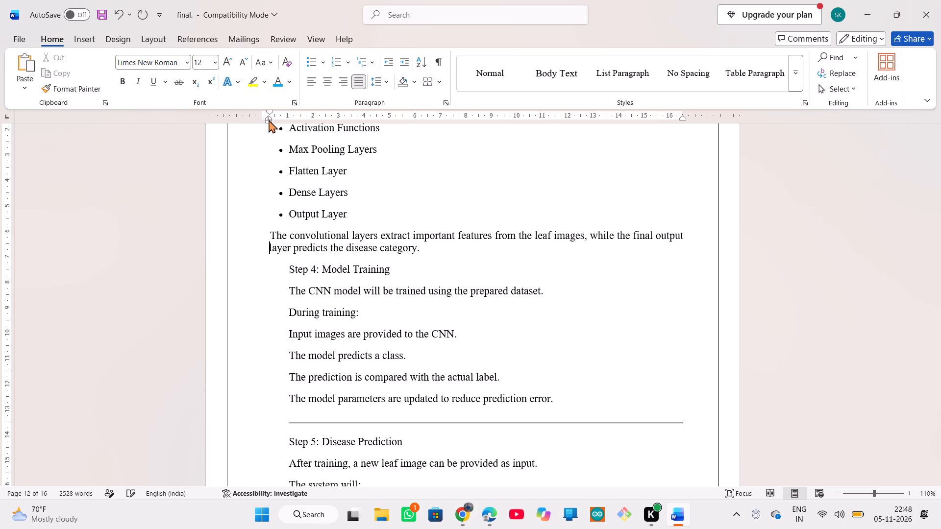
Remove the hanging indent from the Step 1 paragraph "A suitable labeled dataset of tomato leaf images", so both lines start at the body text margin.
{"action": "scroll", "coordinate": [431, 327], "scroll_direction": "up", "scroll_amount": 6}
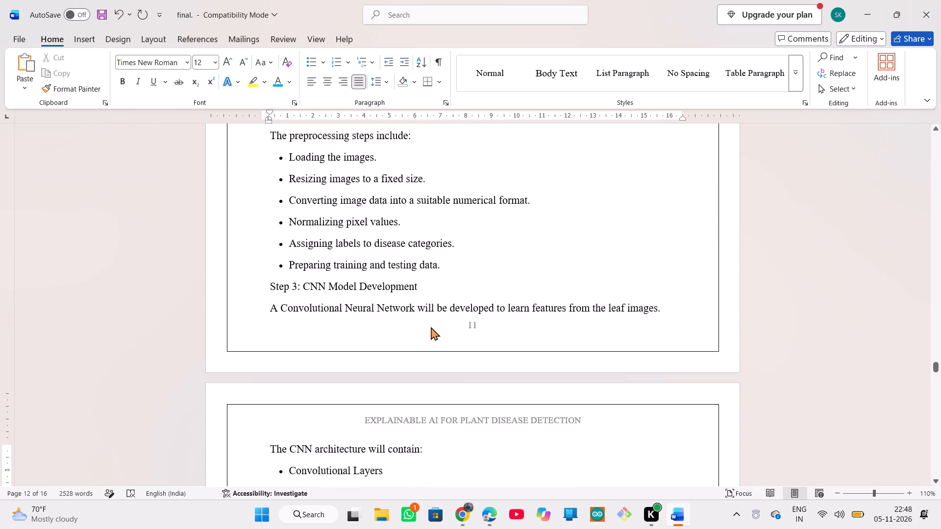
{"action": "scroll", "coordinate": [431, 327], "scroll_direction": "up", "scroll_amount": 5}
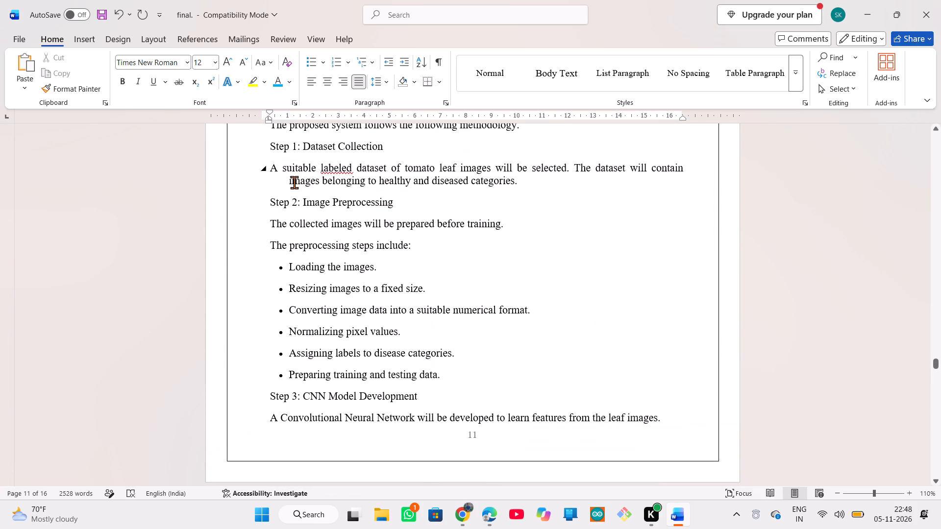
{"action": "left_click", "coordinate": [288, 179]}
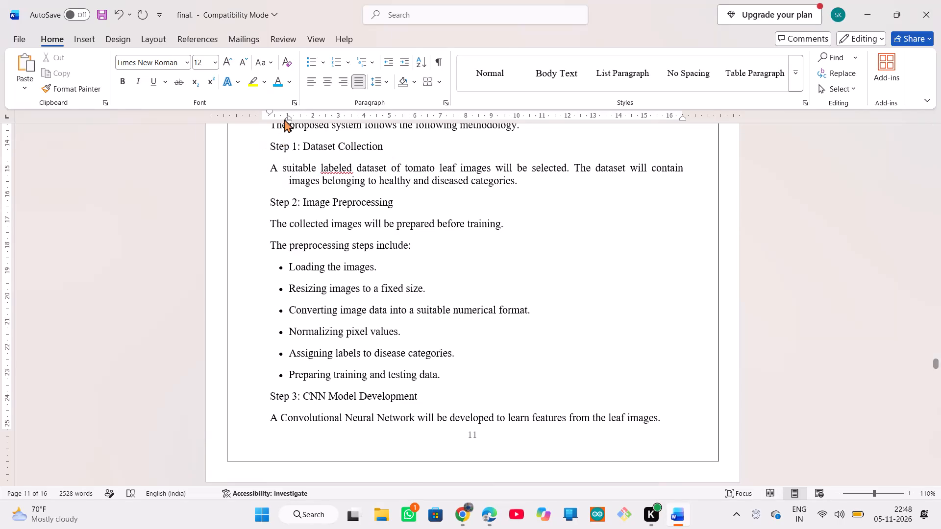
{"action": "left_click_drag", "start_coordinate": [288, 118], "coordinate": [271, 119]}
{"action": "left_click_drag", "start_coordinate": [271, 119], "coordinate": [270, 119]}
{"action": "left_click_drag", "start_coordinate": [290, 119], "coordinate": [277, 119]}
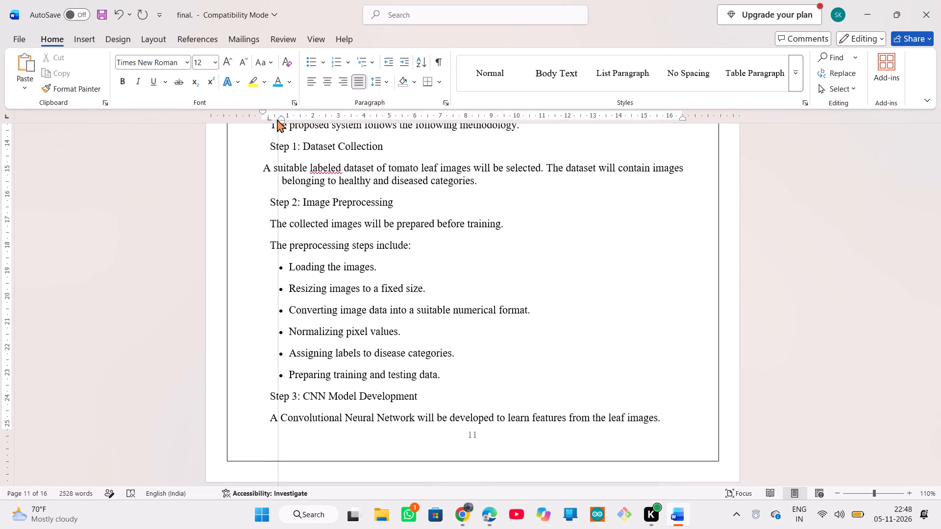
{"action": "left_click_drag", "start_coordinate": [277, 119], "coordinate": [268, 119]}
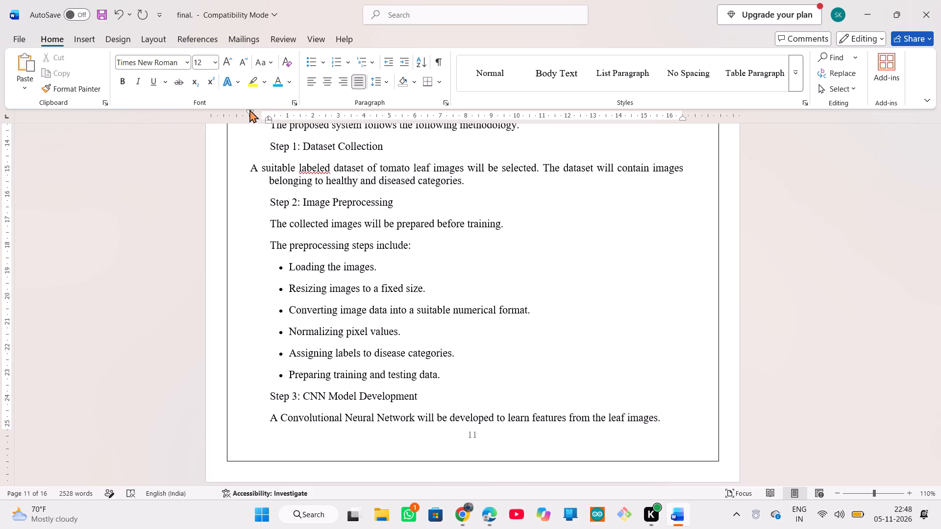
{"action": "left_click_drag", "start_coordinate": [249, 109], "coordinate": [267, 109]}
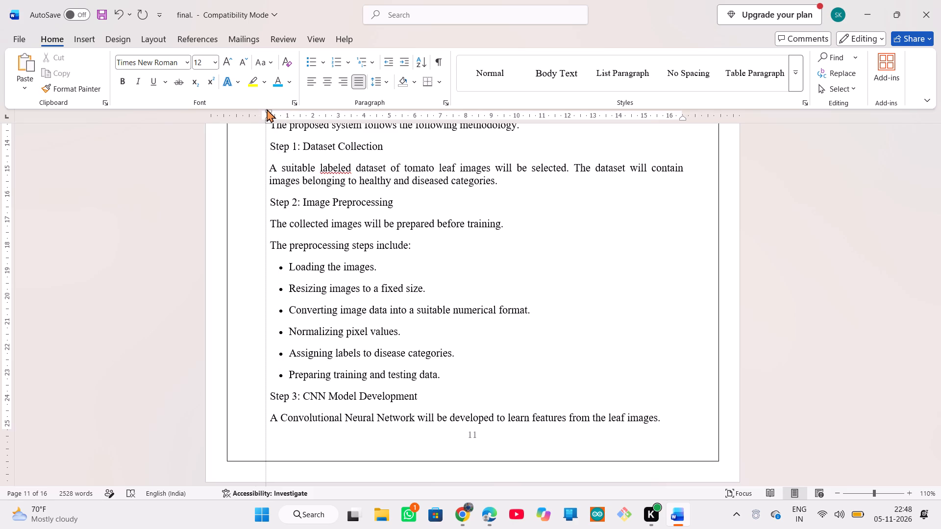
{"action": "left_click_drag", "start_coordinate": [267, 109], "coordinate": [269, 110]}
Delete the horizontal divider and its empty line above Step 5: Disease Prediction.
{"action": "scroll", "coordinate": [442, 251], "scroll_direction": "down", "scroll_amount": 11}
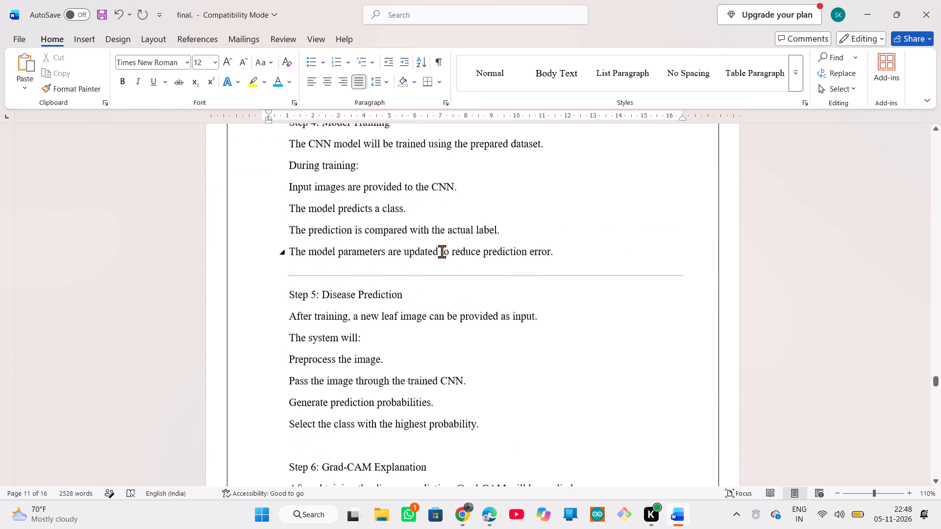
{"action": "left_click", "coordinate": [427, 275]}
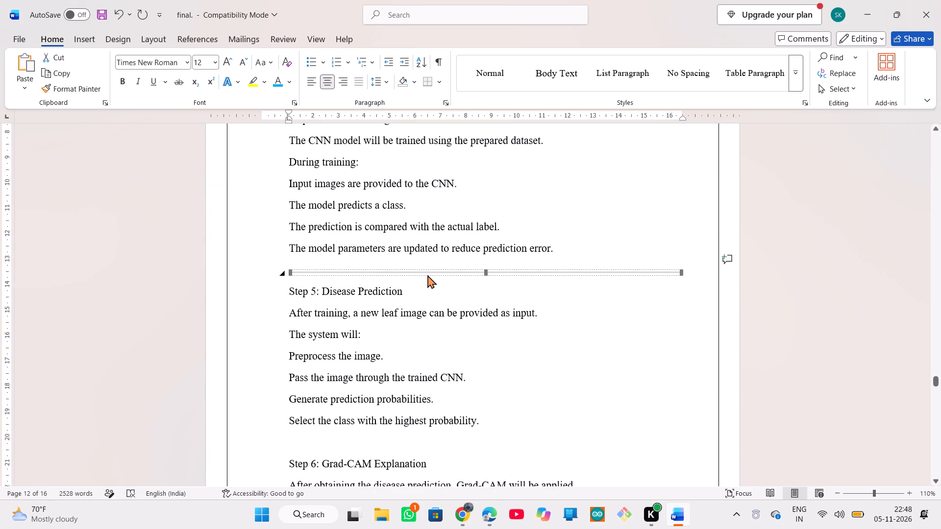
{"action": "key", "text": "Delete"}
{"action": "key", "text": "BackSpace"}
{"action": "key", "text": "BackSpace"}
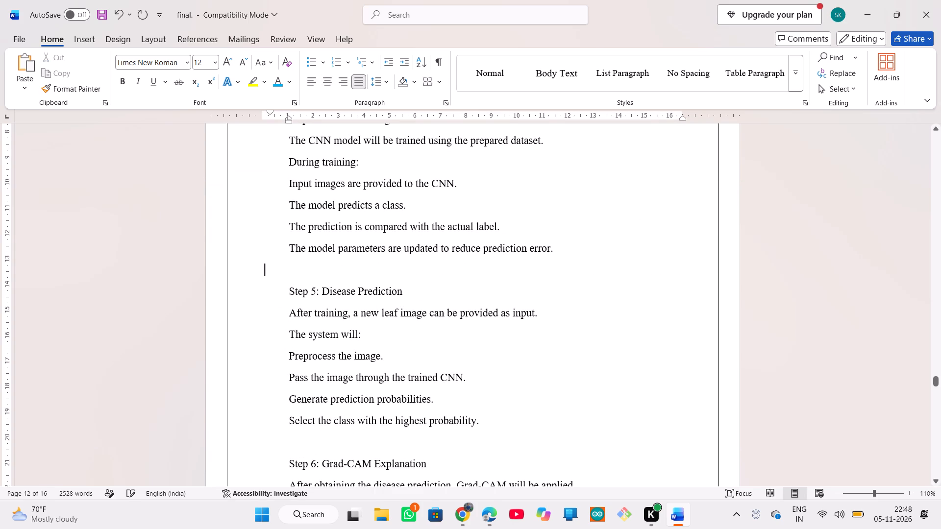
{"action": "key", "text": "BackSpace"}
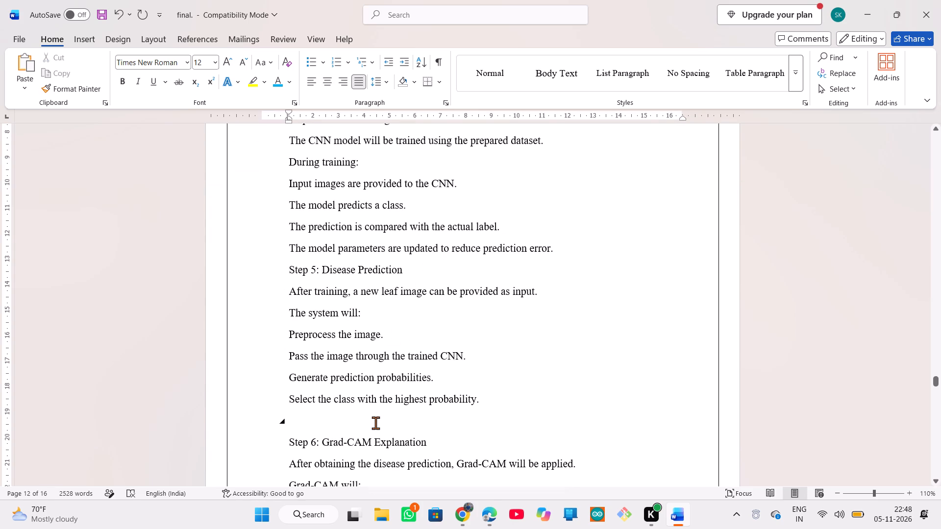
Delete the empty paragraphs above Step 6: Grad-CAM Explanation and above Step 7: Final Output.
{"action": "left_click", "coordinate": [373, 418]}
{"action": "key", "text": "BackSpace"}
{"action": "key", "text": "BackSpace"}
{"action": "key", "text": "BackSpace"}
{"action": "scroll", "coordinate": [373, 418], "scroll_direction": "down", "scroll_amount": 10}
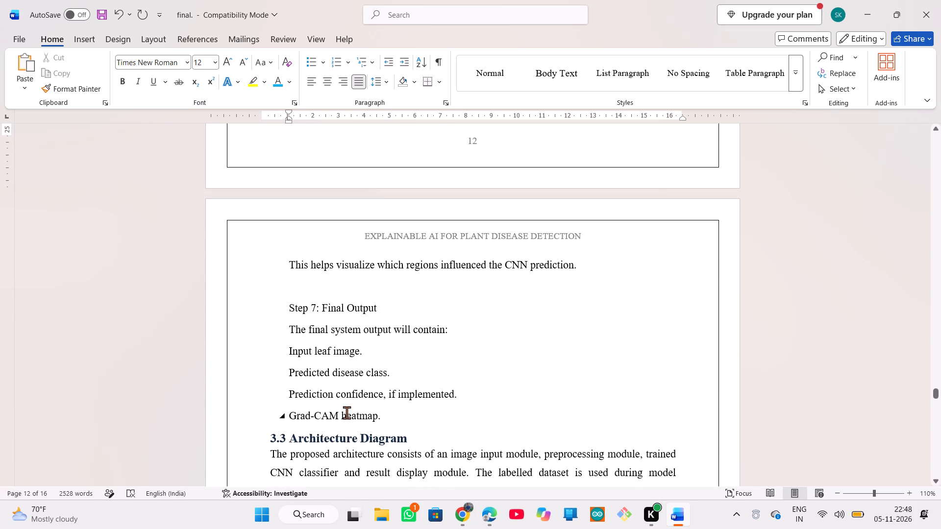
{"action": "left_click", "coordinate": [330, 285]}
{"action": "key", "text": "BackSpace"}
{"action": "key", "text": "BackSpace"}
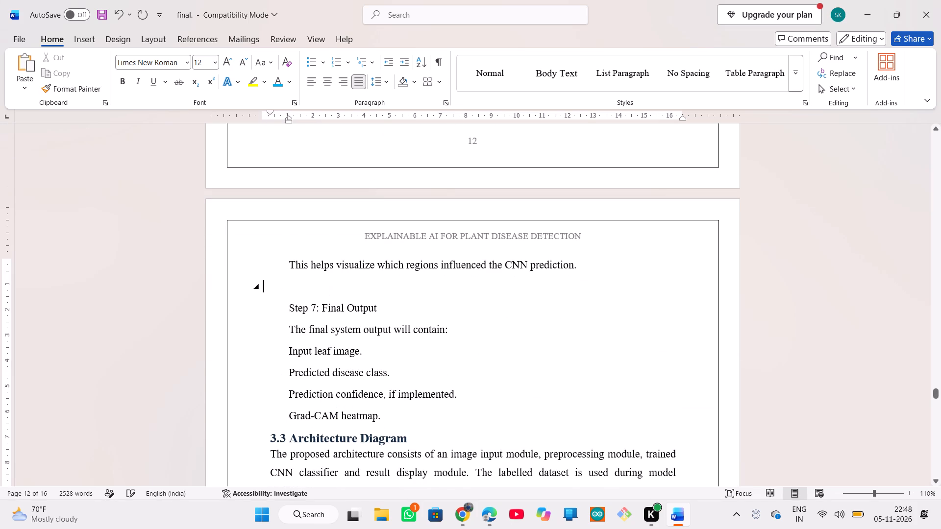
{"action": "key", "text": "BackSpace"}
Delete the empty line between the 3.2 Methodology heading and "The proposed system follows the following methodology.".
{"action": "scroll", "coordinate": [330, 285], "scroll_direction": "up", "scroll_amount": 4}
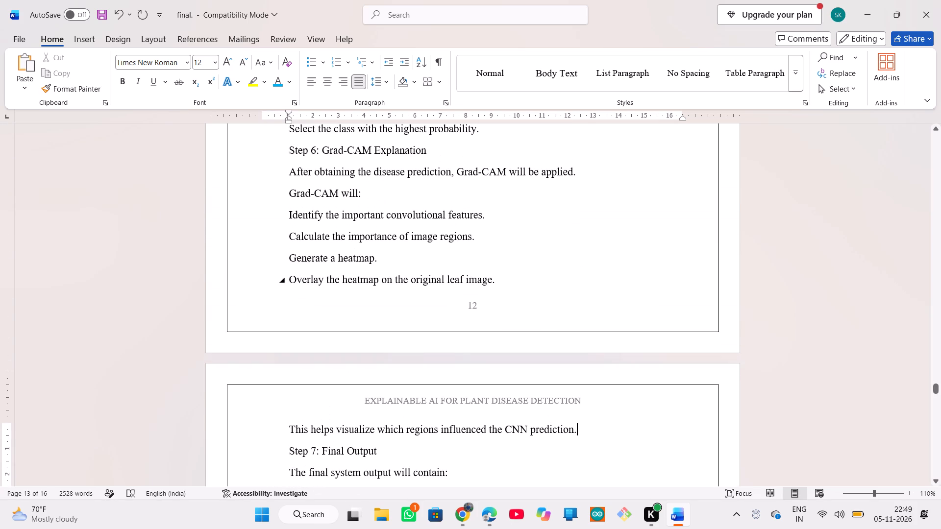
{"action": "scroll", "coordinate": [329, 219], "scroll_direction": "up", "scroll_amount": 15}
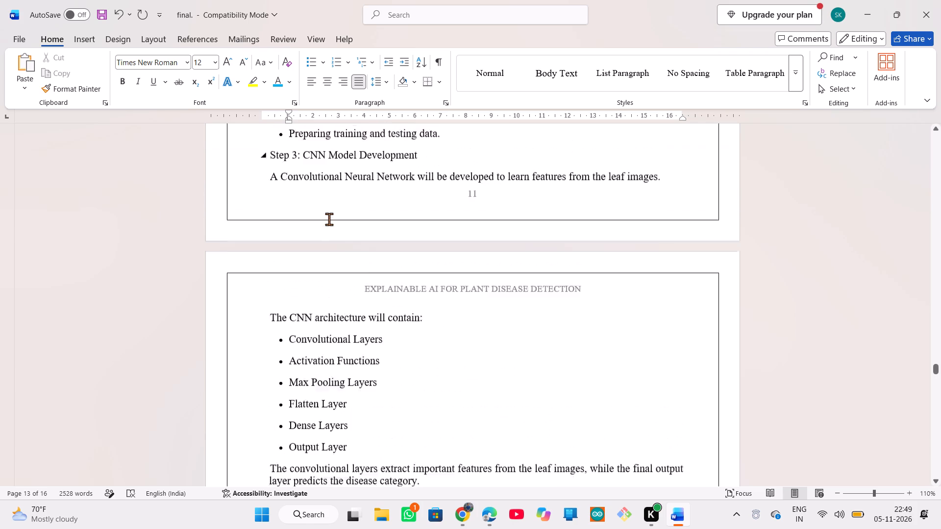
{"action": "scroll", "coordinate": [329, 219], "scroll_direction": "up", "scroll_amount": 5}
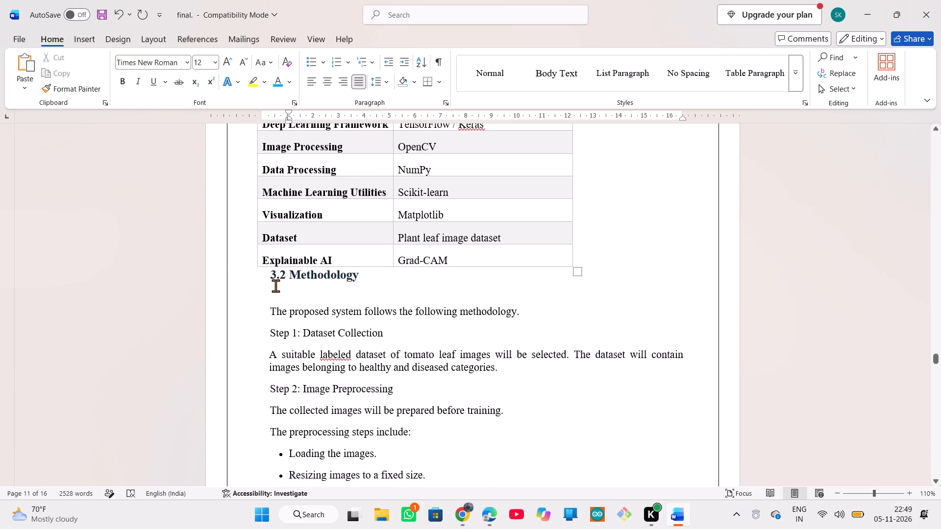
{"action": "left_click", "coordinate": [283, 296]}
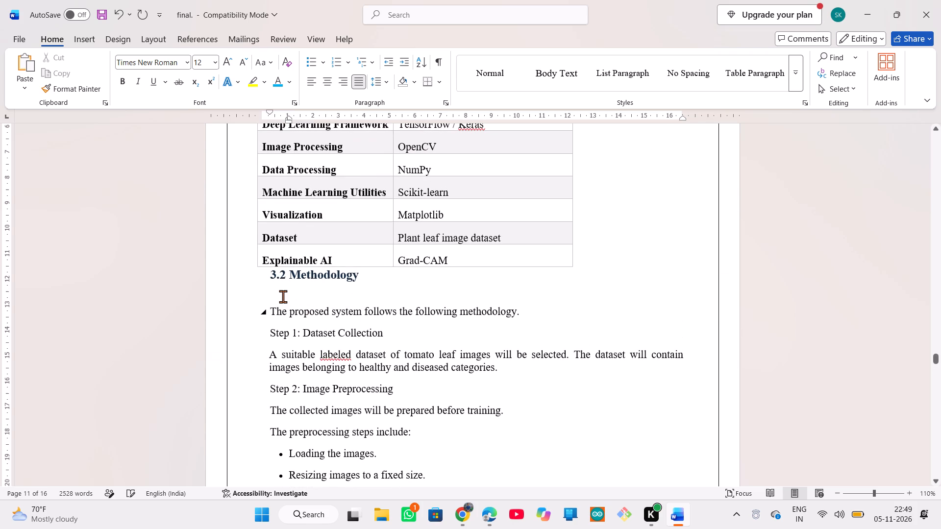
{"action": "key", "text": "Up"}
{"action": "key", "text": "BackSpace"}
{"action": "key", "text": "BackSpace"}
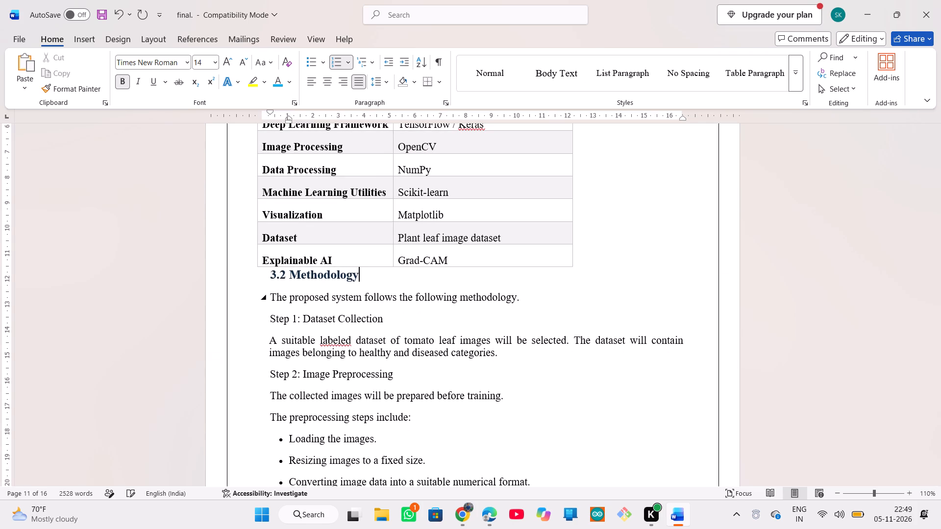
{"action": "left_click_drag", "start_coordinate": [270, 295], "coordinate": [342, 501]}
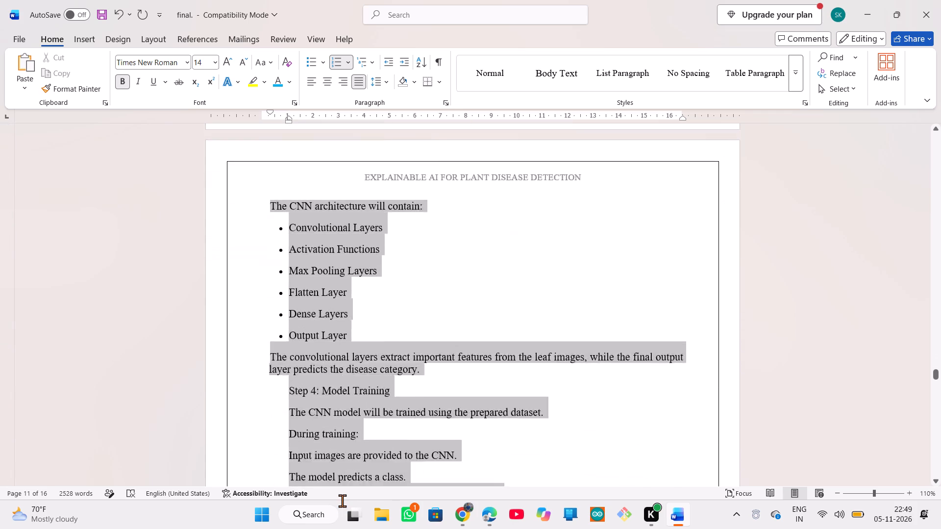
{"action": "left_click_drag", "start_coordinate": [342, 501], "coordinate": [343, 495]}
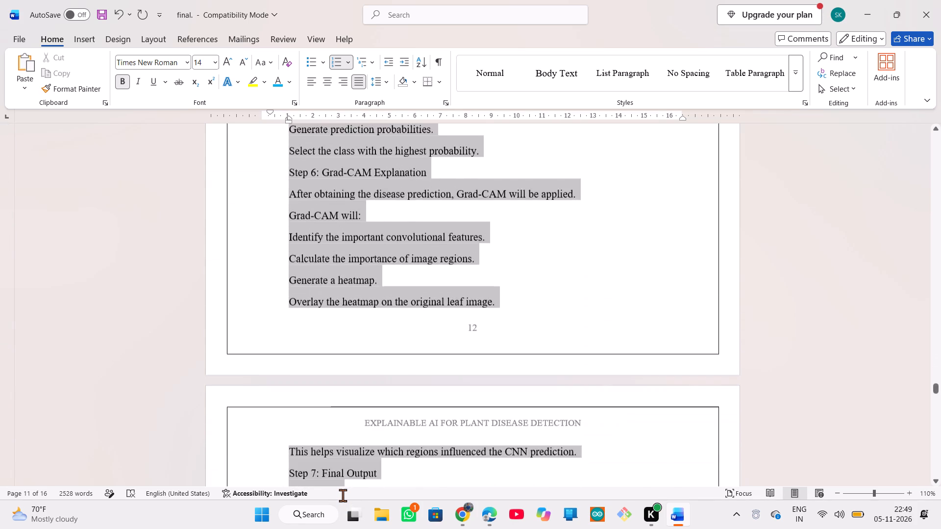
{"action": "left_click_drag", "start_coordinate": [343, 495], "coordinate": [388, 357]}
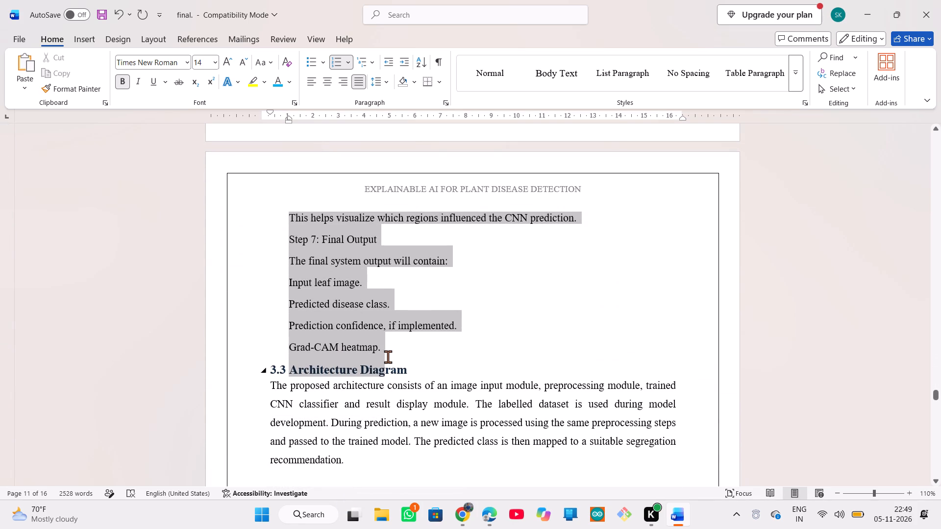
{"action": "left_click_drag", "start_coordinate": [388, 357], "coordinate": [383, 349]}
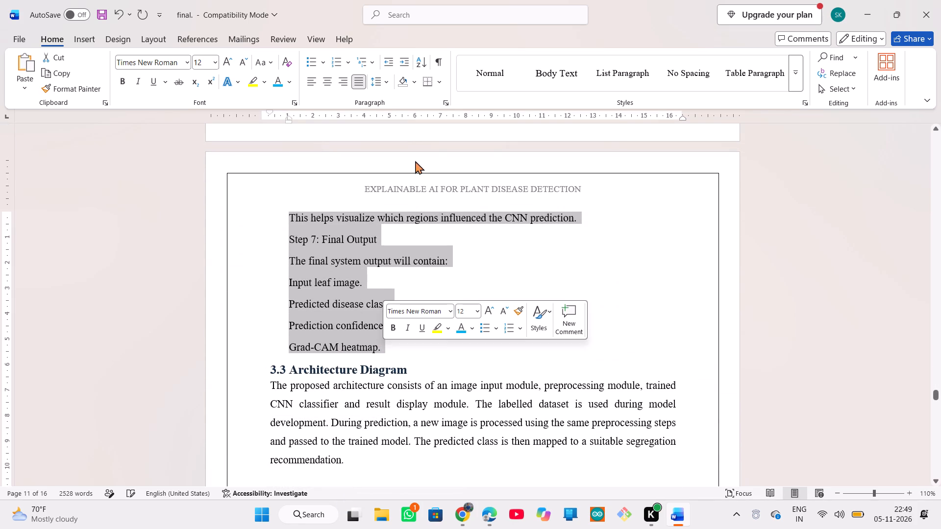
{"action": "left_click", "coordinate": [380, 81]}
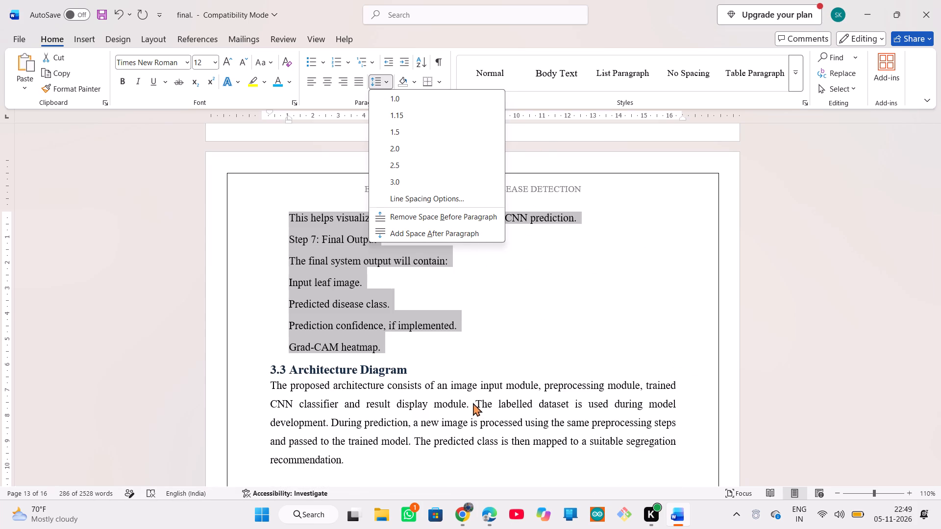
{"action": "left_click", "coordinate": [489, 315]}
Delete the blank space after the 3.3 Architecture Diagram paragraph so the architecture figure moves up directly beneath the text.
{"action": "scroll", "coordinate": [489, 315], "scroll_direction": "down", "scroll_amount": 3}
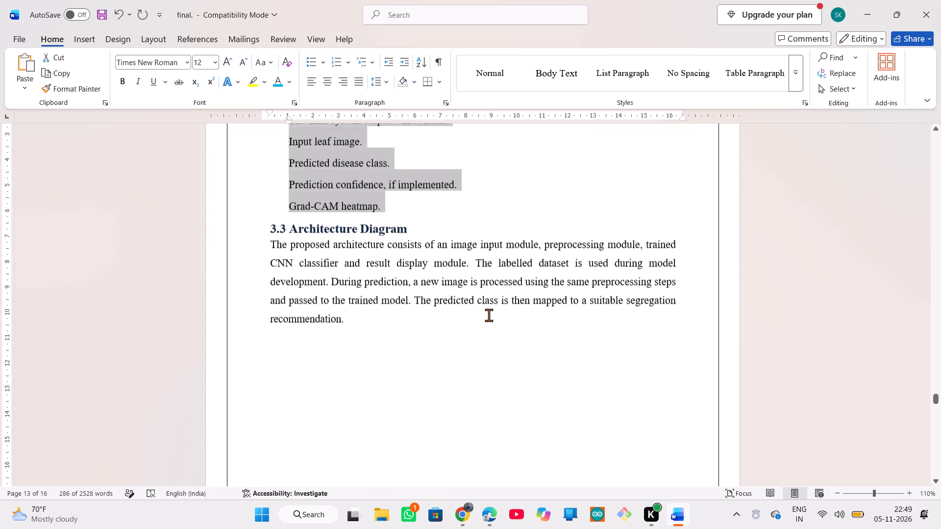
{"action": "scroll", "coordinate": [489, 315], "scroll_direction": "down", "scroll_amount": 1}
{"action": "left_click", "coordinate": [489, 315]}
{"action": "scroll", "coordinate": [489, 315], "scroll_direction": "down", "scroll_amount": 12}
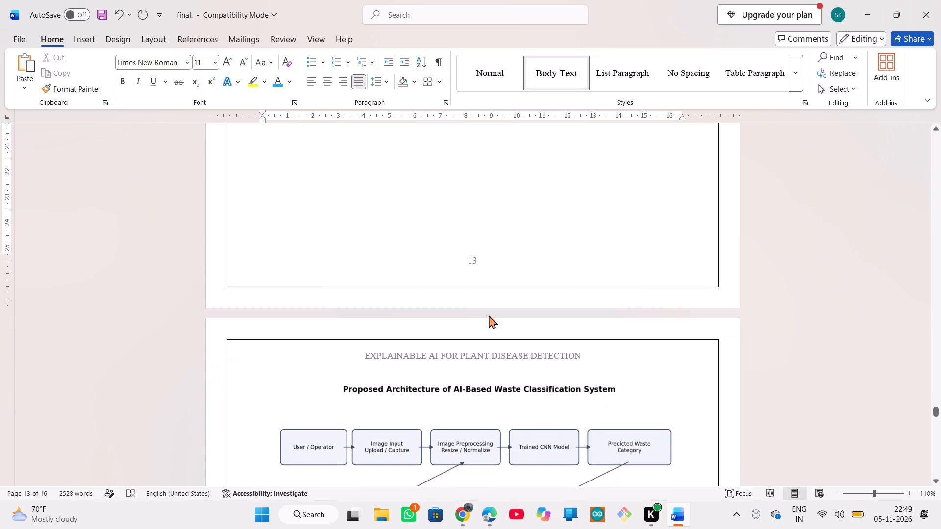
{"action": "scroll", "coordinate": [489, 315], "scroll_direction": "down", "scroll_amount": 2}
{"action": "scroll", "coordinate": [489, 315], "scroll_direction": "up", "scroll_amount": 13}
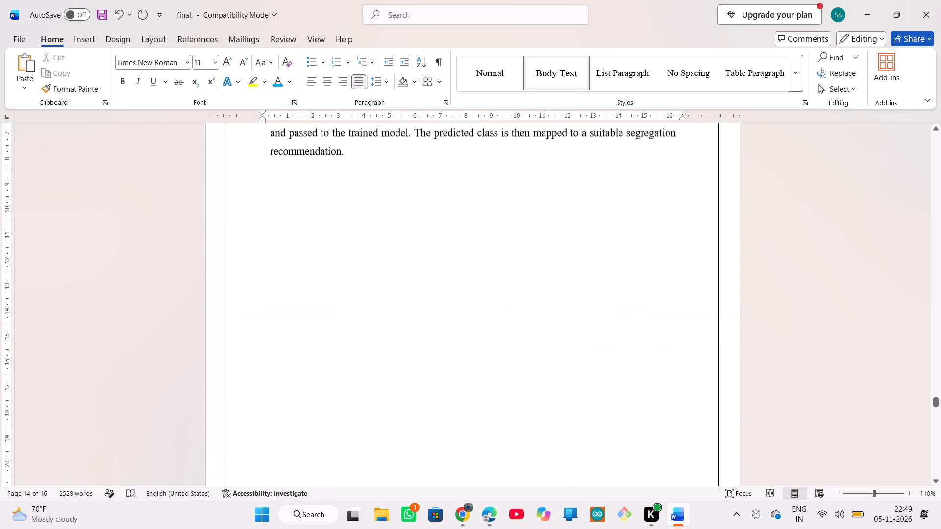
{"action": "scroll", "coordinate": [489, 315], "scroll_direction": "up", "scroll_amount": 5}
{"action": "key", "text": "Delete"}
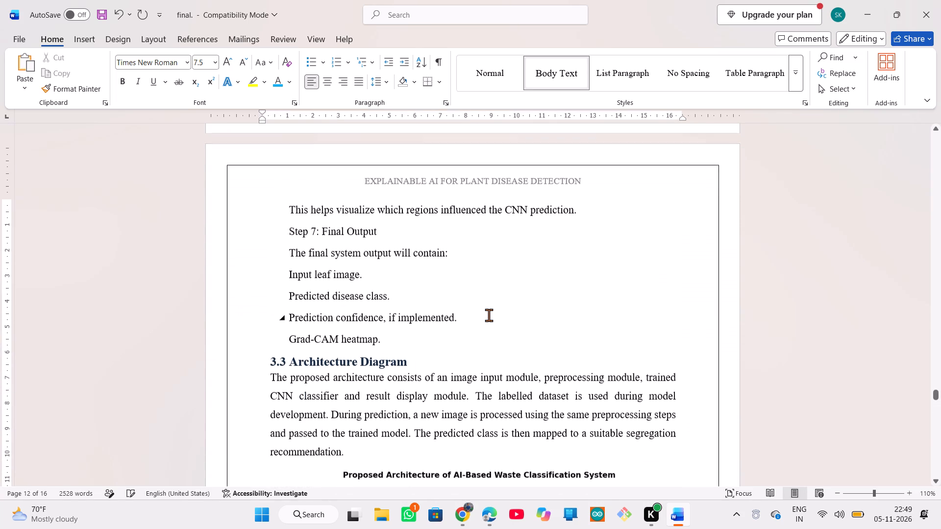
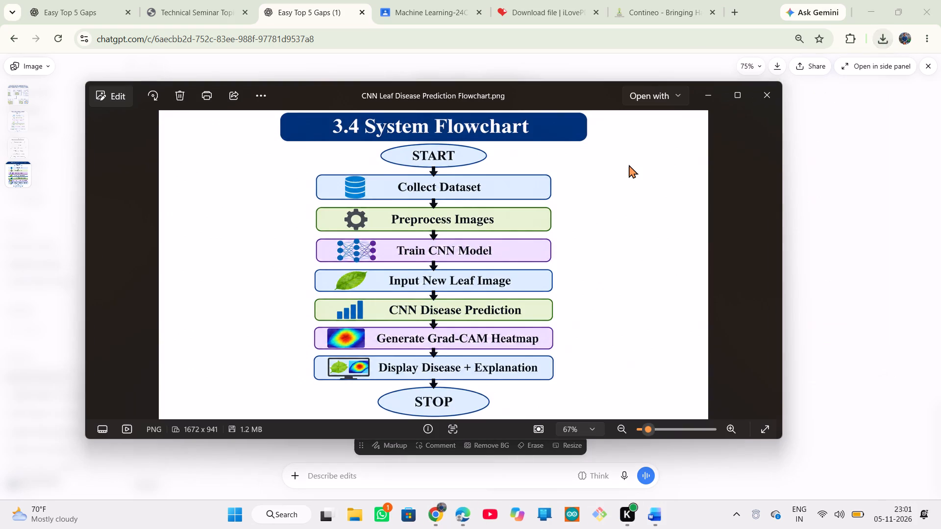
{"action": "left_click", "coordinate": [629, 165]}
{"action": "right_click", "coordinate": [629, 165]}
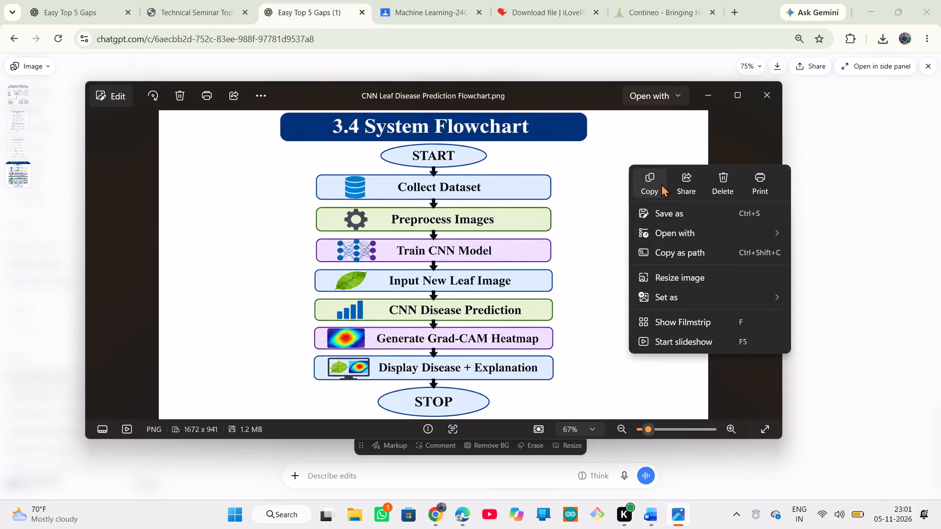
{"action": "left_click", "coordinate": [661, 184]}
{"action": "left_click", "coordinate": [768, 99]}
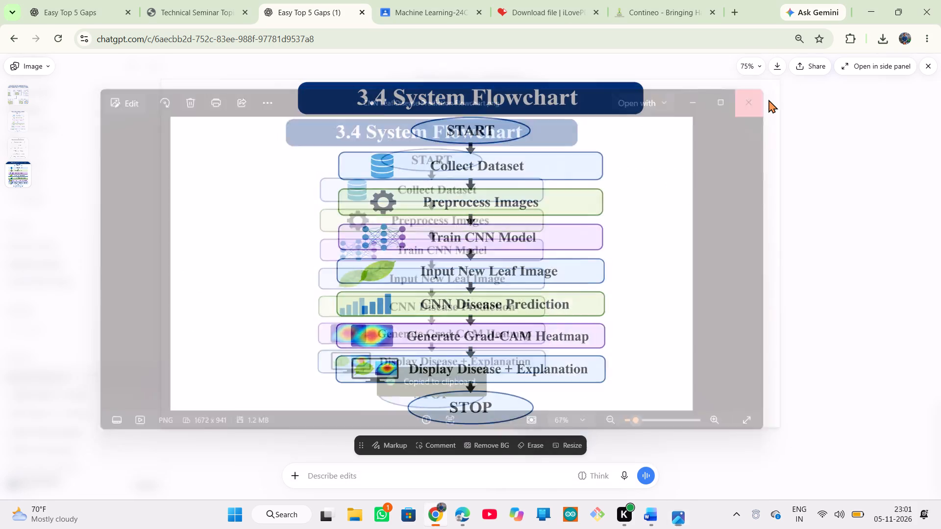
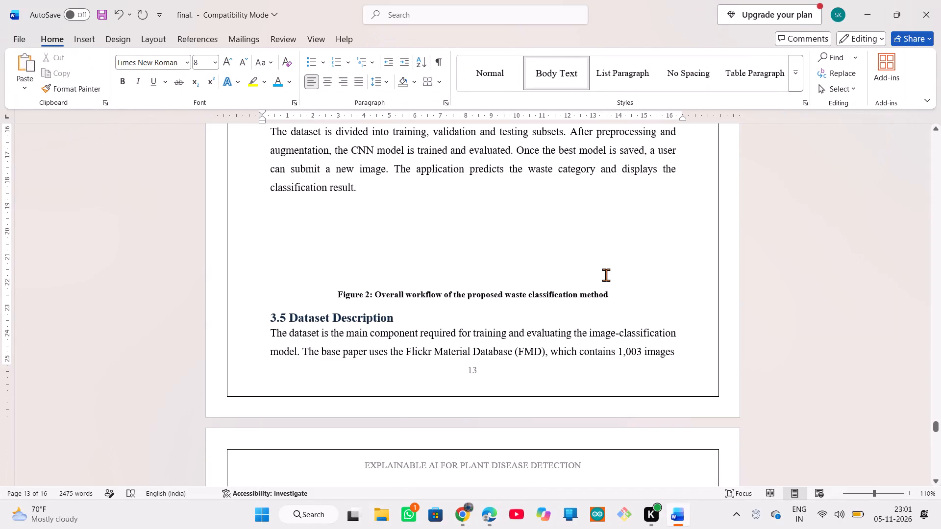
Paste the System Flowchart picture above the Figure 2 caption and shrink it to about 5.73 cm high by 13.97 cm wide.
{"action": "key", "text": "ctrl+v"}
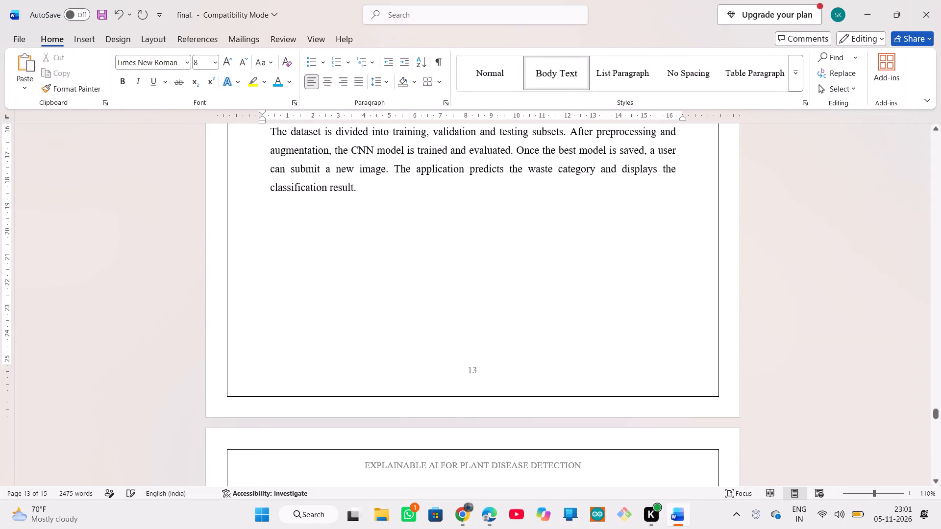
{"action": "double_click", "coordinate": [520, 323]}
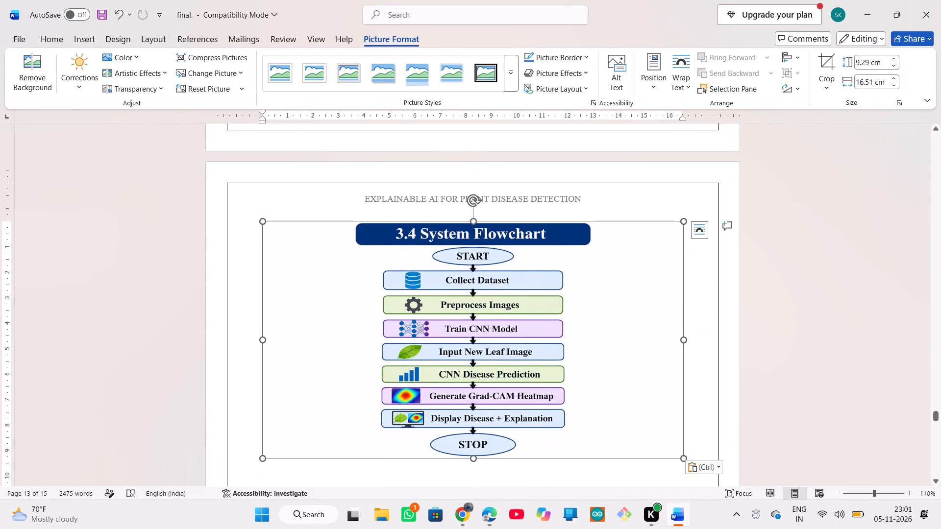
{"action": "left_click_drag", "start_coordinate": [683, 457], "coordinate": [635, 384]}
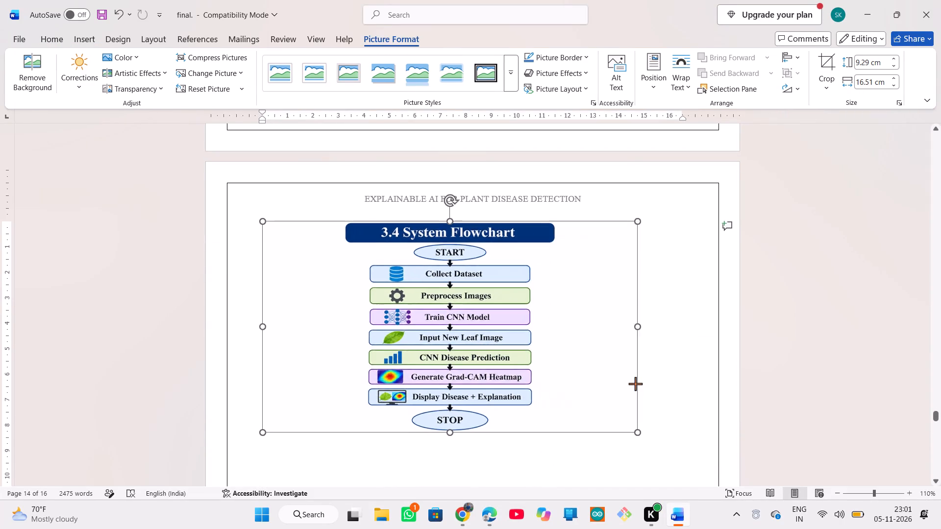
{"action": "left_click_drag", "start_coordinate": [635, 384], "coordinate": [599, 359]}
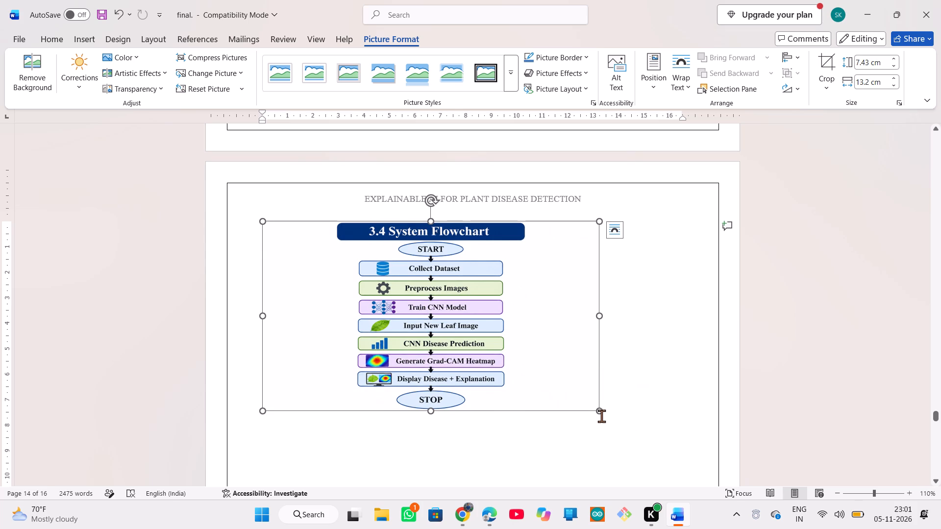
{"action": "left_click_drag", "start_coordinate": [601, 413], "coordinate": [561, 352]}
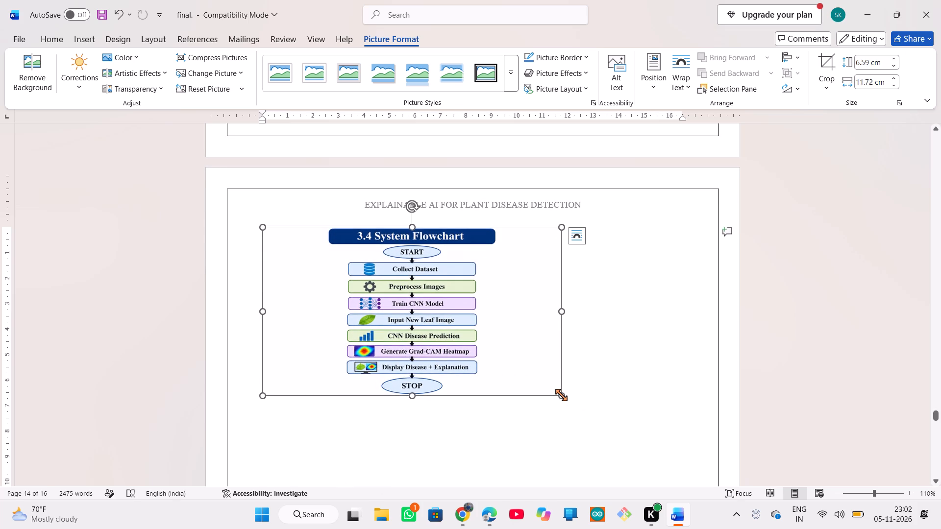
{"action": "left_click_drag", "start_coordinate": [561, 395], "coordinate": [648, 427]}
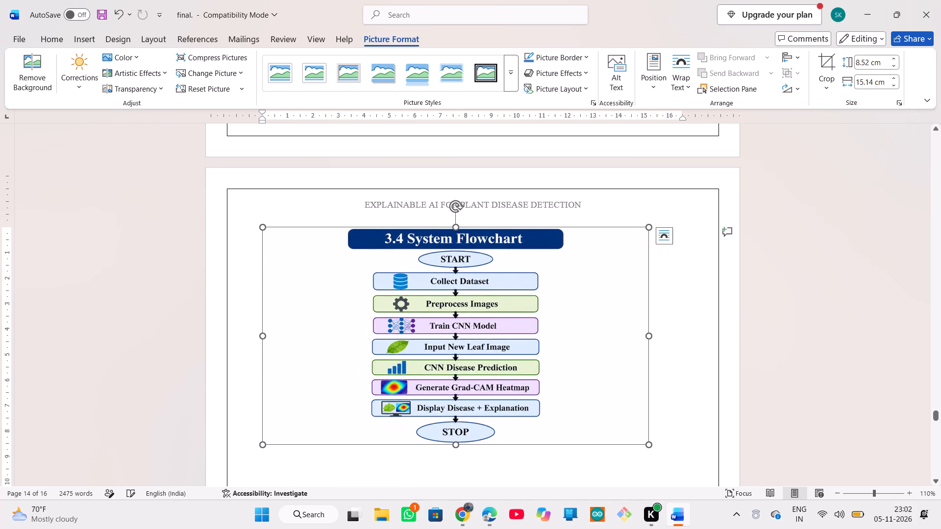
{"action": "left_click_drag", "start_coordinate": [458, 447], "coordinate": [457, 435]}
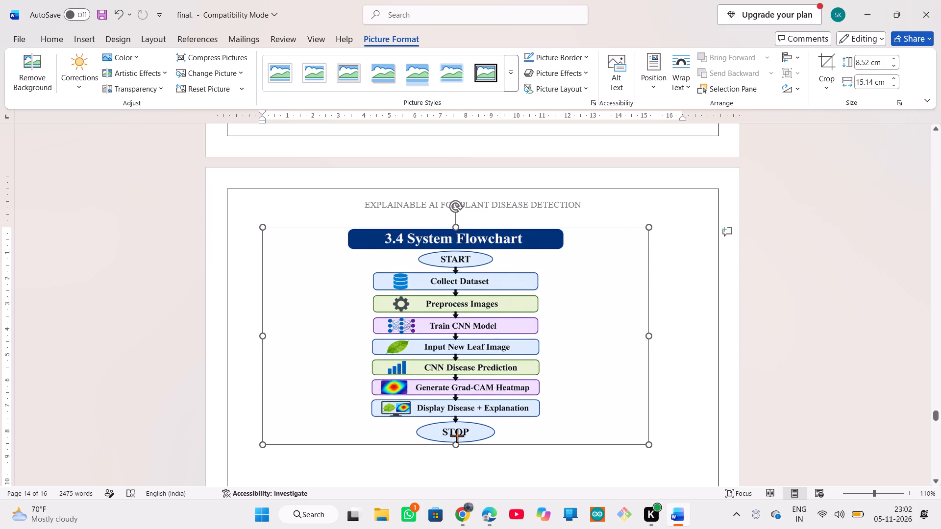
{"action": "left_click_drag", "start_coordinate": [457, 435], "coordinate": [444, 421]}
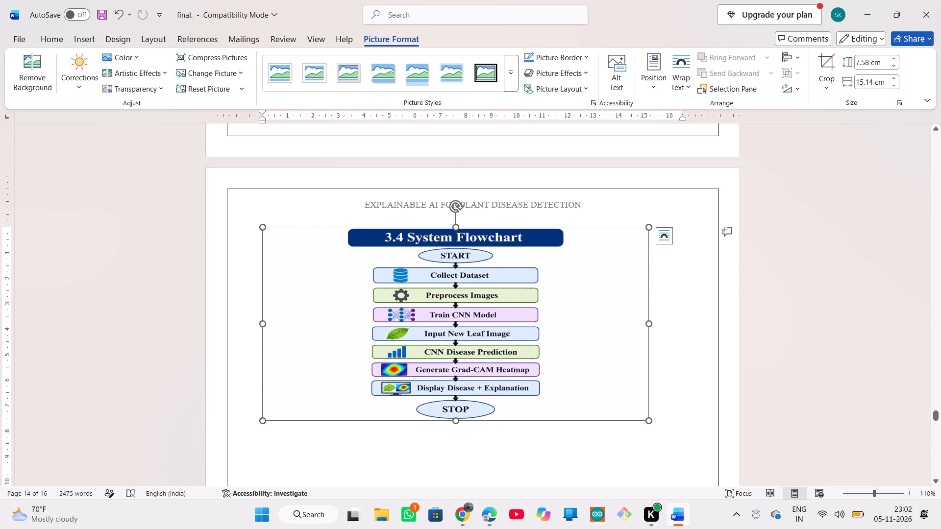
{"action": "left_click_drag", "start_coordinate": [454, 420], "coordinate": [450, 375]}
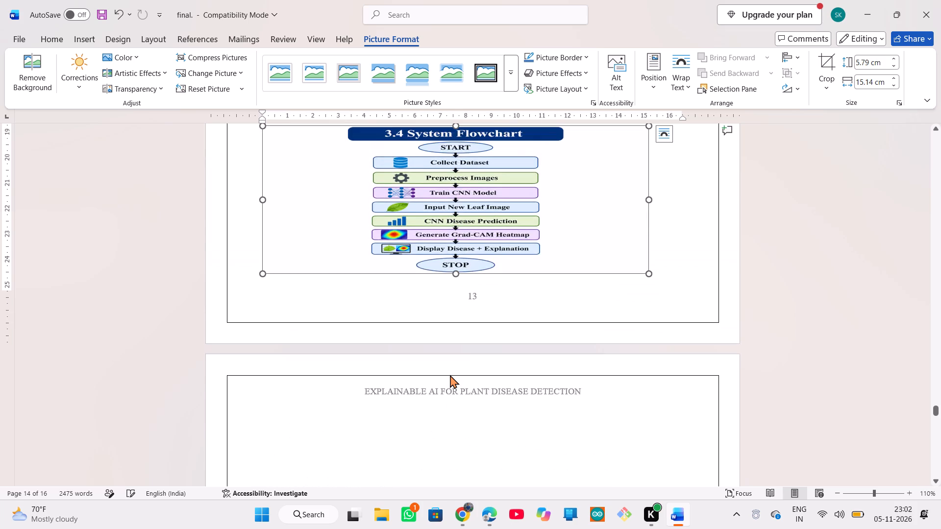
{"action": "scroll", "coordinate": [450, 375], "scroll_direction": "up", "scroll_amount": 4}
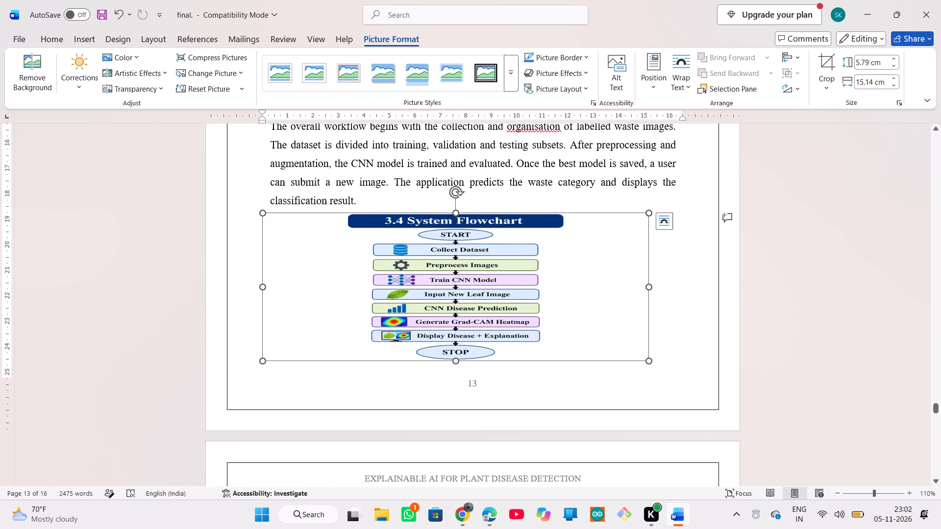
{"action": "left_click_drag", "start_coordinate": [457, 361], "coordinate": [459, 371]}
{"action": "left_click_drag", "start_coordinate": [646, 374], "coordinate": [480, 361]}
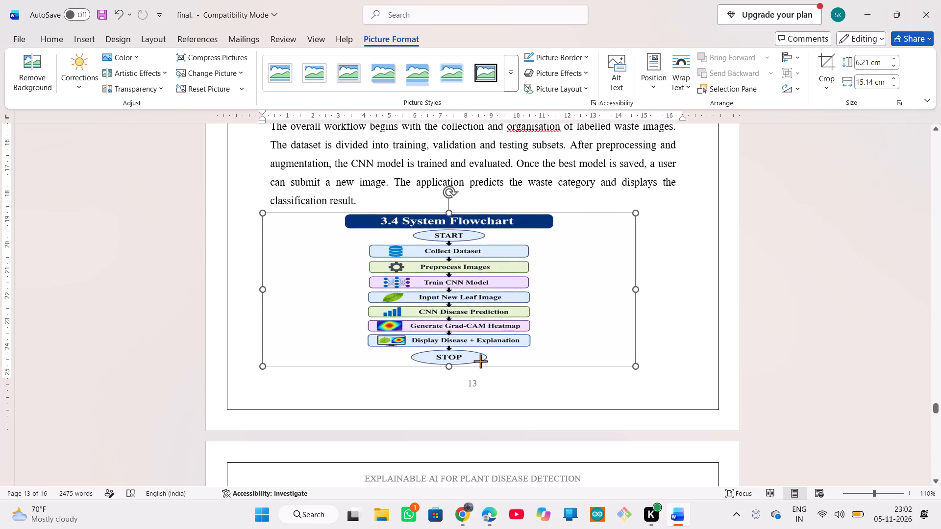
{"action": "left_click_drag", "start_coordinate": [480, 361], "coordinate": [458, 359]}
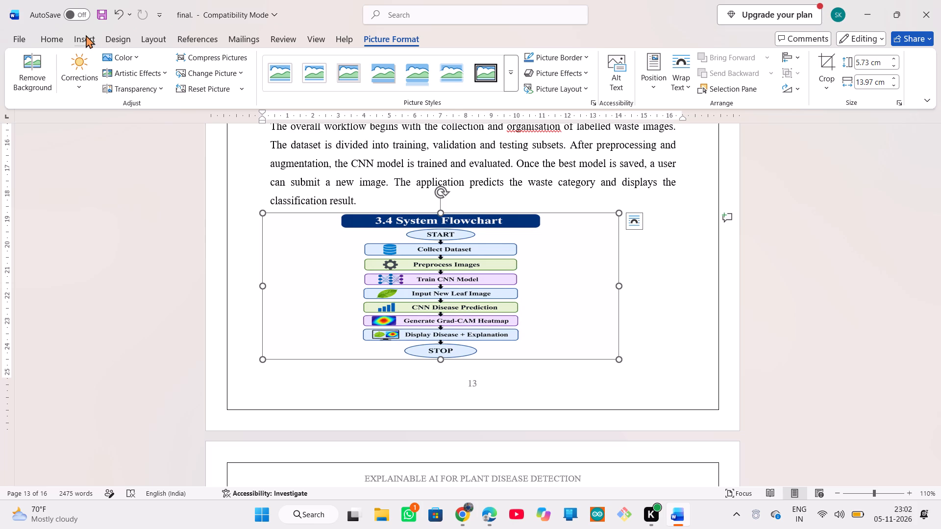
Center the System Flowchart picture horizontally on the page.
{"action": "left_click", "coordinate": [57, 33]}
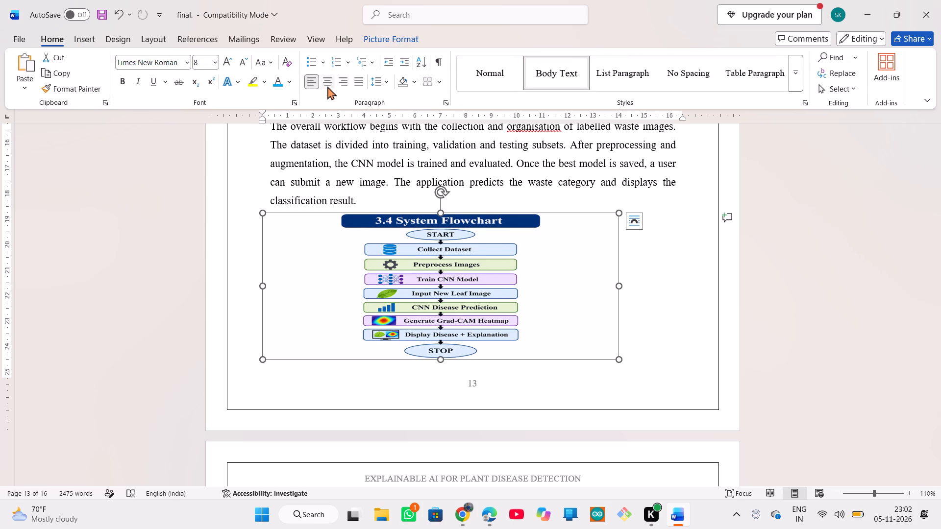
{"action": "left_click", "coordinate": [326, 85]}
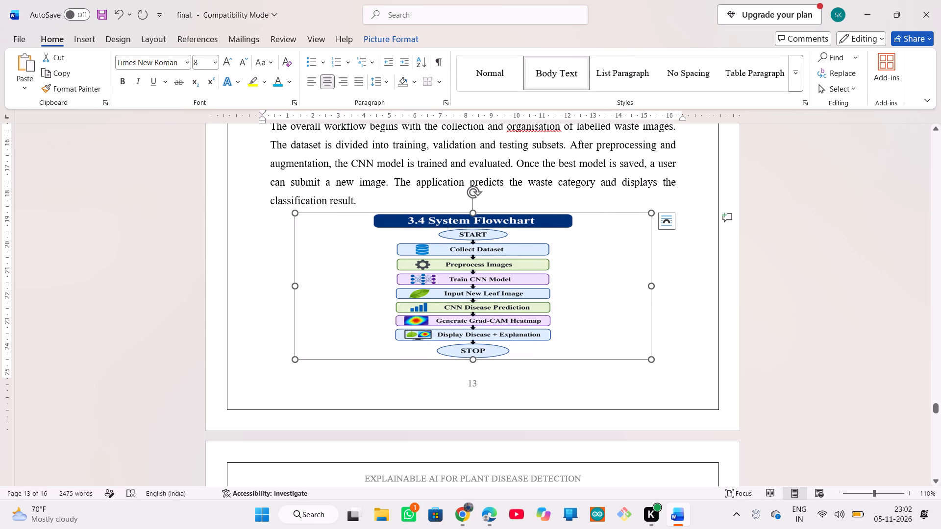
{"action": "left_click", "coordinate": [676, 340]}
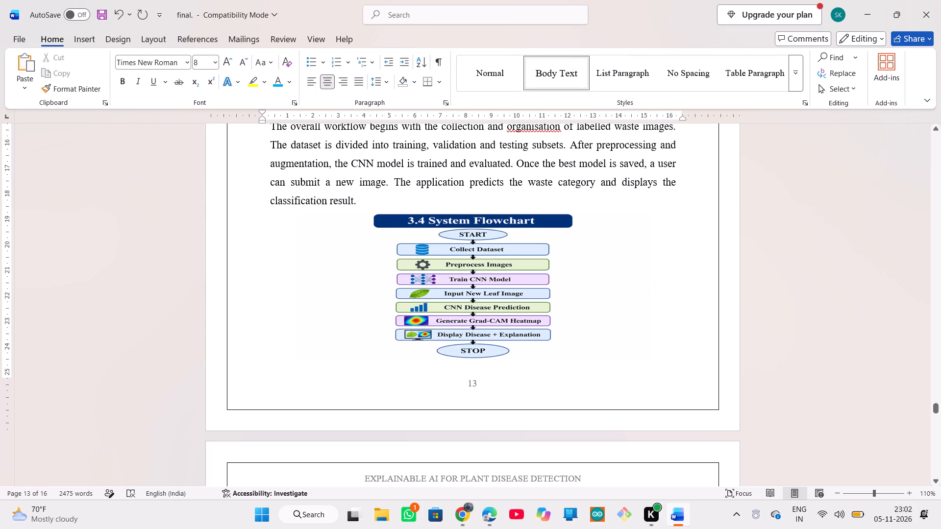
Delete the waste-classification workflow paragraph under the 3.4 Flowchart heading together with the empty line it leaves.
{"action": "scroll", "coordinate": [615, 341], "scroll_direction": "down", "scroll_amount": 3}
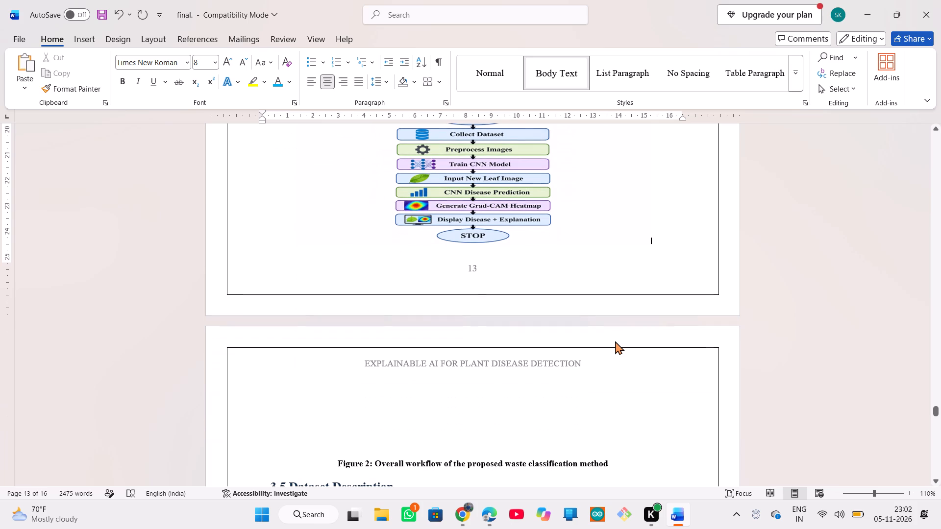
{"action": "scroll", "coordinate": [615, 341], "scroll_direction": "up", "scroll_amount": 3}
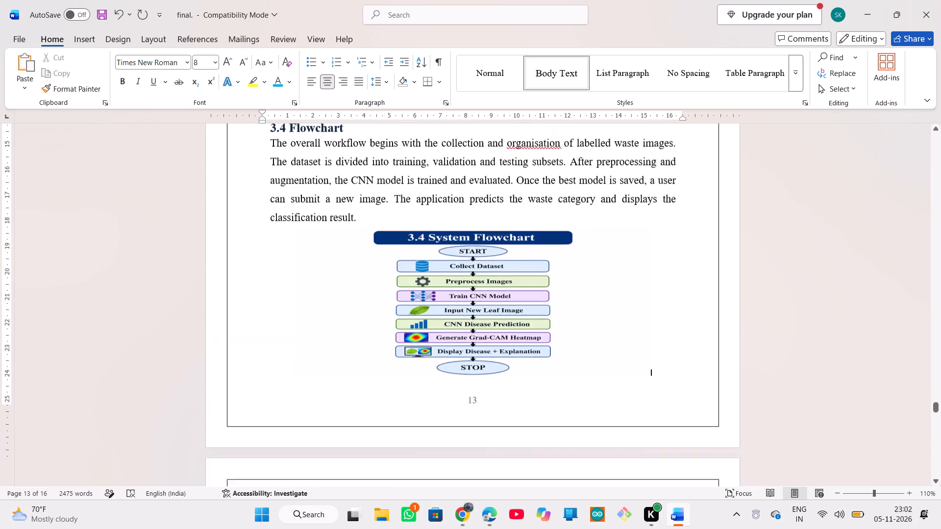
{"action": "scroll", "coordinate": [615, 341], "scroll_direction": "up", "scroll_amount": 2}
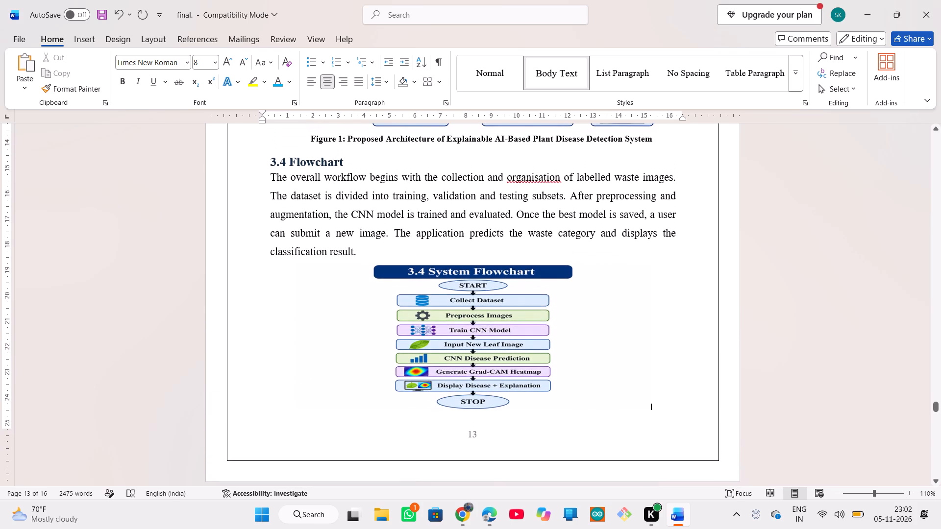
{"action": "left_click", "coordinate": [371, 249]}
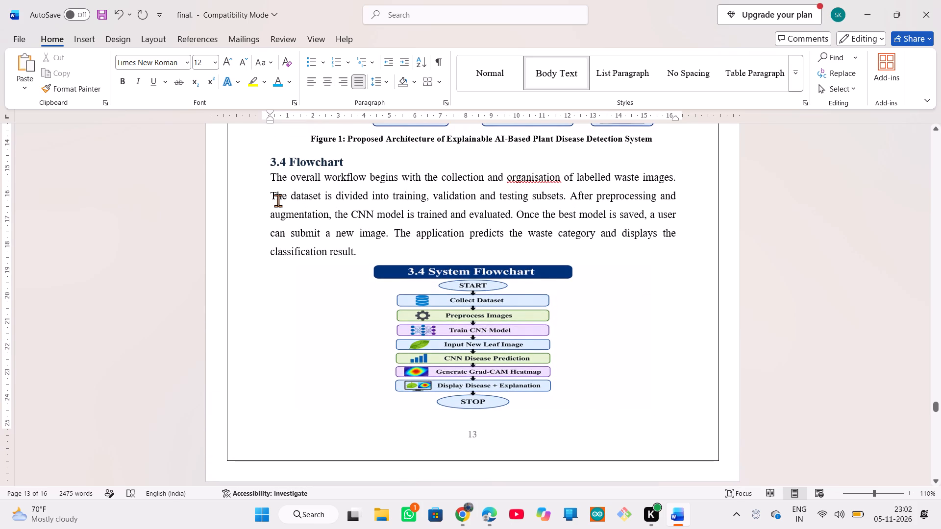
{"action": "left_click_drag", "start_coordinate": [270, 177], "coordinate": [354, 250]}
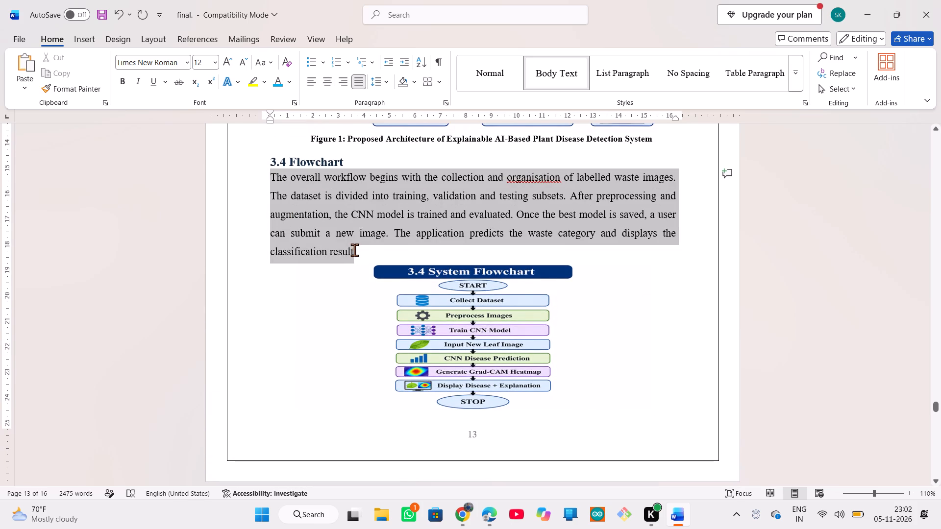
{"action": "left_click_drag", "start_coordinate": [354, 250], "coordinate": [354, 248]}
{"action": "key", "text": "Delete"}
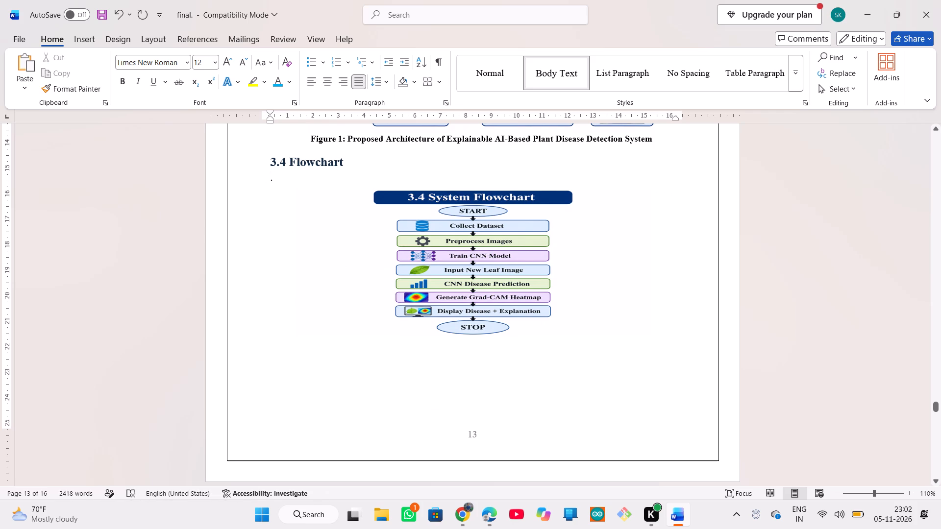
{"action": "key", "text": "Delete"}
{"action": "key", "text": "Delete"}
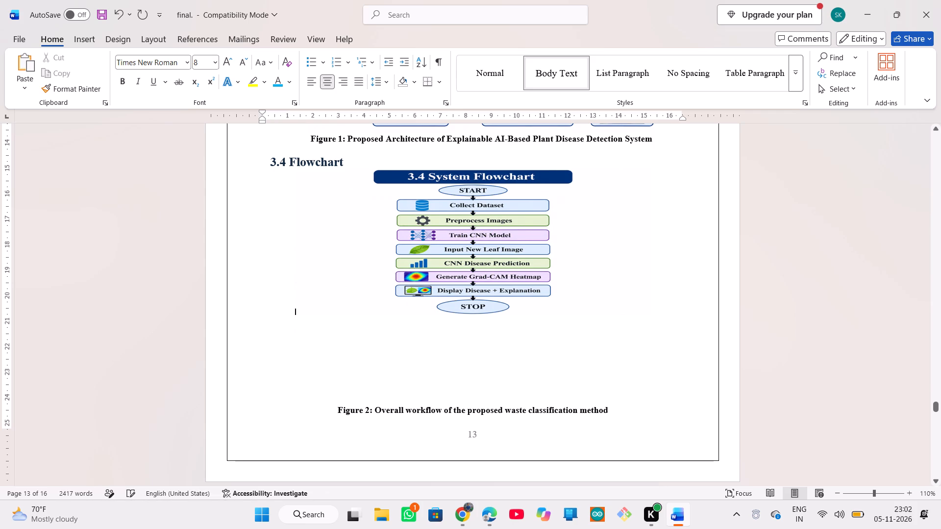
Stretch the System Flowchart picture vertically to use the free space near the bottom of page 13, keeping its width.
{"action": "left_click", "coordinate": [442, 234]}
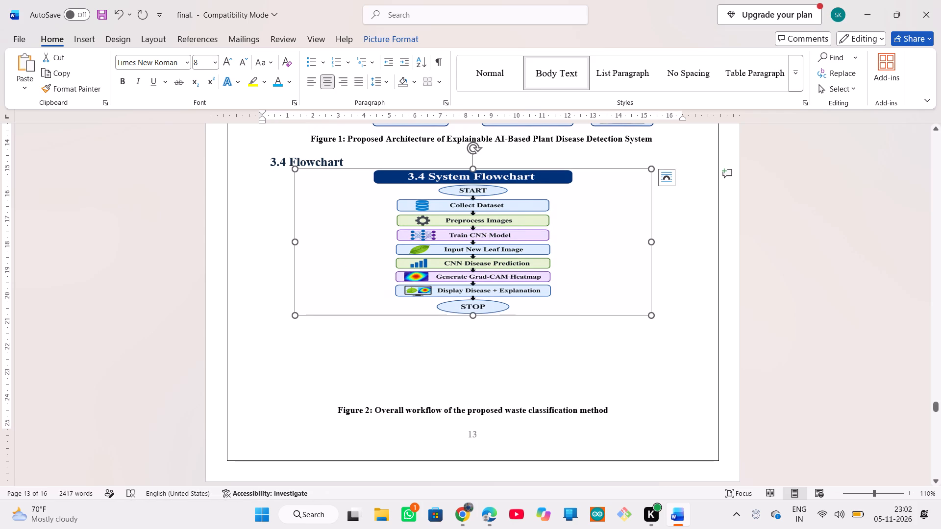
{"action": "left_click_drag", "start_coordinate": [472, 315], "coordinate": [477, 391]}
Remove the empty lines between the flowchart picture and the Figure 2 caption, and add a paragraph break below the caption.
{"action": "left_click", "coordinate": [658, 385]}
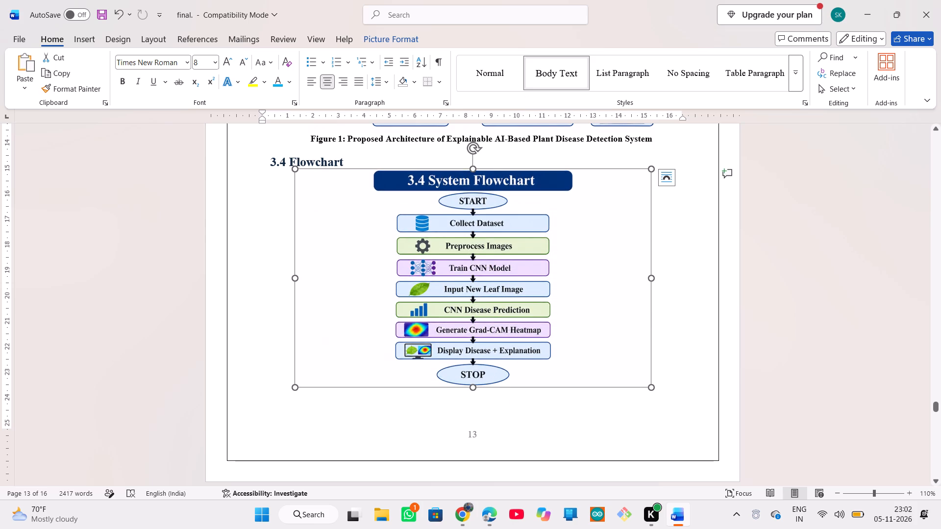
{"action": "key", "text": "Home"}
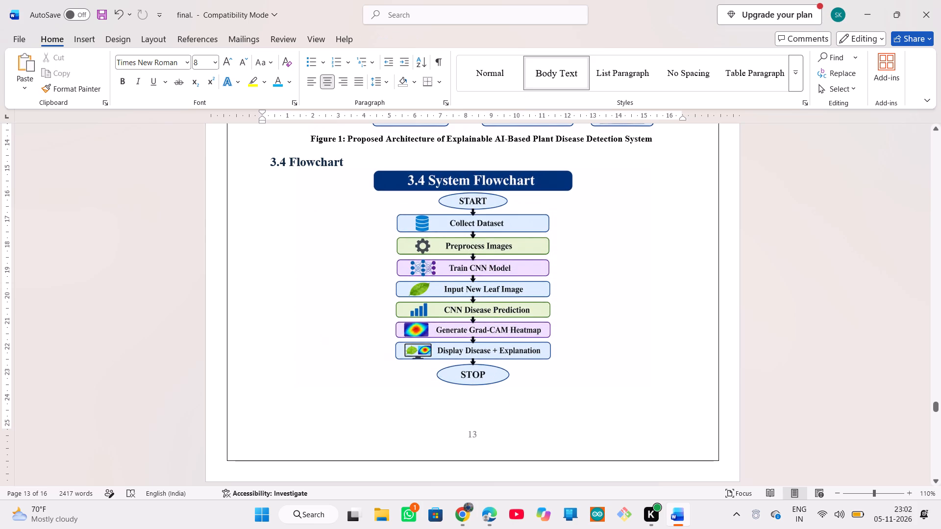
{"action": "key", "text": "Delete"}
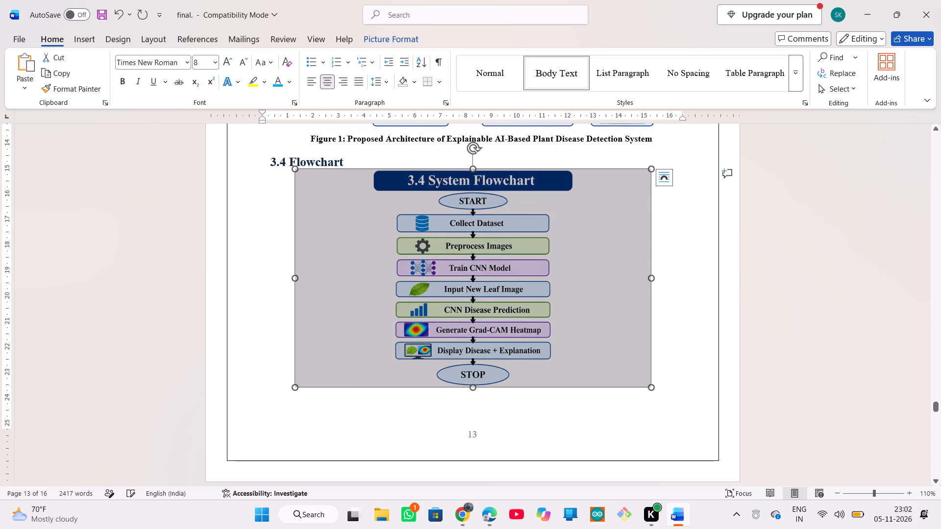
{"action": "left_click", "coordinate": [658, 385]}
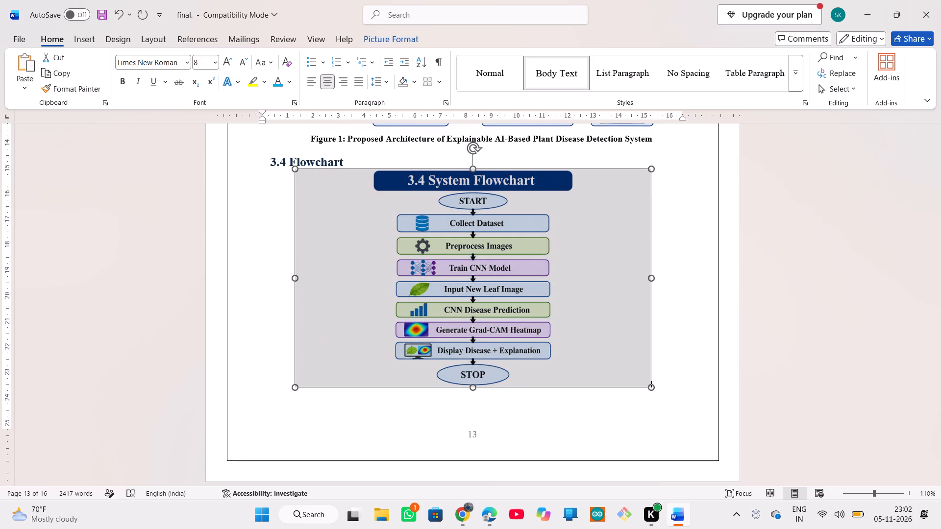
{"action": "key", "text": "Delete"}
{"action": "key", "text": "Delete"}
{"action": "key", "text": "Delete"}
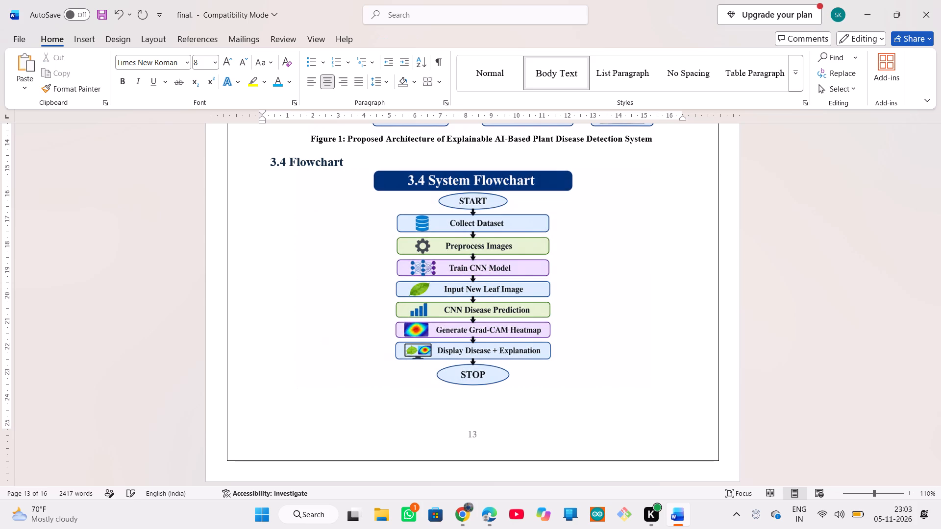
{"action": "key", "text": "Delete"}
{"action": "key", "text": "Delete"}
{"action": "key", "text": "Delete"}
{"action": "key", "text": "Delete"}
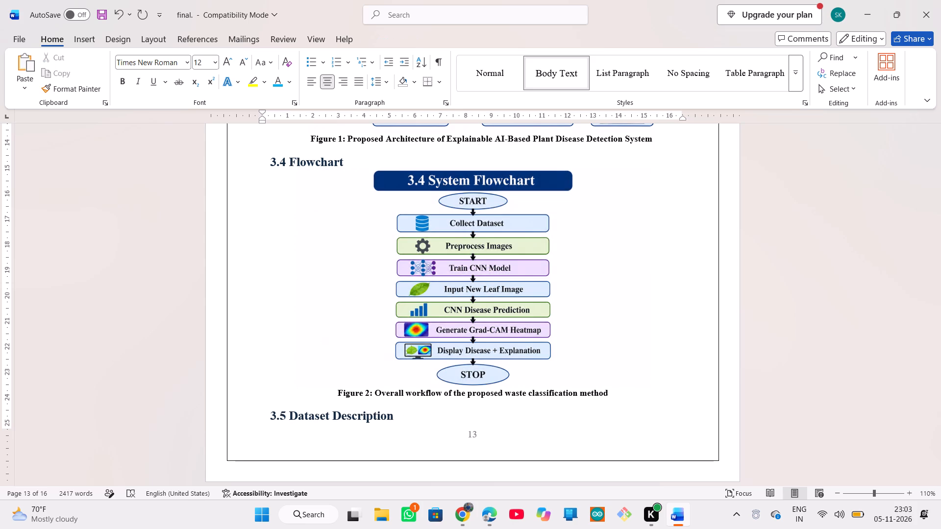
{"action": "key", "text": "Down"}
{"action": "key", "text": "Return"}
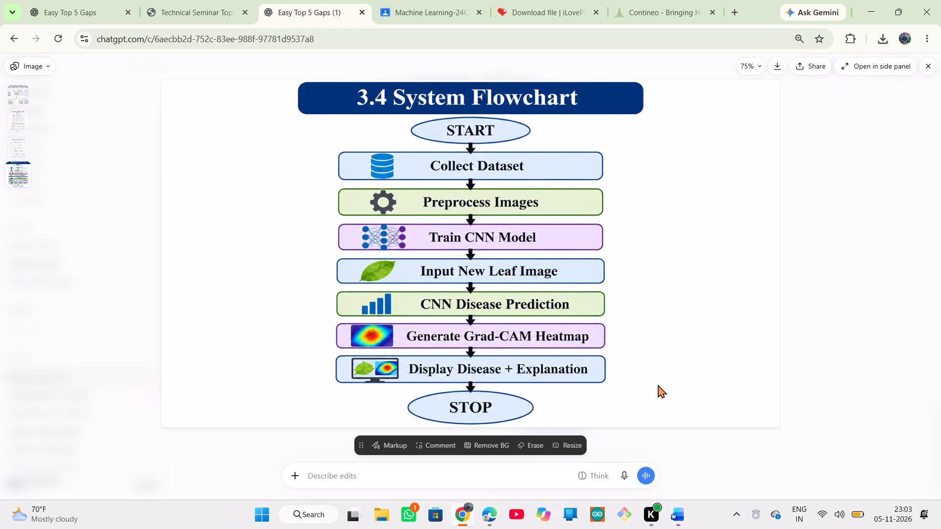
Switch to ChatGPT in Chrome and try to close the enlarged System Flowchart image.
{"action": "left_click", "coordinate": [801, 340]}
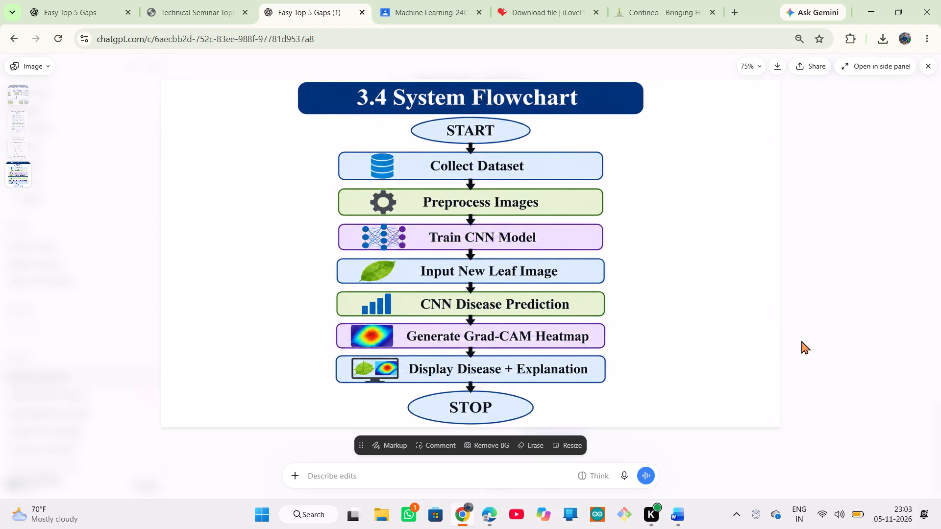
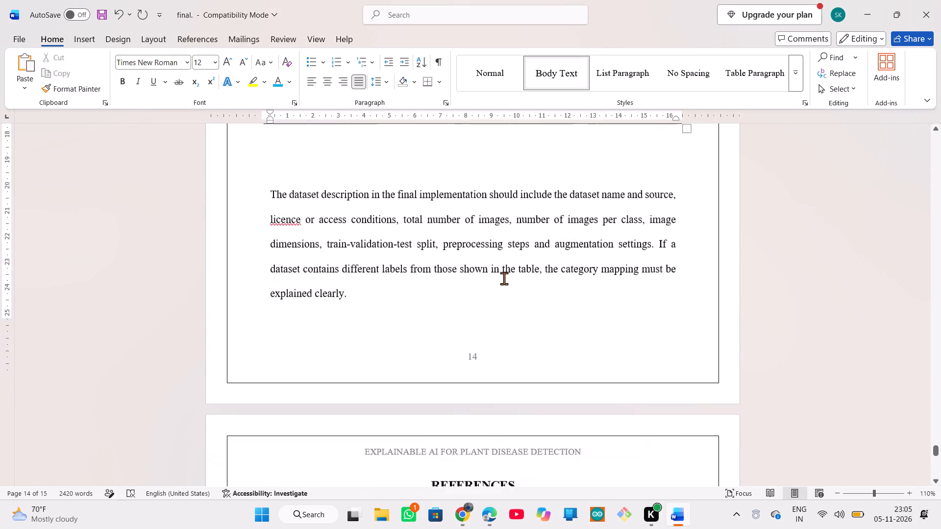
{"action": "scroll", "coordinate": [504, 278], "scroll_direction": "down", "scroll_amount": 7}
{"action": "scroll", "coordinate": [504, 278], "scroll_direction": "up", "scroll_amount": 8}
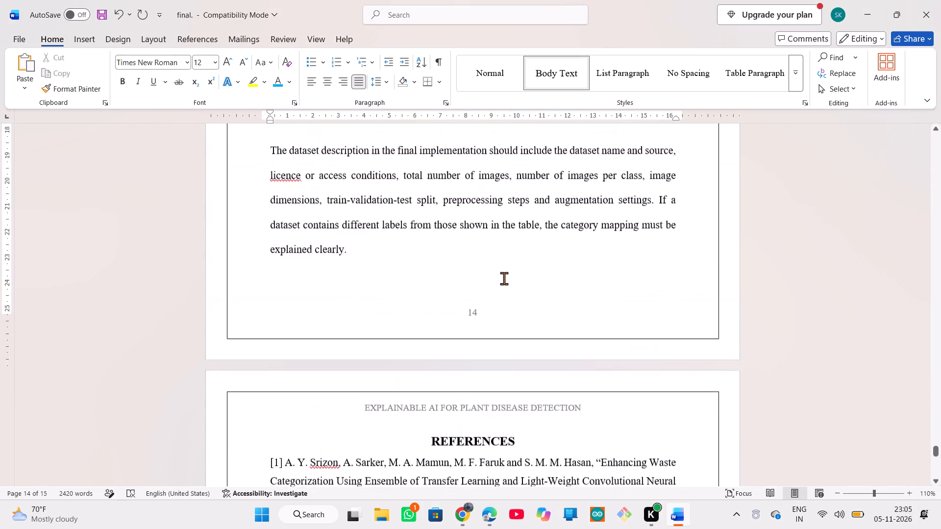
{"action": "scroll", "coordinate": [504, 278], "scroll_direction": "up", "scroll_amount": 3}
{"action": "left_click", "coordinate": [363, 463]}
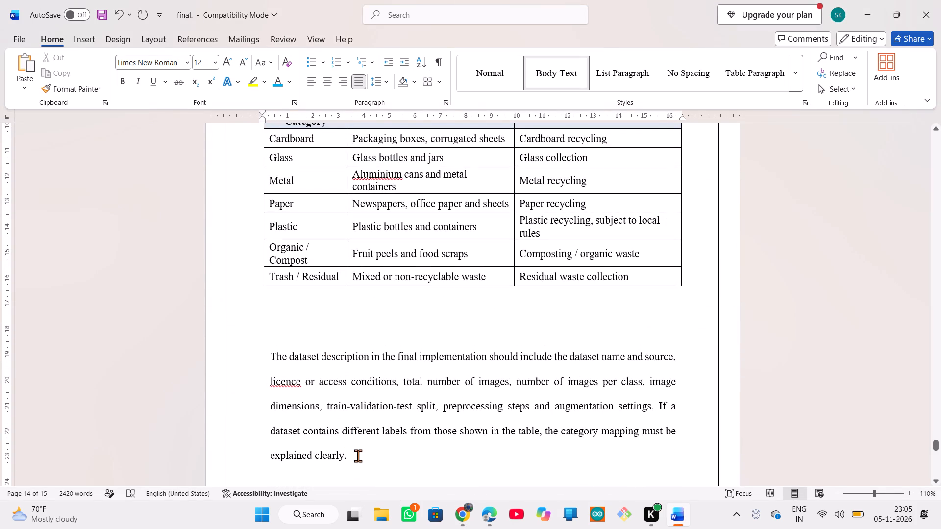
{"action": "left_click_drag", "start_coordinate": [358, 456], "coordinate": [217, 118]}
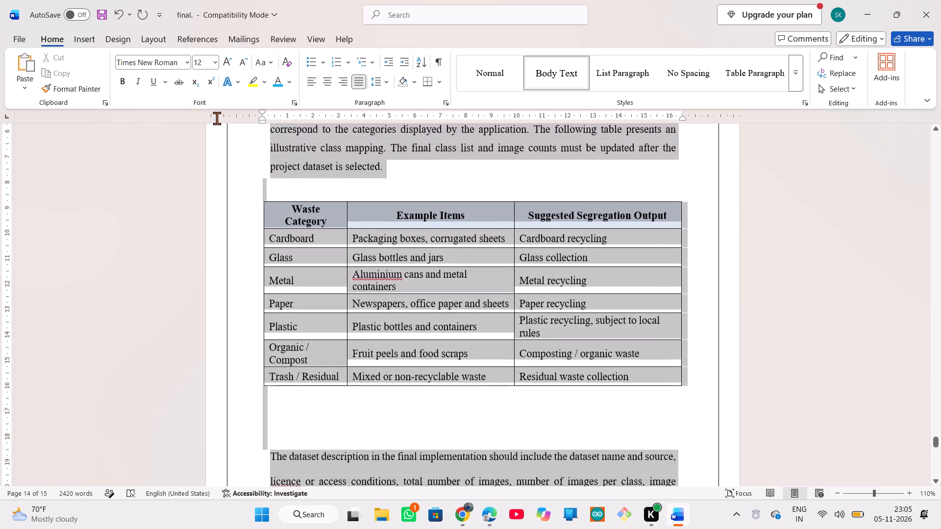
{"action": "left_click_drag", "start_coordinate": [217, 118], "coordinate": [245, 125]}
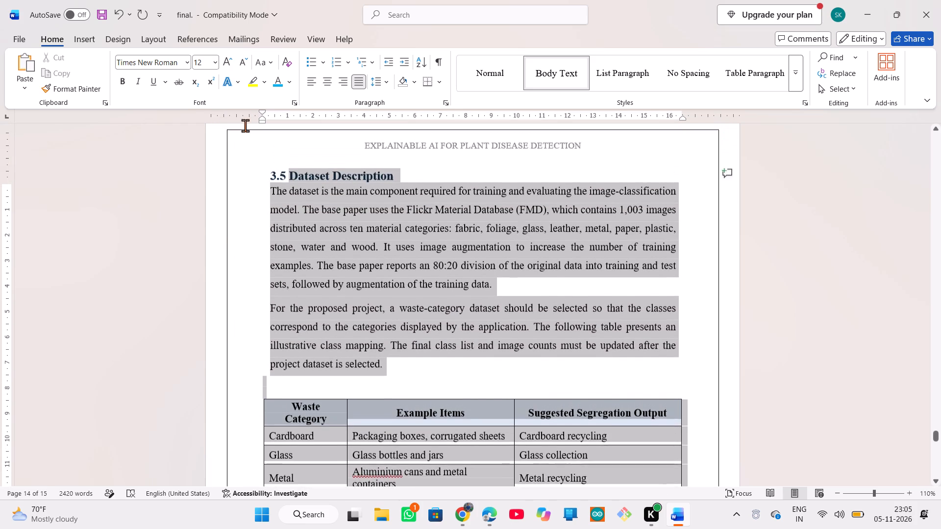
{"action": "left_click_drag", "start_coordinate": [245, 125], "coordinate": [266, 215]}
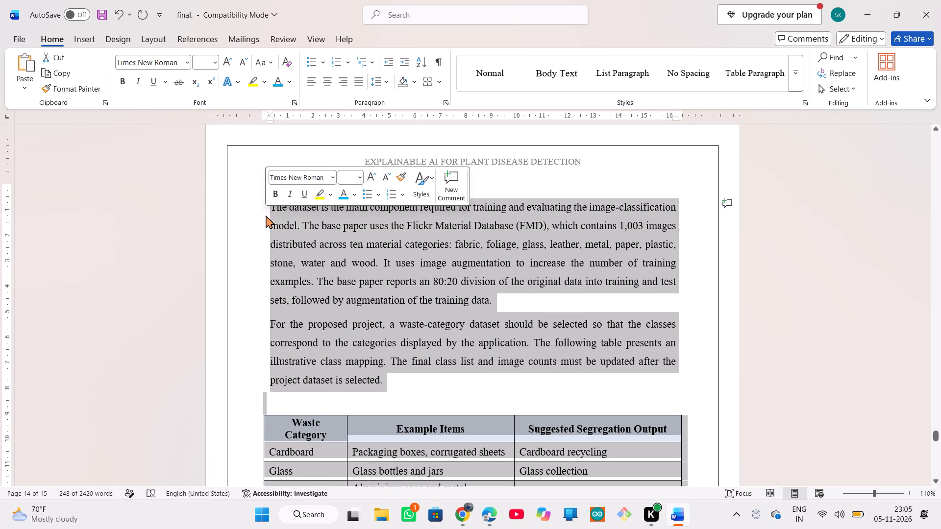
{"action": "key", "text": "Delete"}
{"action": "key", "text": "Return"}
{"action": "key", "text": "Return"}
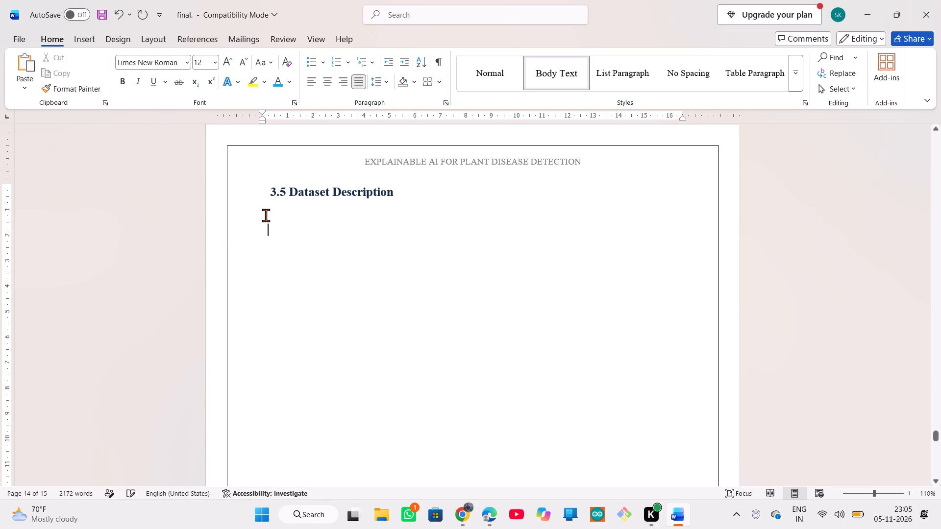
{"action": "key", "text": "ctrl+v"}
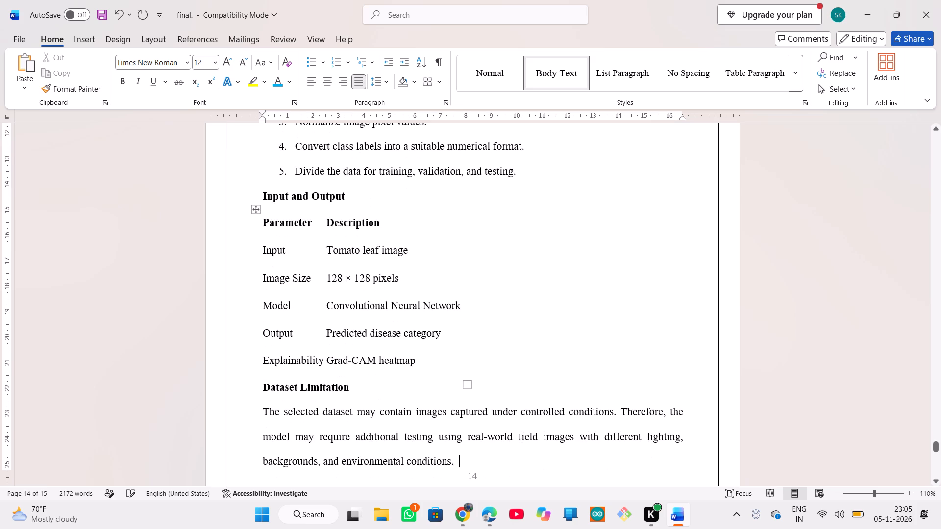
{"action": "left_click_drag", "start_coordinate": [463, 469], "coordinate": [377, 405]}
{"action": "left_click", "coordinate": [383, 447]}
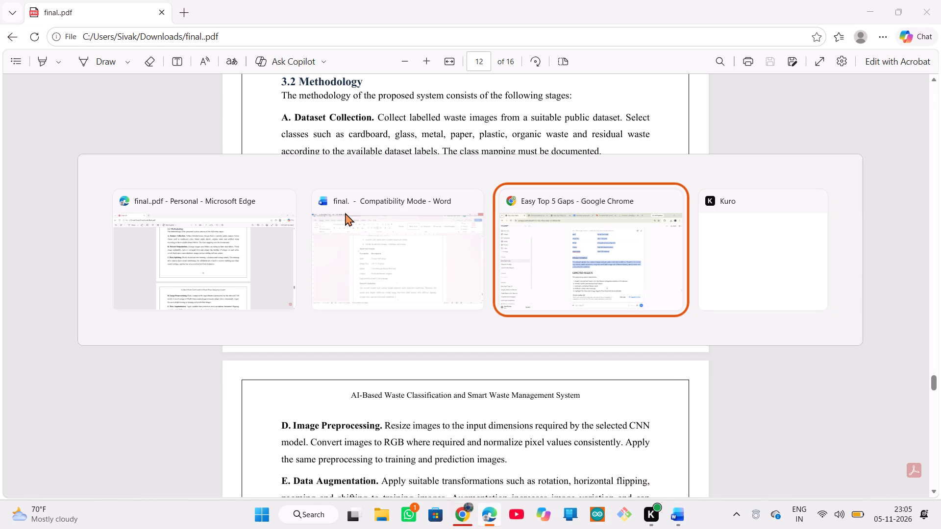
Return to the report in Word and save the document.
{"action": "left_click", "coordinate": [345, 213]}
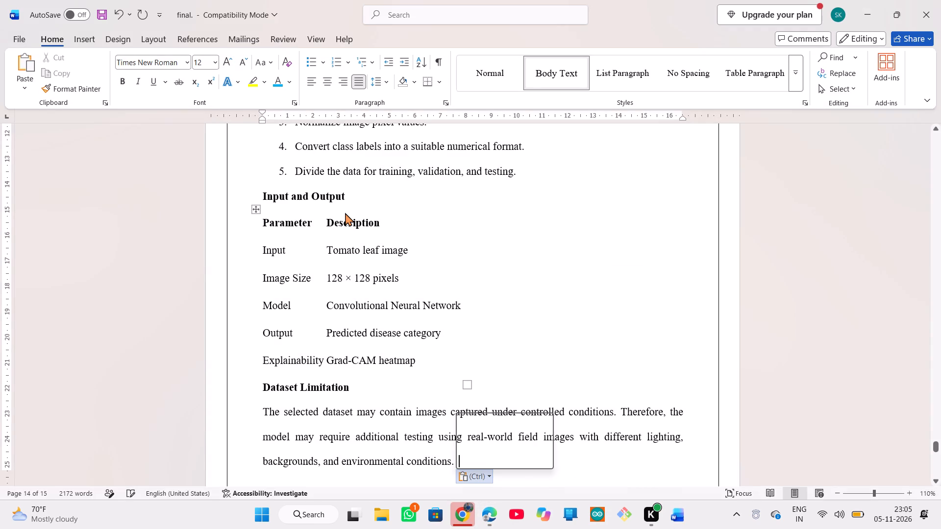
{"action": "left_click", "coordinate": [588, 420]}
{"action": "key", "text": "ctrl+s"}
{"action": "key", "text": "ctrl+s"}
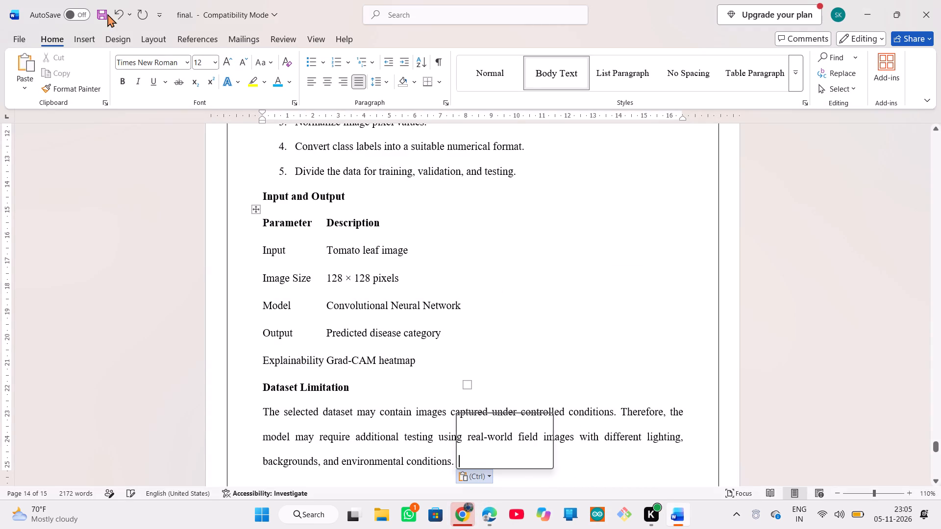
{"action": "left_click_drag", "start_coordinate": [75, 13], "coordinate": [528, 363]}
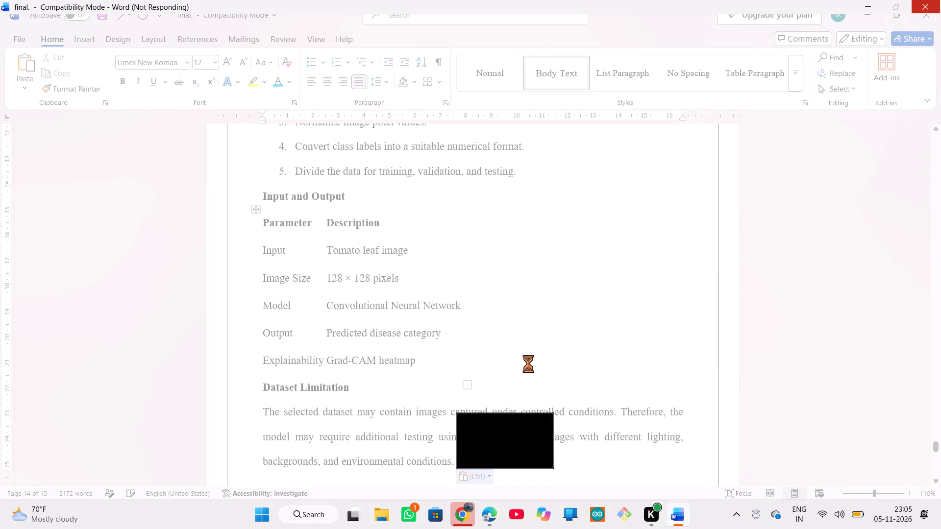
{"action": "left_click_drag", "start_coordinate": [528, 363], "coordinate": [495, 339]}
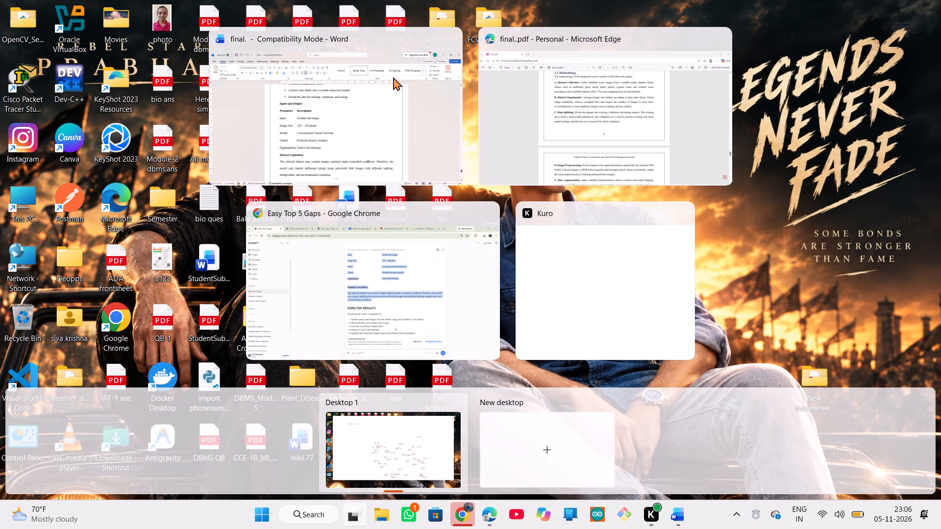
Return to the report in Word and turn on AutoSave by uploading the document to the personal OneDrive.
{"action": "left_click", "coordinate": [393, 77]}
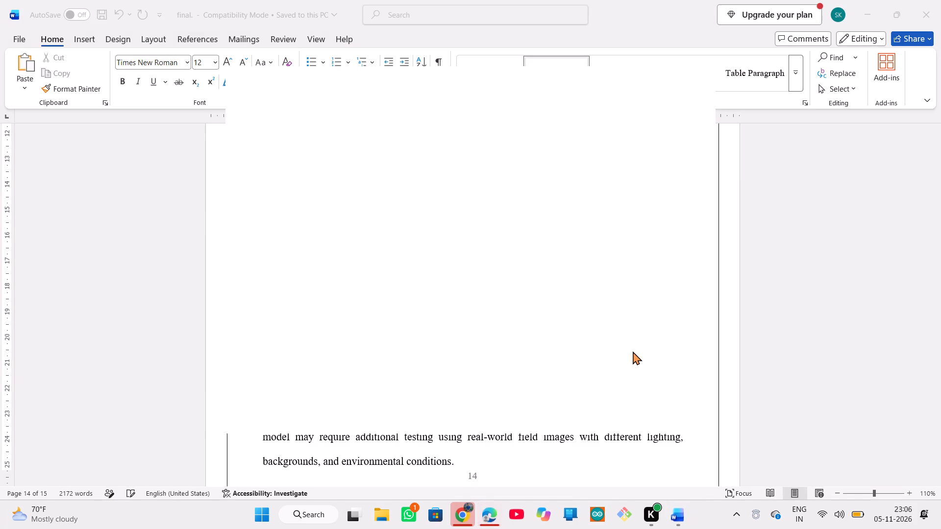
{"action": "left_click", "coordinate": [849, 302]}
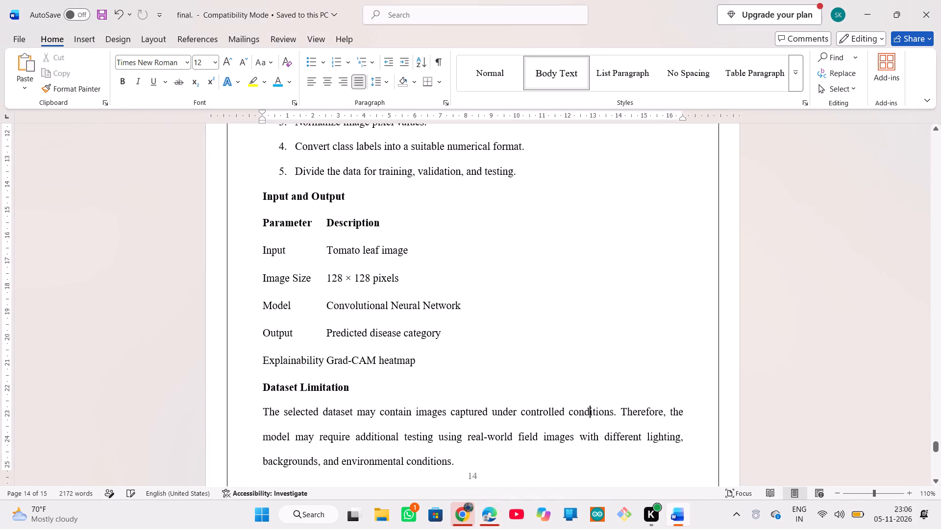
{"action": "left_click", "coordinate": [486, 274]}
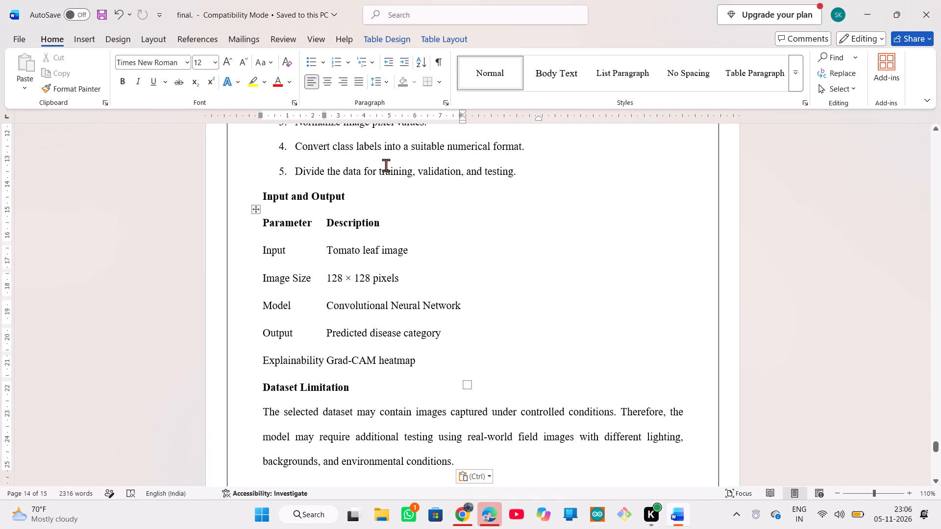
{"action": "left_click", "coordinate": [74, 15]}
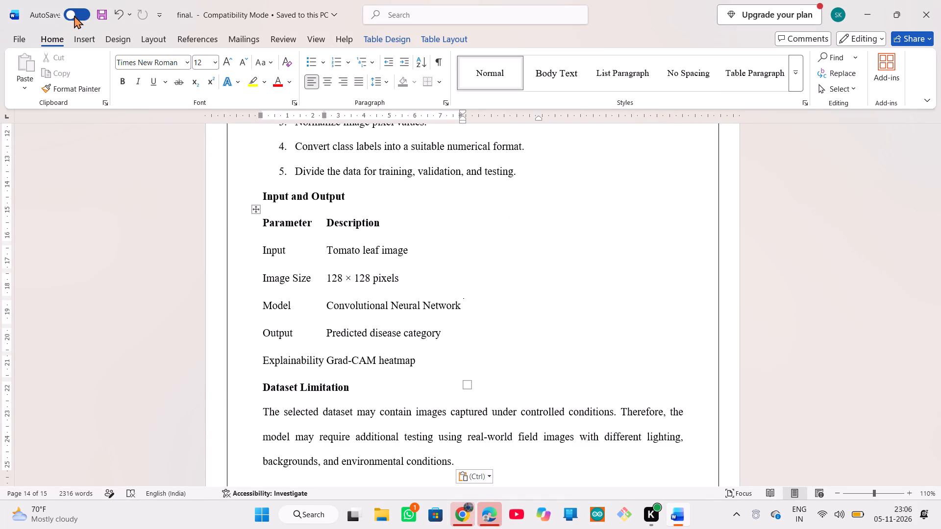
{"action": "left_click", "coordinate": [103, 16]}
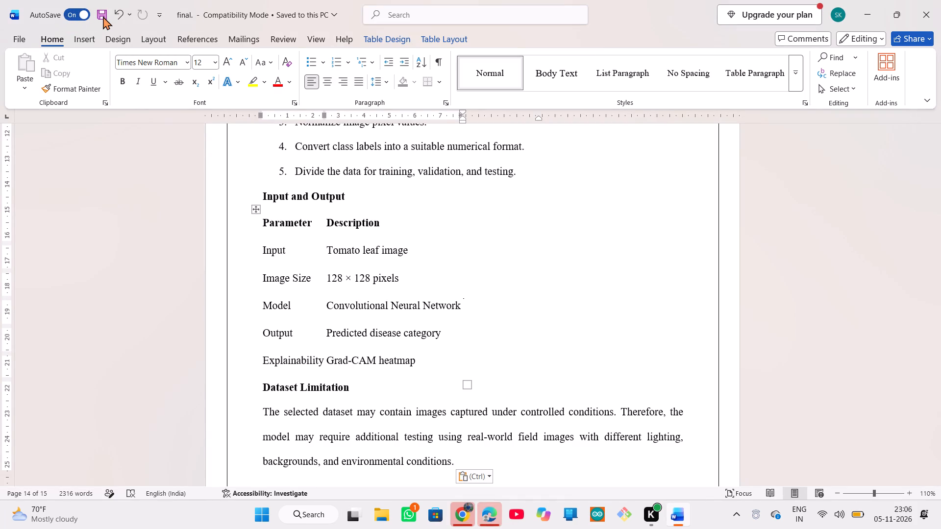
{"action": "left_click", "coordinate": [103, 11]}
{"action": "left_click", "coordinate": [18, 41]}
{"action": "left_click", "coordinate": [633, 462]}
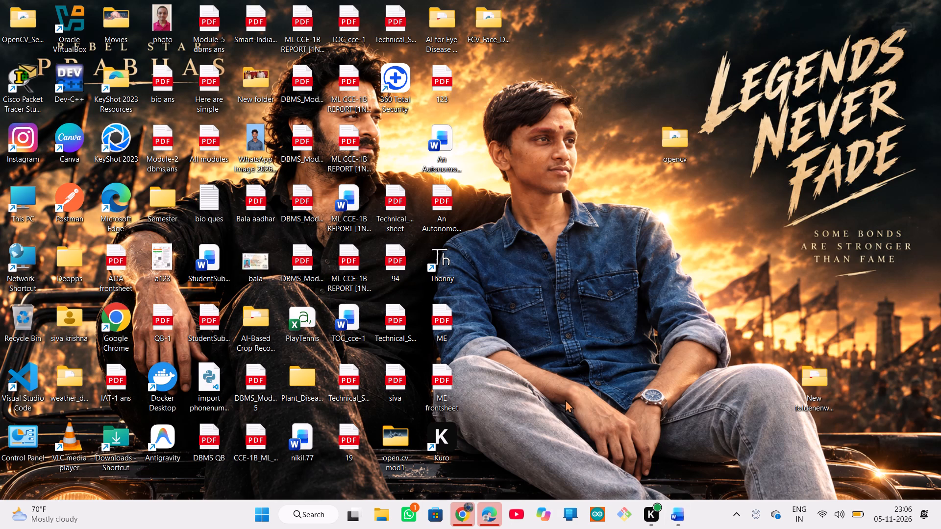
{"action": "left_click", "coordinate": [501, 188]}
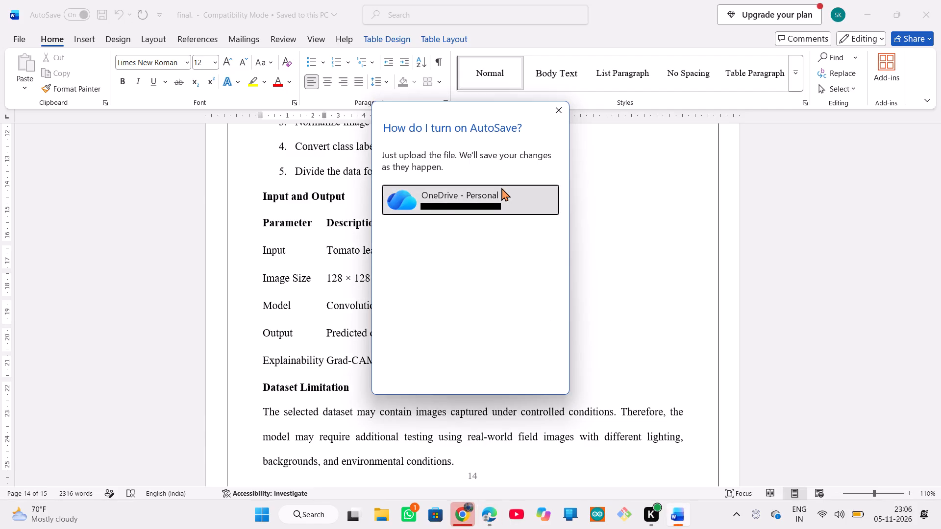
{"action": "left_click", "coordinate": [471, 198]}
{"action": "double_click", "coordinate": [471, 198]}
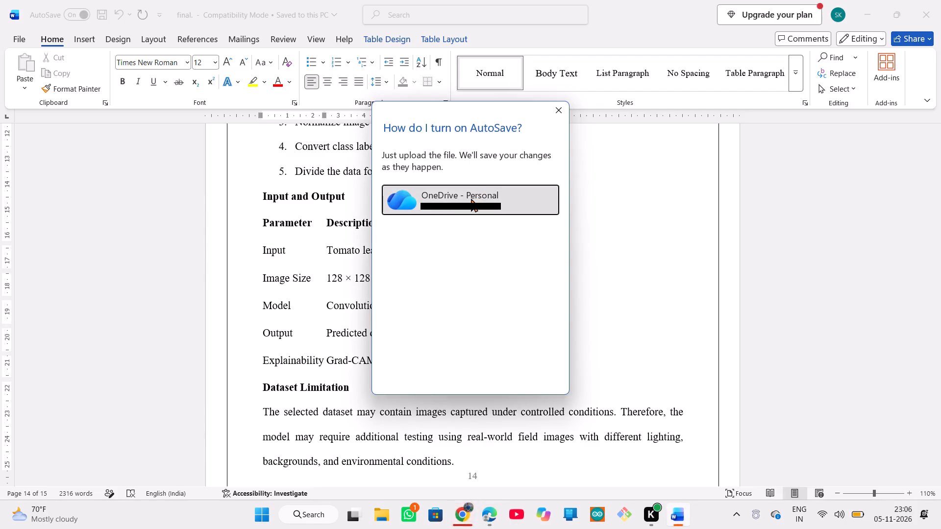
{"action": "left_click", "coordinate": [393, 517]}
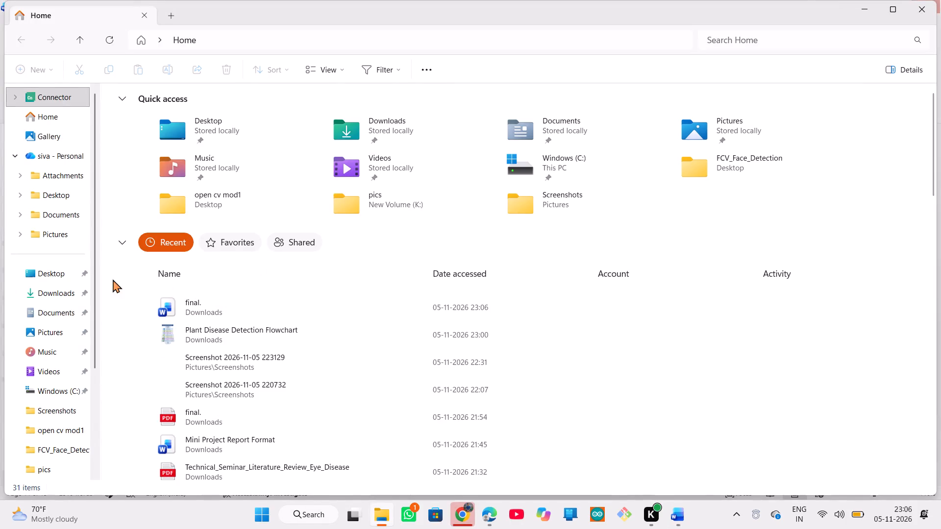
{"action": "left_click", "coordinate": [60, 299]}
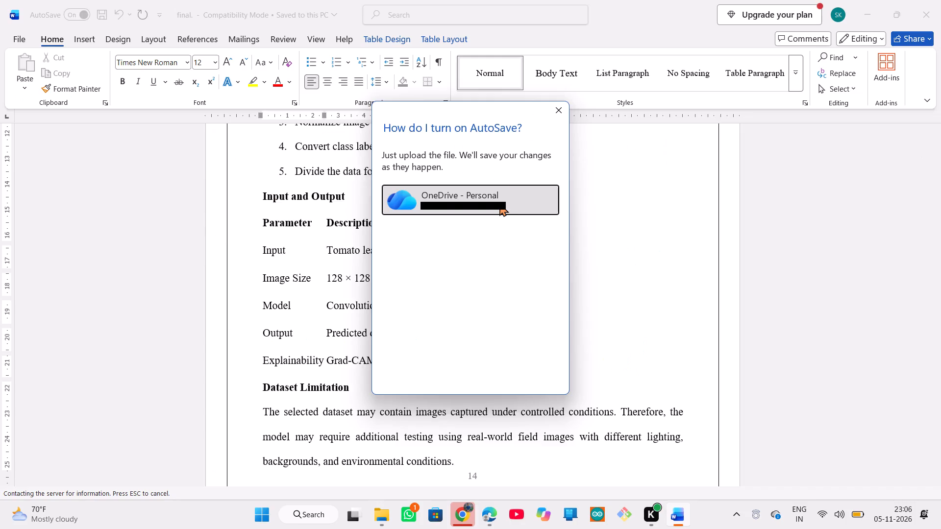
{"action": "left_click", "coordinate": [499, 203]}
{"action": "left_click", "coordinate": [561, 112]}
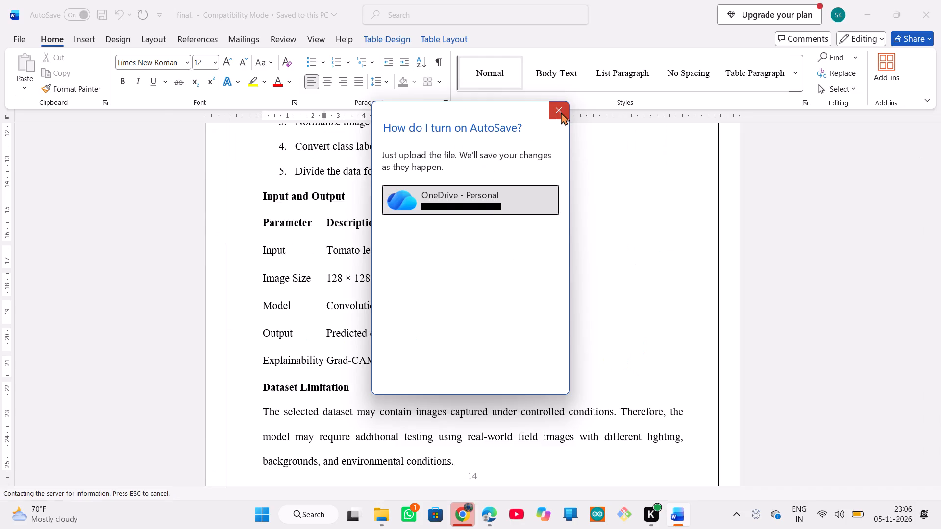
{"action": "left_click", "coordinate": [19, 39]}
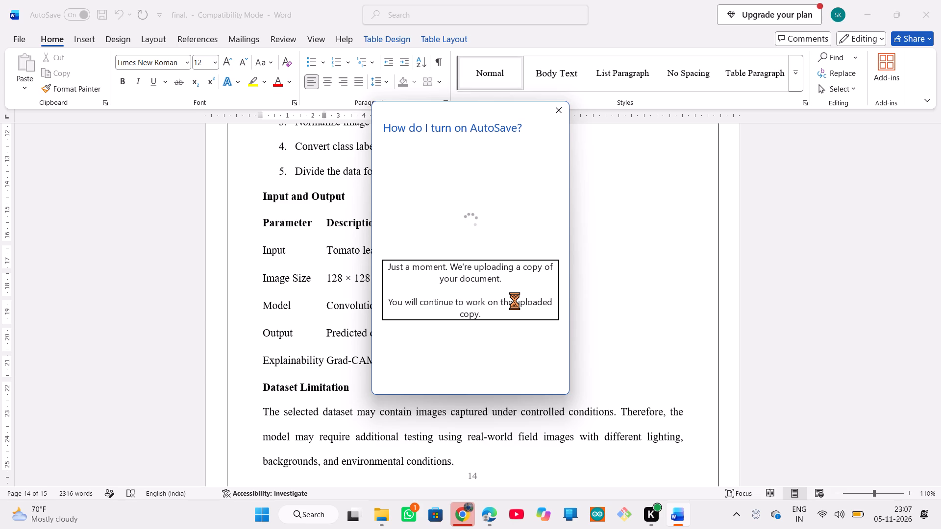
Open the local copy of the Word report, final., from the Downloads folder to check it.
{"action": "left_click", "coordinate": [391, 518]}
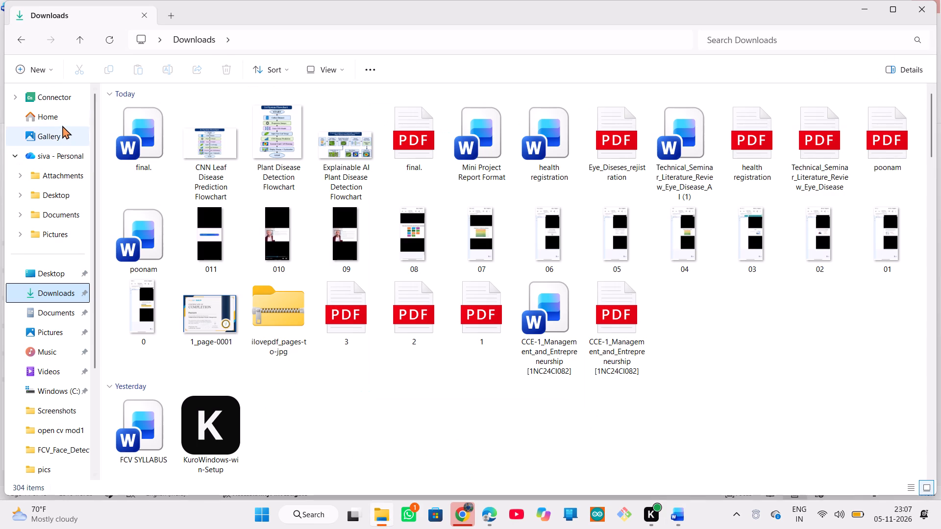
{"action": "left_click", "coordinate": [60, 121]}
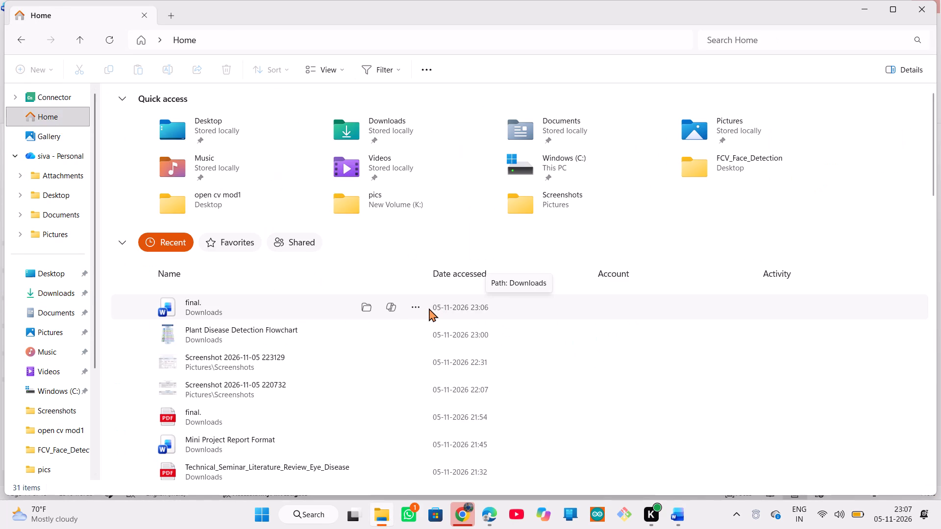
{"action": "left_click", "coordinate": [373, 304]}
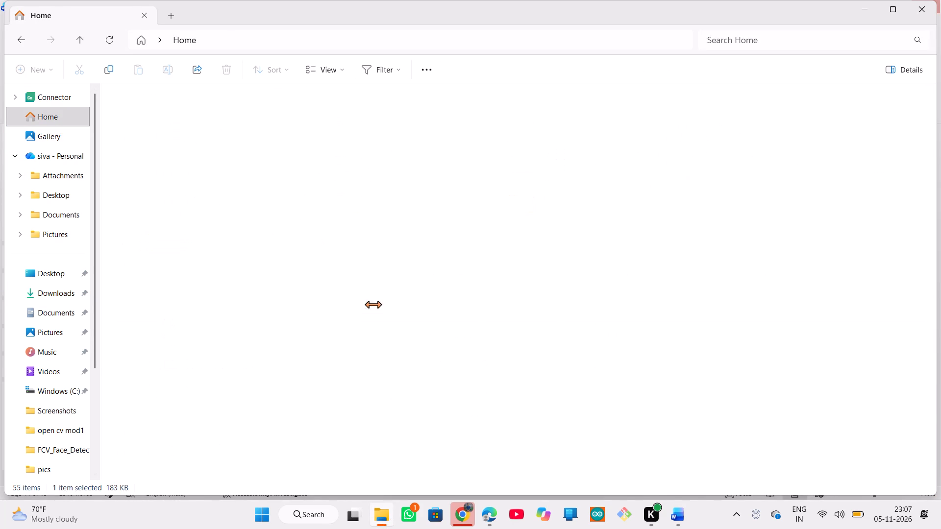
{"action": "key", "text": "Return"}
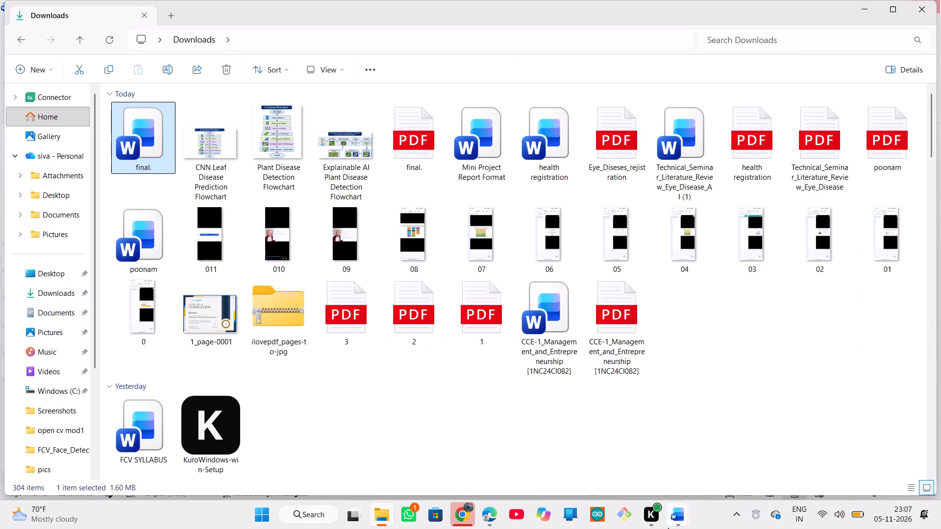
{"action": "left_click", "coordinate": [687, 480]}
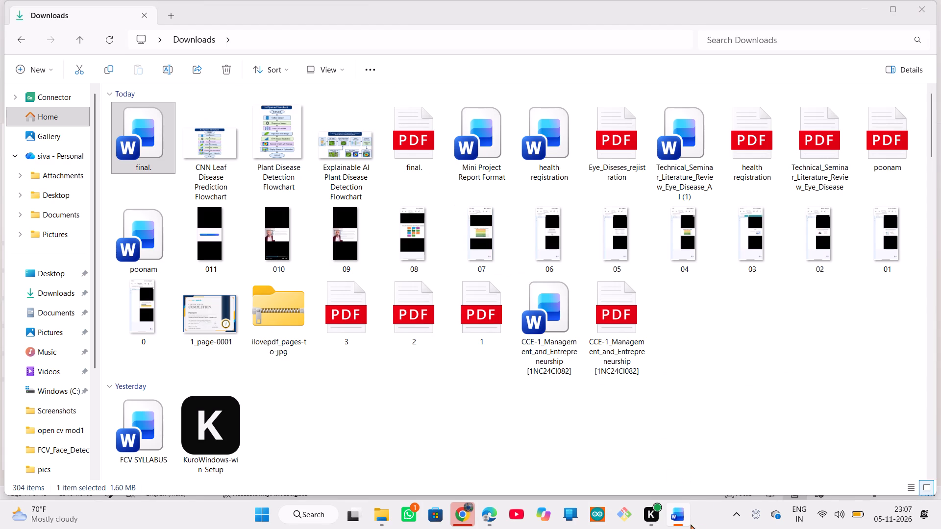
{"action": "left_click", "coordinate": [679, 522]}
{"action": "double_click", "coordinate": [121, 127]}
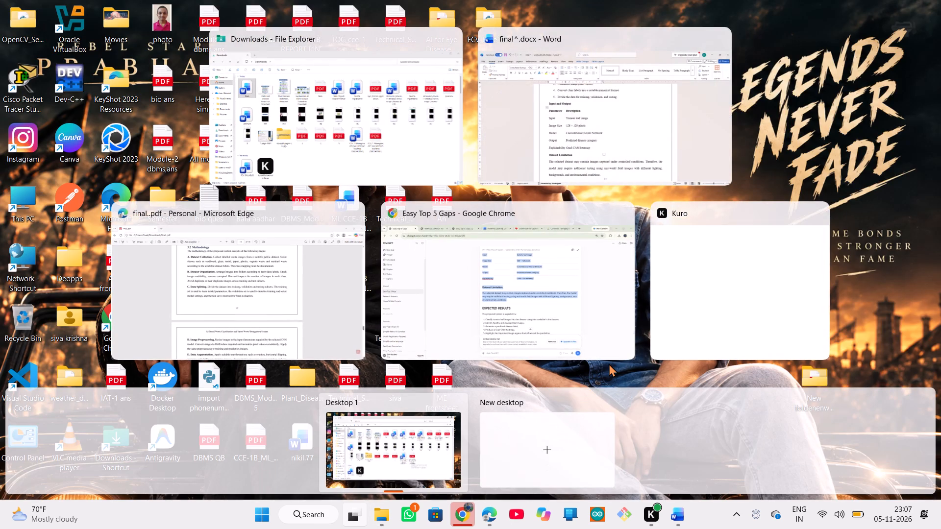
{"action": "left_click", "coordinate": [666, 139]}
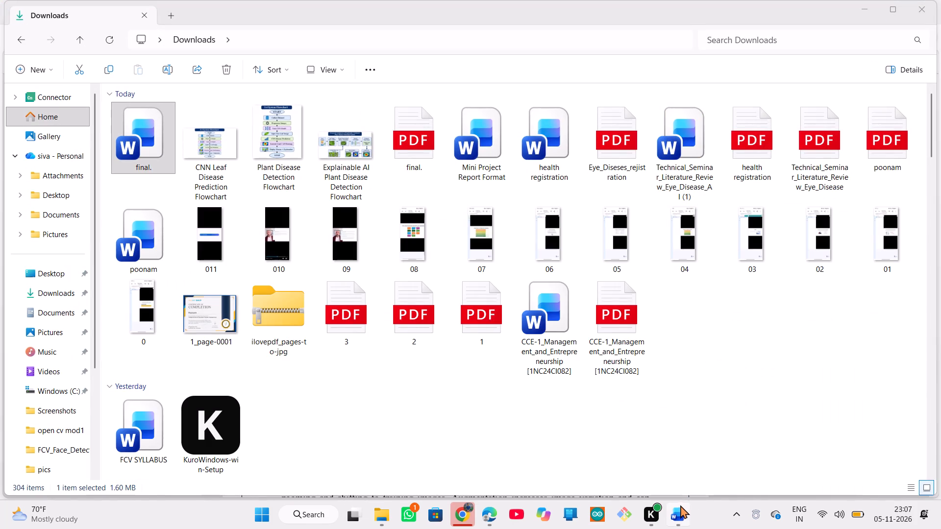
{"action": "left_click", "coordinate": [671, 452]}
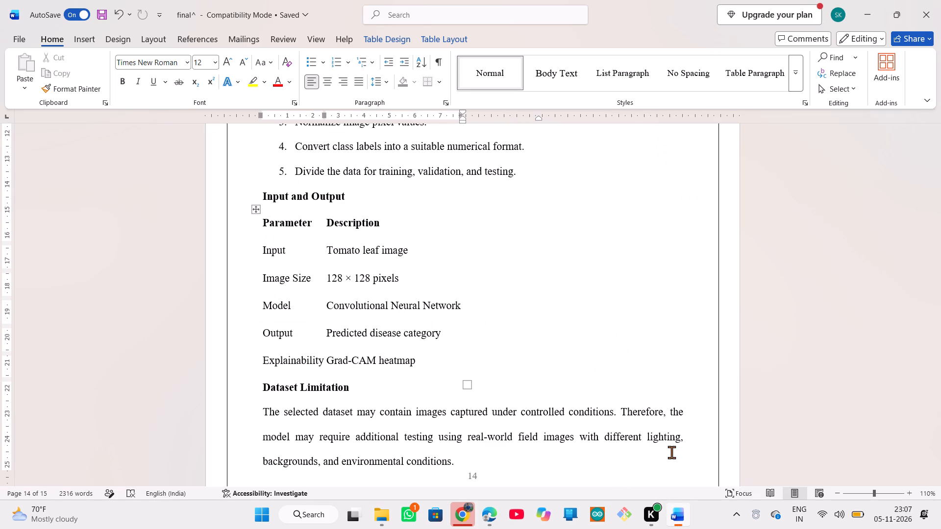
{"action": "left_click", "coordinate": [396, 303]}
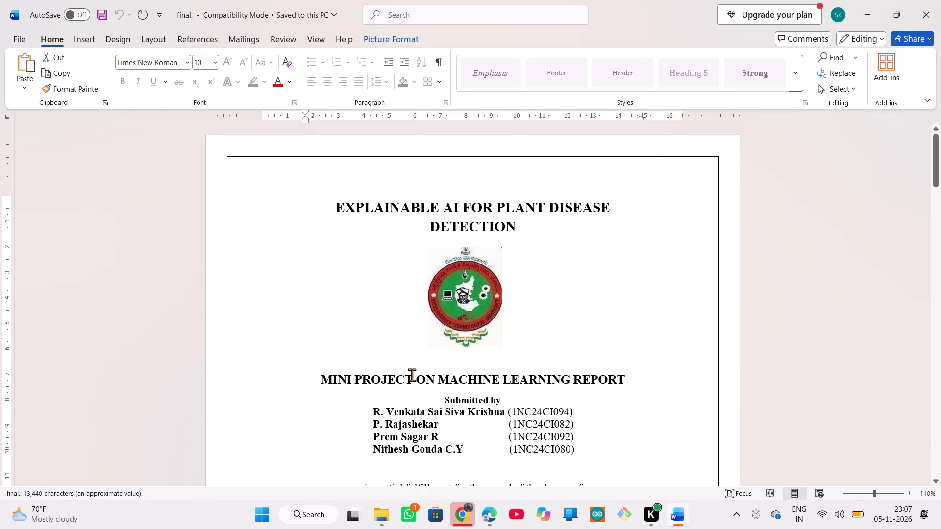
{"action": "scroll", "coordinate": [412, 375], "scroll_direction": "down", "scroll_amount": 10}
{"action": "scroll", "coordinate": [588, 283], "scroll_direction": "down", "scroll_amount": 8}
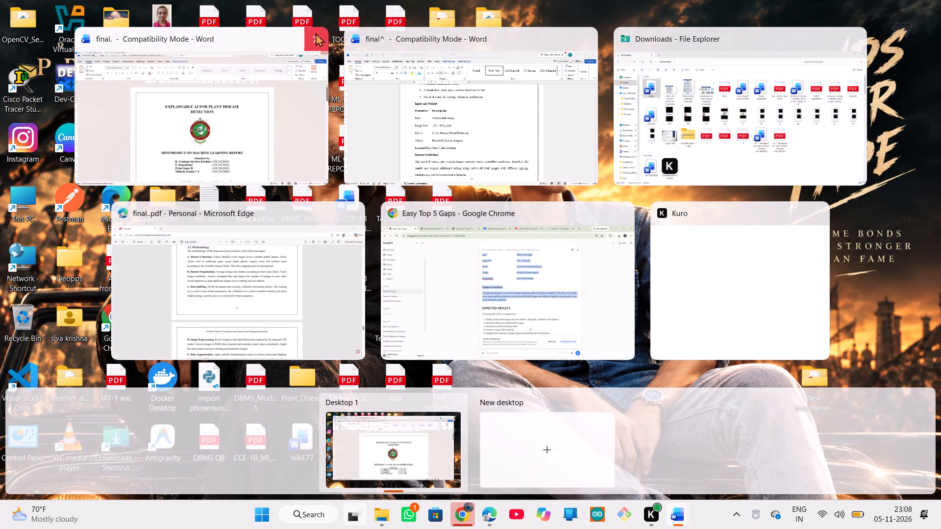
Close the local final. copy and return to the OneDrive copy, final^, at the 3.5 Dataset Limitation paragraph.
{"action": "left_click", "coordinate": [316, 33]}
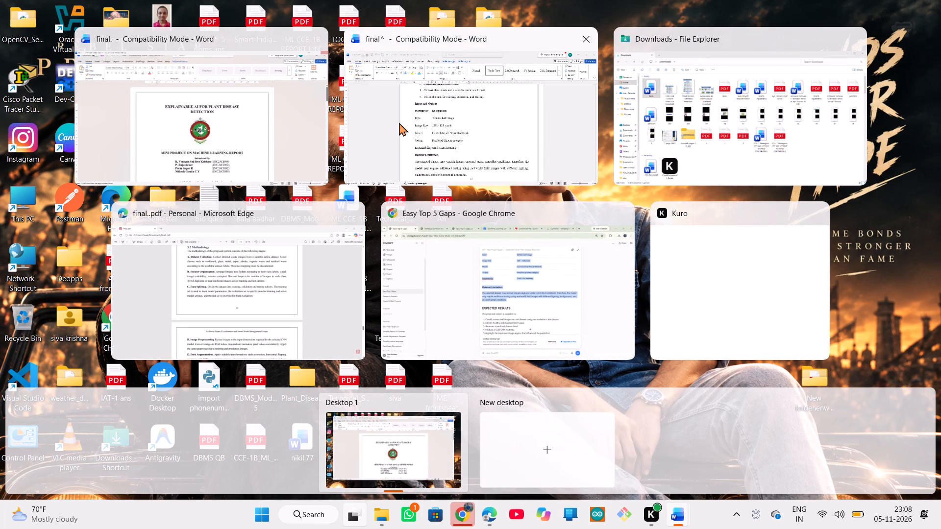
{"action": "left_click", "coordinate": [421, 147]}
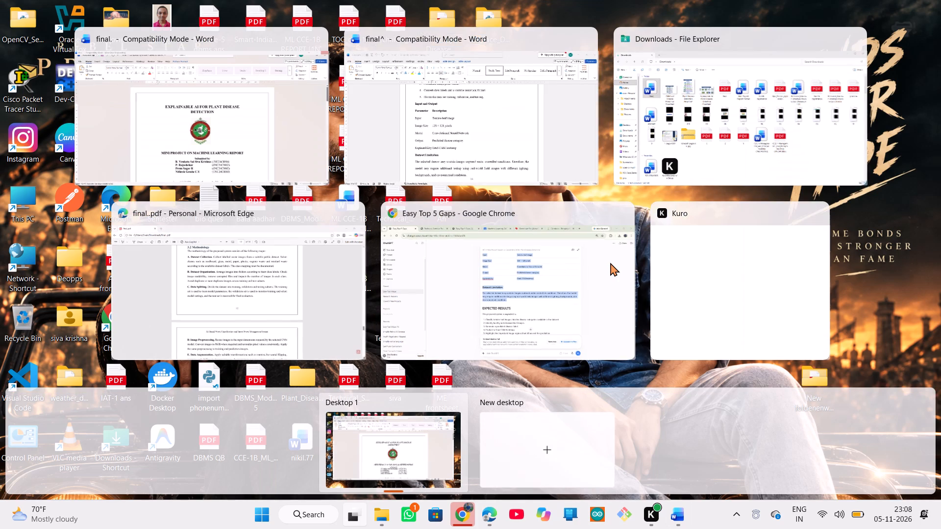
{"action": "left_click", "coordinate": [449, 145]}
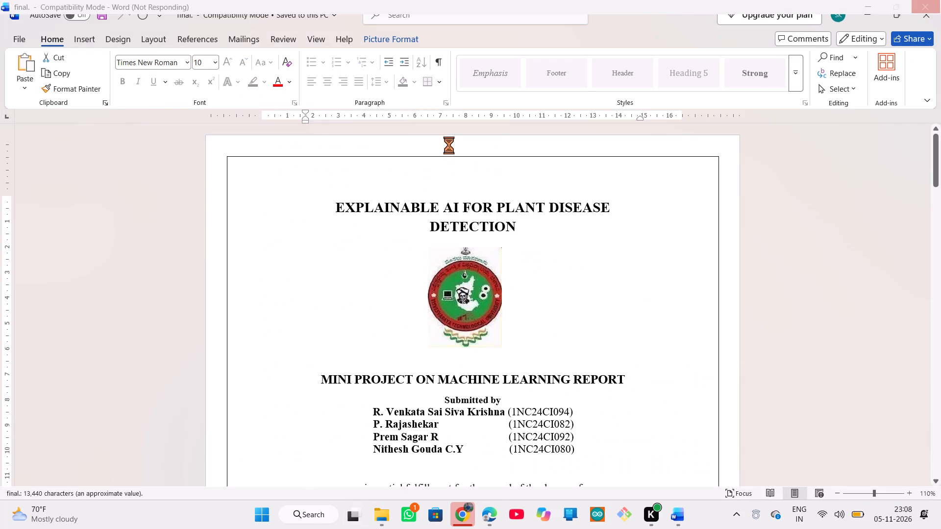
{"action": "scroll", "coordinate": [536, 389], "scroll_direction": "down", "scroll_amount": 1}
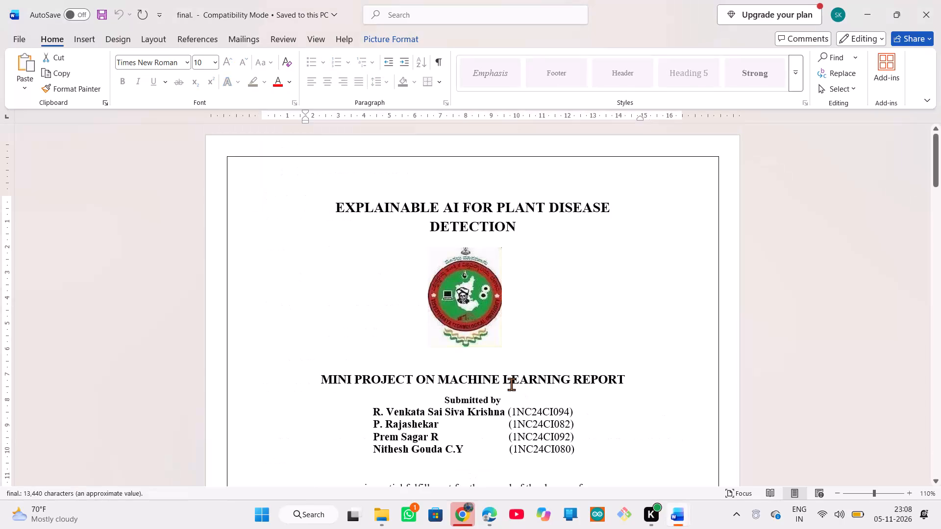
{"action": "scroll", "coordinate": [511, 384], "scroll_direction": "down", "scroll_amount": 10}
{"action": "scroll", "coordinate": [535, 327], "scroll_direction": "down", "scroll_amount": 11}
{"action": "scroll", "coordinate": [535, 327], "scroll_direction": "up", "scroll_amount": 5}
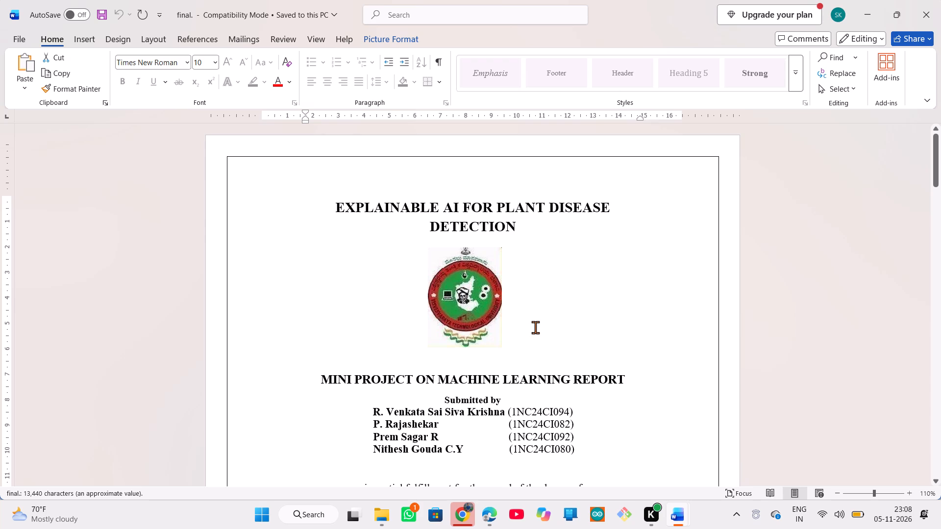
{"action": "scroll", "coordinate": [535, 327], "scroll_direction": "down", "scroll_amount": 20}
{"action": "scroll", "coordinate": [535, 327], "scroll_direction": "down", "scroll_amount": 18}
{"action": "scroll", "coordinate": [535, 327], "scroll_direction": "up", "scroll_amount": 1}
{"action": "scroll", "coordinate": [535, 327], "scroll_direction": "down", "scroll_amount": 20}
{"action": "scroll", "coordinate": [535, 327], "scroll_direction": "down", "scroll_amount": 20}
{"action": "scroll", "coordinate": [535, 327], "scroll_direction": "down", "scroll_amount": 20}
{"action": "scroll", "coordinate": [535, 327], "scroll_direction": "up", "scroll_amount": 14}
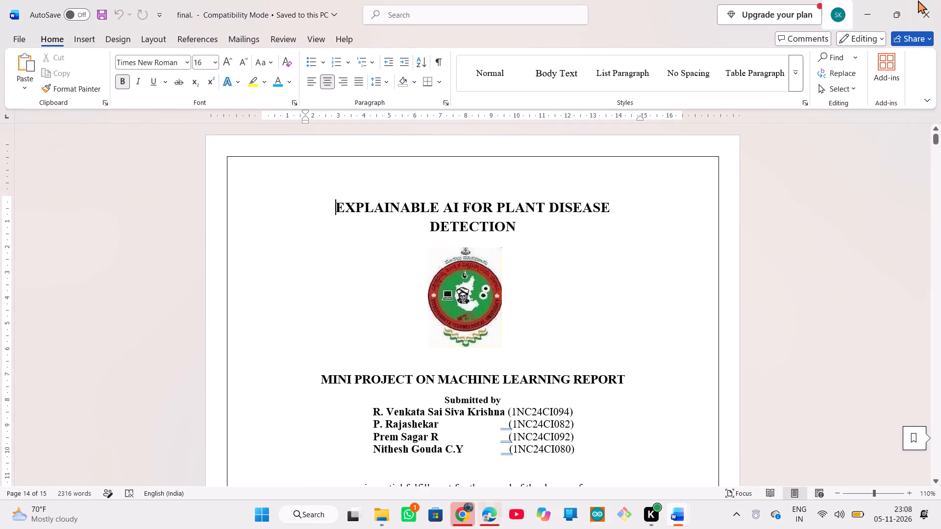
{"action": "left_click", "coordinate": [935, 3]}
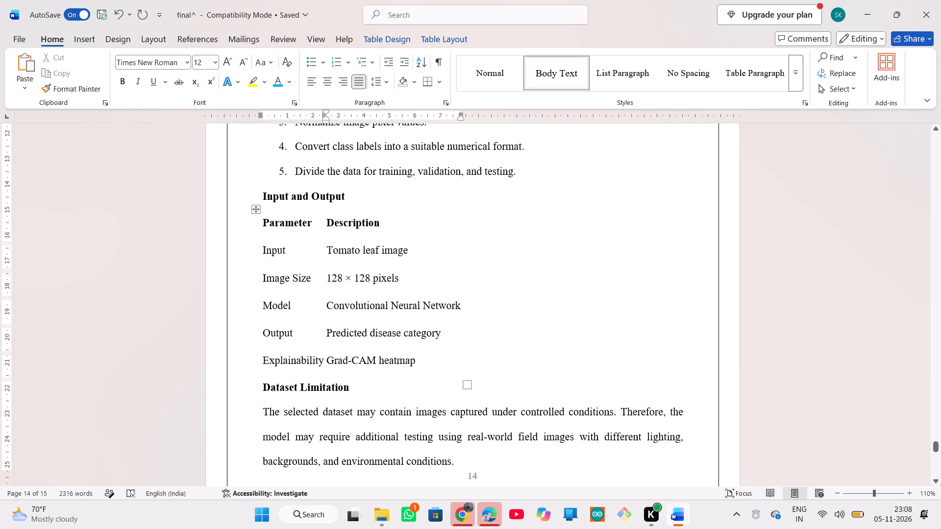
{"action": "scroll", "coordinate": [510, 287], "scroll_direction": "down", "scroll_amount": 1}
Remove the blank lines between the 3.5 Dataset Description heading and its first paragraph.
{"action": "left_click_drag", "start_coordinate": [466, 461], "coordinate": [331, 96]}
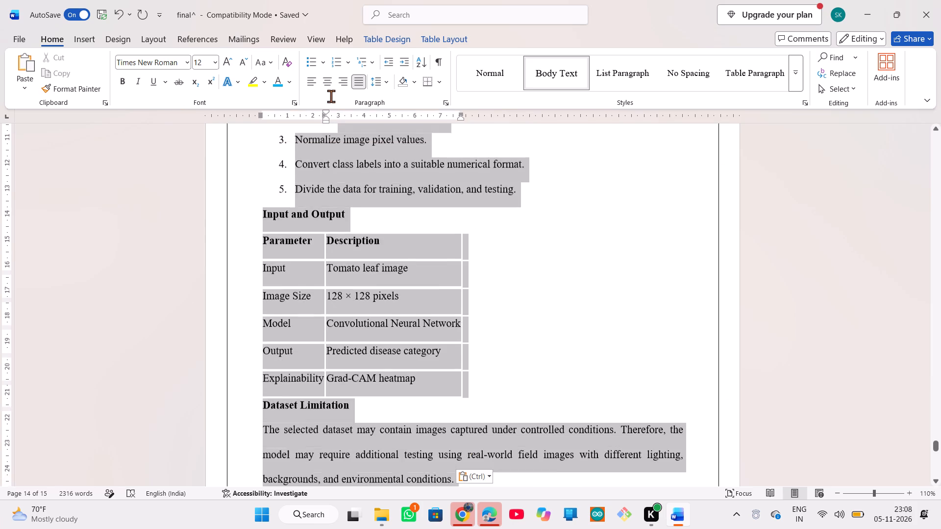
{"action": "left_click_drag", "start_coordinate": [331, 96], "coordinate": [286, 204]}
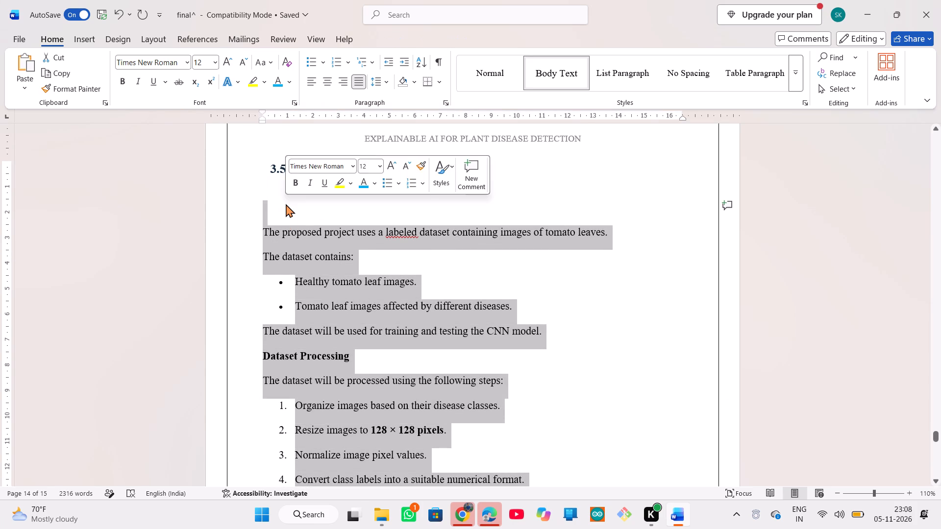
{"action": "left_click", "coordinate": [286, 204]}
{"action": "key", "text": "Delete"}
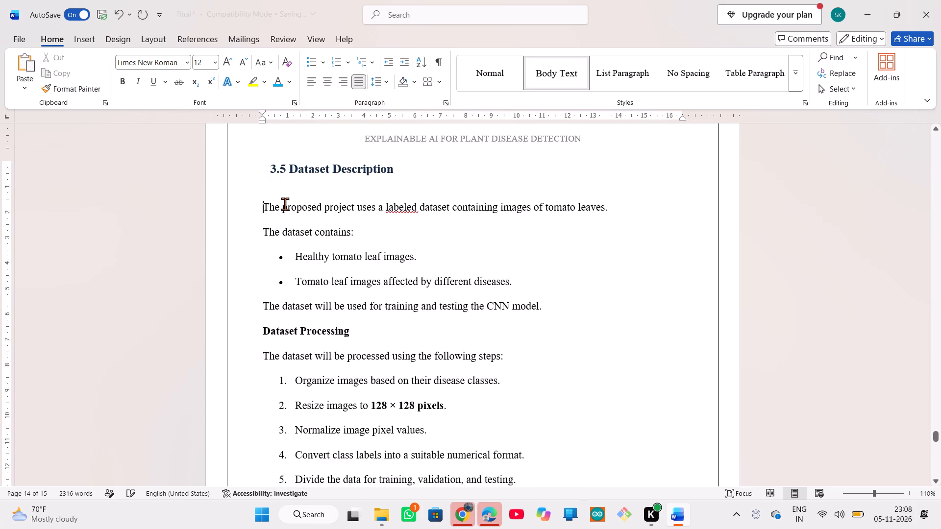
{"action": "key", "text": "BackSpace"}
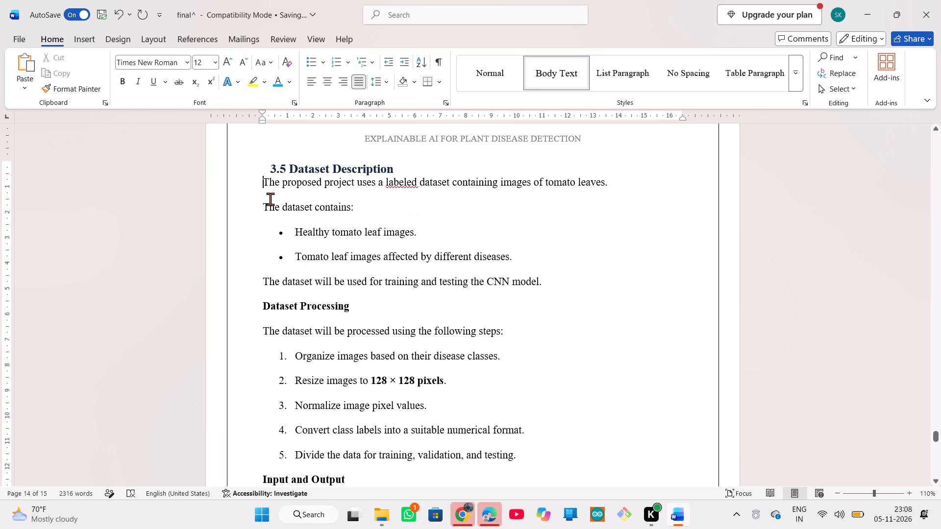
Apply a light bordered table style with banded rows to the Input and Output table in section 3.5.
{"action": "scroll", "coordinate": [278, 302], "scroll_direction": "down", "scroll_amount": 5}
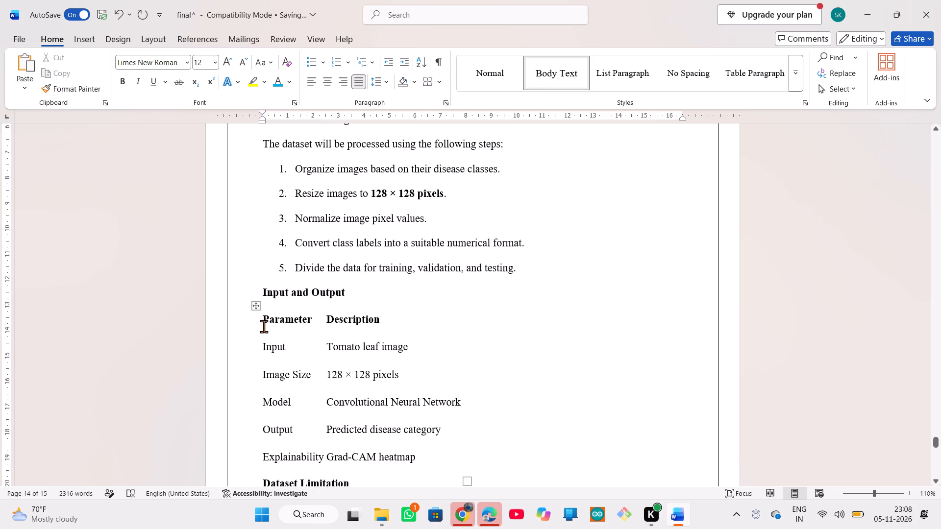
{"action": "left_click", "coordinate": [254, 292]}
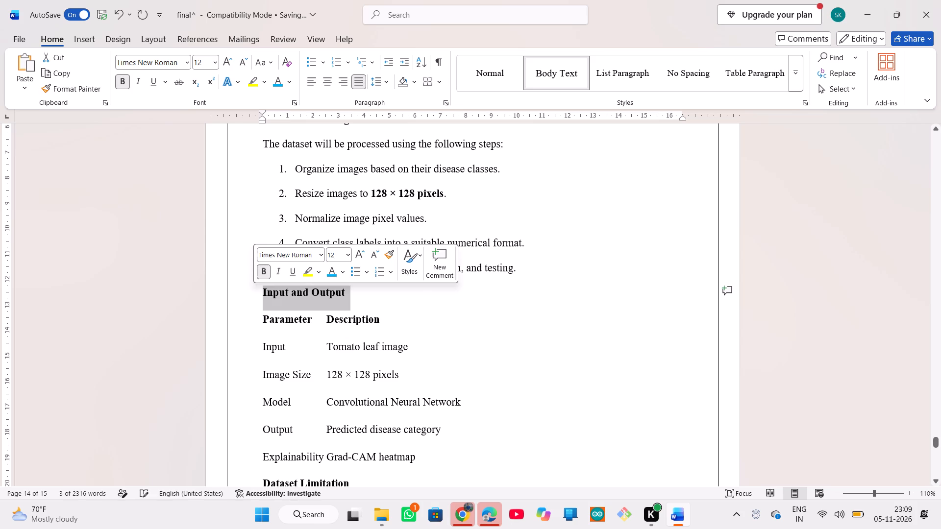
{"action": "left_click", "coordinate": [256, 309]}
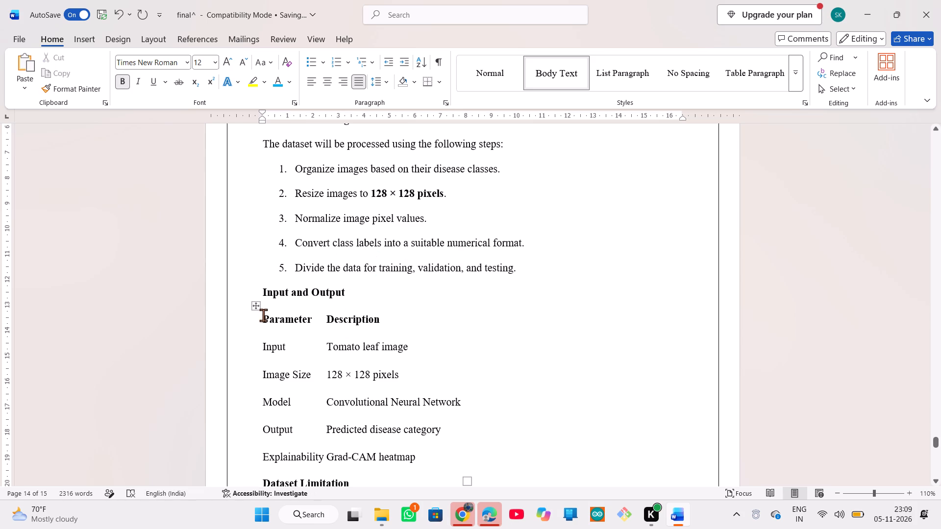
{"action": "left_click", "coordinate": [264, 316]}
{"action": "left_click", "coordinate": [258, 309]}
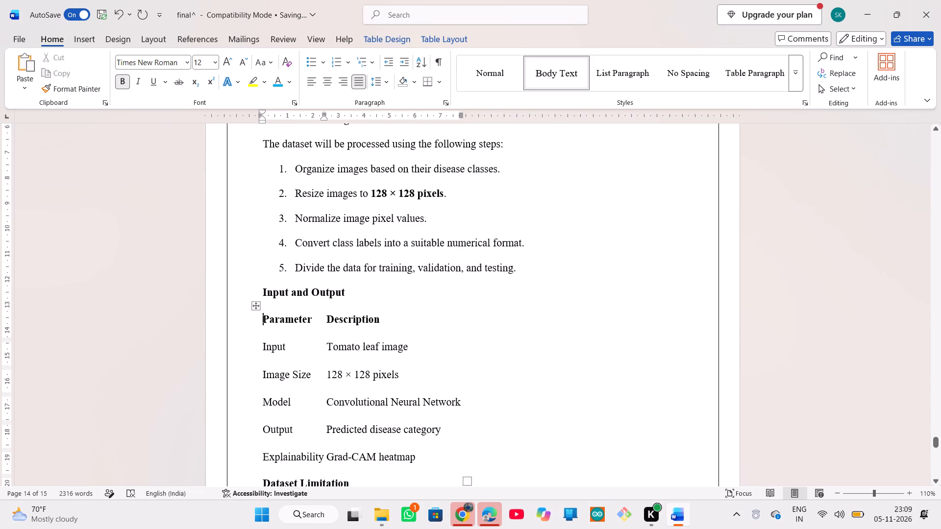
{"action": "left_click", "coordinate": [368, 36]}
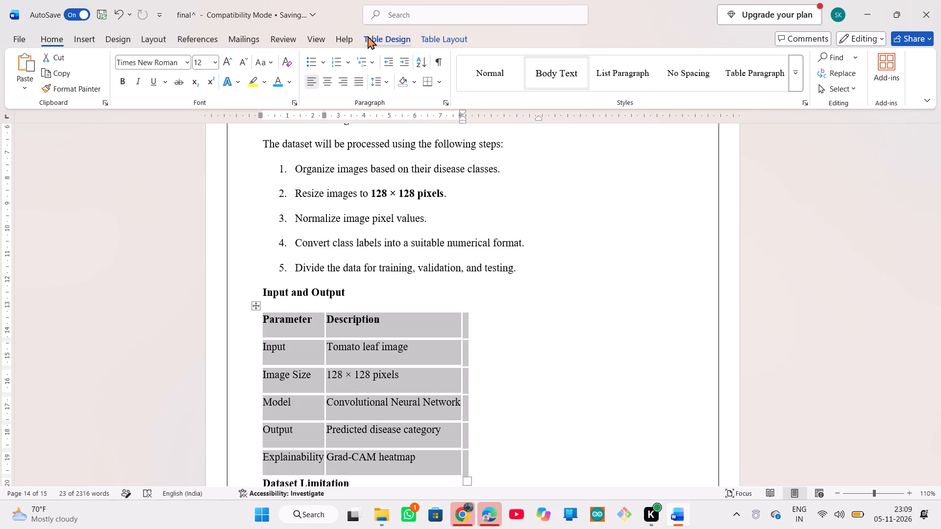
{"action": "left_click", "coordinate": [253, 61]}
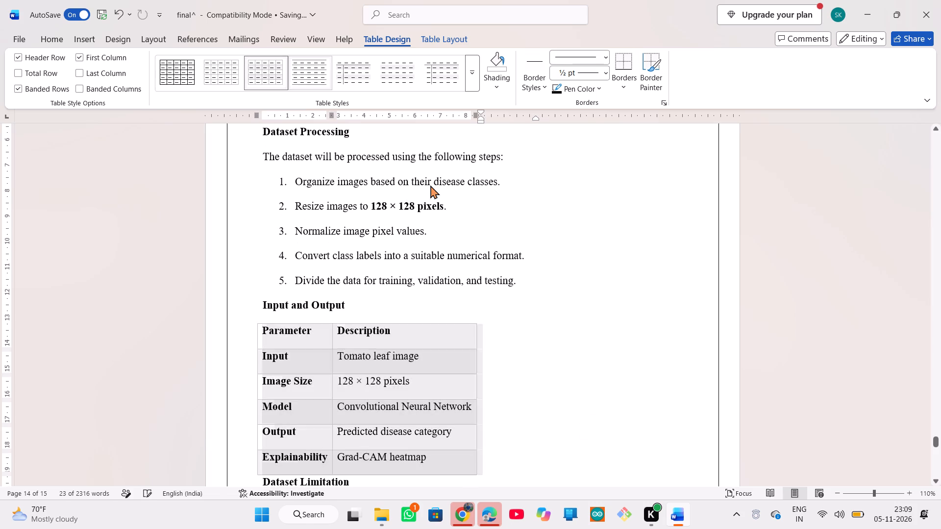
{"action": "left_click", "coordinate": [514, 453]}
{"action": "scroll", "coordinate": [514, 453], "scroll_direction": "down", "scroll_amount": 5}
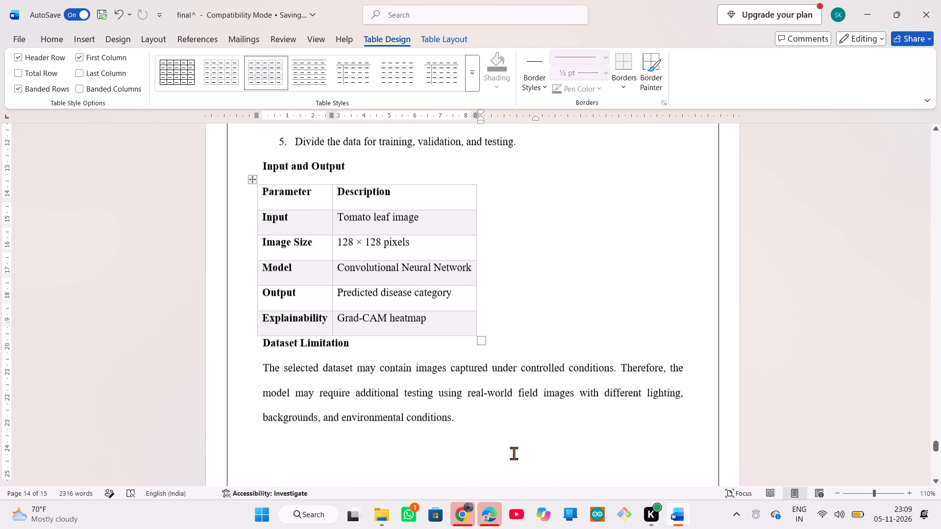
{"action": "scroll", "coordinate": [514, 453], "scroll_direction": "down", "scroll_amount": 9}
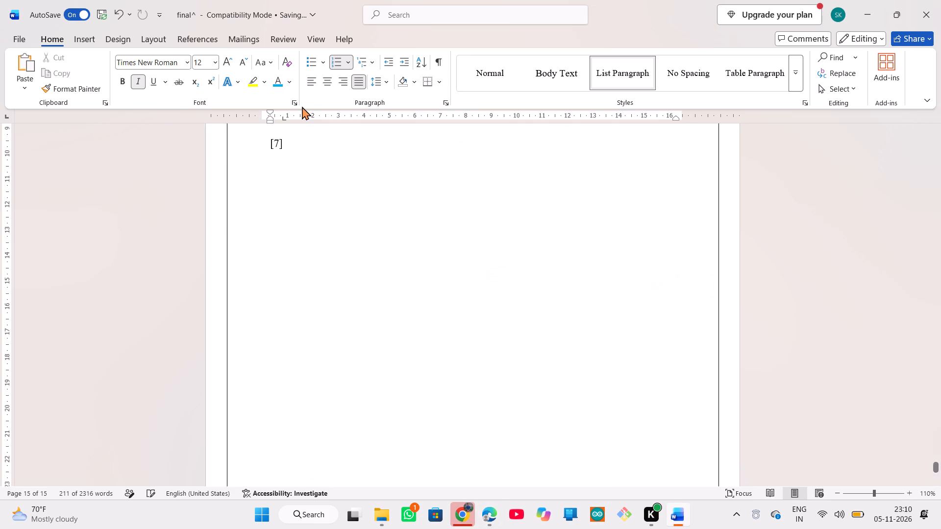
{"action": "key", "text": "BackSpace"}
{"action": "key", "text": "BackSpace"}
Remove the duplicate typed number [6] from the OpenCV reference, keeping its automatic list number.
{"action": "scroll", "coordinate": [302, 106], "scroll_direction": "up", "scroll_amount": 1}
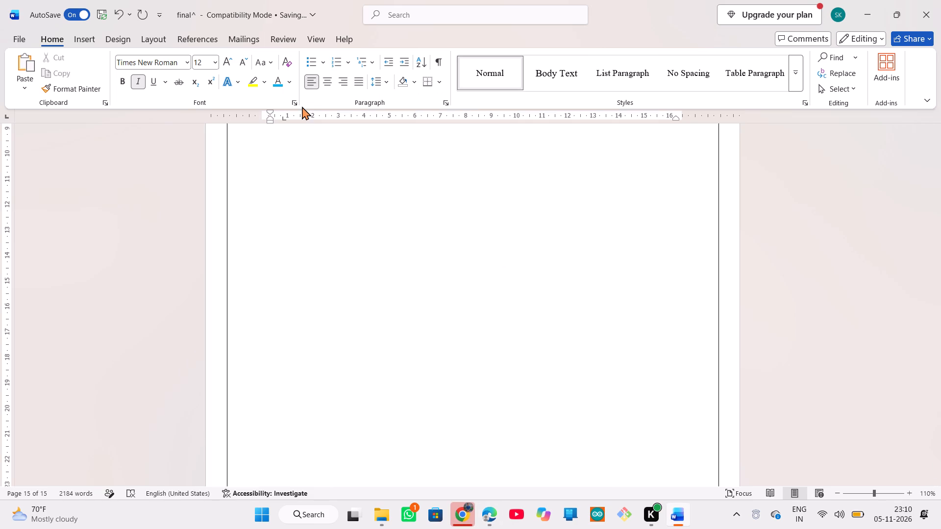
{"action": "scroll", "coordinate": [302, 106], "scroll_direction": "up", "scroll_amount": 3}
{"action": "scroll", "coordinate": [396, 310], "scroll_direction": "up", "scroll_amount": 5}
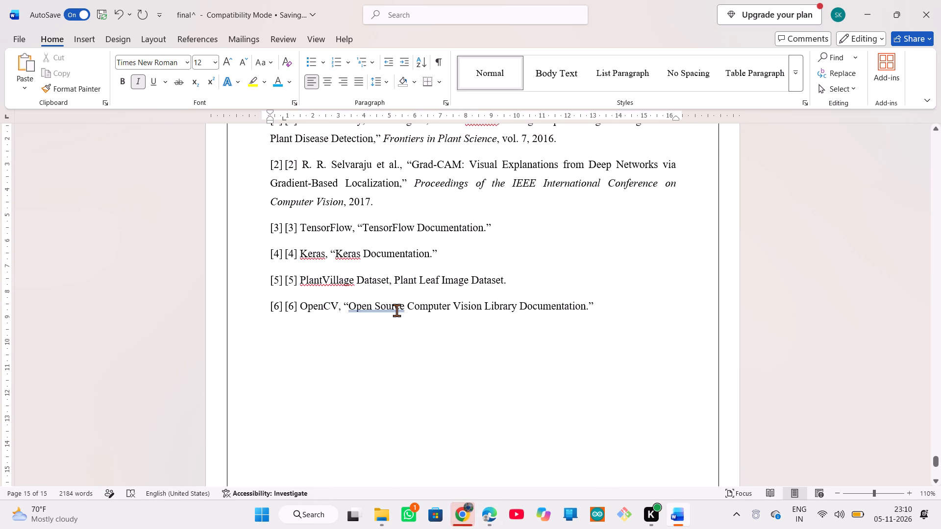
{"action": "left_click", "coordinate": [284, 305]}
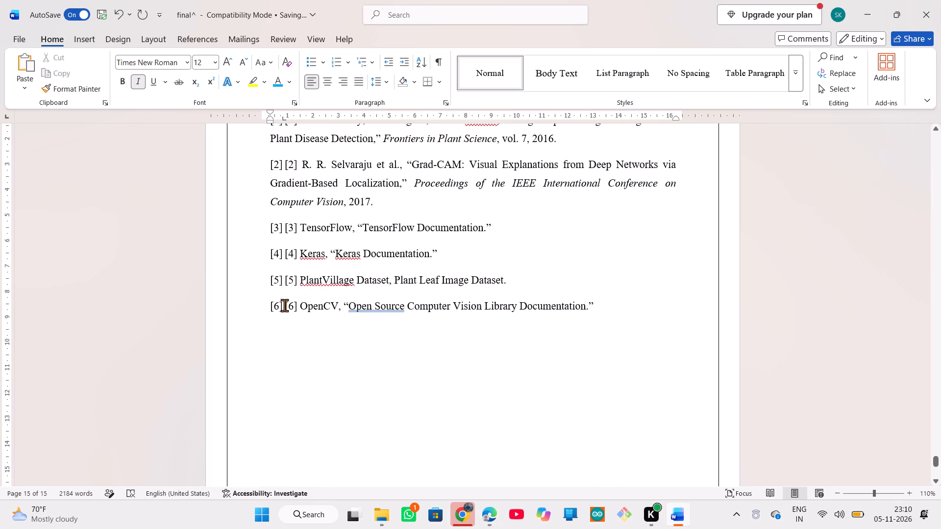
{"action": "left_click", "coordinate": [303, 307]}
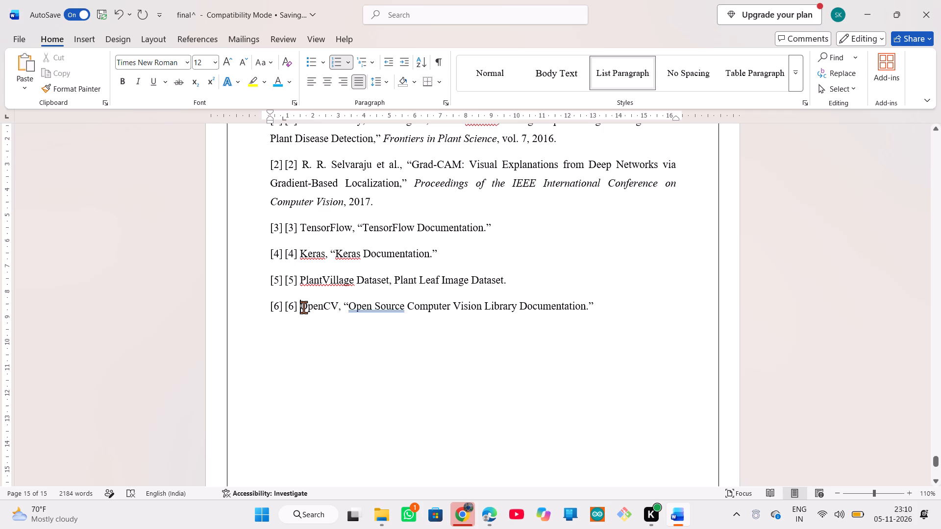
{"action": "key", "text": "BackSpace"}
{"action": "key", "text": "BackSpace"}
{"action": "key", "text": "BackSpace"}
{"action": "key", "text": "BackSpace"}
{"action": "key", "text": "BackSpace"}
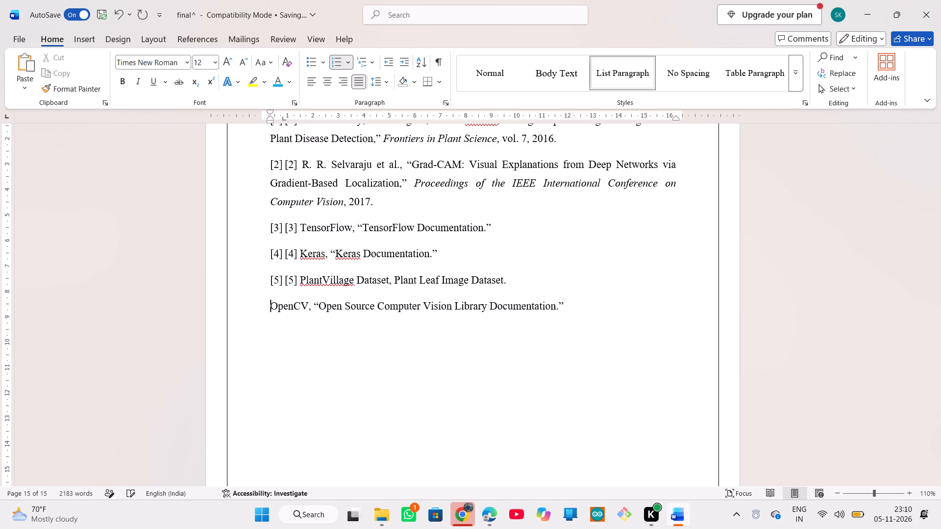
{"action": "key", "text": "ctrl+z"}
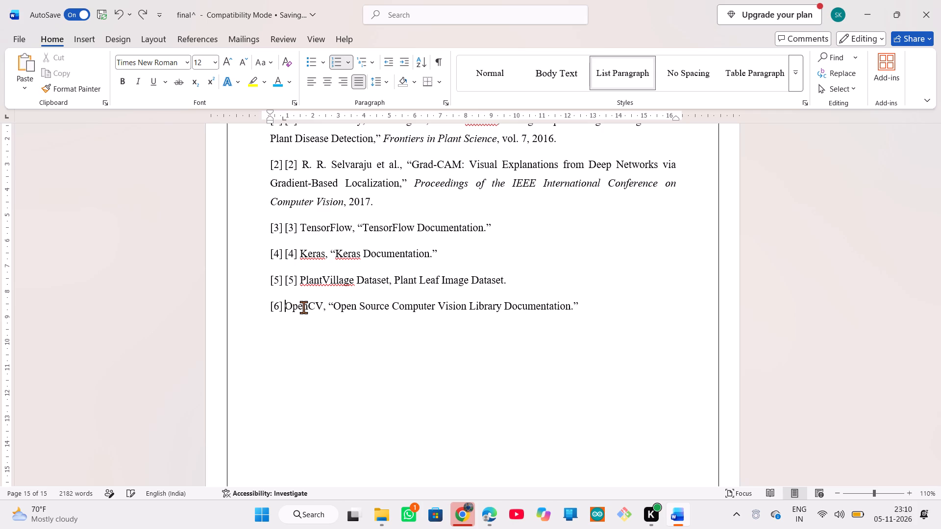
Remove the duplicate typed numbers [5], [4] and [3] from the PlantVillage, Keras and TensorFlow references.
{"action": "key", "text": "Up"}
{"action": "key", "text": "Delete"}
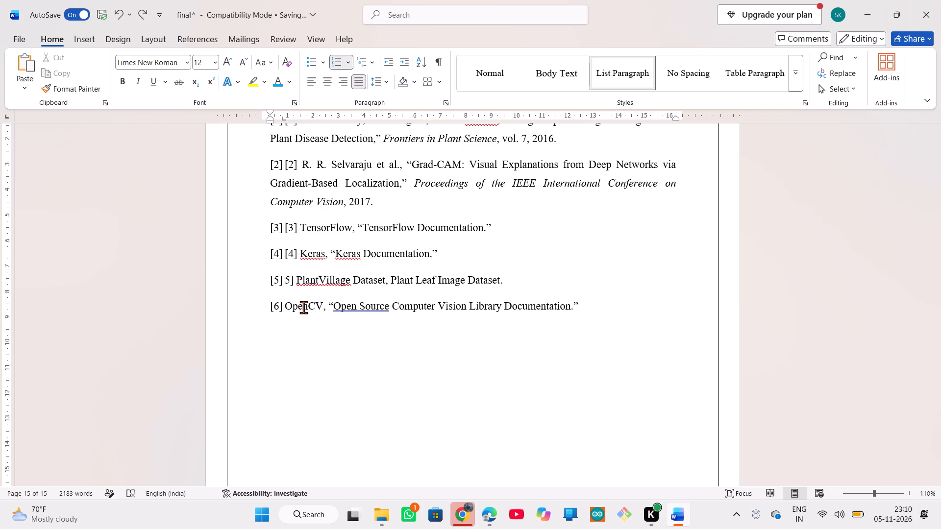
{"action": "key", "text": "Delete"}
{"action": "key", "text": "Delete"}
{"action": "key", "text": "Up"}
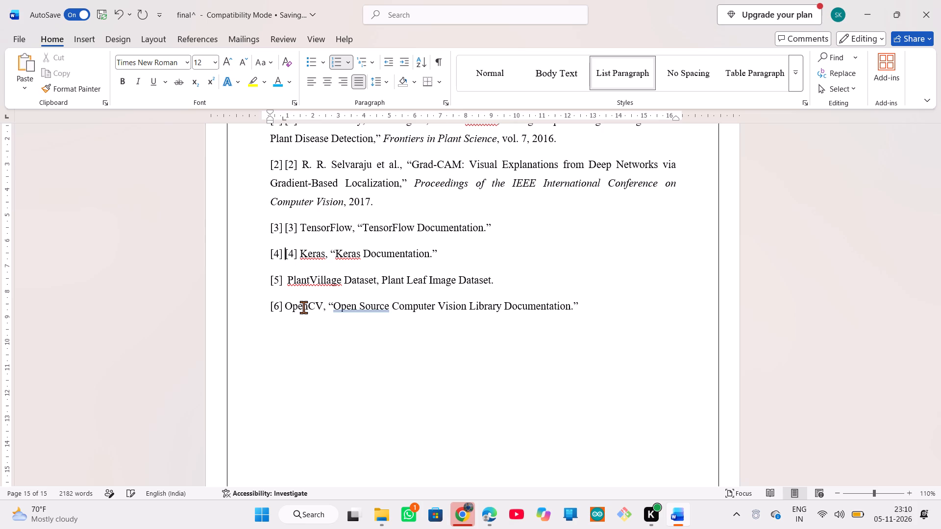
{"action": "key", "text": "Delete"}
{"action": "key", "text": "Delete"}
{"action": "key", "text": "Delete"}
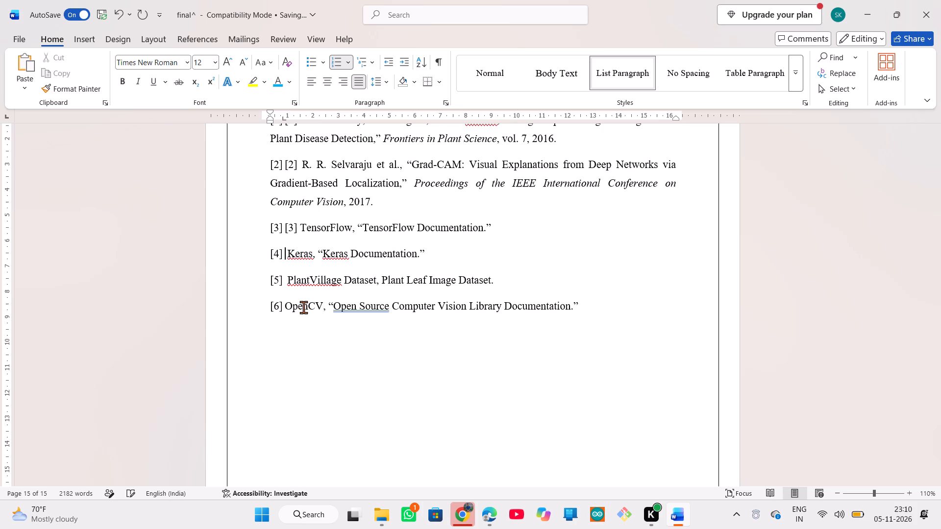
{"action": "key", "text": "Up"}
{"action": "key", "text": "Up"}
{"action": "key", "text": "Down"}
{"action": "key", "text": "Delete"}
{"action": "key", "text": "Delete"}
{"action": "key", "text": "Delete"}
Remove the duplicate typed number [2] from the Grad-CAM reference.
{"action": "key", "text": "Down"}
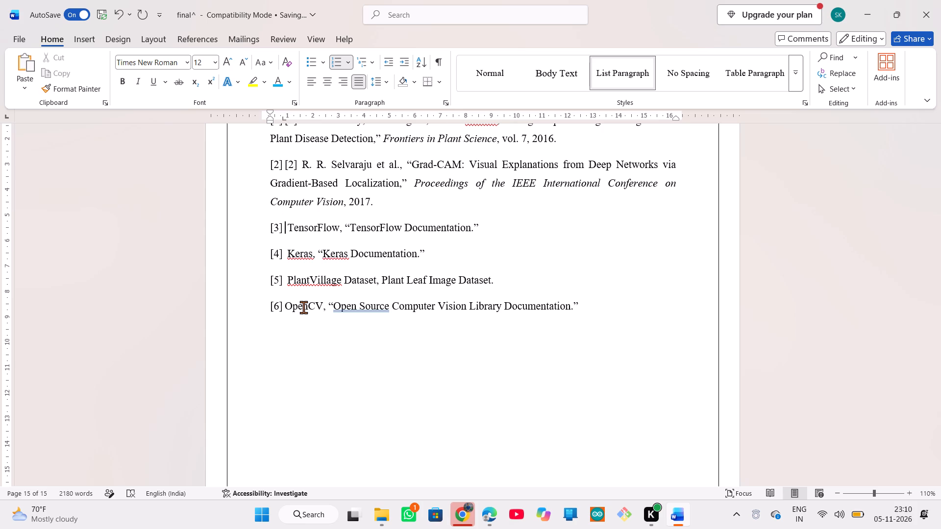
{"action": "key", "text": "Down"}
{"action": "key", "text": "Up"}
{"action": "key", "text": "Up"}
{"action": "key", "text": "Up"}
{"action": "key", "text": "Up"}
{"action": "key", "text": "Up"}
{"action": "key", "text": "Delete"}
{"action": "key", "text": "Delete"}
{"action": "key", "text": "Delete"}
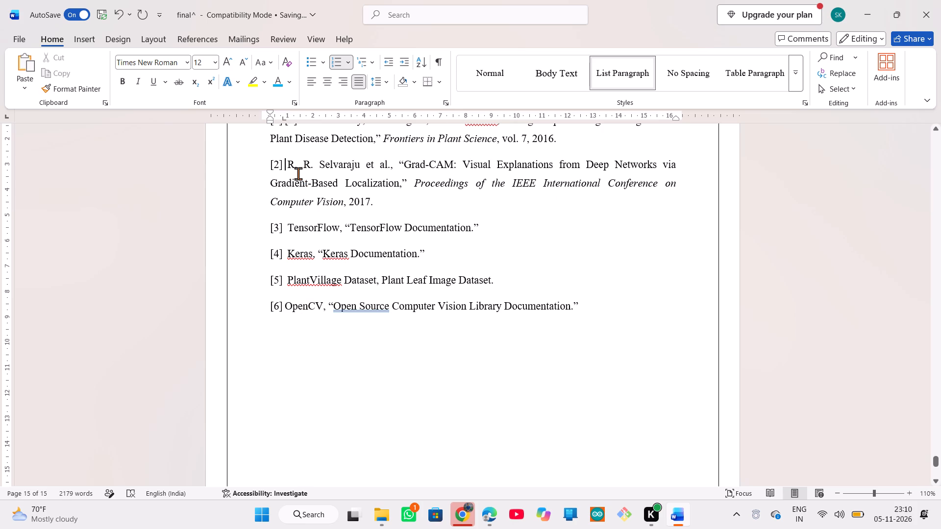
Remove the italics from "Proceedings of the IEEE International Conference on Computer Vision, 2017." in reference [2].
{"action": "left_click_drag", "start_coordinate": [416, 182], "coordinate": [416, 201]}
{"action": "key", "text": "ctrl+i"}
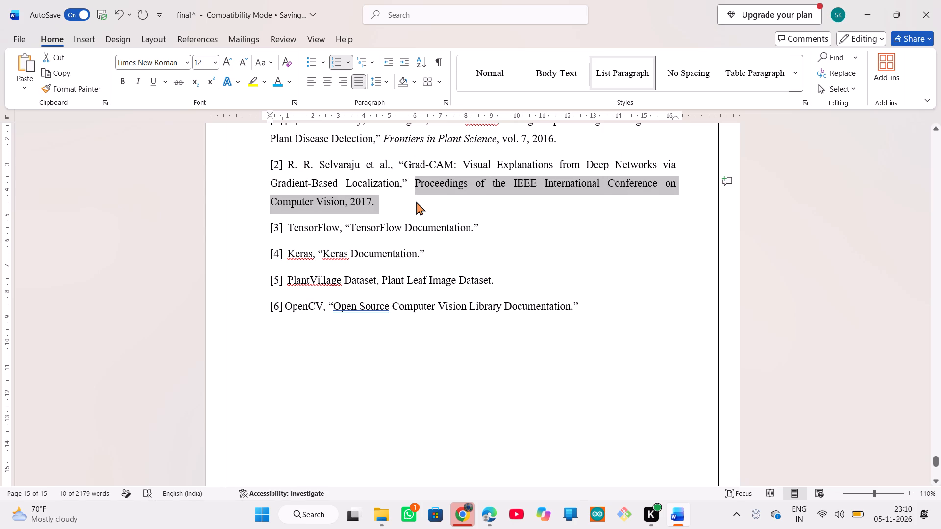
{"action": "left_click", "coordinate": [416, 201]}
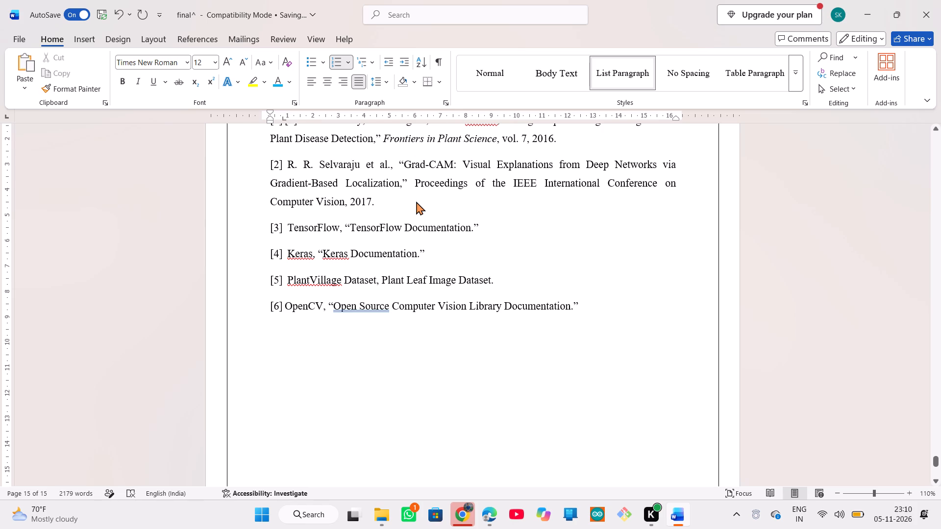
Remove the duplicate typed number [1] from the first reference, on deep learning for image-based plant disease detection.
{"action": "scroll", "coordinate": [416, 201], "scroll_direction": "up", "scroll_amount": 4}
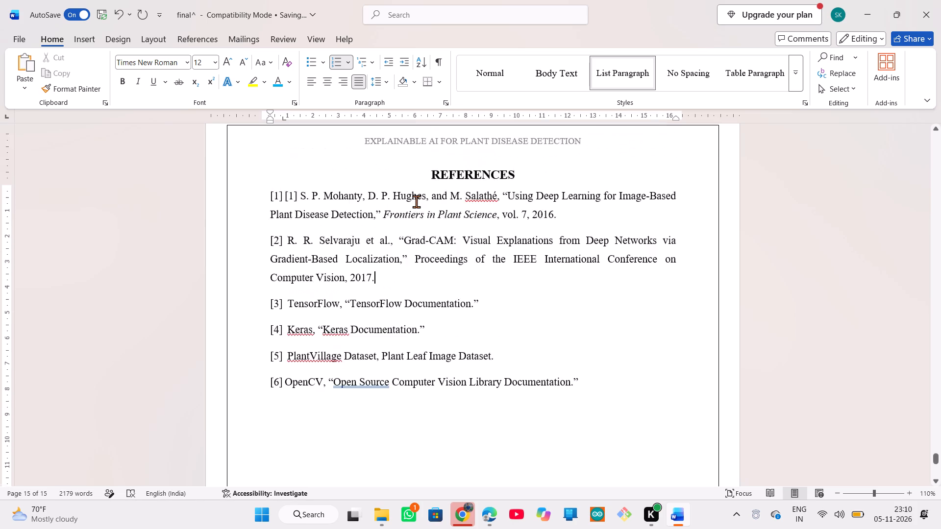
{"action": "scroll", "coordinate": [416, 201], "scroll_direction": "up", "scroll_amount": 1}
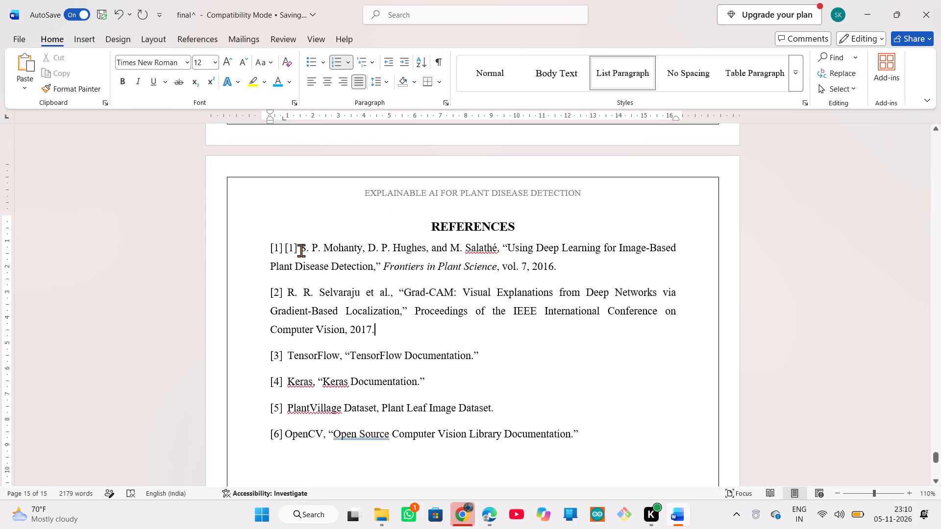
{"action": "left_click", "coordinate": [299, 250]}
{"action": "key", "text": "BackSpace"}
{"action": "key", "text": "BackSpace"}
{"action": "key", "text": "BackSpace"}
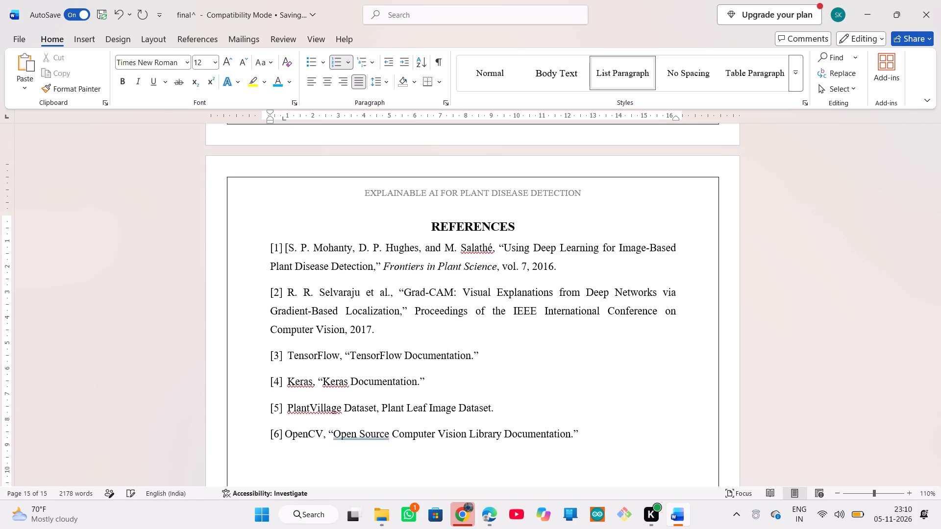
{"action": "key", "text": "BackSpace"}
Justify the whole reference list, [1] to [6], and set its line spacing to 1.5.
{"action": "key", "text": "shift+Down"}
{"action": "key", "text": "shift+Down"}
{"action": "key", "text": "shift+Down"}
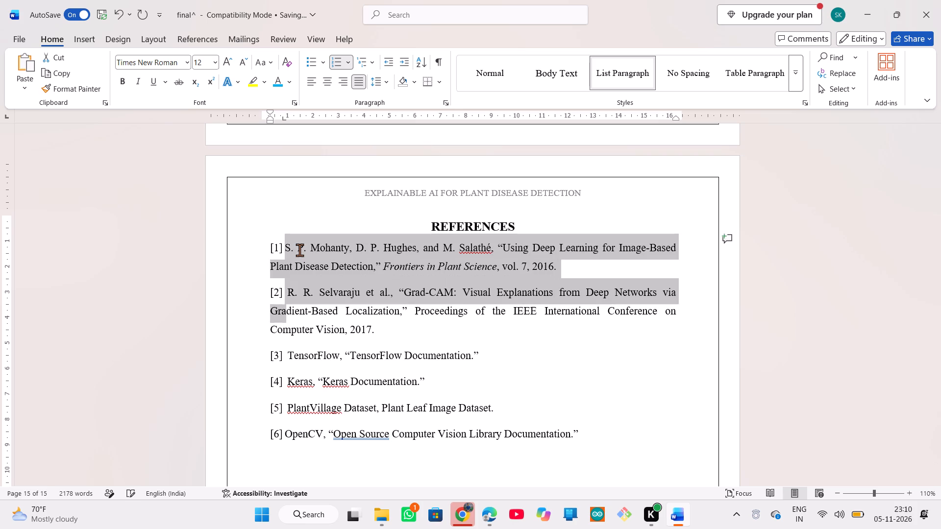
{"action": "key", "text": "shift+Down"}
{"action": "key", "text": "shift+Down"}
{"action": "key", "text": "shift+Down"}
{"action": "key", "text": "shift+Down"}
{"action": "key", "text": "shift+Down"}
{"action": "key", "text": "shift+Down"}
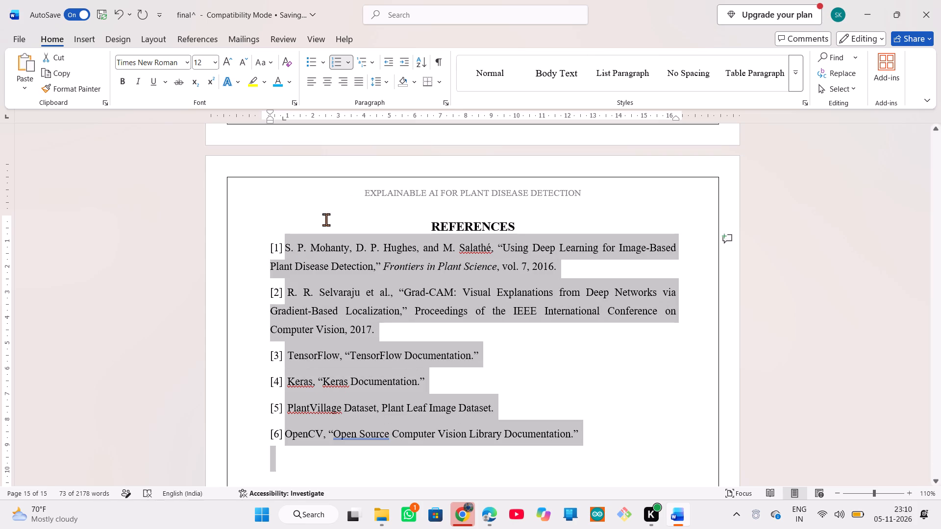
{"action": "left_click", "coordinate": [362, 83]}
{"action": "left_click", "coordinate": [381, 89]}
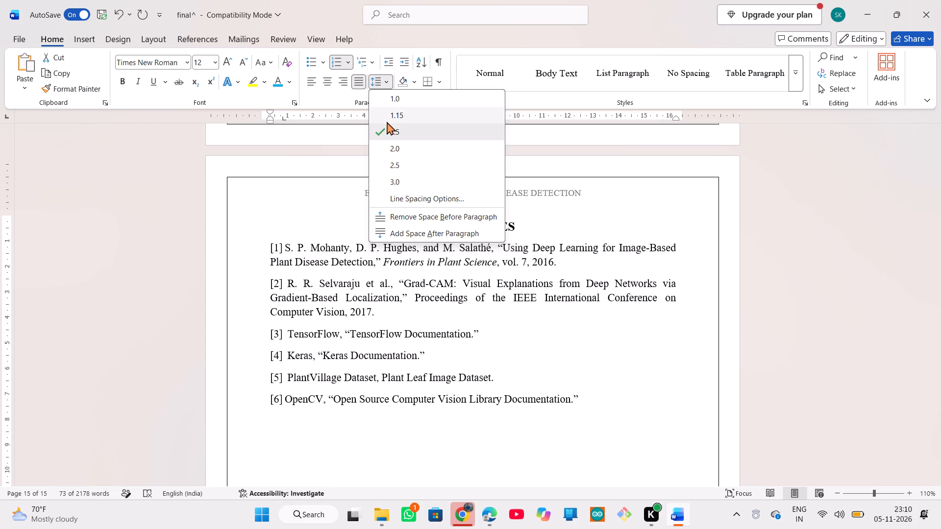
{"action": "left_click", "coordinate": [387, 125]}
{"action": "left_click", "coordinate": [637, 413]}
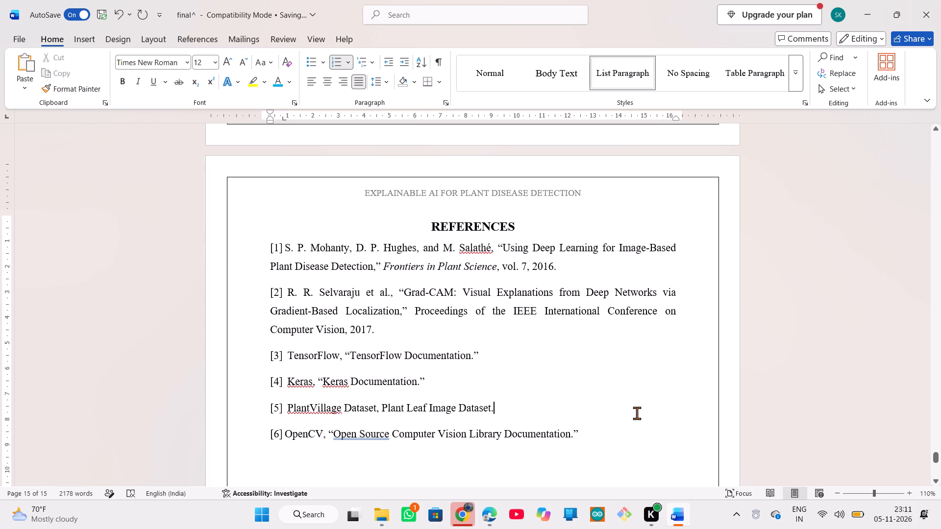
Save the report.
{"action": "key", "text": "ctrl+s"}
{"action": "key", "text": "ctrl+s"}
Review the report's front matter, from the certificate through the table of contents and abstract to the lists of tables and figures.
{"action": "scroll", "coordinate": [637, 413], "scroll_direction": "up", "scroll_amount": 17}
{"action": "scroll", "coordinate": [637, 413], "scroll_direction": "up", "scroll_amount": 17}
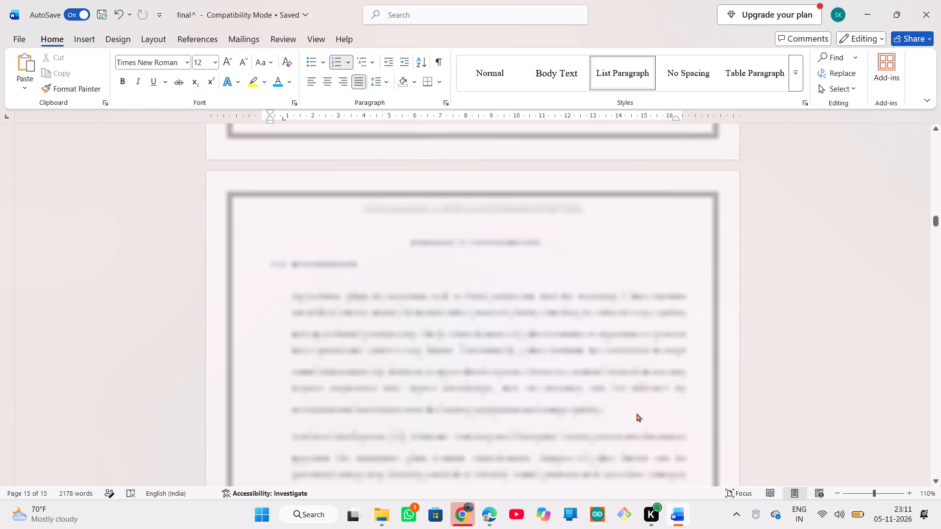
{"action": "scroll", "coordinate": [637, 413], "scroll_direction": "up", "scroll_amount": 10}
{"action": "scroll", "coordinate": [637, 413], "scroll_direction": "down", "scroll_amount": 12}
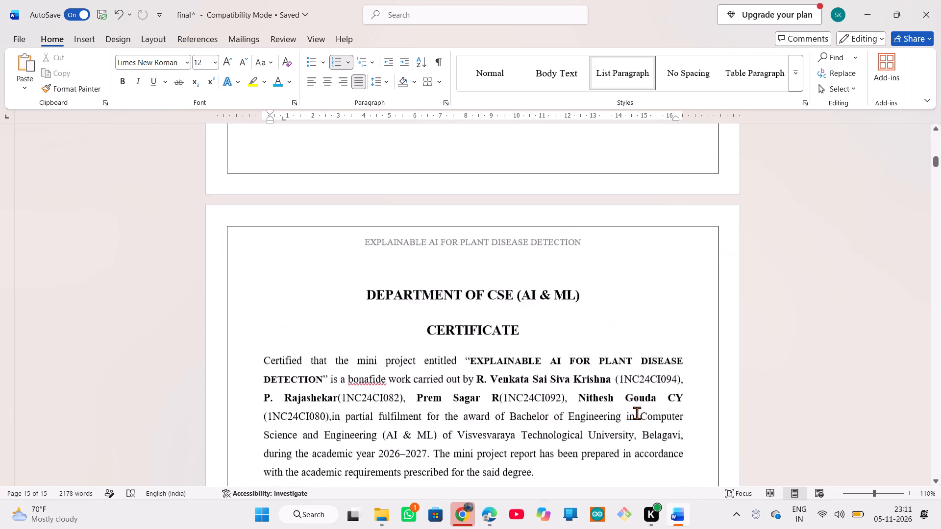
{"action": "scroll", "coordinate": [637, 413], "scroll_direction": "down", "scroll_amount": 13}
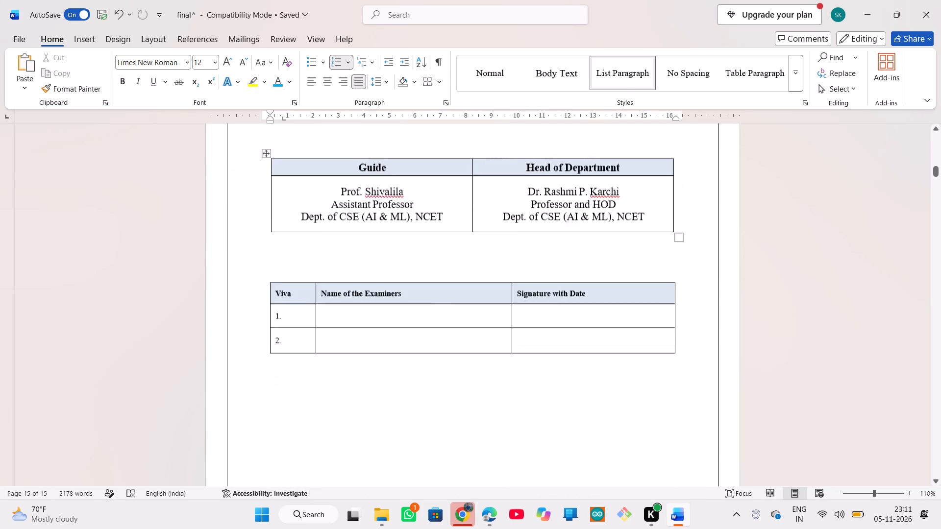
{"action": "scroll", "coordinate": [637, 413], "scroll_direction": "down", "scroll_amount": 6}
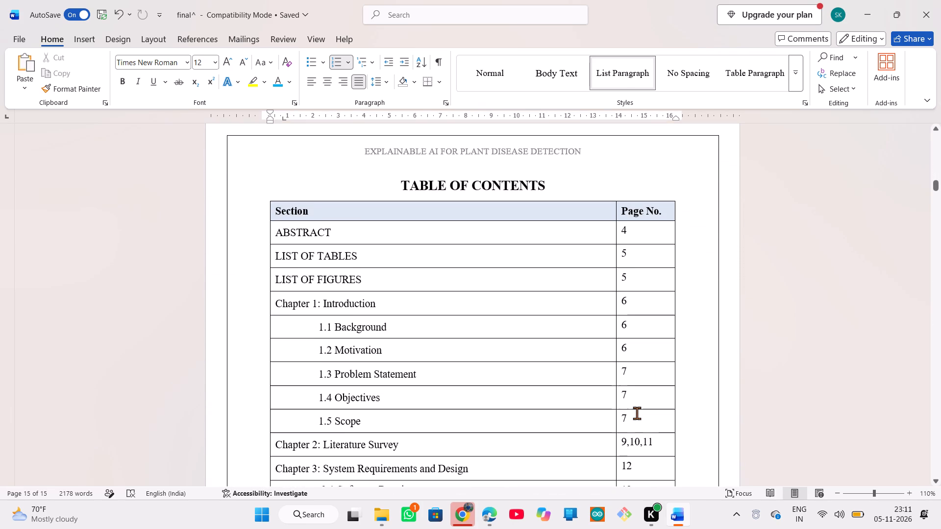
{"action": "scroll", "coordinate": [637, 413], "scroll_direction": "down", "scroll_amount": 16}
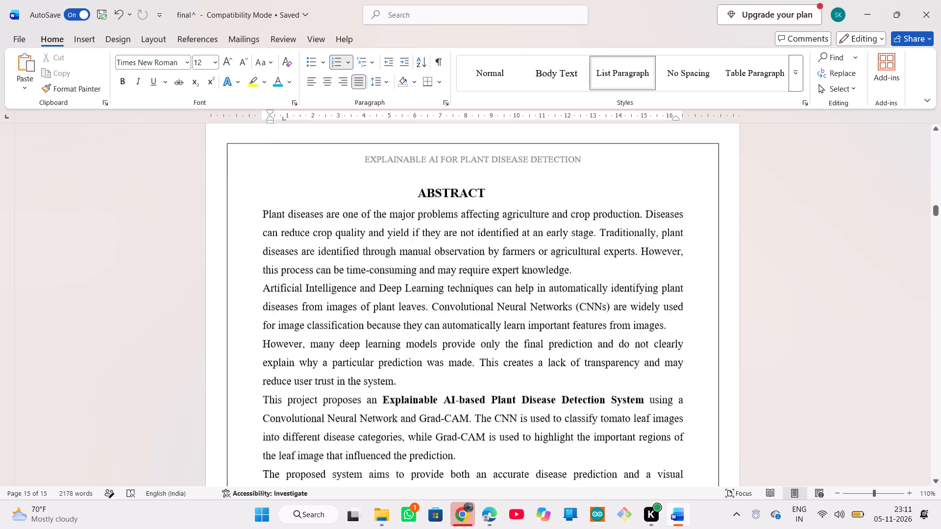
{"action": "scroll", "coordinate": [637, 413], "scroll_direction": "down", "scroll_amount": 10}
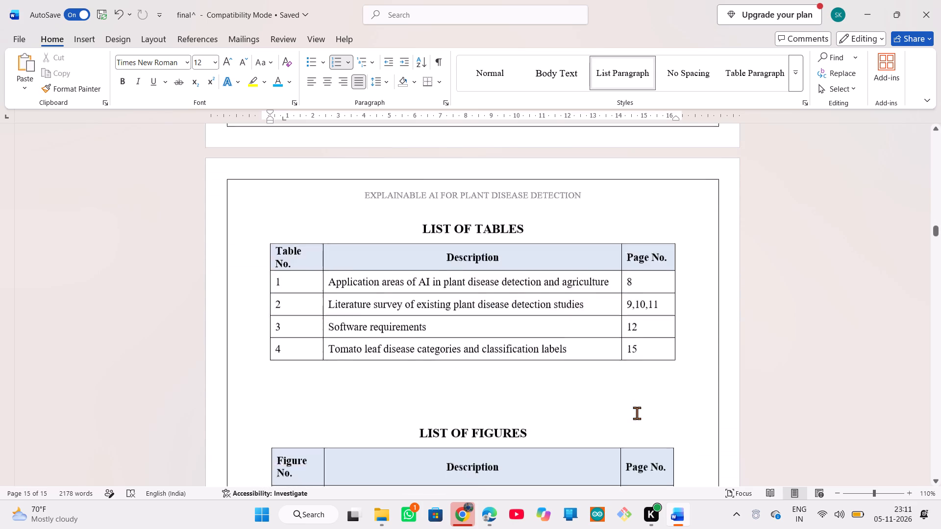
{"action": "scroll", "coordinate": [637, 413], "scroll_direction": "down", "scroll_amount": 8}
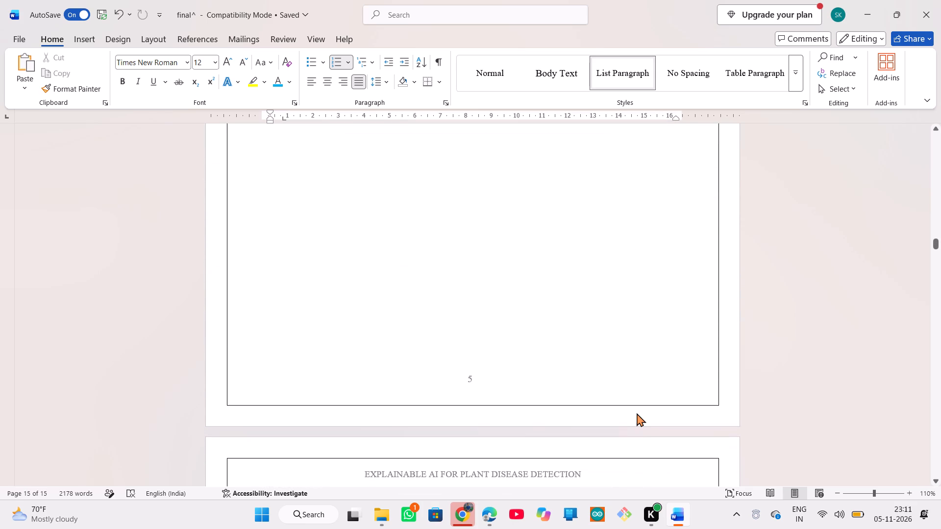
{"action": "scroll", "coordinate": [637, 413], "scroll_direction": "down", "scroll_amount": 2}
Open the Word document named "final." from the Downloads folder in File Explorer.
{"action": "left_click", "coordinate": [387, 502]}
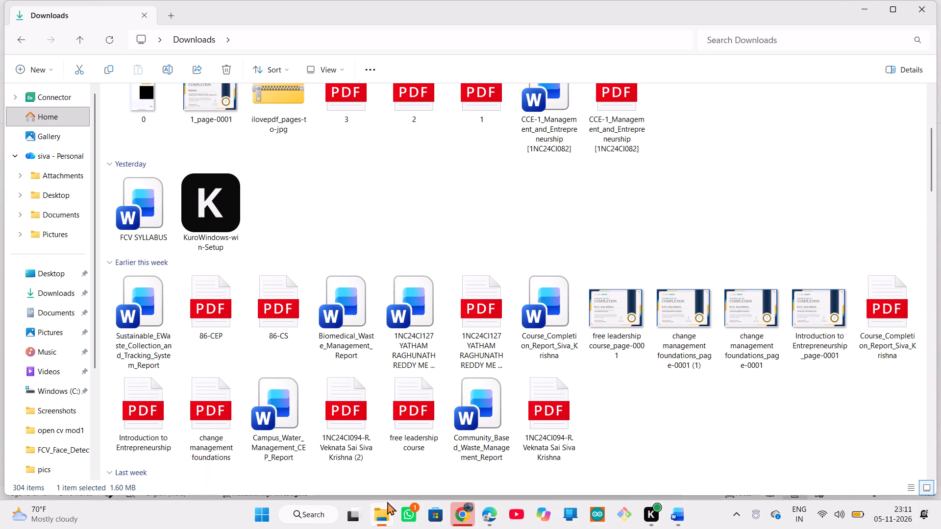
{"action": "scroll", "coordinate": [232, 227], "scroll_direction": "up", "scroll_amount": 17}
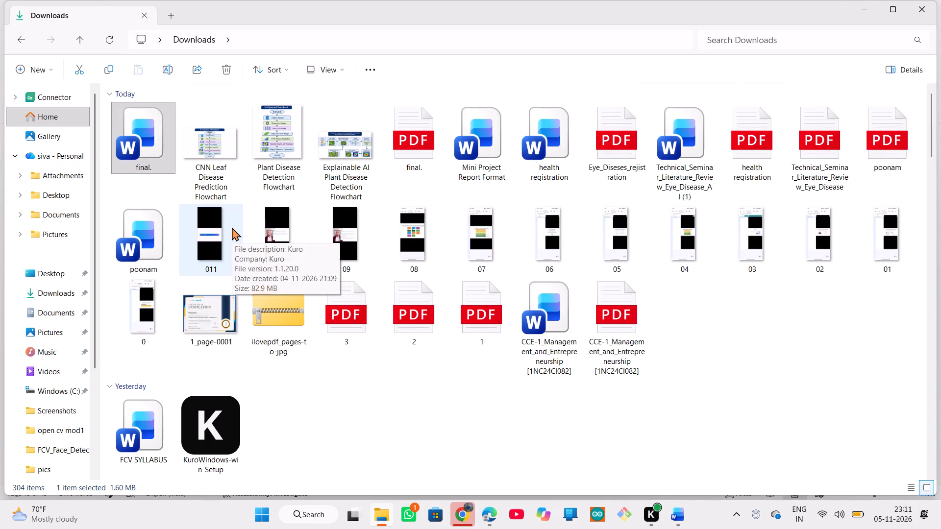
{"action": "scroll", "coordinate": [232, 227], "scroll_direction": "up", "scroll_amount": 4}
{"action": "double_click", "coordinate": [152, 137]}
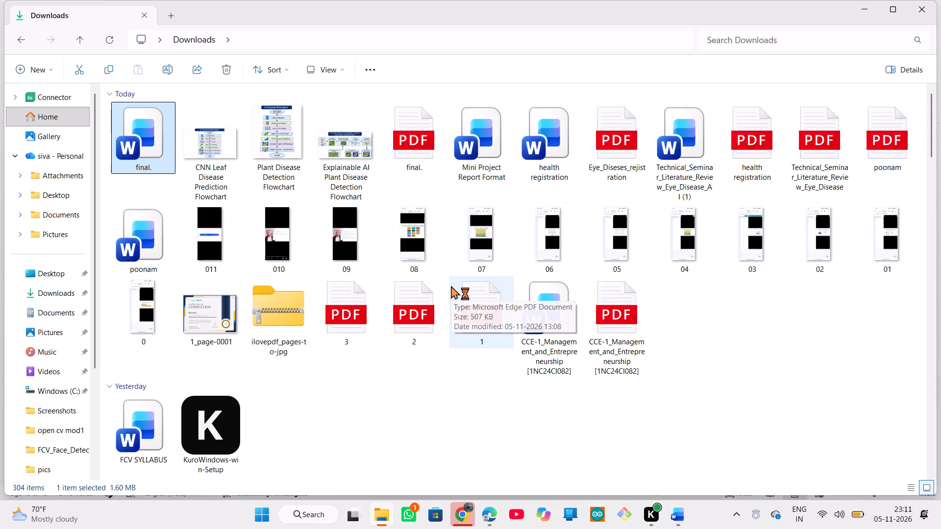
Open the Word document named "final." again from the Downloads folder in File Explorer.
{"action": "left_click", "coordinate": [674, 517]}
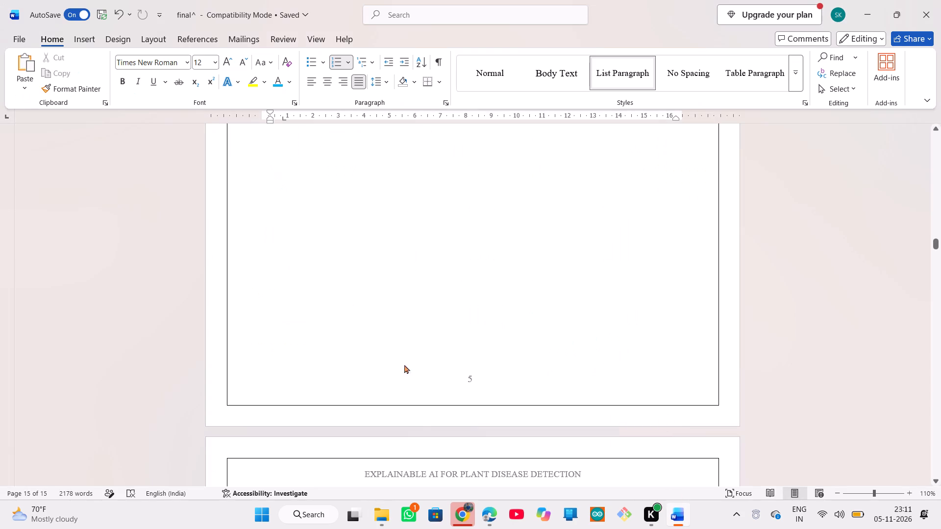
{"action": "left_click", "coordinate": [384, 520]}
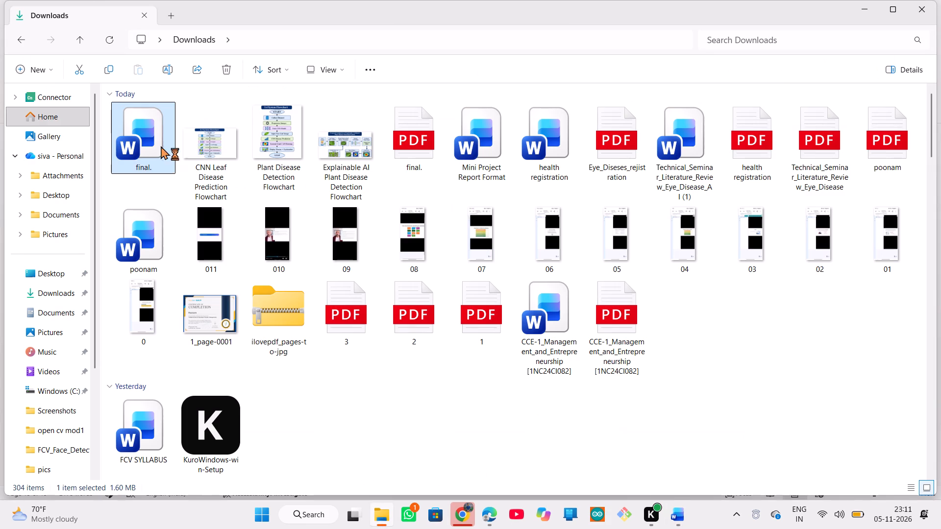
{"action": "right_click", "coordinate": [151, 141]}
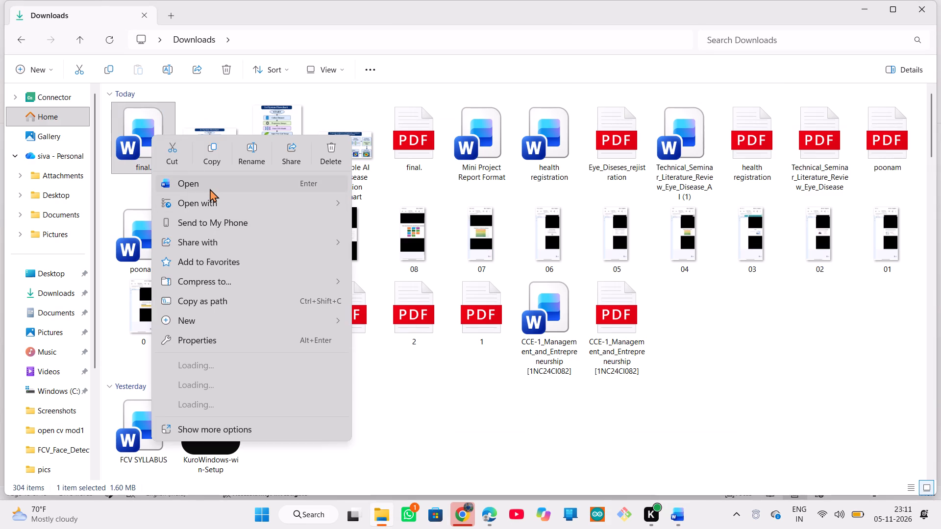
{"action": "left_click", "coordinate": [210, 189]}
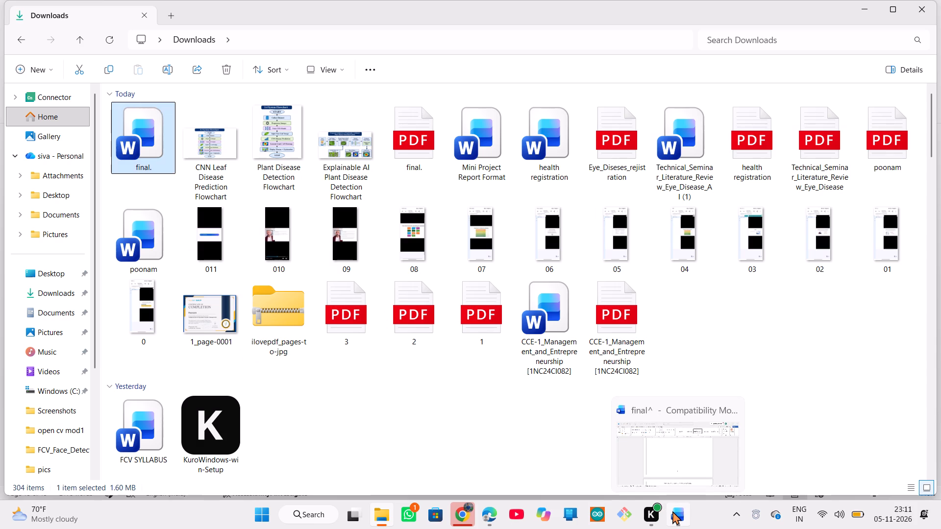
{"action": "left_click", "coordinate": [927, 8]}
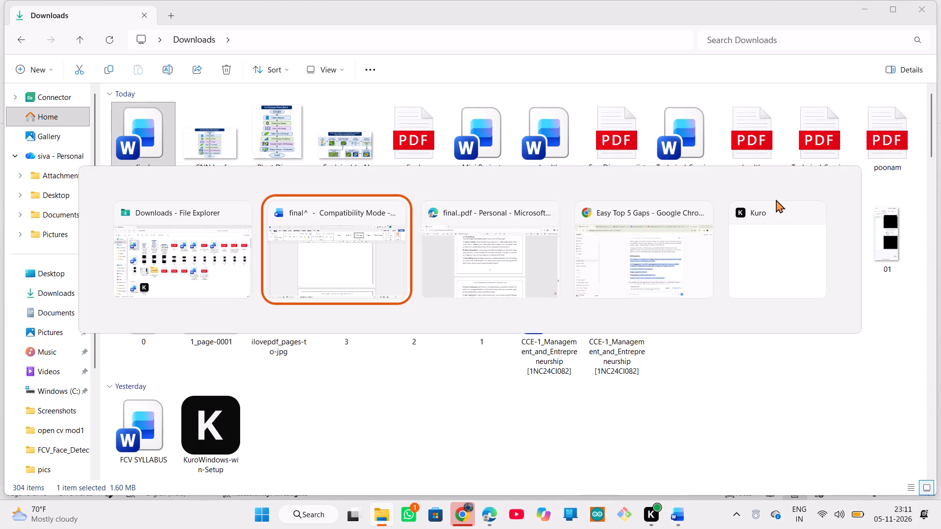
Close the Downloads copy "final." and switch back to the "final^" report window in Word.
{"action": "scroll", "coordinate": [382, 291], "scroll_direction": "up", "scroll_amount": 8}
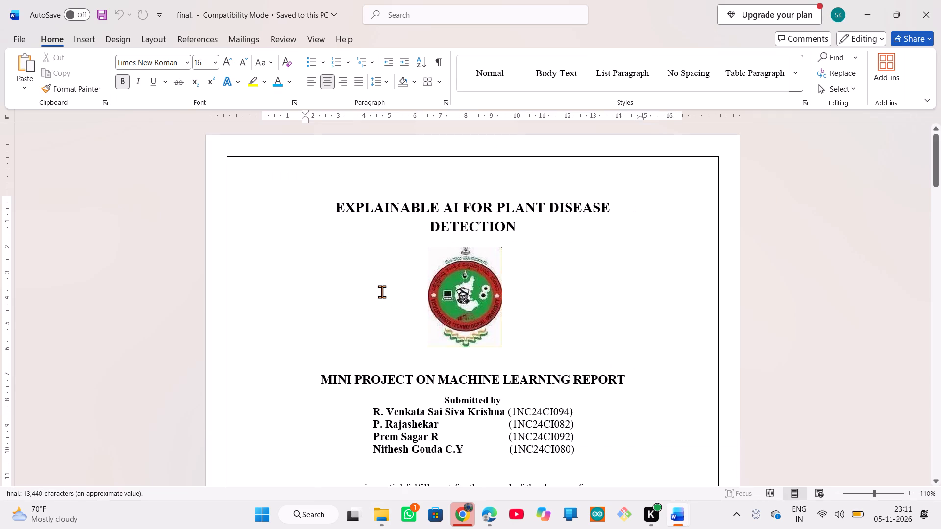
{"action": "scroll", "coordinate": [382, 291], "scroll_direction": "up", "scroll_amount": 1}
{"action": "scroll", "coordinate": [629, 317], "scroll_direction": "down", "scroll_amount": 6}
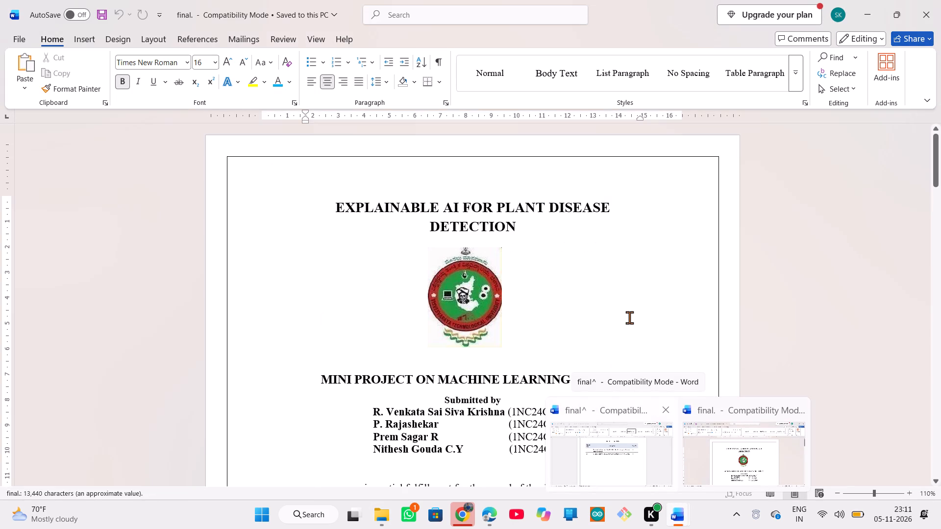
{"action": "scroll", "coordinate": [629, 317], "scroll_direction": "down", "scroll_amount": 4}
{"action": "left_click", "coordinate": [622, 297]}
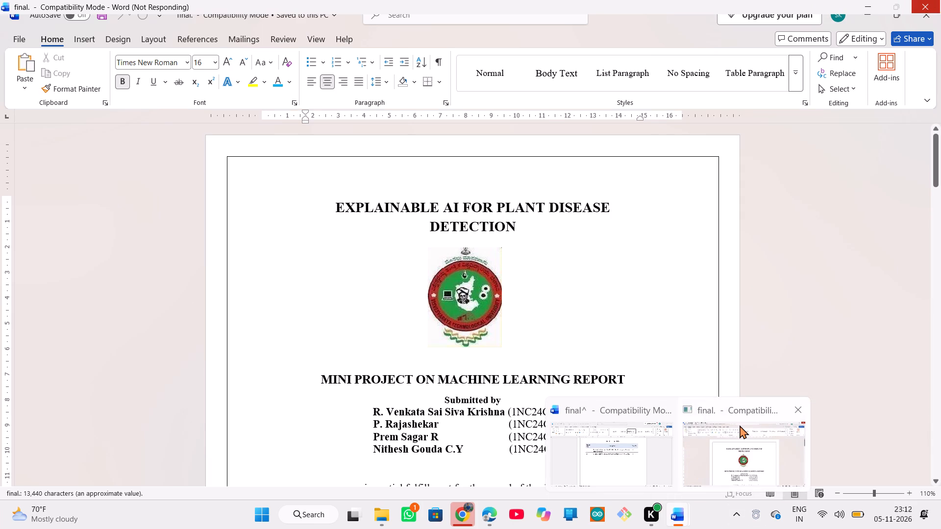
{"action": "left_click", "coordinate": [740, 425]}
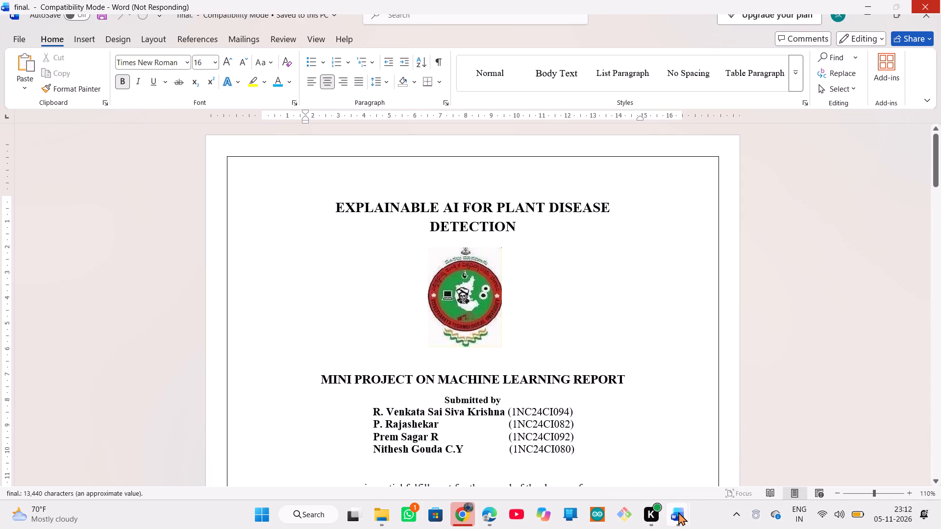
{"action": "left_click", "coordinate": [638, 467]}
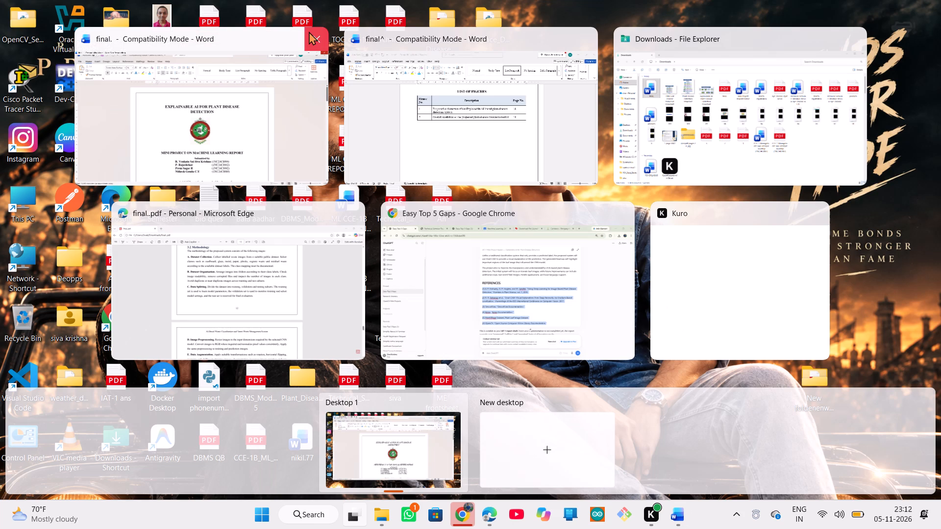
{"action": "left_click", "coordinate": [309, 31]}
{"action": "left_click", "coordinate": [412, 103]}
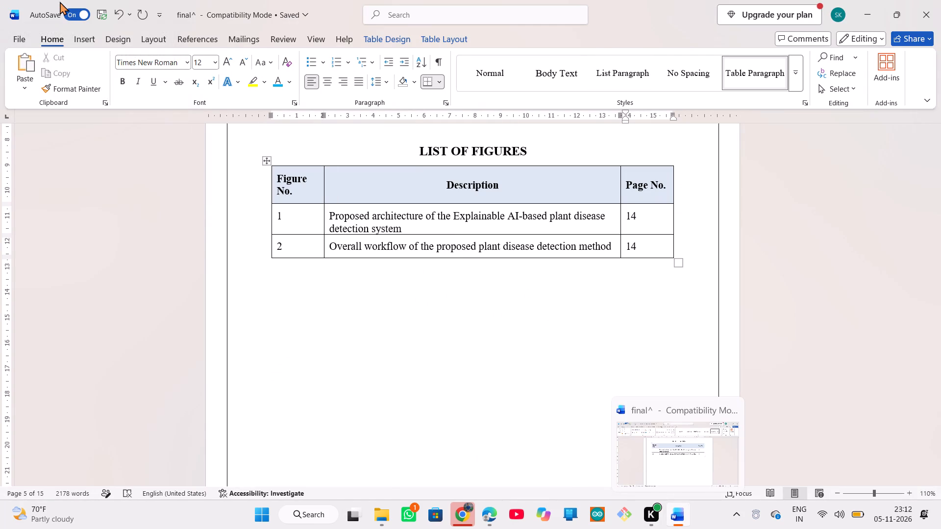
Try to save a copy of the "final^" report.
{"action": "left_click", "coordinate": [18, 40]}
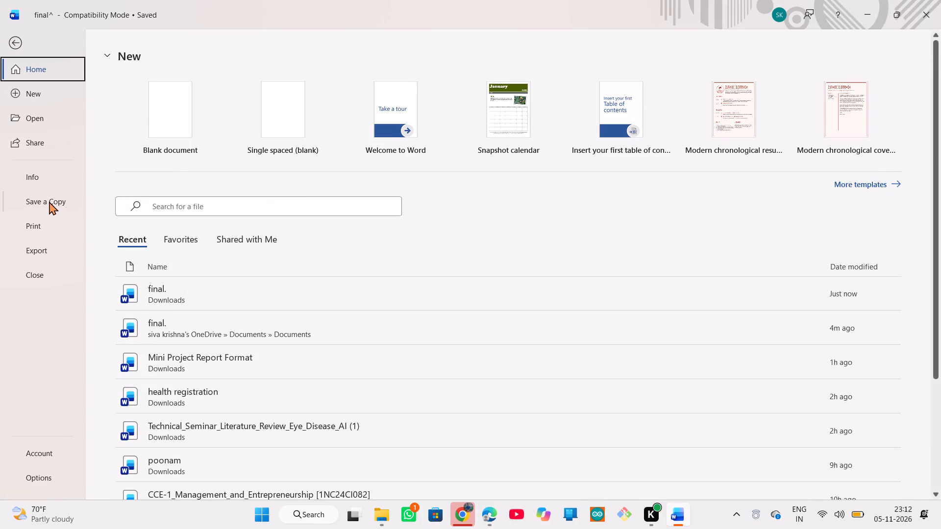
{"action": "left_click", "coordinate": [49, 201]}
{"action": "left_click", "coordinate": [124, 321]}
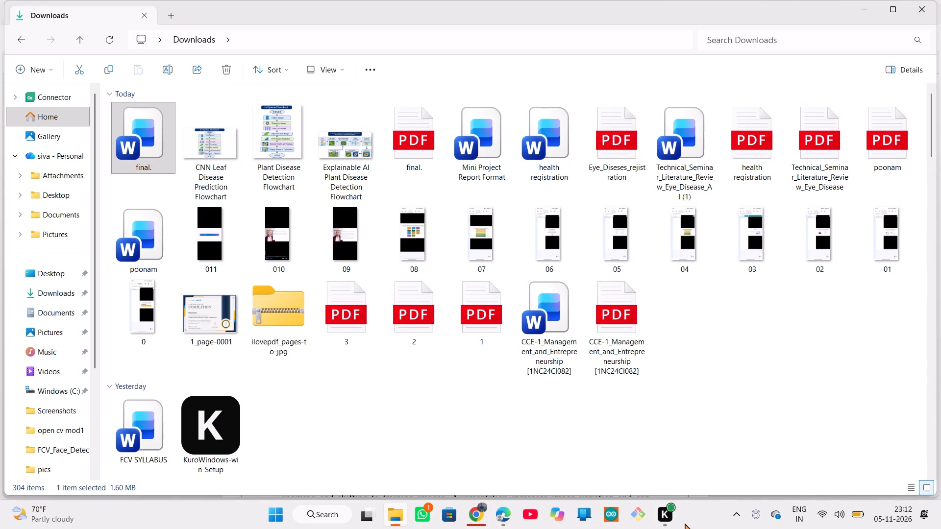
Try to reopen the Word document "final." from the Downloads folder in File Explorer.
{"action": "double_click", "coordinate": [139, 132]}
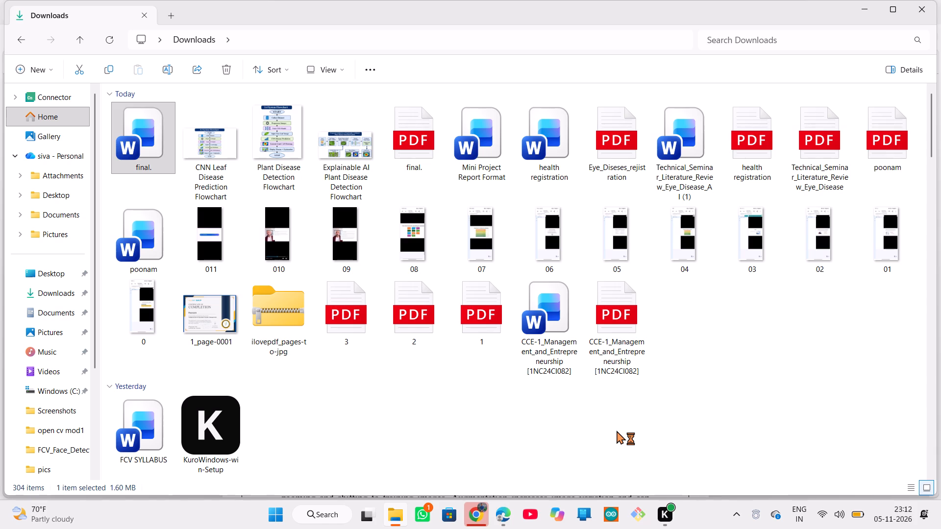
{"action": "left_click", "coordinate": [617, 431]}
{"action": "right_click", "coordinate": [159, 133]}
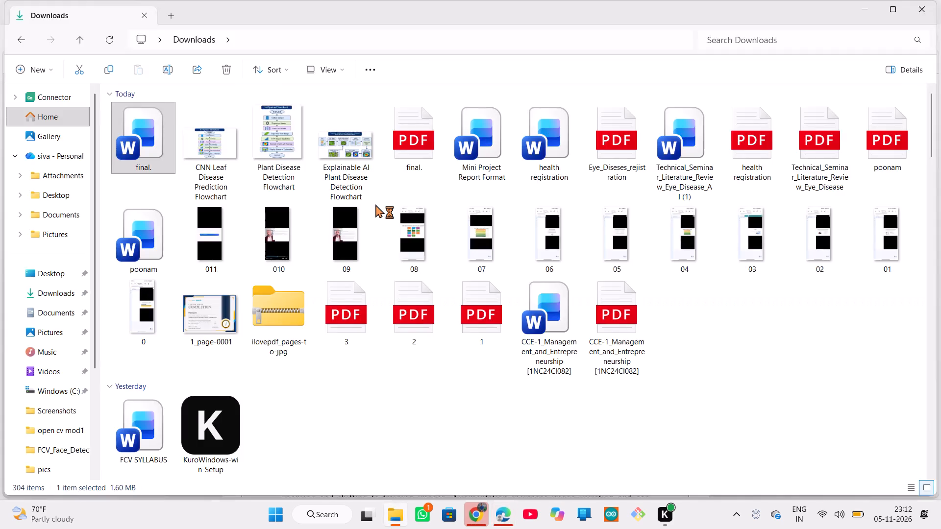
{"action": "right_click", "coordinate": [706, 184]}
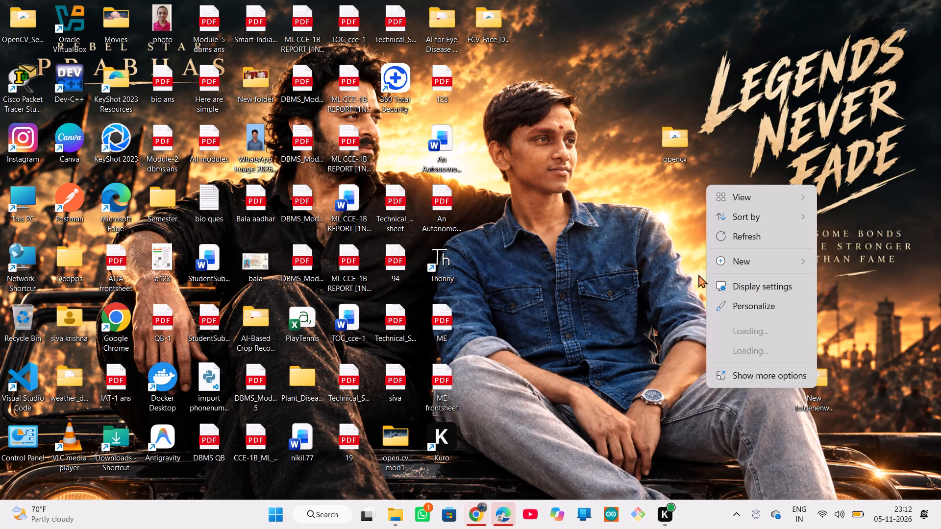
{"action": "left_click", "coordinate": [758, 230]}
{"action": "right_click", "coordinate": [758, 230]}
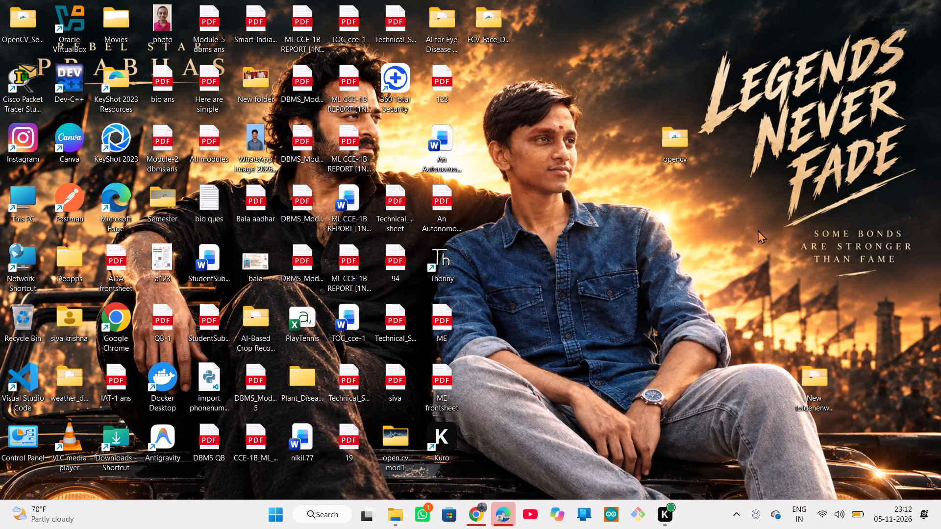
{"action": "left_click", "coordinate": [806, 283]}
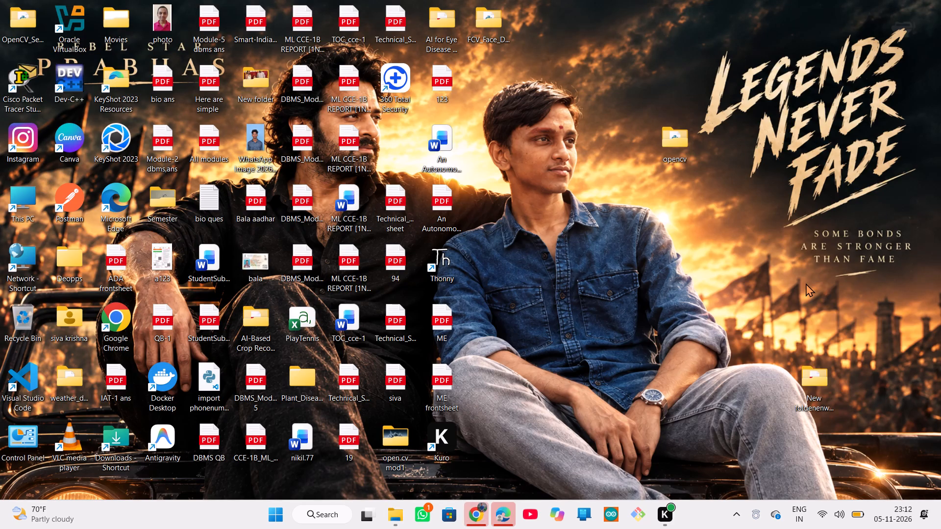
Open a File Explorer window.
{"action": "left_click", "coordinate": [396, 509]}
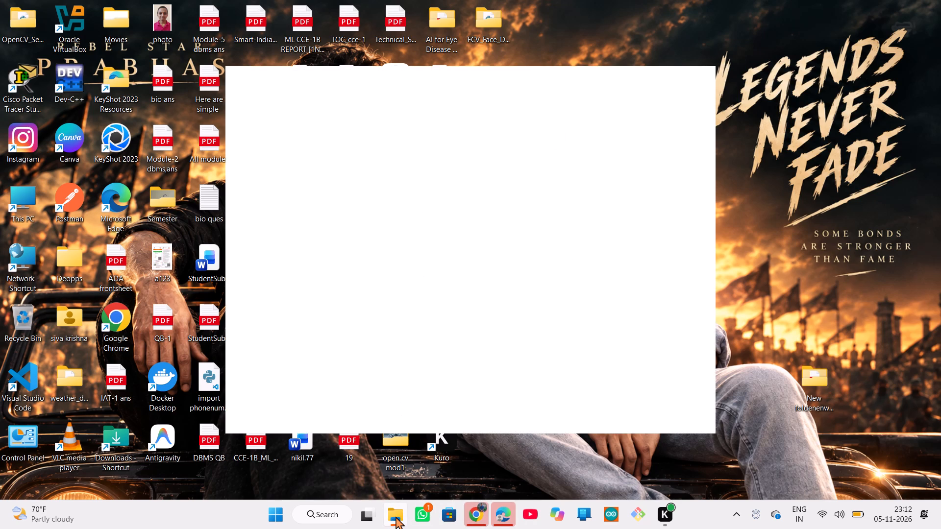
{"action": "left_click", "coordinate": [396, 516]}
{"action": "left_click", "coordinate": [396, 513]}
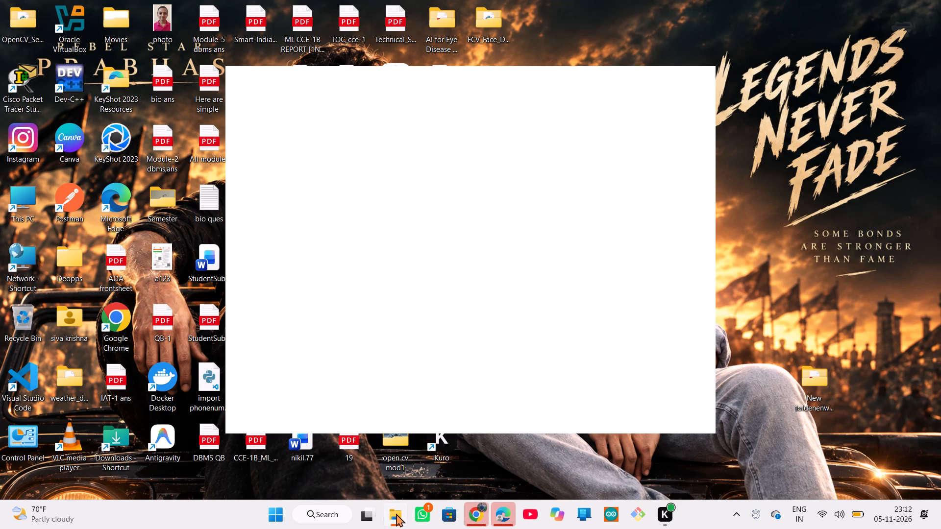
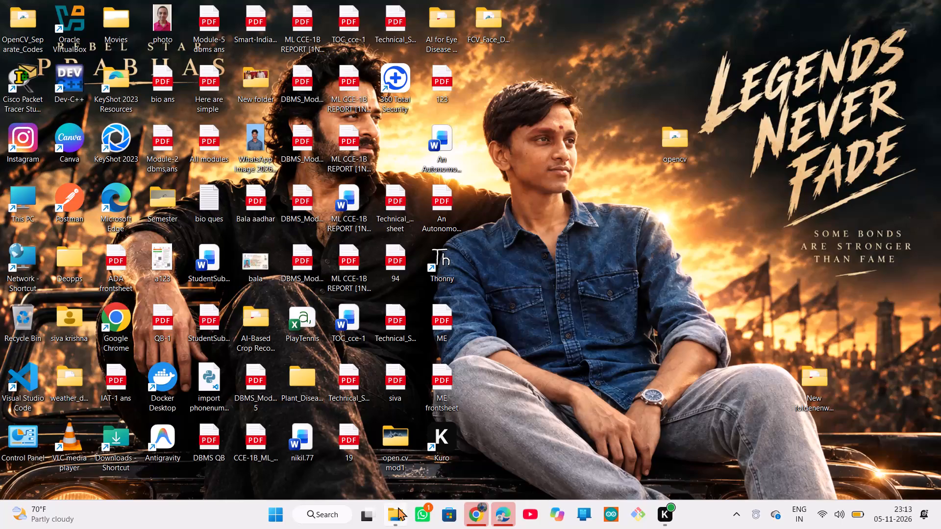
Open a File Explorer window from the desktop.
{"action": "left_click", "coordinate": [398, 507]}
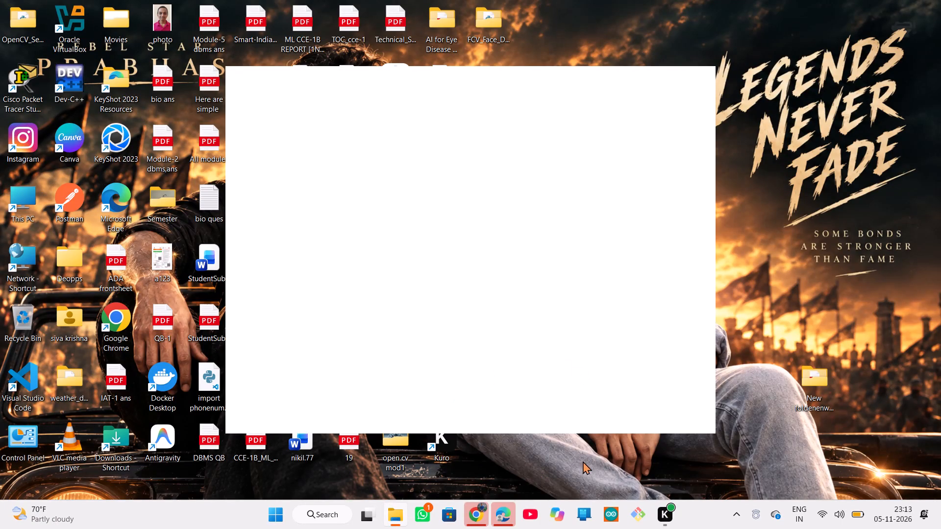